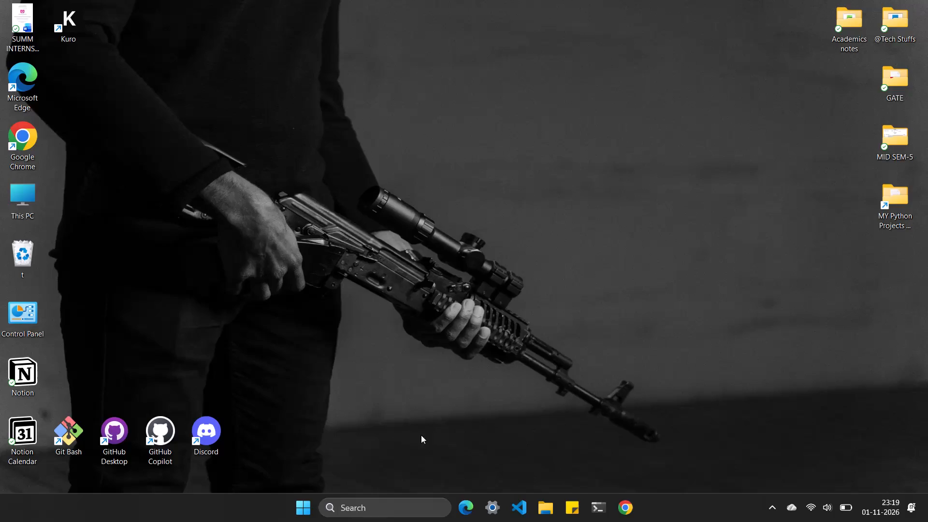
Open the OneDrive copy of SUMM INTERNSHI RSM.docx in Word and maximize its window.
right_click(435, 313)
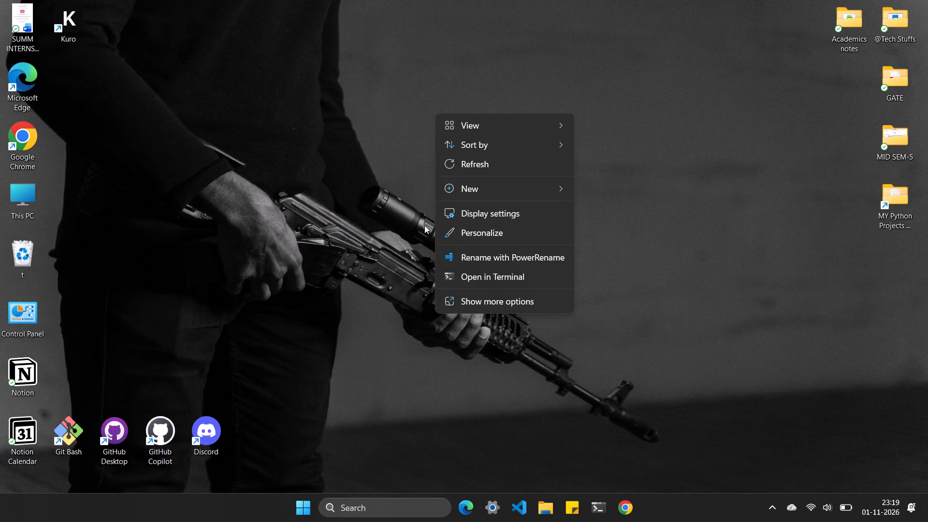
left_click(400, 505)
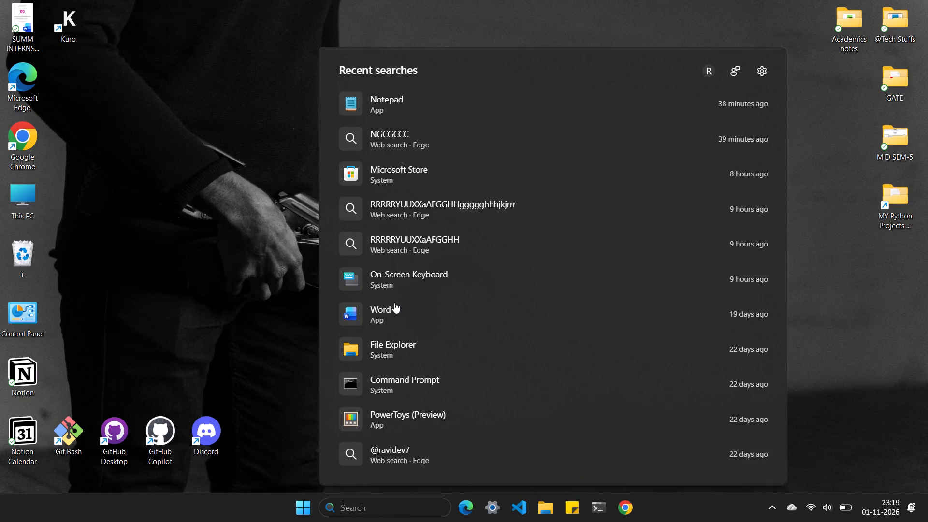
left_click(395, 314)
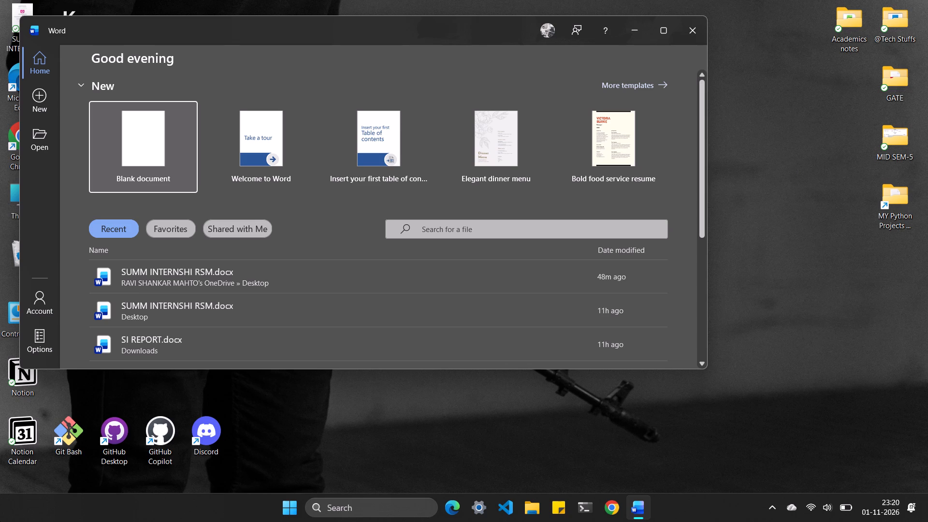
scroll(34, 427, "down", 1)
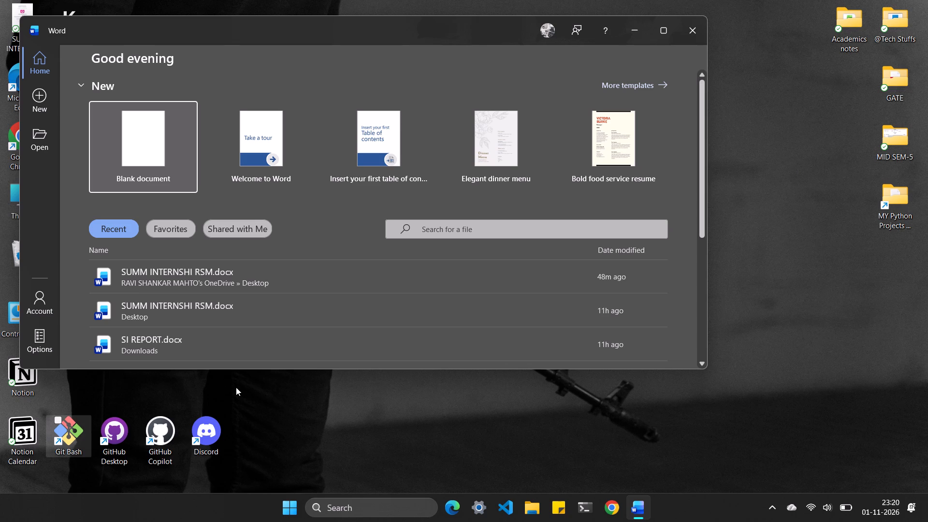
left_click(157, 276)
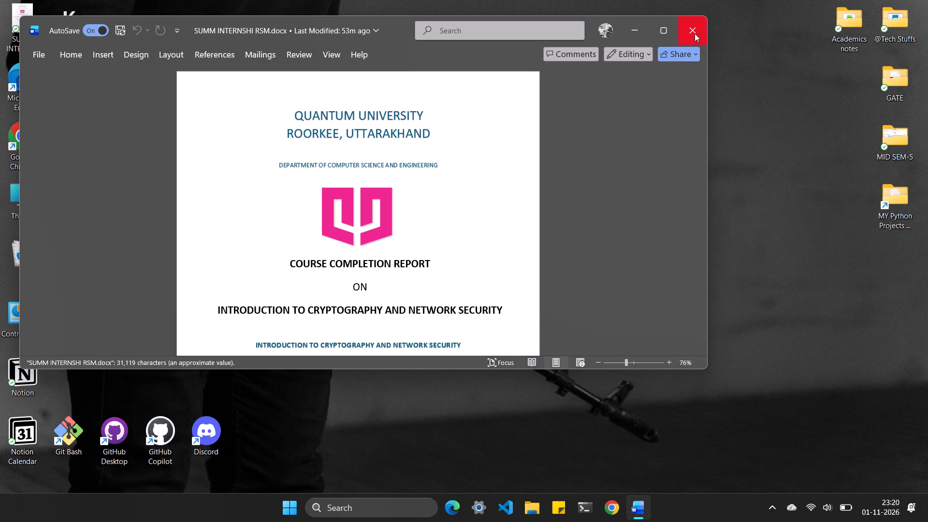
left_click(668, 32)
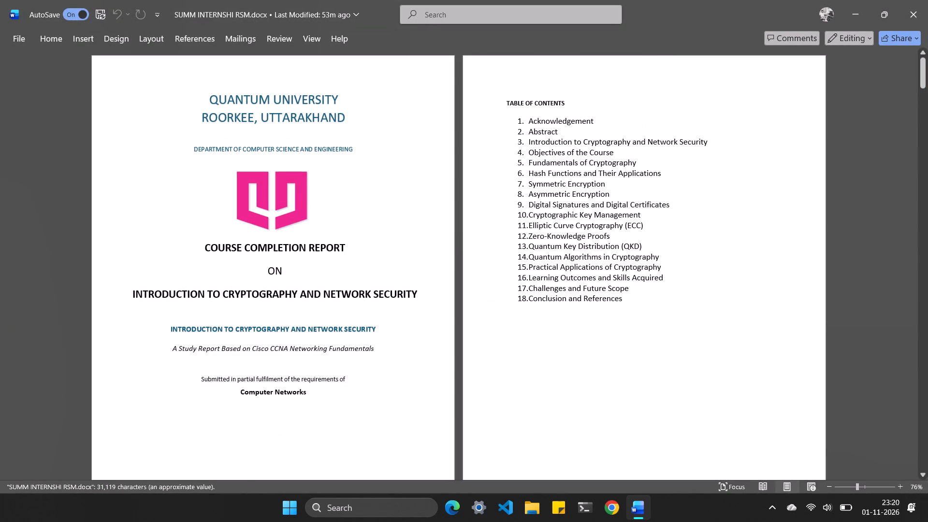
Examine the report's cover page at an enlarged zoom, from the university heading to the submission lines.
left_click_drag(856, 484, 864, 486)
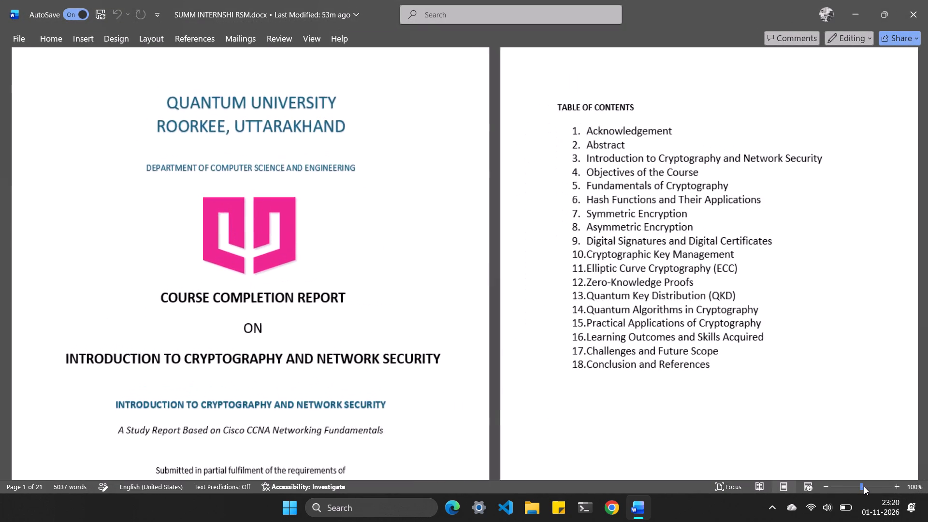
left_click_drag(864, 486, 865, 486)
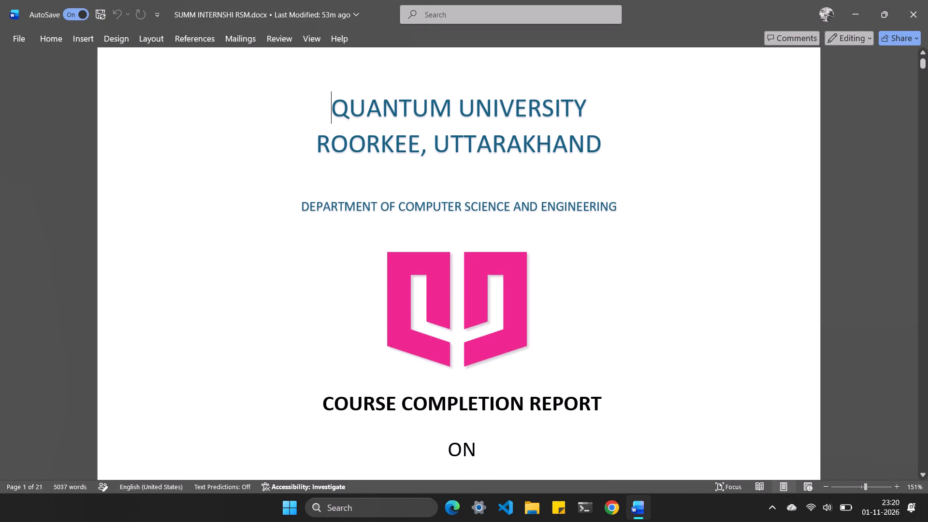
scroll(439, 245, "down", 5)
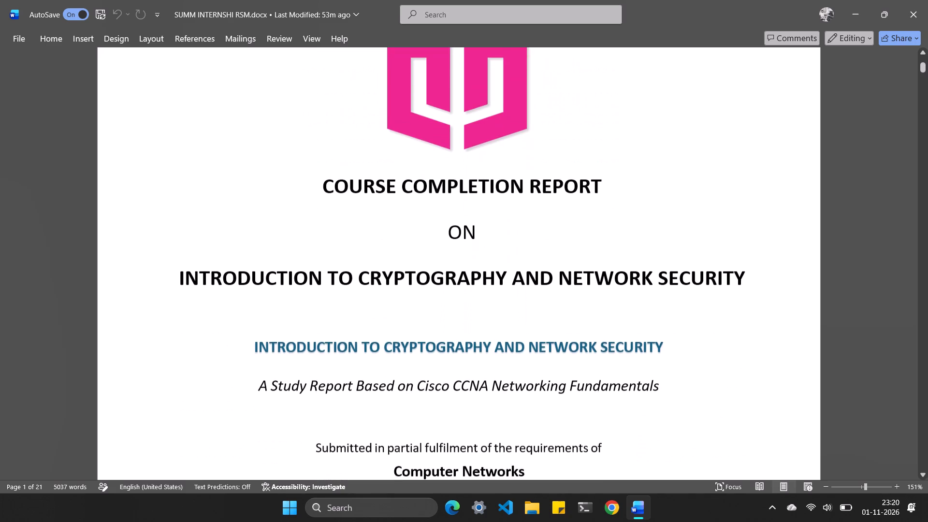
scroll(439, 245, "down", 5)
scroll(461, 227, "up", 4)
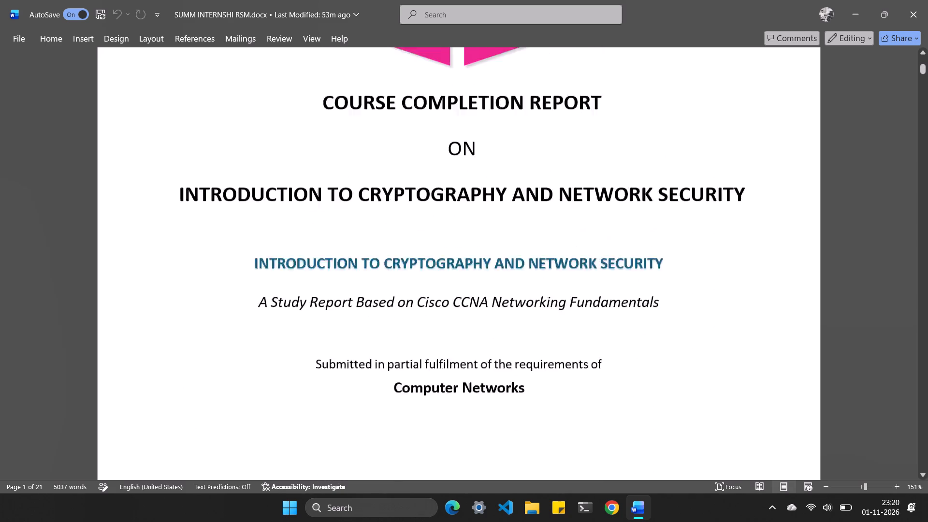
scroll(462, 226, "down", 3)
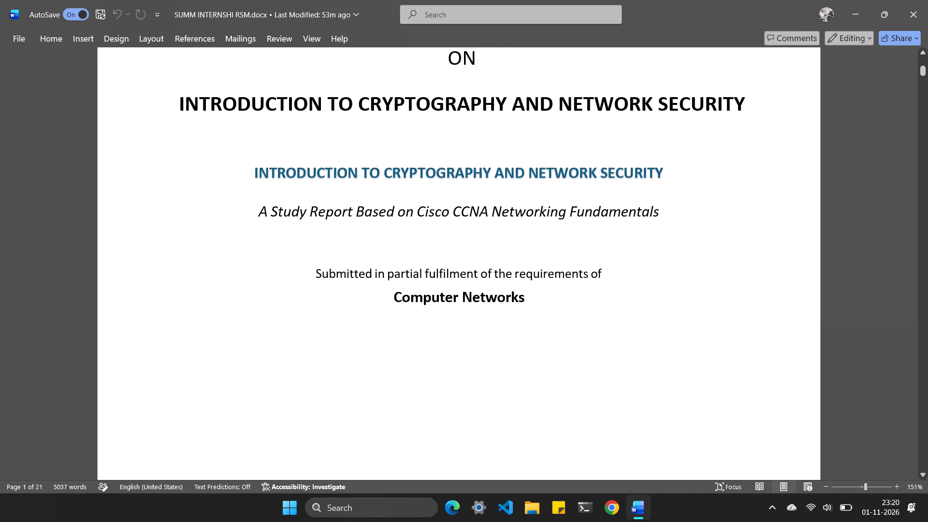
scroll(453, 203, "up", 3)
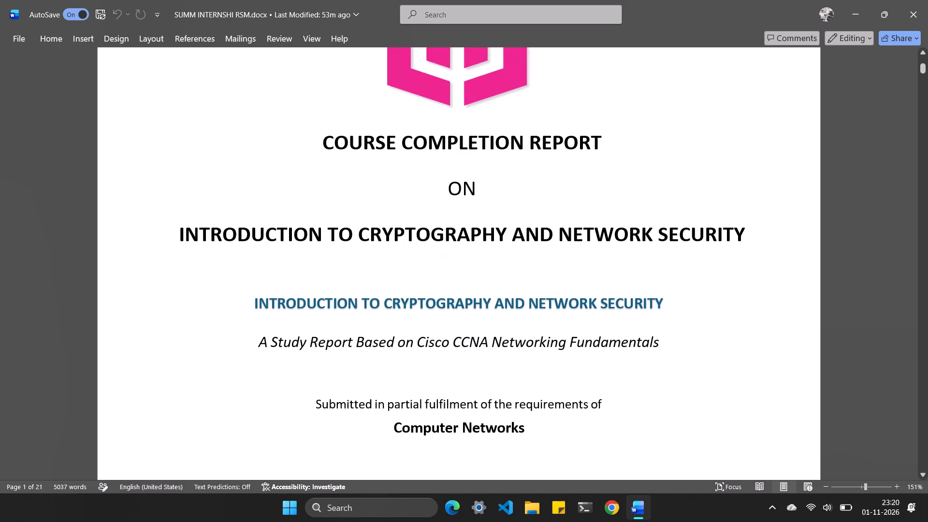
scroll(473, 196, "up", 7)
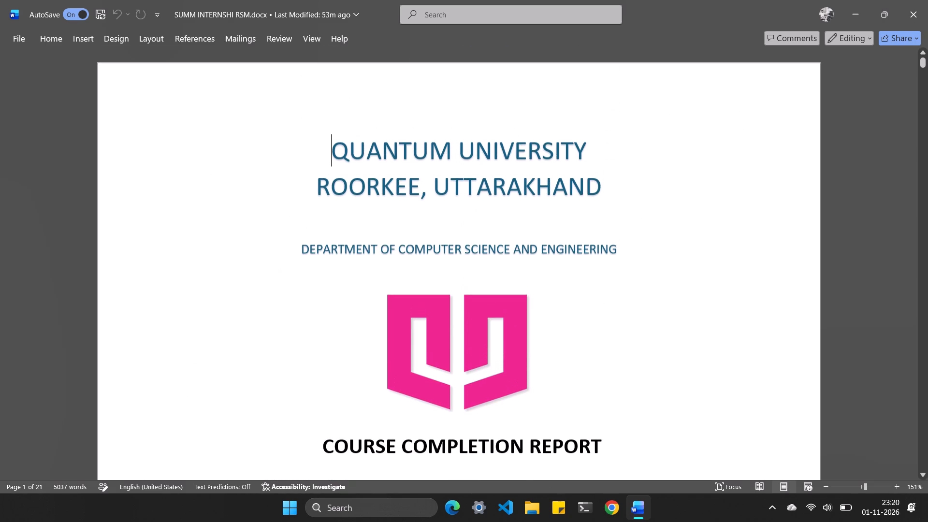
Reduce the cover page lines "COURSE COMPLETION REPORT" and "ON" to font size 14.
scroll(473, 197, "down", 6)
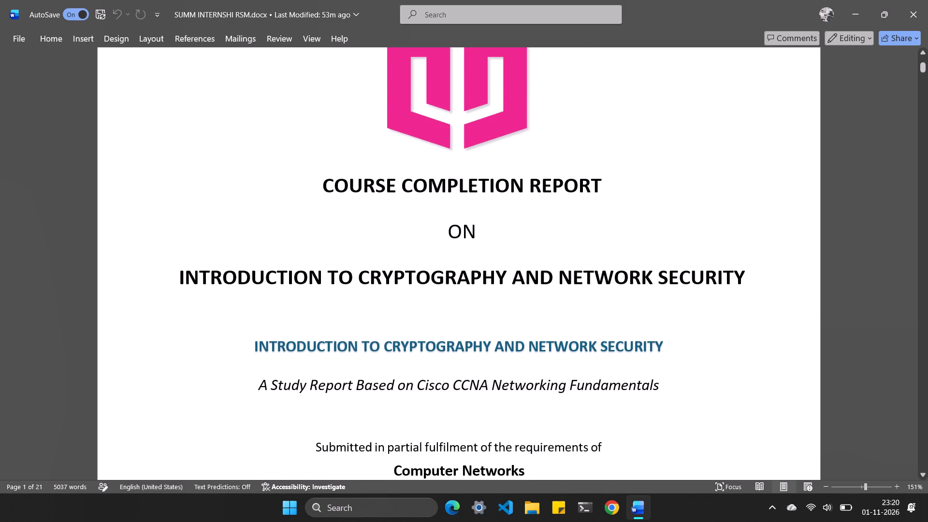
left_click_drag(323, 187, 570, 224)
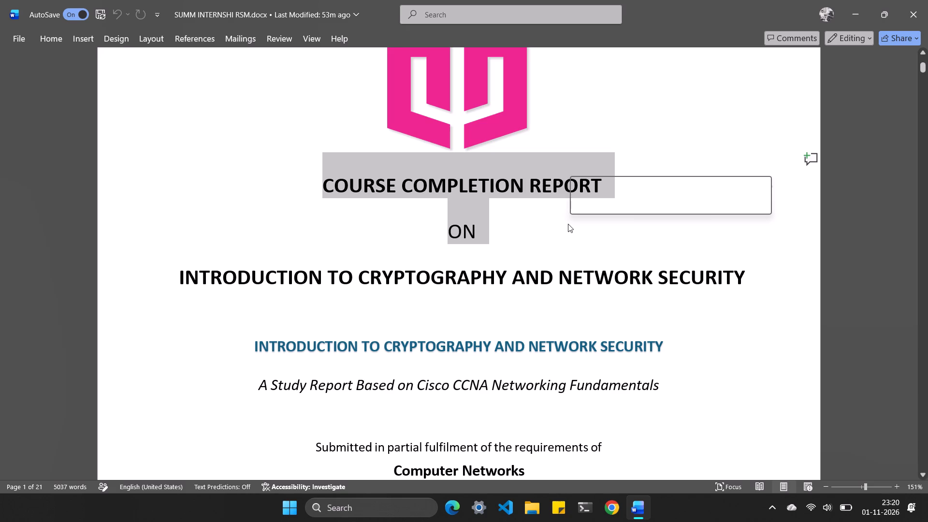
left_click(689, 188)
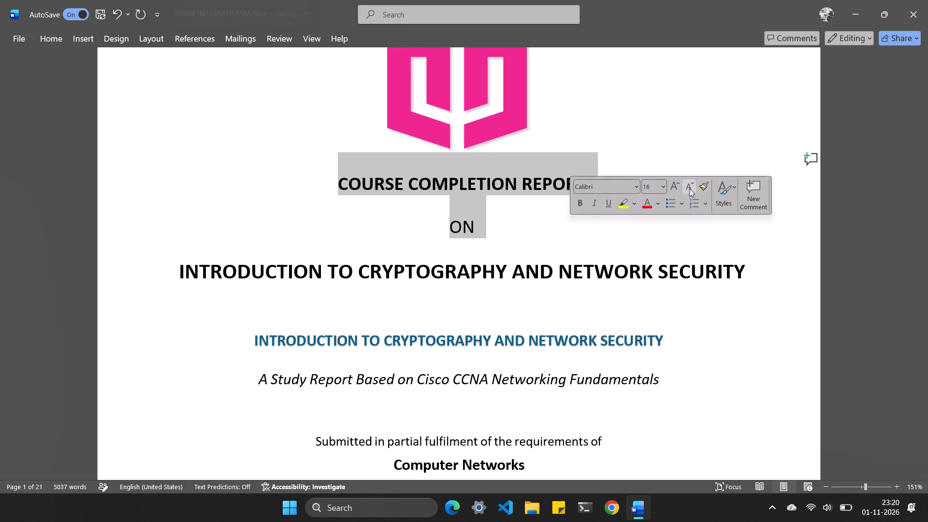
left_click(689, 188)
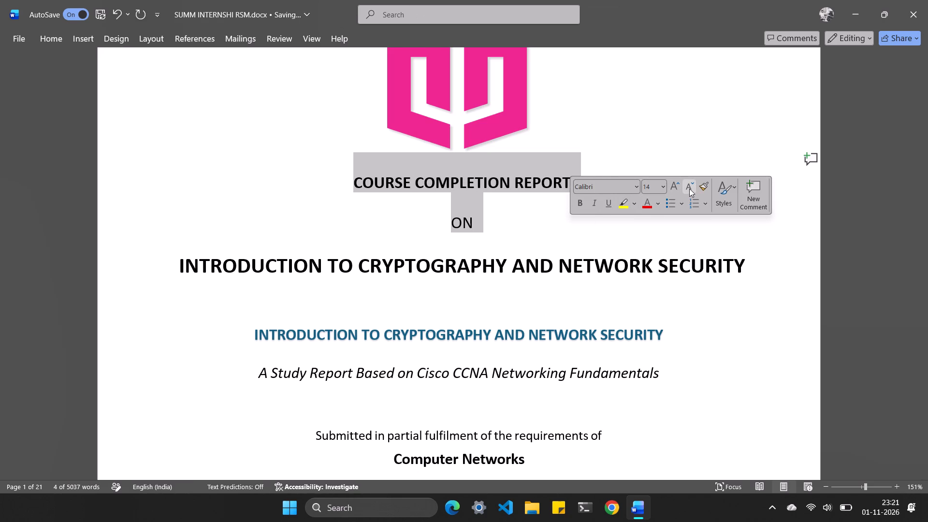
left_click(562, 232)
left_click(559, 156)
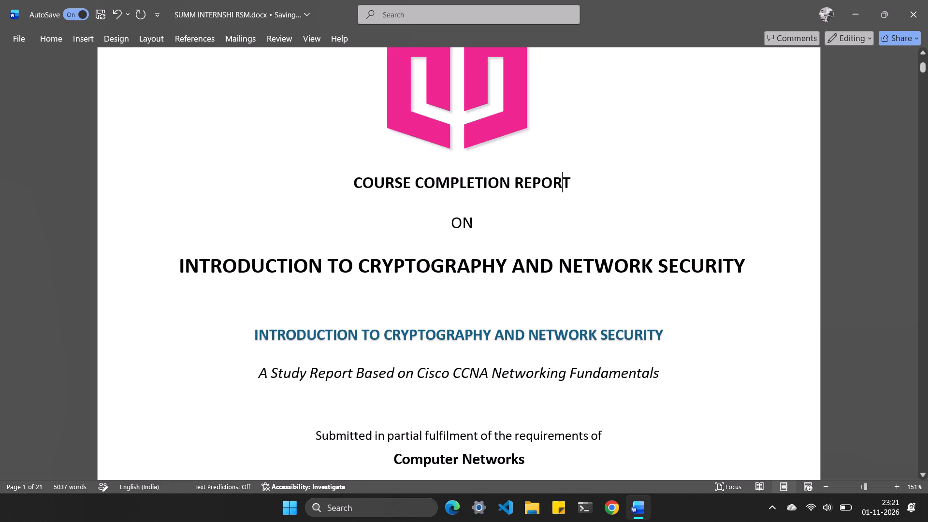
Insert a blank line between the university logo and the "COURSE COMPLETION REPORT" heading.
left_click(350, 182)
key("Return")
Apply the blue shadowed text effect to the large black title "INTRODUCTION TO CRYPTOGRAPHY AND NETWORK SECURITY" on the cover page.
scroll(416, 207, "down", 2)
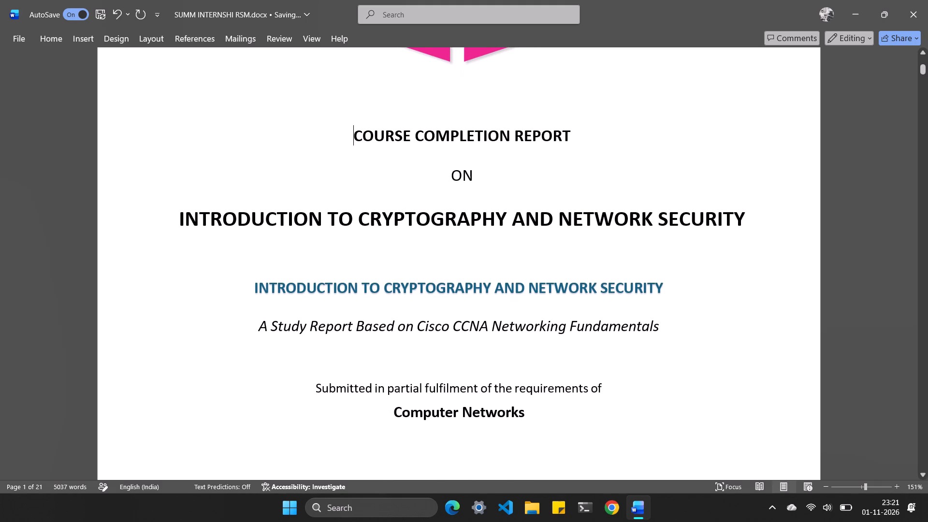
left_click_drag(174, 222, 478, 255)
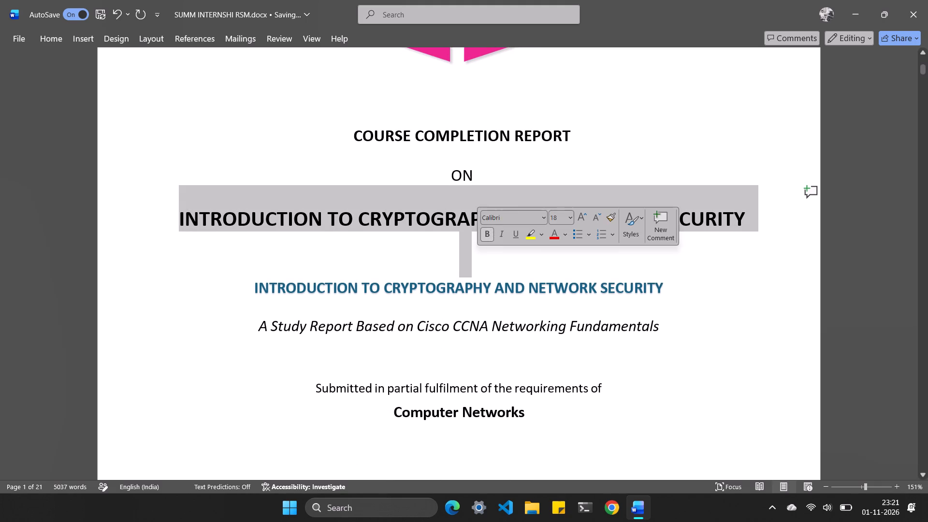
left_click(55, 33)
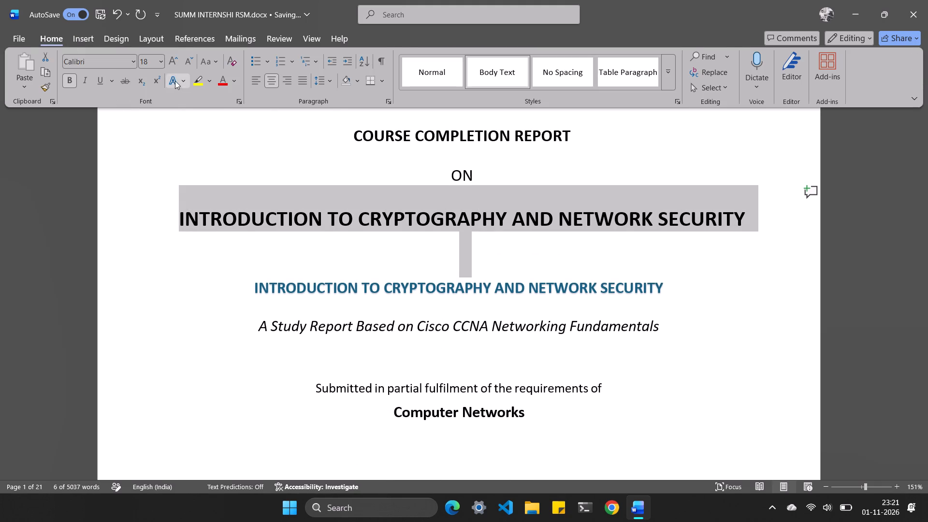
left_click(175, 81)
left_click(212, 107)
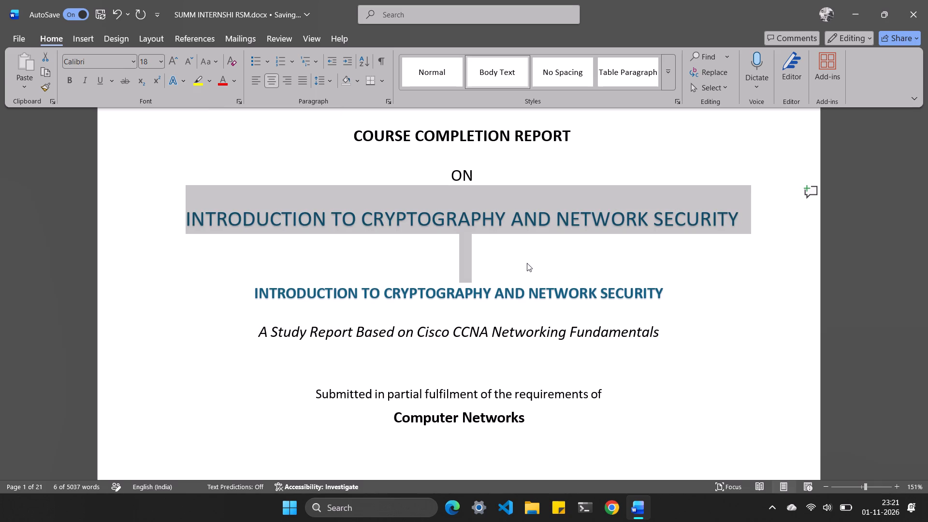
left_click(527, 263)
left_click(436, 257)
Delete the smaller duplicate course title and all text beneath it on the cover page, through "Computer Networks".
left_click_drag(255, 291, 666, 290)
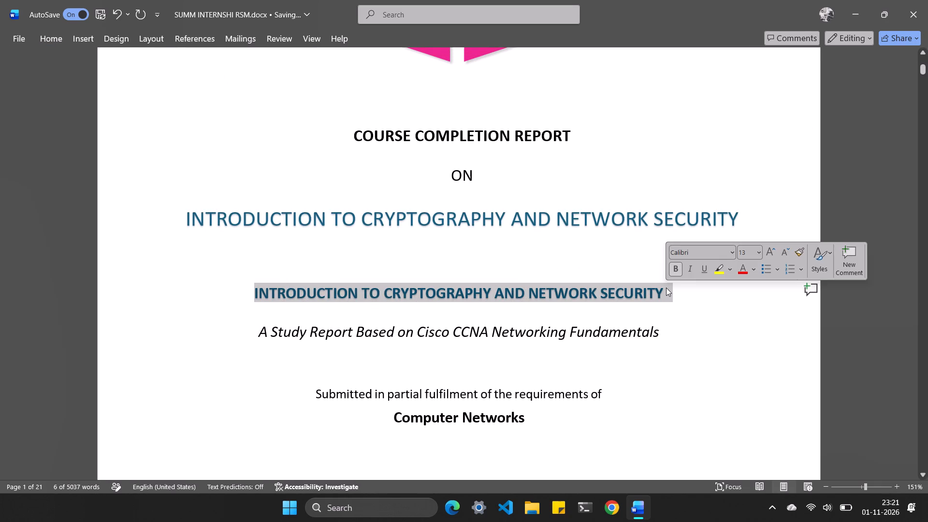
key("BackSpace")
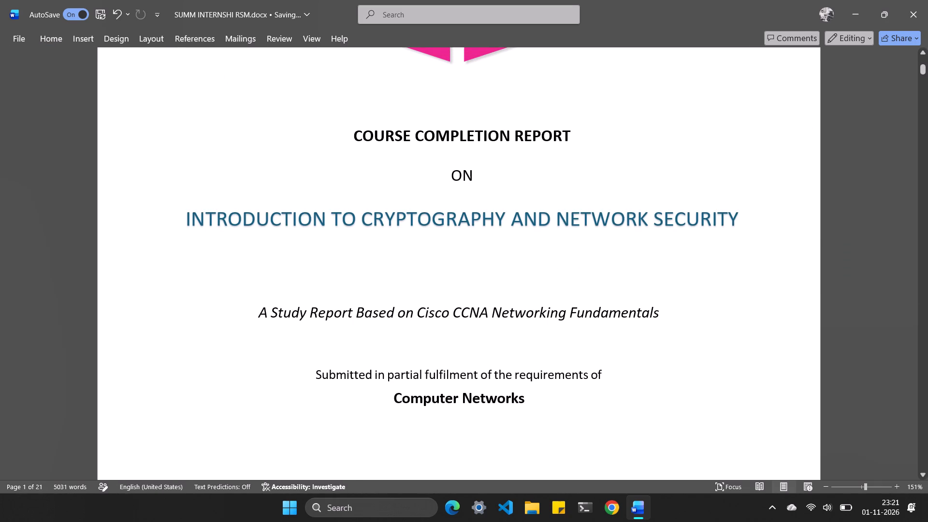
left_click_drag(255, 309, 516, 410)
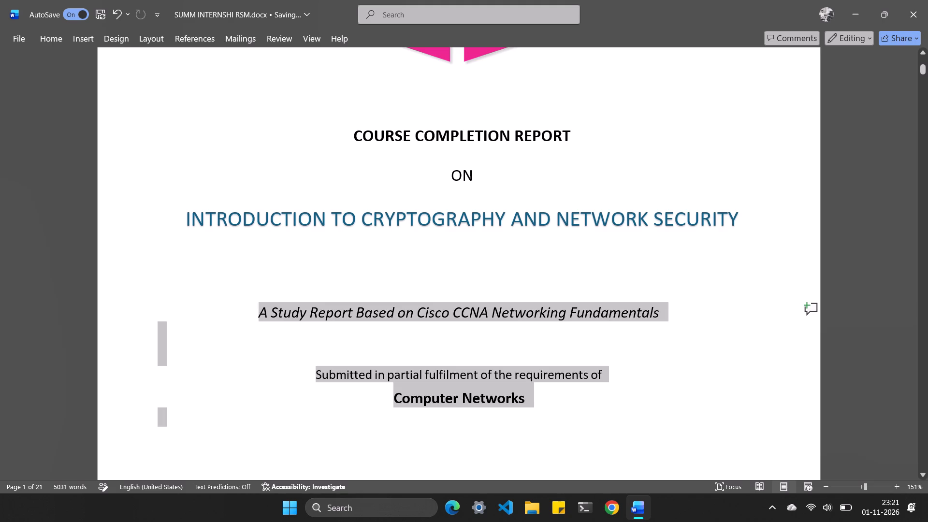
left_click_drag(516, 410, 554, 420)
key("BackSpace")
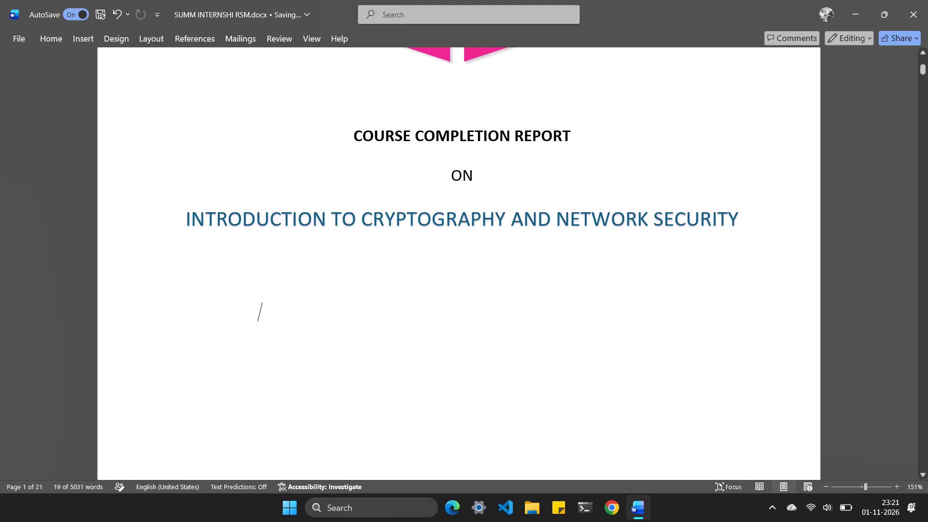
left_click(472, 251)
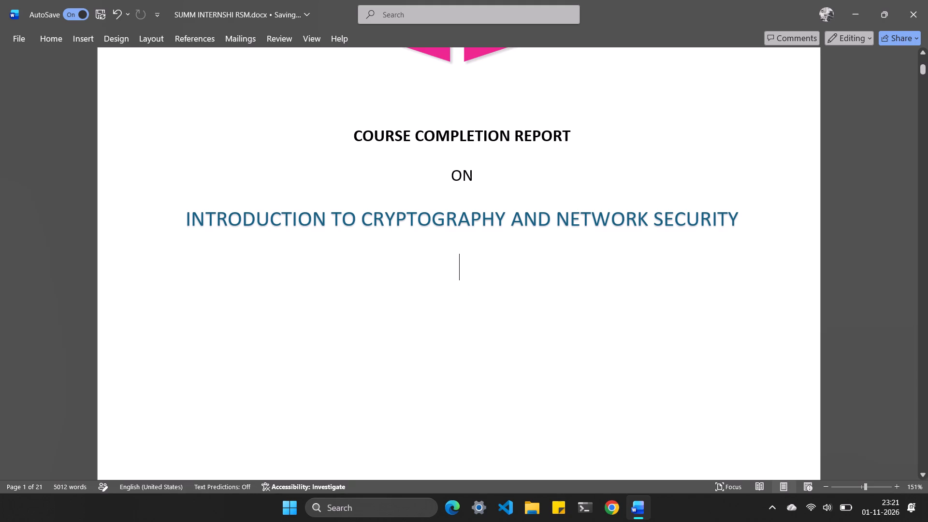
Review the cover page layout from the university heading to the empty area below the course title.
scroll(342, 209, "up", 7)
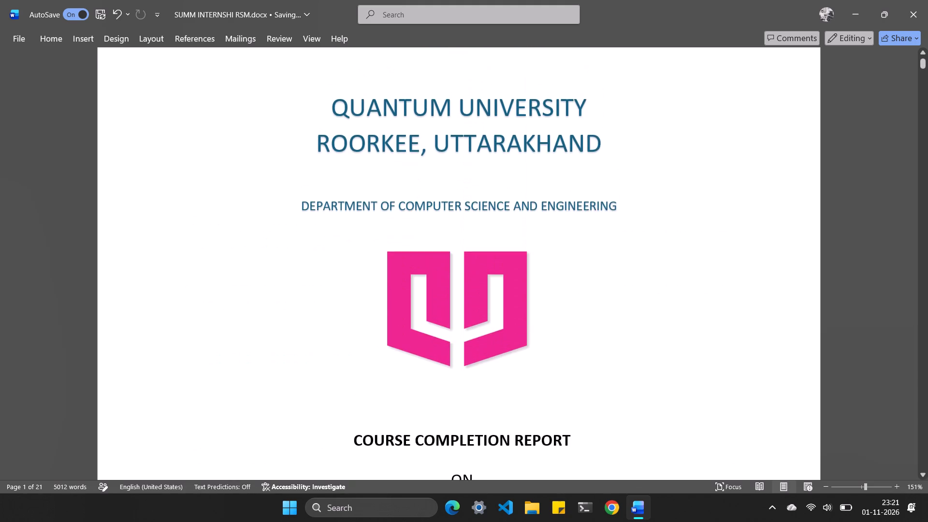
scroll(342, 209, "up", 3)
scroll(342, 209, "down", 4)
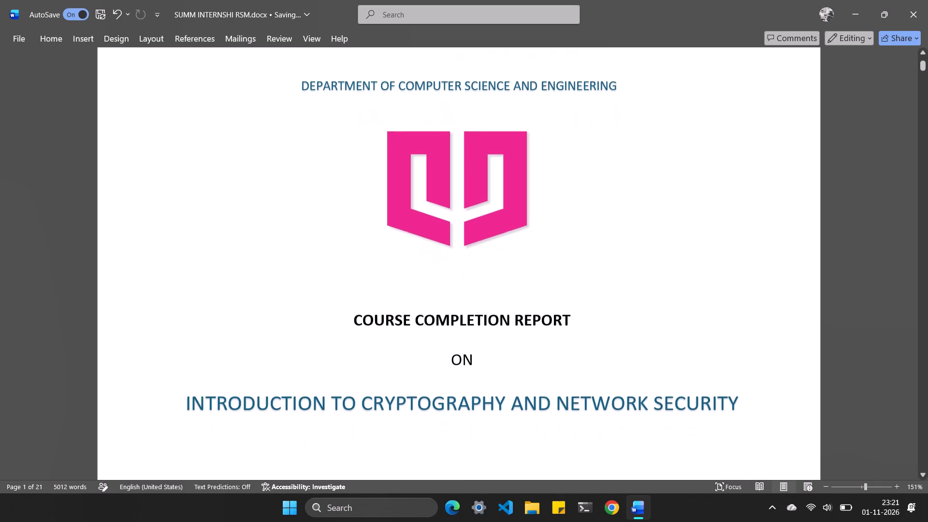
scroll(342, 209, "up", 4)
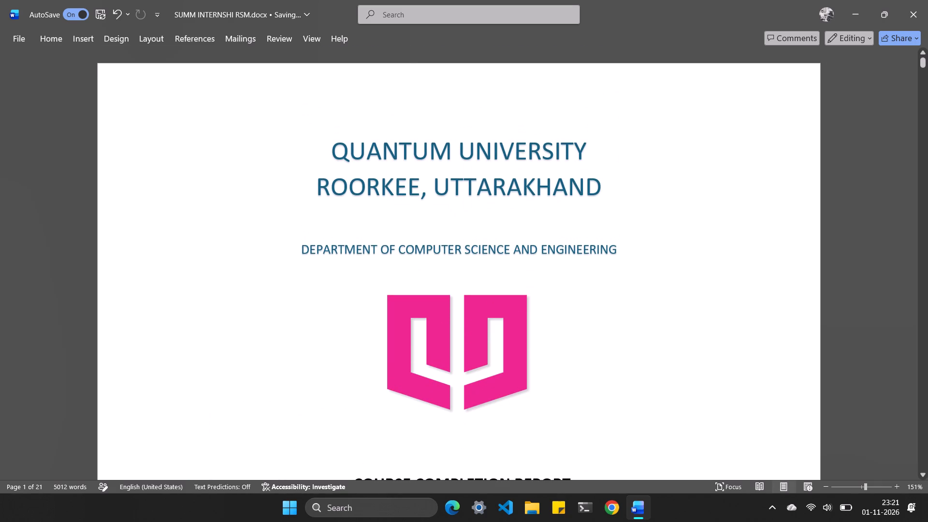
scroll(345, 214, "down", 6)
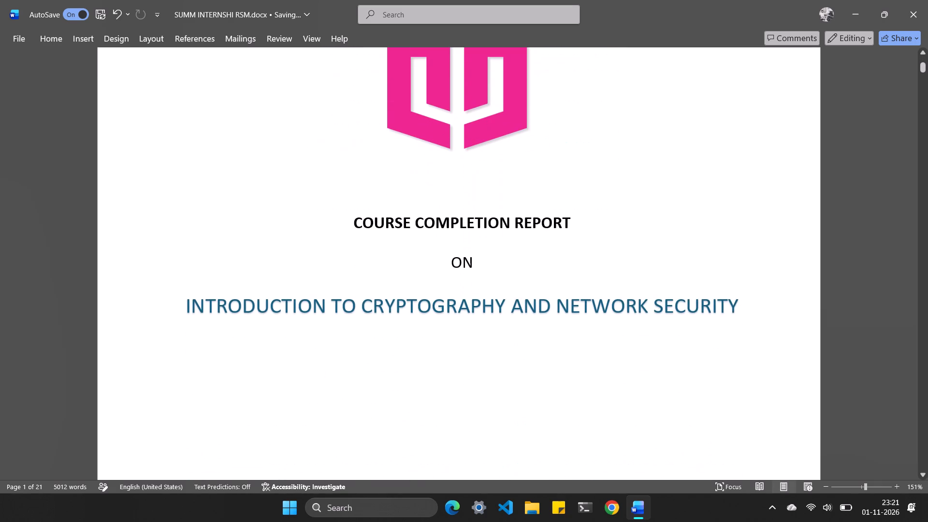
scroll(337, 222, "down", 2)
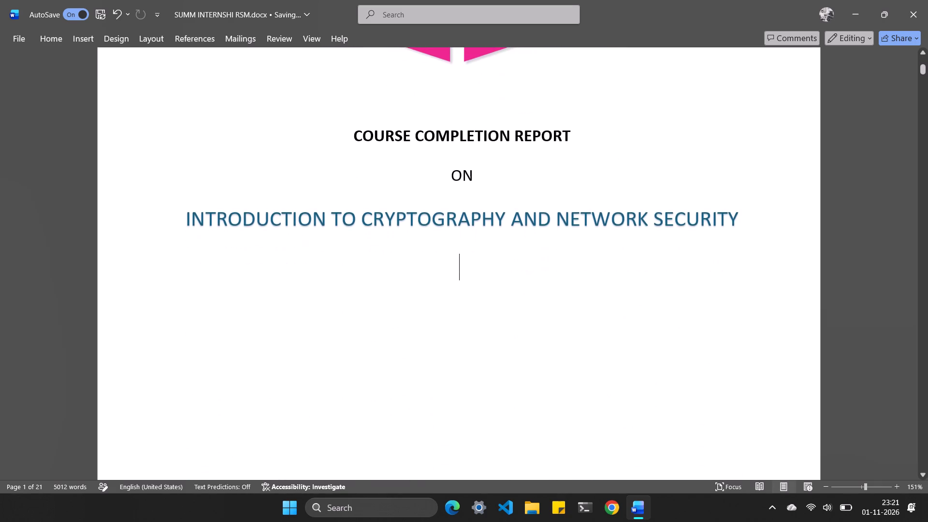
scroll(337, 222, "down", 2)
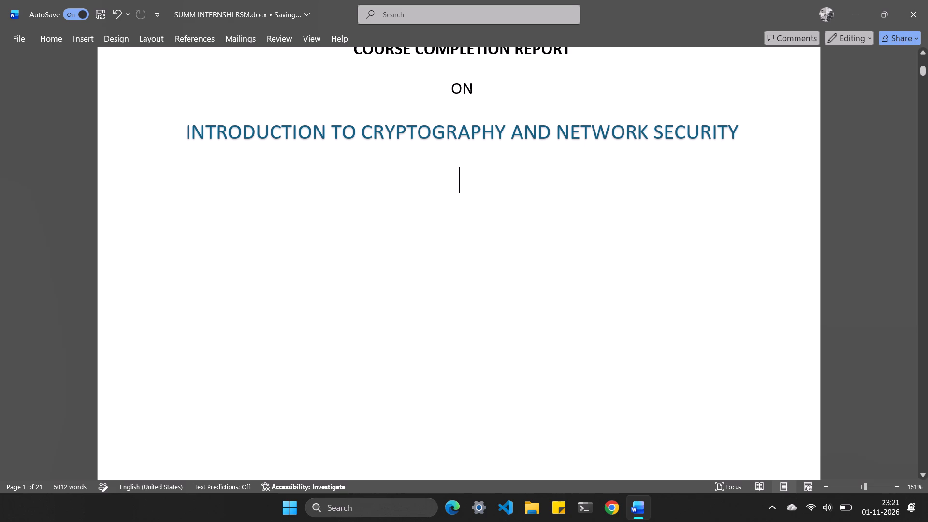
left_click(605, 506)
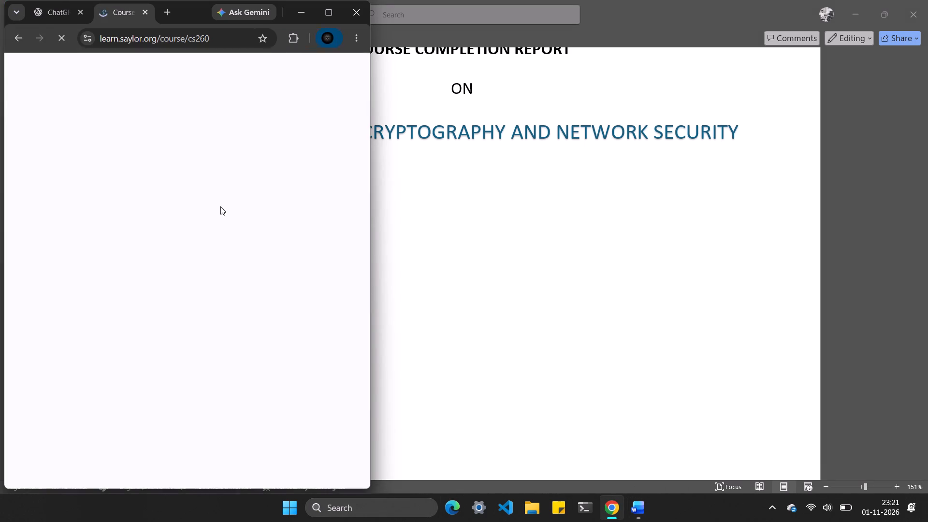
left_click(354, 14)
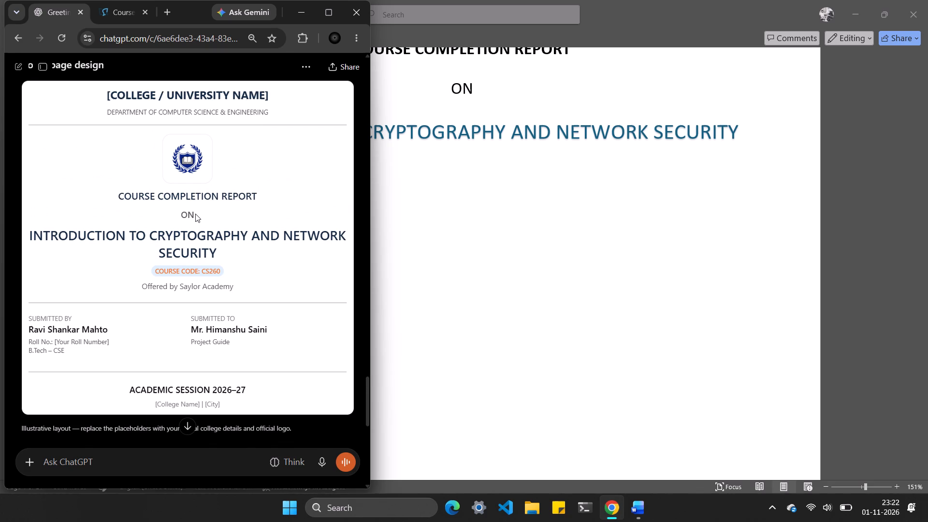
scroll(227, 230, "up", 2)
scroll(227, 230, "down", 2)
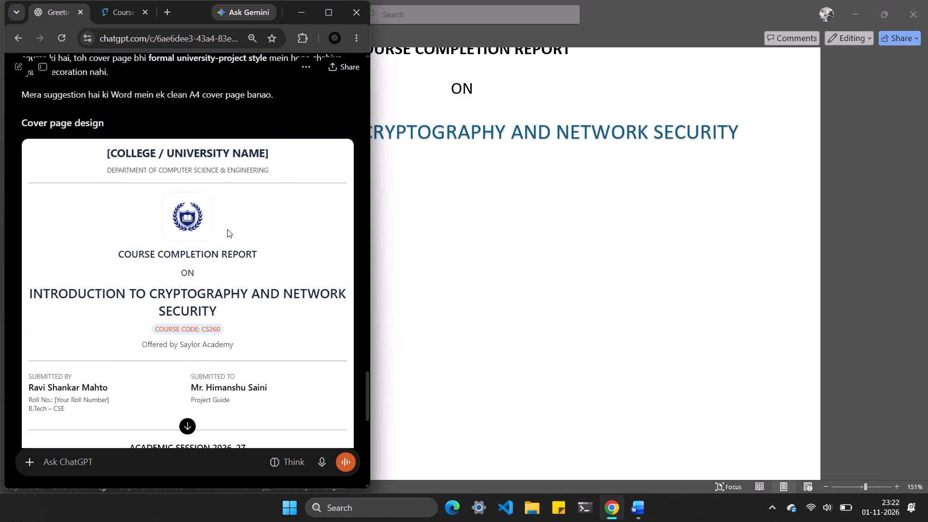
scroll(575, 296, "down", 2)
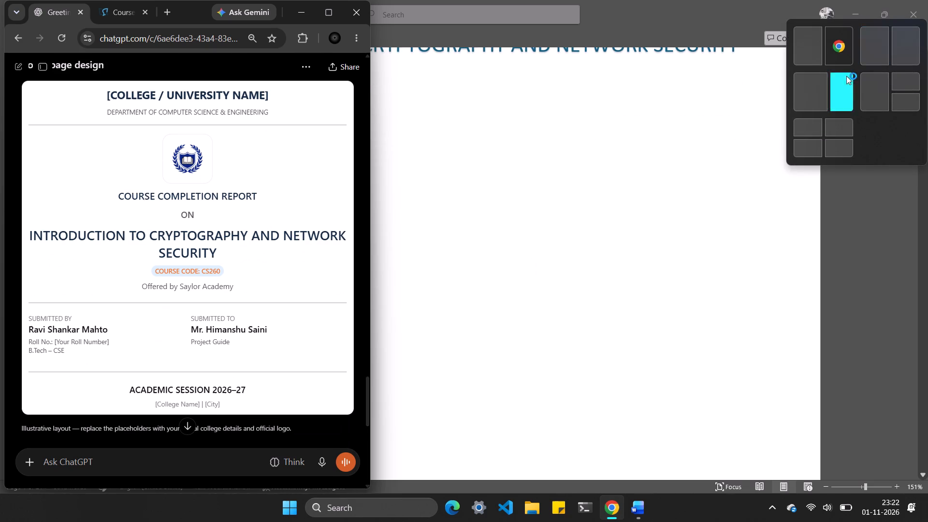
Place the Word report side by side with the ChatGPT page and zoom the document out to 93%.
left_click(898, 56)
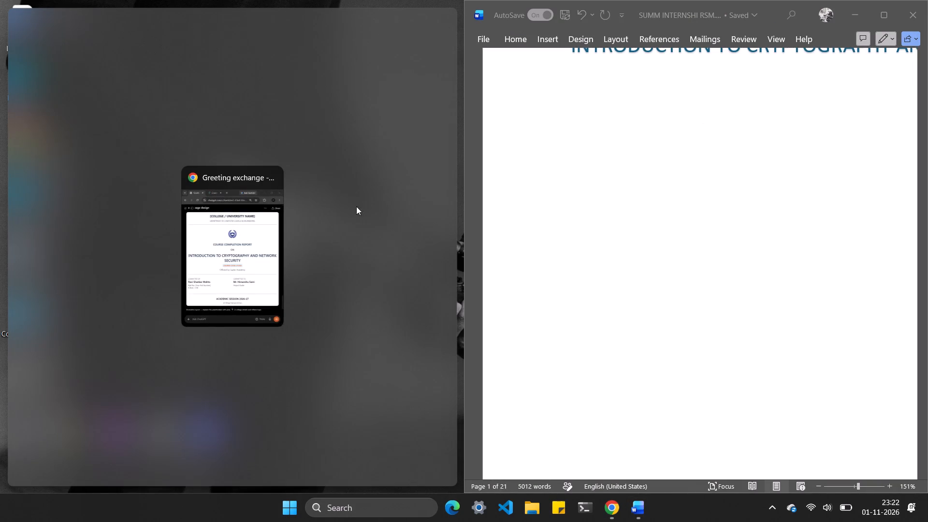
left_click(361, 206)
left_click_drag(462, 228, 438, 232)
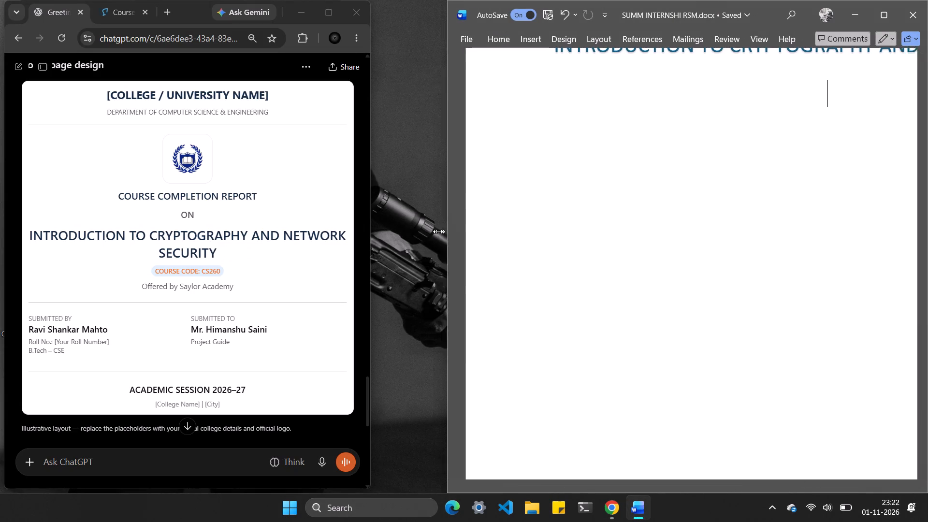
left_click_drag(438, 232, 372, 240)
scroll(522, 243, "up", 4)
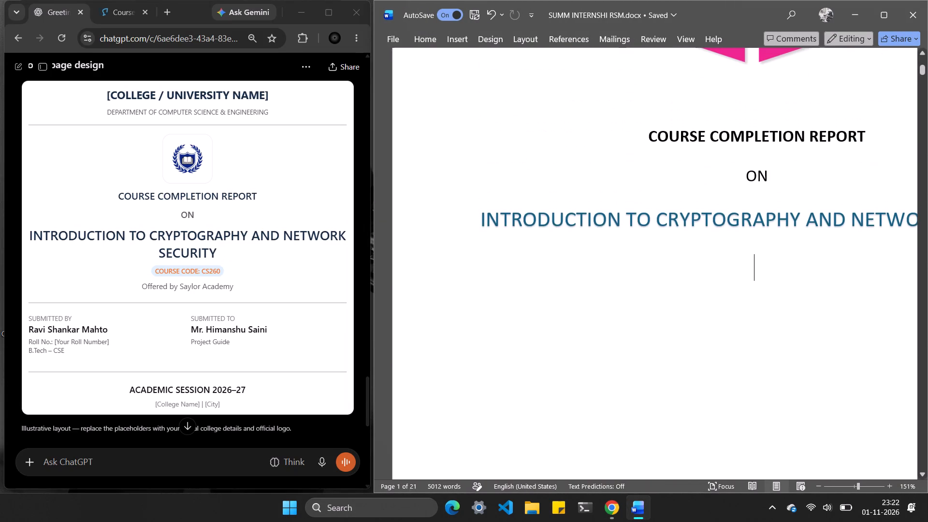
left_click(738, 195)
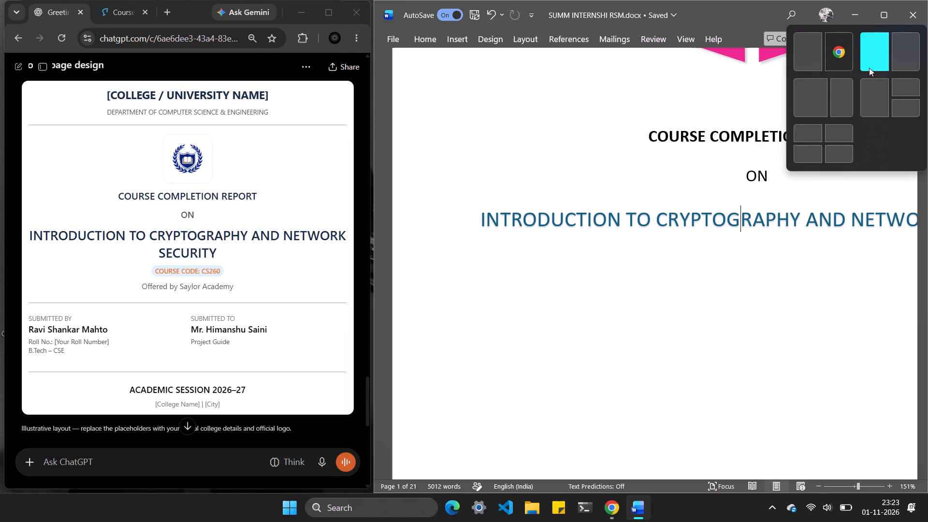
left_click(904, 60)
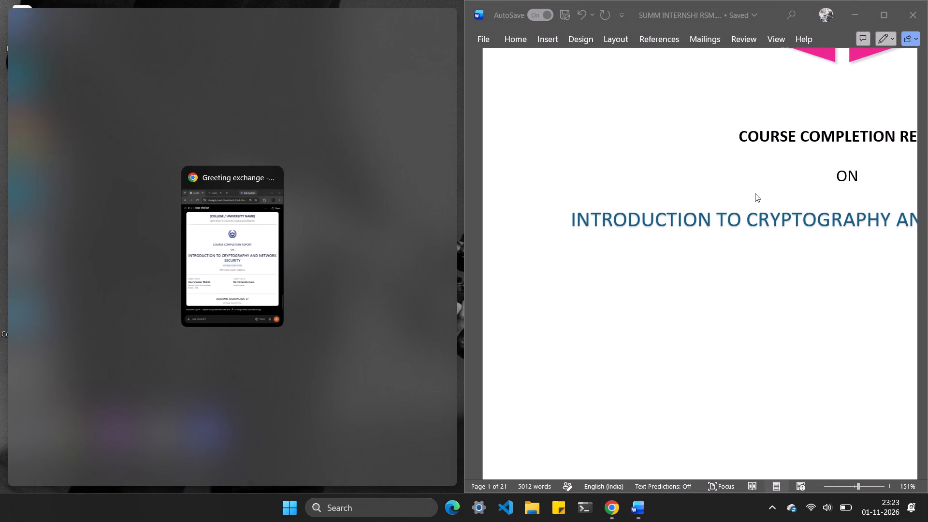
left_click_drag(858, 487, 857, 487)
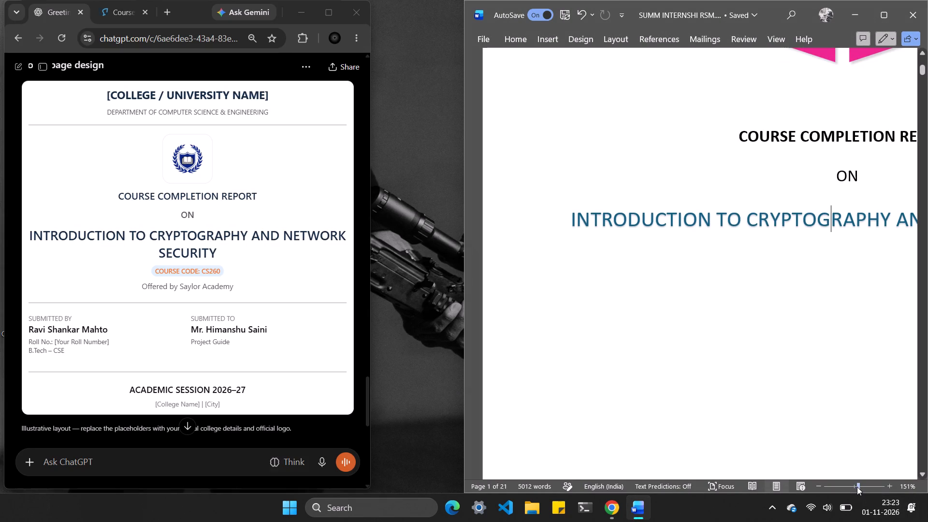
left_click_drag(857, 487, 851, 486)
left_click(855, 486)
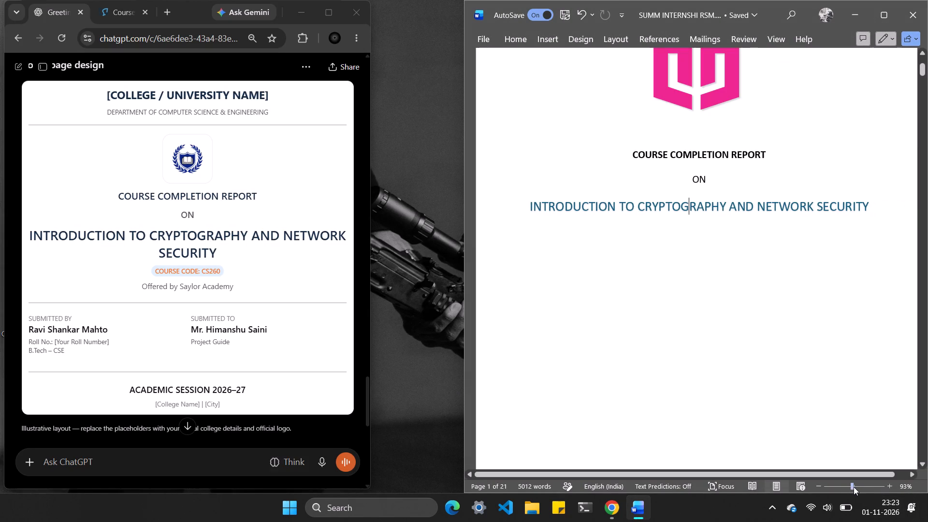
Compare the report's cover page with the ChatGPT design, from the university heading down to the empty area below the course title.
scroll(831, 306, "up", 6)
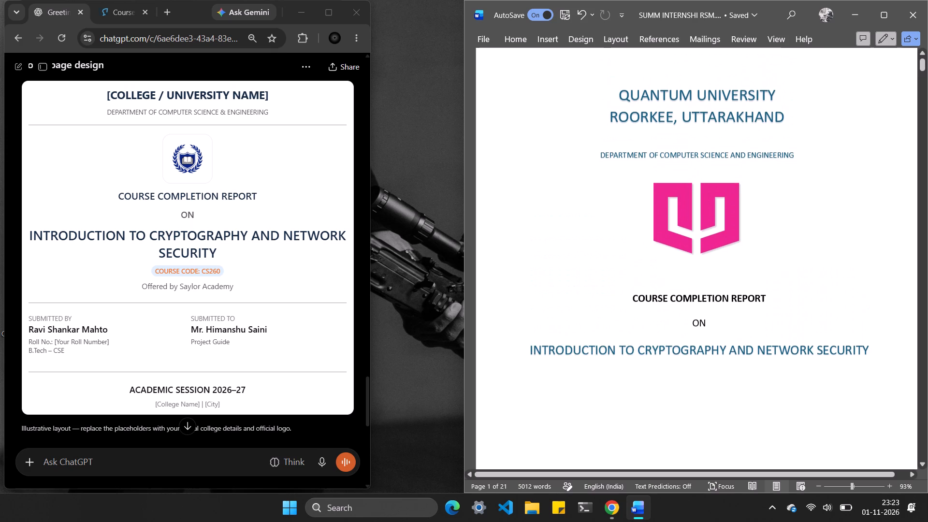
scroll(833, 292, "up", 1)
scroll(157, 200, "up", 2)
scroll(157, 200, "down", 2)
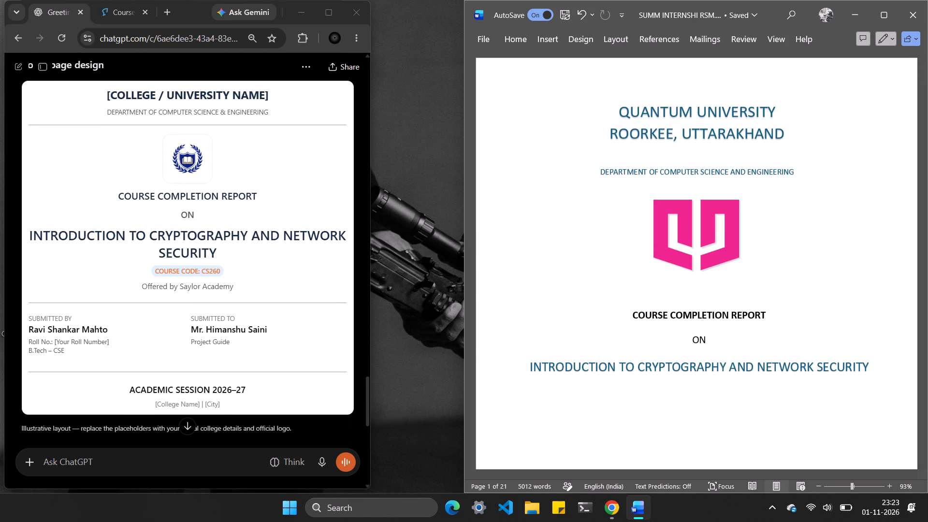
scroll(238, 220, "down", 1)
scroll(596, 305, "down", 2)
Copy "COURSE CODE: CS260" and "Offered by Saylor Academy" from the ChatGPT design into the cover page below the course title.
scroll(601, 302, "down", 9)
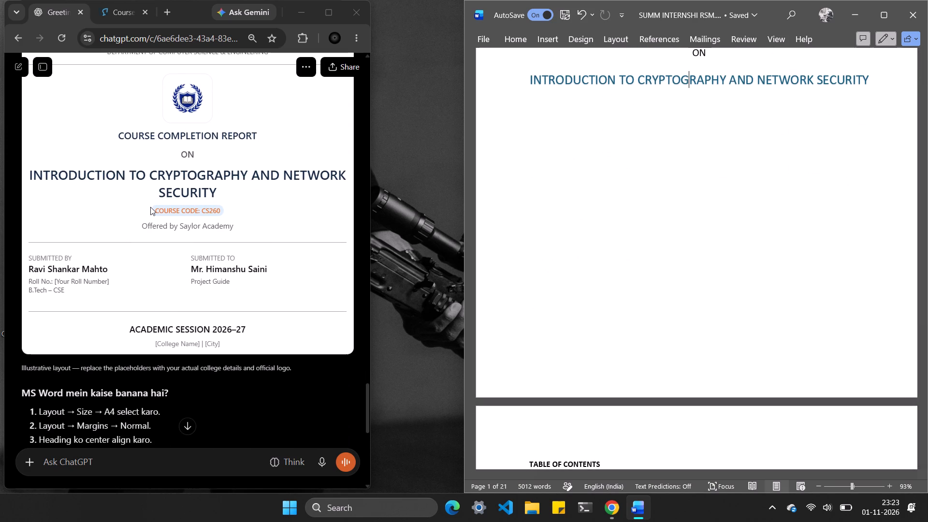
left_click_drag(150, 206, 235, 231)
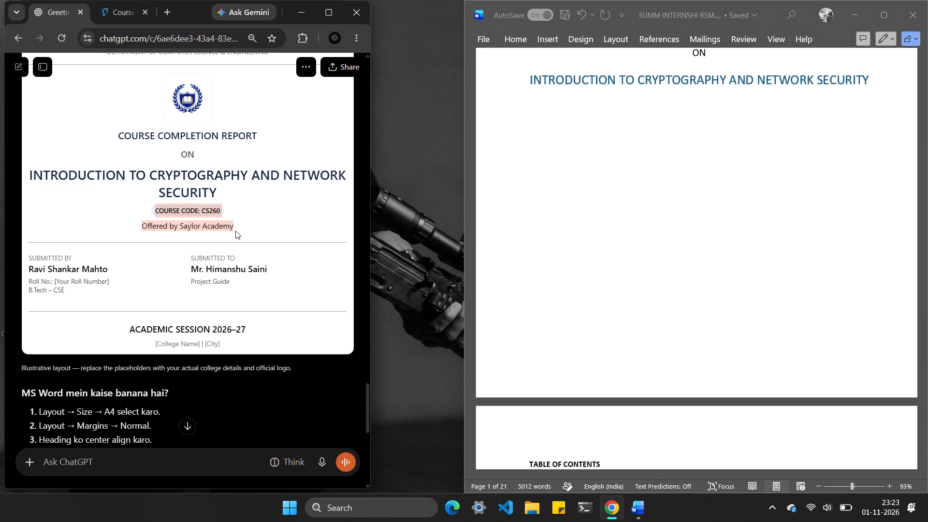
key("ctrl+c")
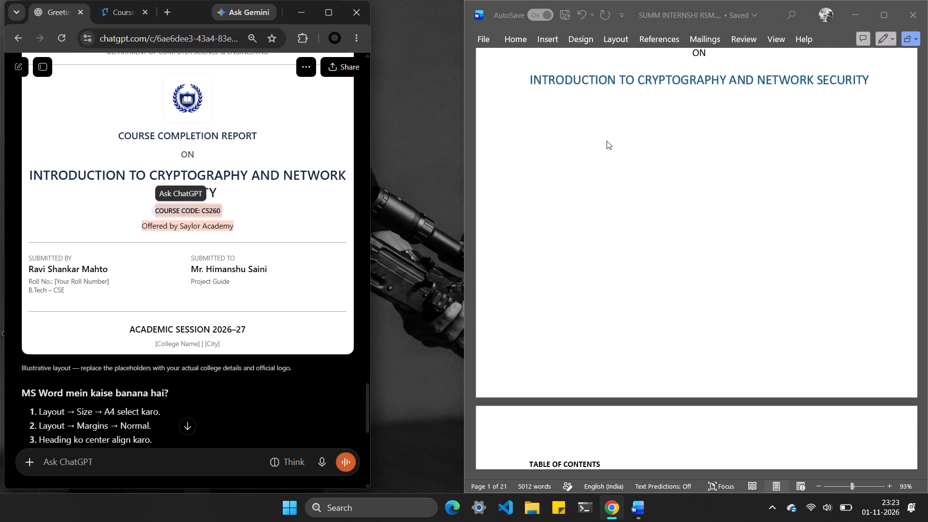
left_click(705, 115)
left_click(706, 116)
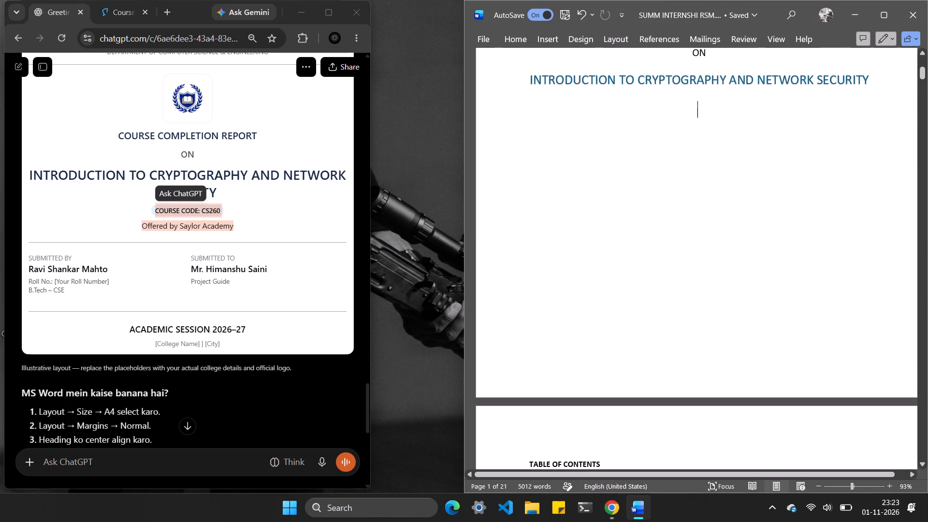
key("ctrl+v")
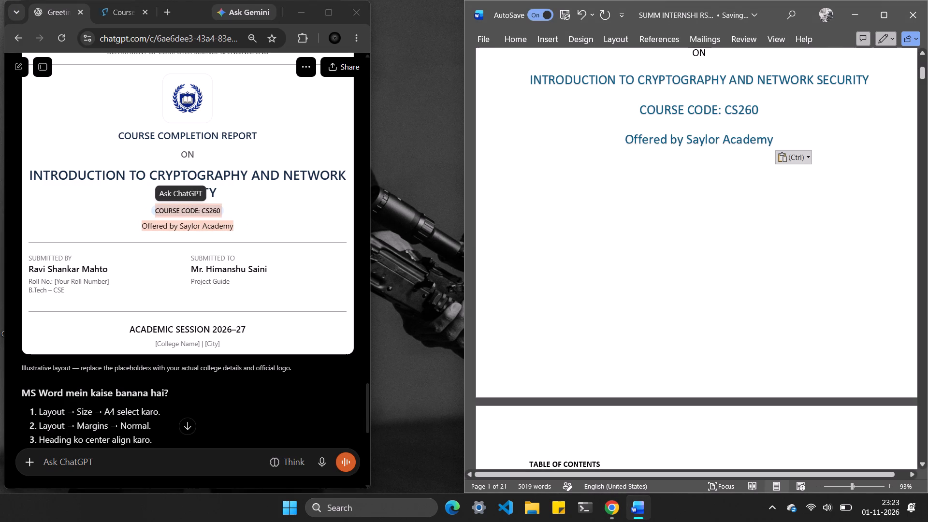
Reduce the font size of the "COURSE CODE: CS260" and "Offered by Saylor Academy" lines to 14.
left_click_drag(636, 110, 749, 152)
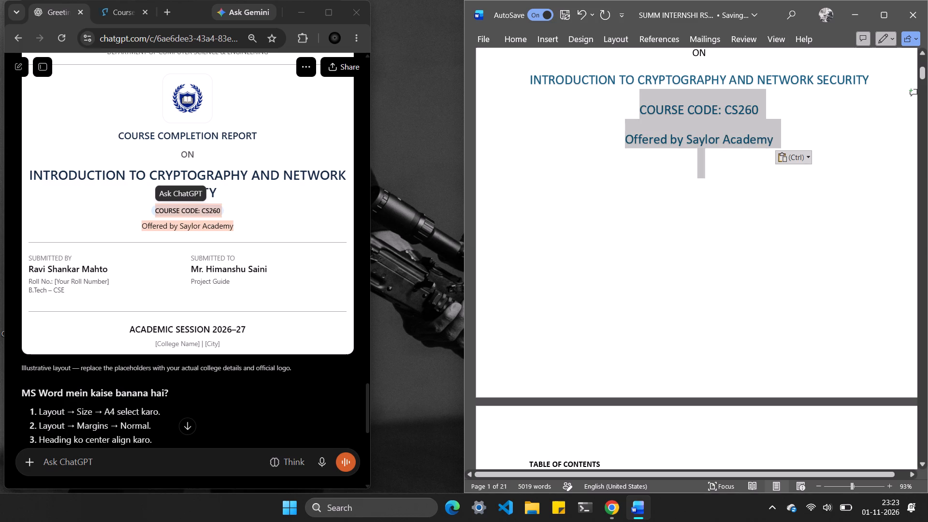
left_click_drag(749, 152, 768, 145)
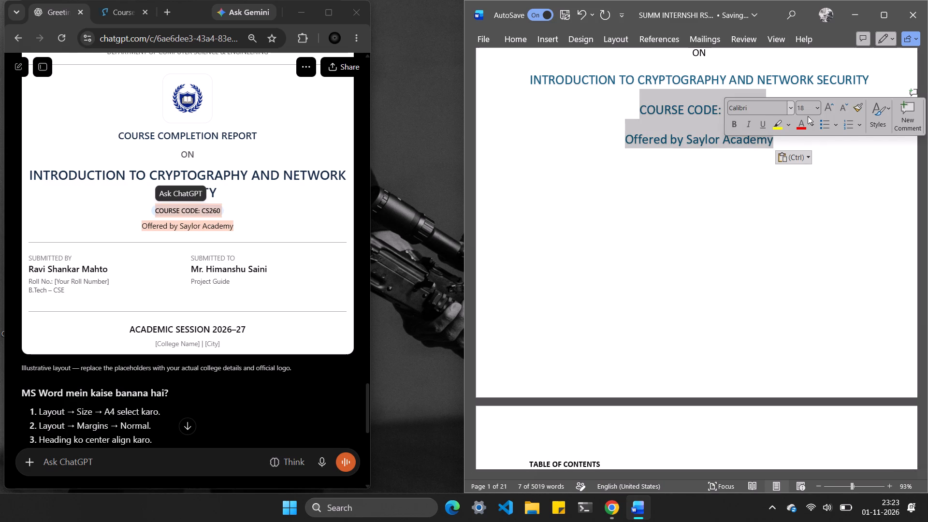
left_click(846, 107)
left_click(846, 107)
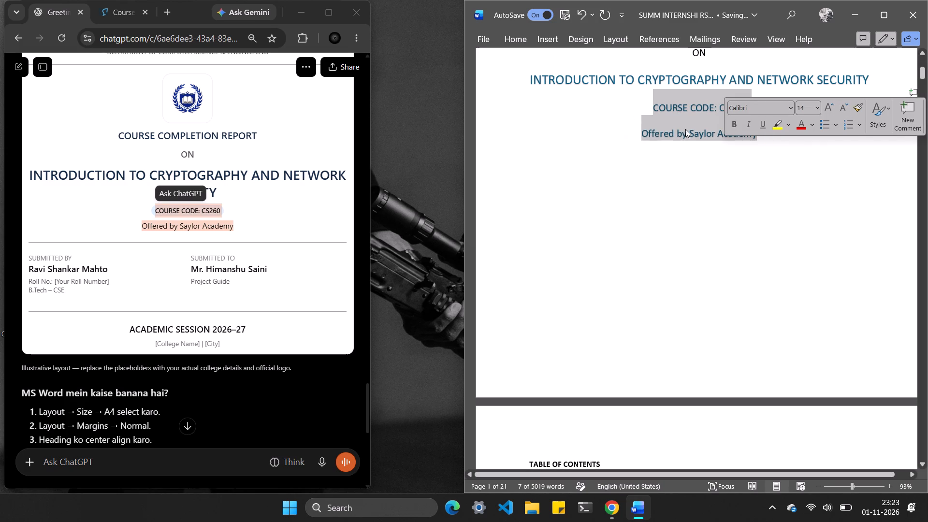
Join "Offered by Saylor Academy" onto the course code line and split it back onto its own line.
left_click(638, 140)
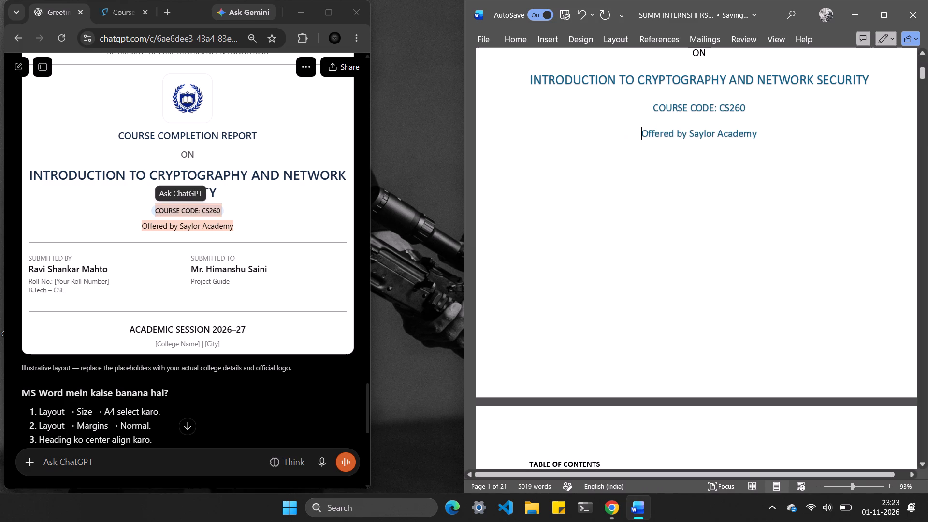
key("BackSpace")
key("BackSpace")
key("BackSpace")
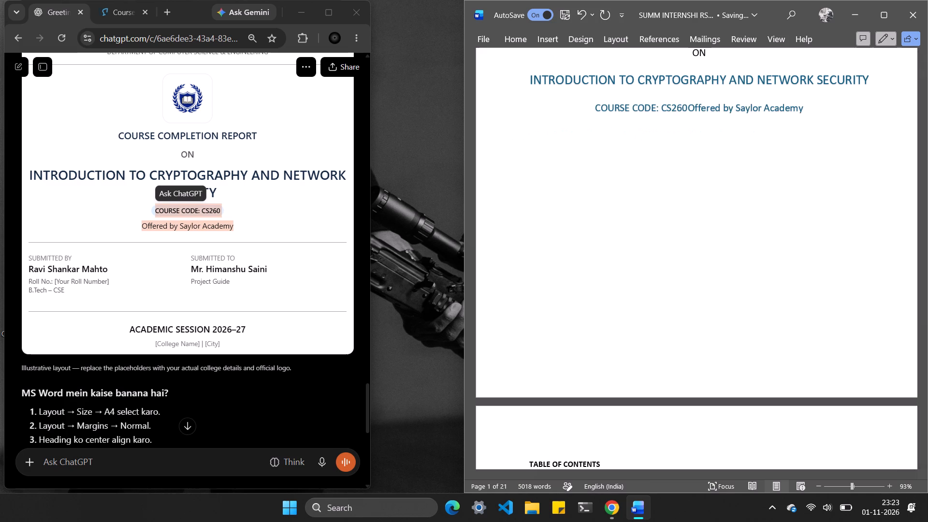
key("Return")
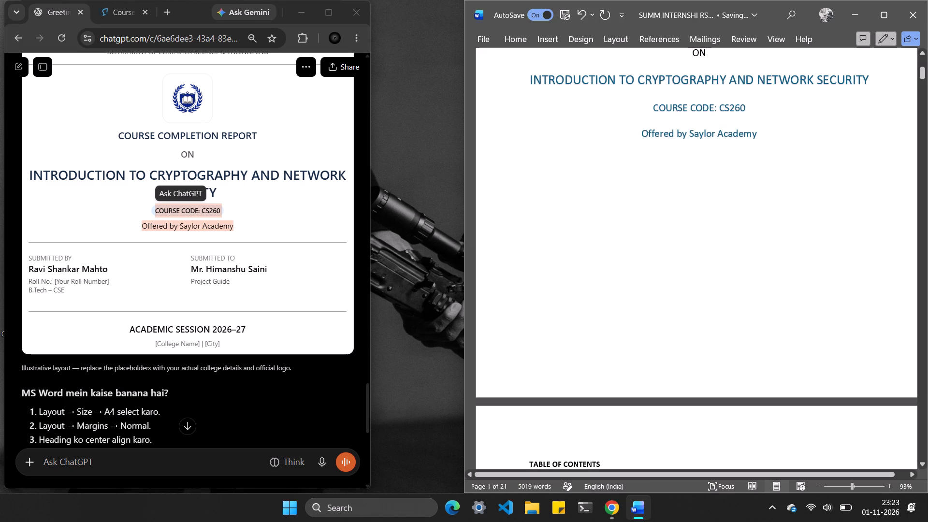
Insert a blank line between the course title and "COURSE CODE: CS260".
left_click(652, 106)
key("Return")
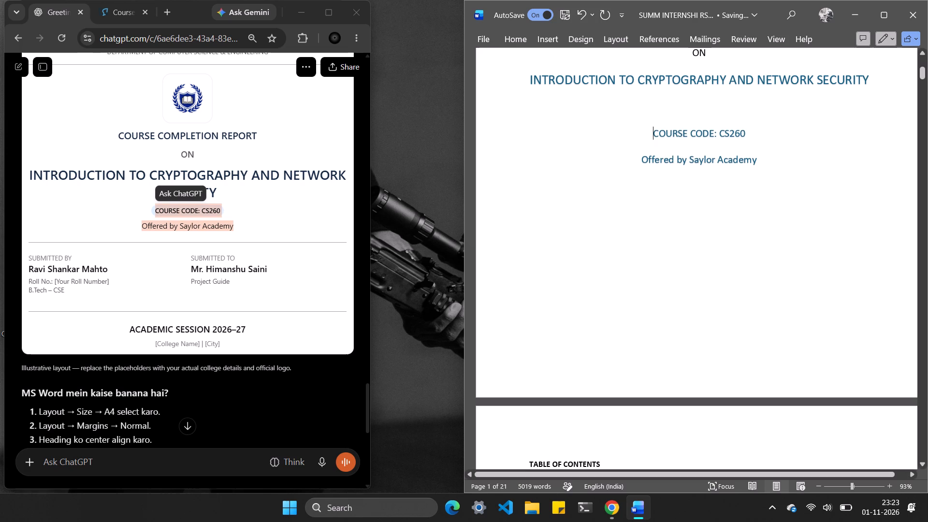
Add a left-aligned NAME label below "Offered by Saylor Academy", leaving a blank line between them.
left_click(542, 190)
key("BackSpace")
key("Return")
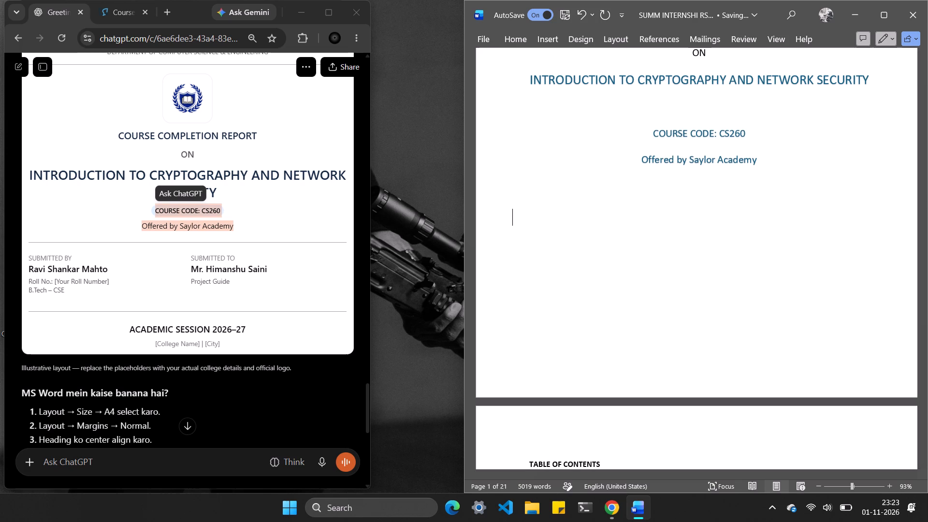
type("NAME")
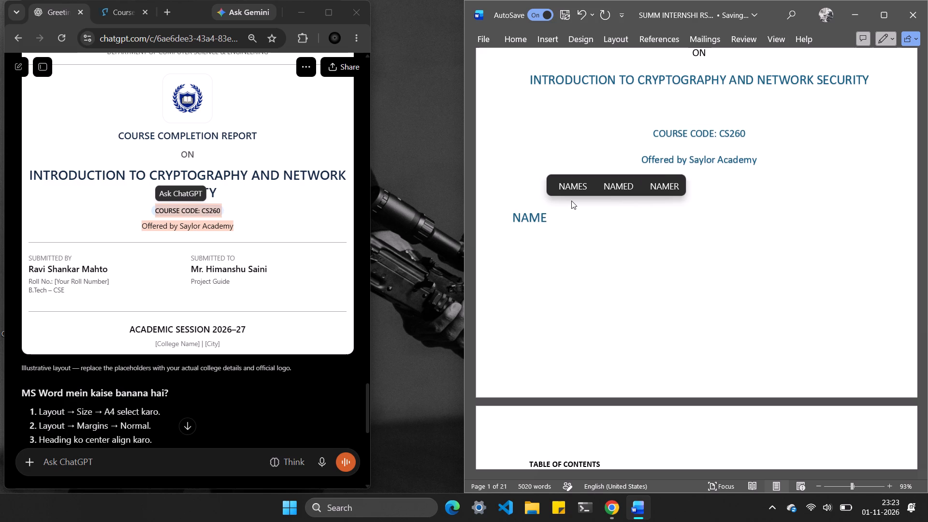
key("space")
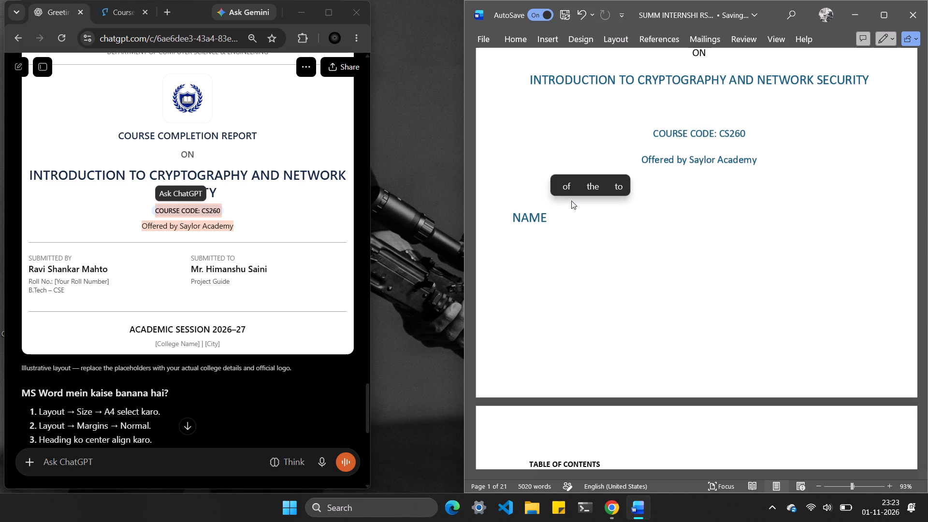
key("space")
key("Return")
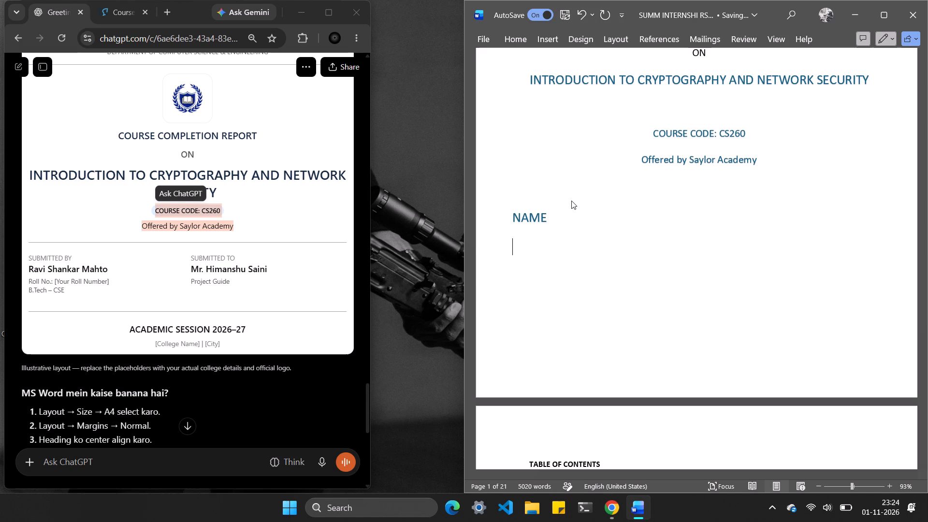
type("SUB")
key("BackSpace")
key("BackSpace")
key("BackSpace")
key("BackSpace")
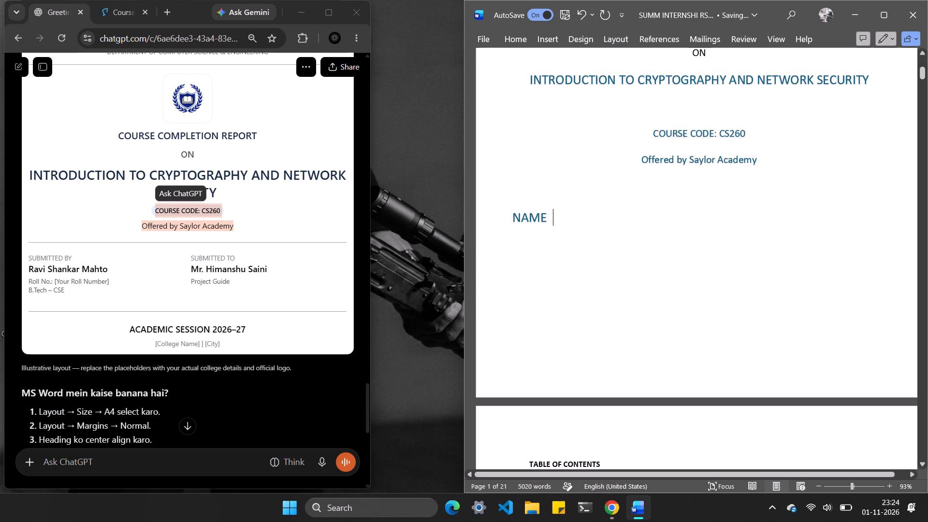
Reduce the font size of the NAME label to 14.
left_click_drag(559, 222, 506, 218)
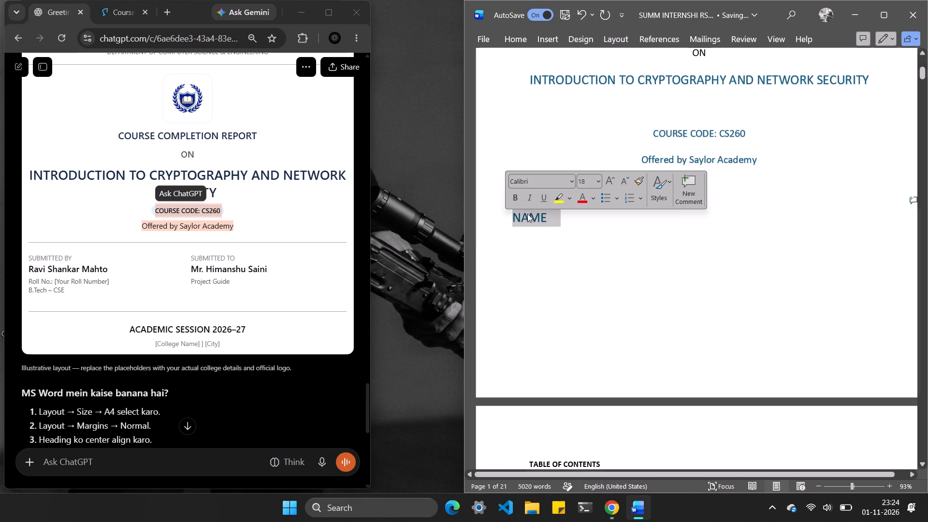
left_click(624, 181)
left_click(624, 181)
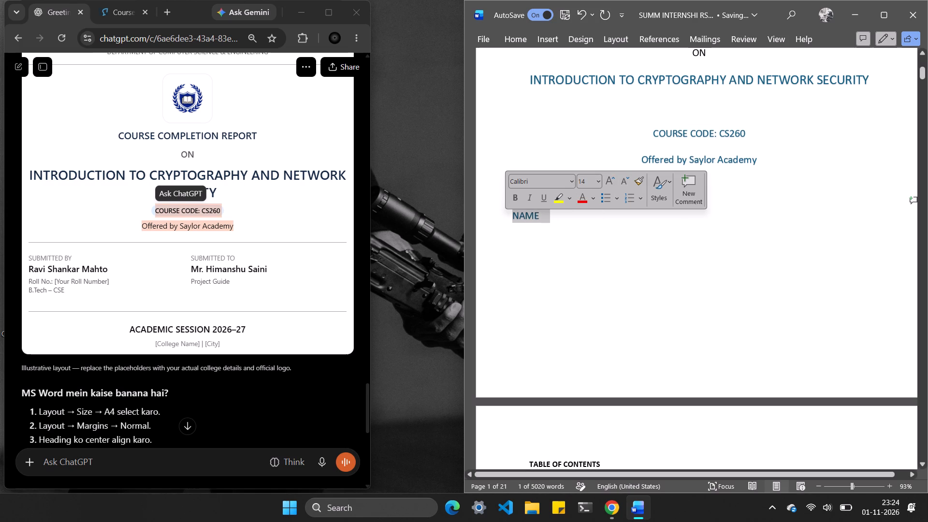
left_click(570, 221)
Add a colon after the NAME label.
left_click(551, 217)
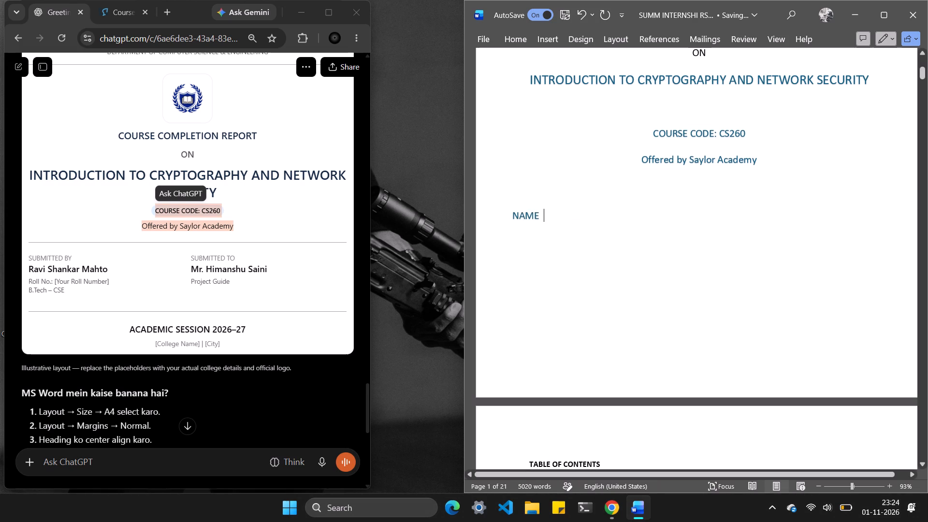
key("semicolon")
key("BackSpace")
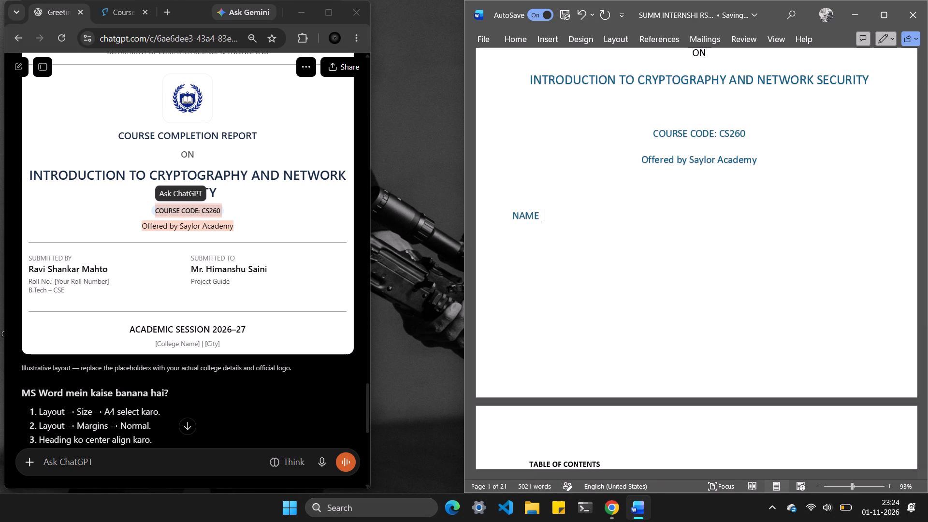
key("shift+colon")
Add a "Q ID :" label on its own line below the NAME label, followed by a new empty line.
key("Return")
key("q")
key("space")
type("ID")
key("space")
key("shift+colon")
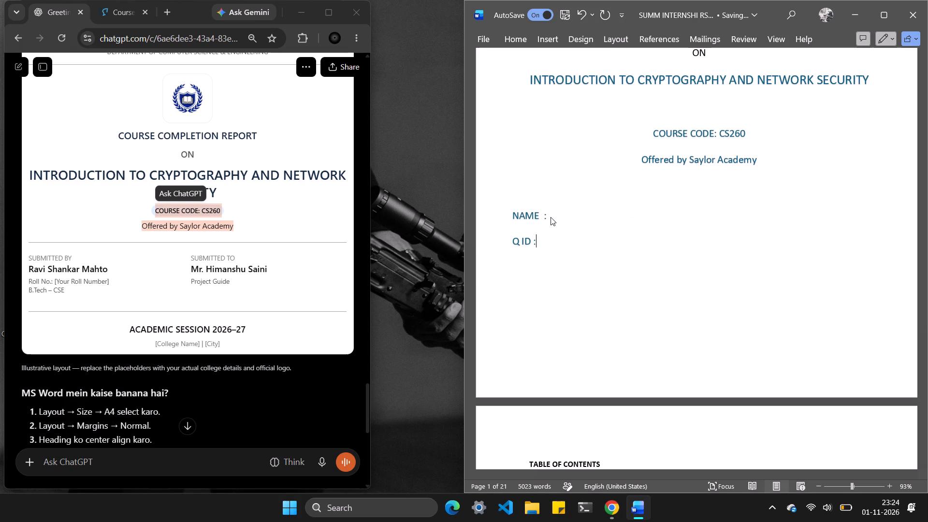
key("Return")
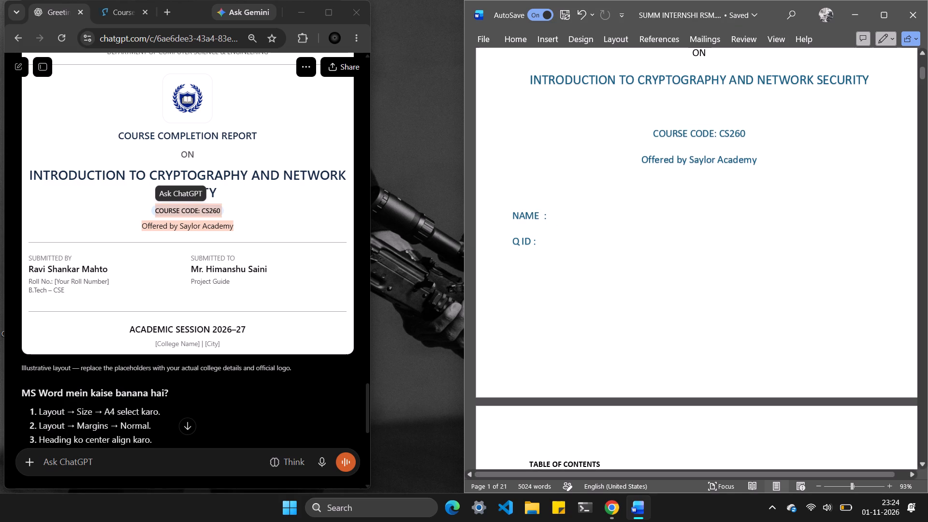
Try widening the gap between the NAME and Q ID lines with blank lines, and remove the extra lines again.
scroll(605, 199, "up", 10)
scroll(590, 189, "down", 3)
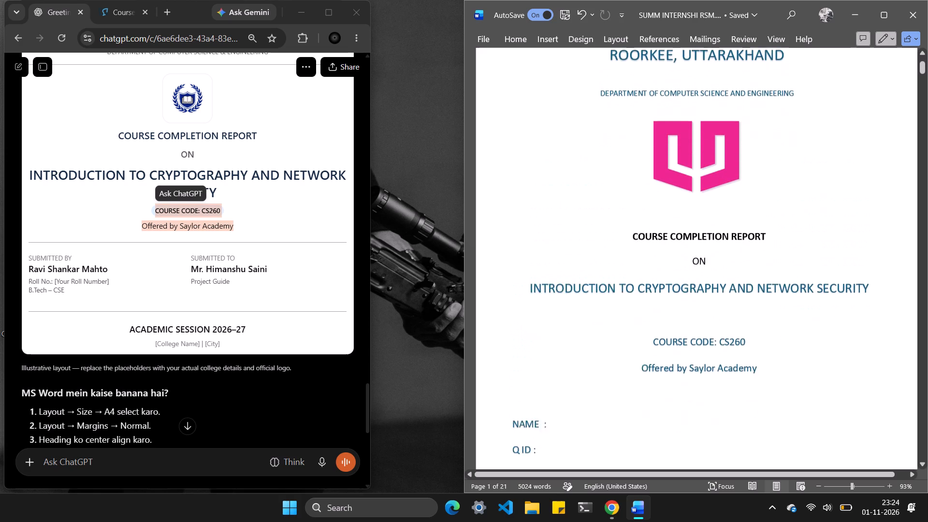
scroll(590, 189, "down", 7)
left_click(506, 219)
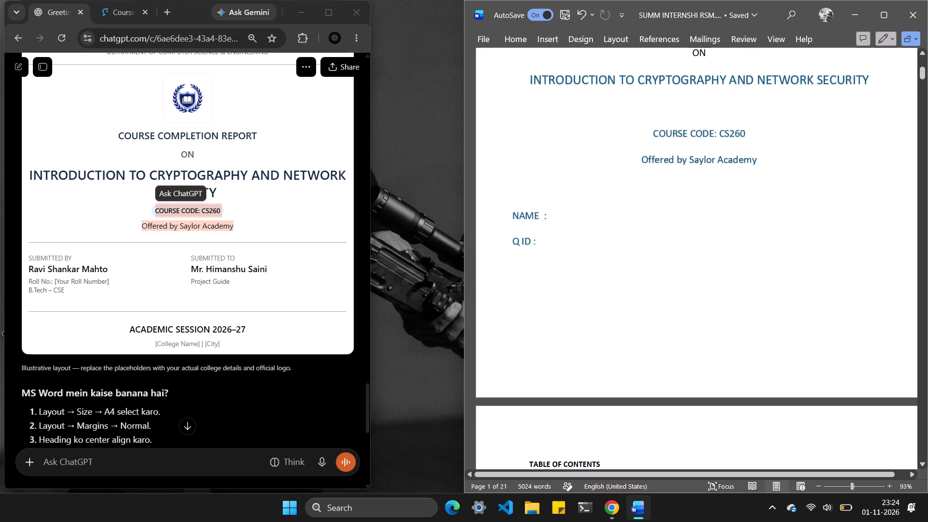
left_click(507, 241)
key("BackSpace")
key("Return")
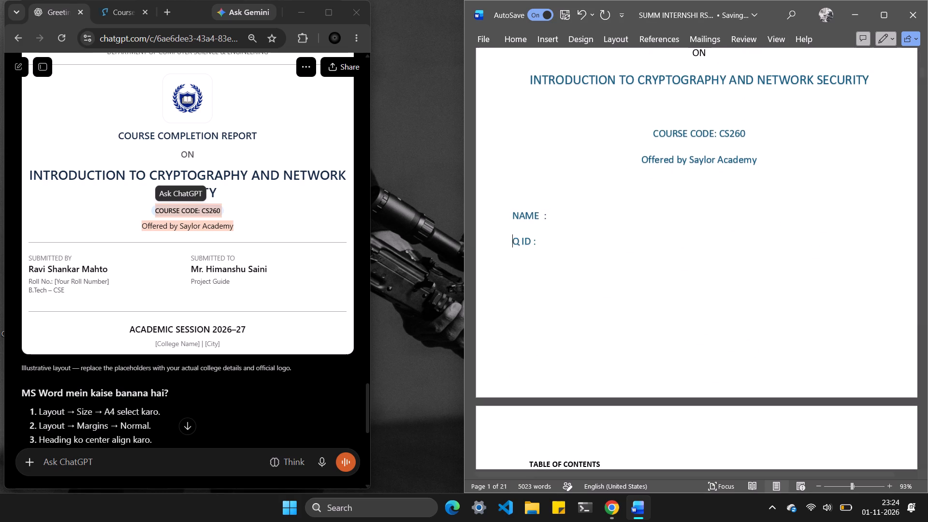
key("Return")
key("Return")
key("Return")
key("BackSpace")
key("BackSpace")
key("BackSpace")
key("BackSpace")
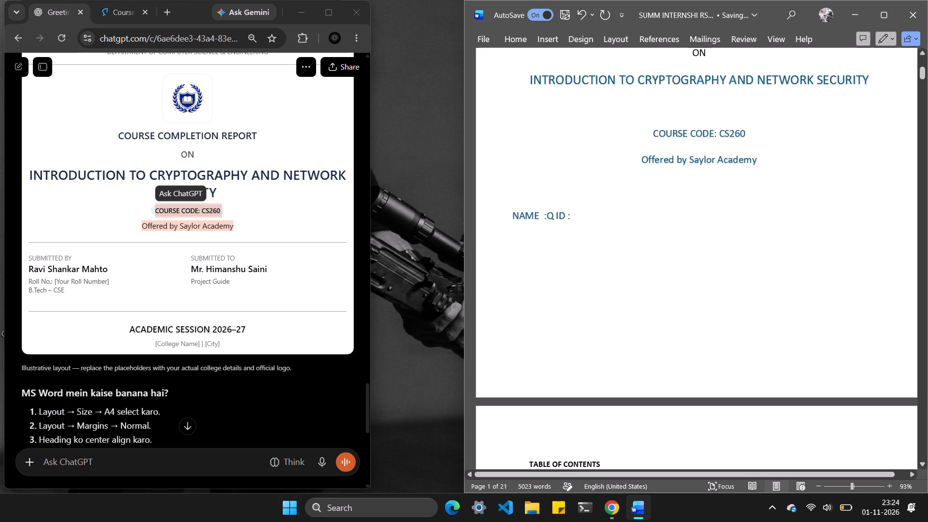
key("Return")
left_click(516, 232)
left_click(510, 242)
Zoom the document out to 53% to check the cover page layout.
left_click(852, 486)
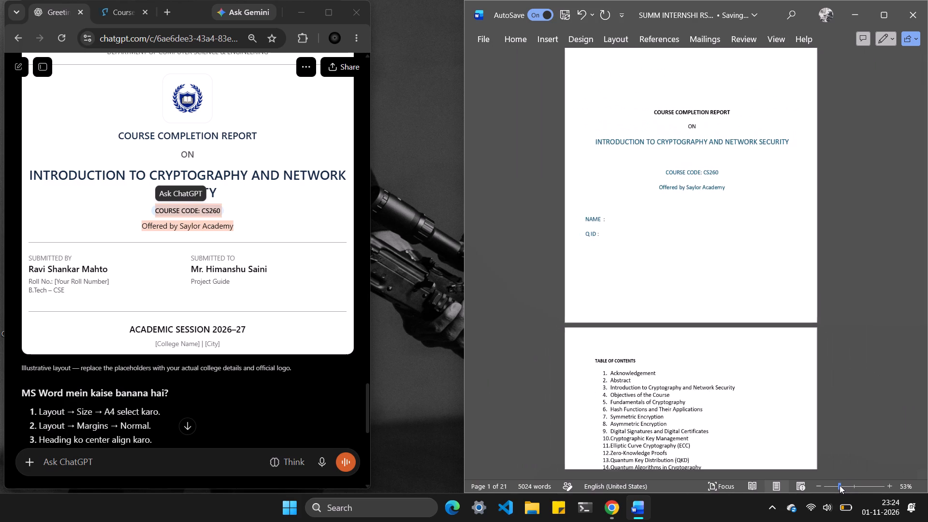
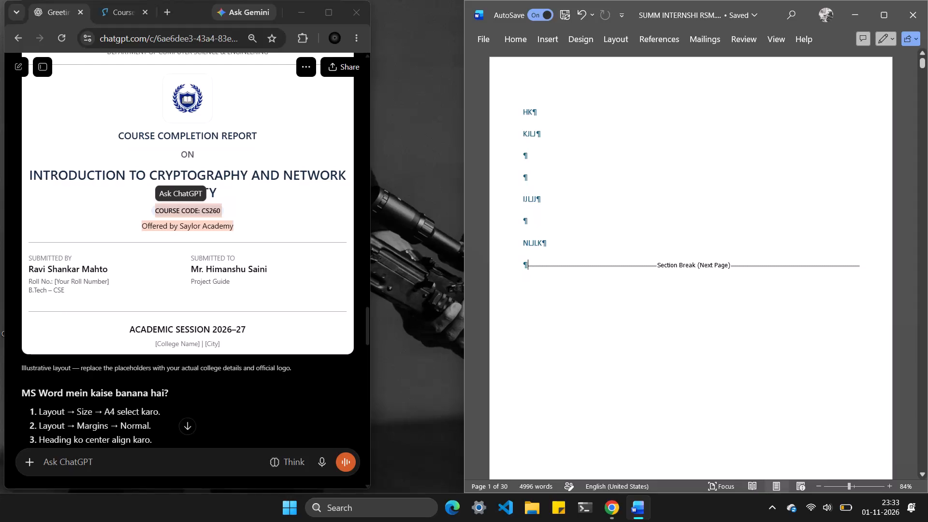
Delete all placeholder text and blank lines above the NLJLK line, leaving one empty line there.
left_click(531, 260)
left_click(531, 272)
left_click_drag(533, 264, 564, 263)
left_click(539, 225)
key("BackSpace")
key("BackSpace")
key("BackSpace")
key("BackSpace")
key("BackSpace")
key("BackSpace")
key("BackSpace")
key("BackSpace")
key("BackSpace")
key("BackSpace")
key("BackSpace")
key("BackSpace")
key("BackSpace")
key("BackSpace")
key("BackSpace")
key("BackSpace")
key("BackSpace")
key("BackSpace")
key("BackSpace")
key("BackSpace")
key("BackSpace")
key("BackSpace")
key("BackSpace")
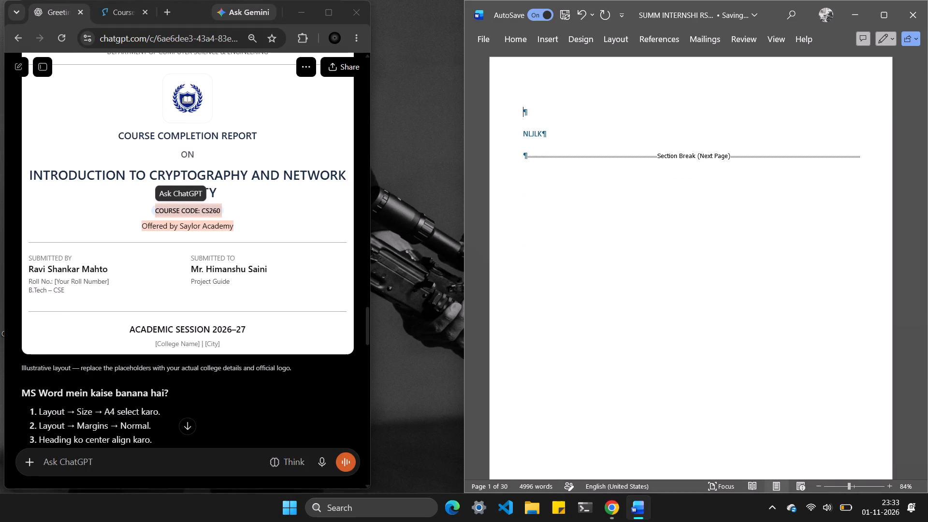
Examine the pages following the cover, from the table of contents to the acknowledgement.
scroll(608, 430, "down", 12)
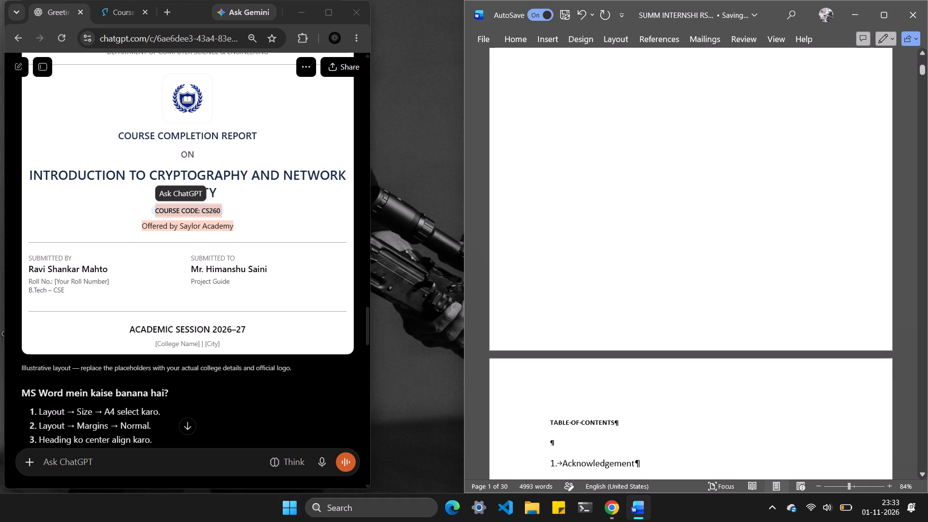
scroll(547, 406, "down", 2)
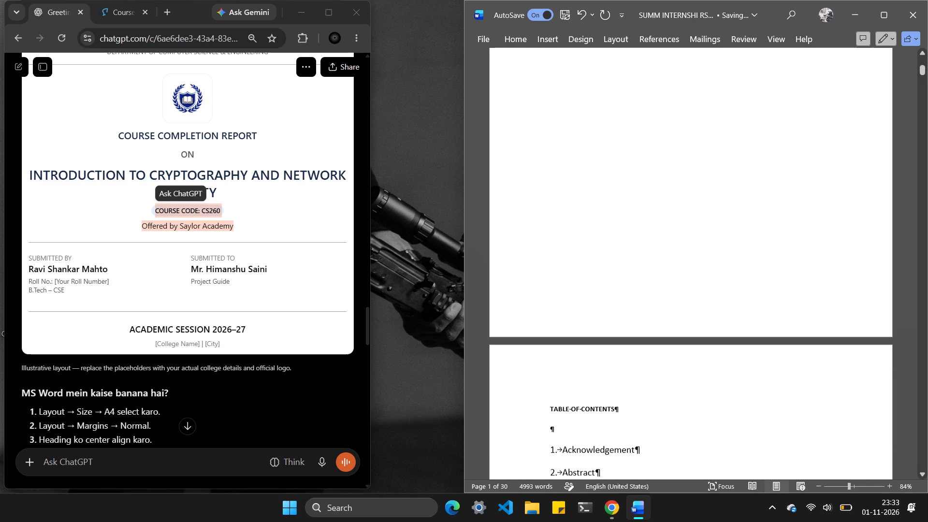
scroll(547, 406, "down", 7)
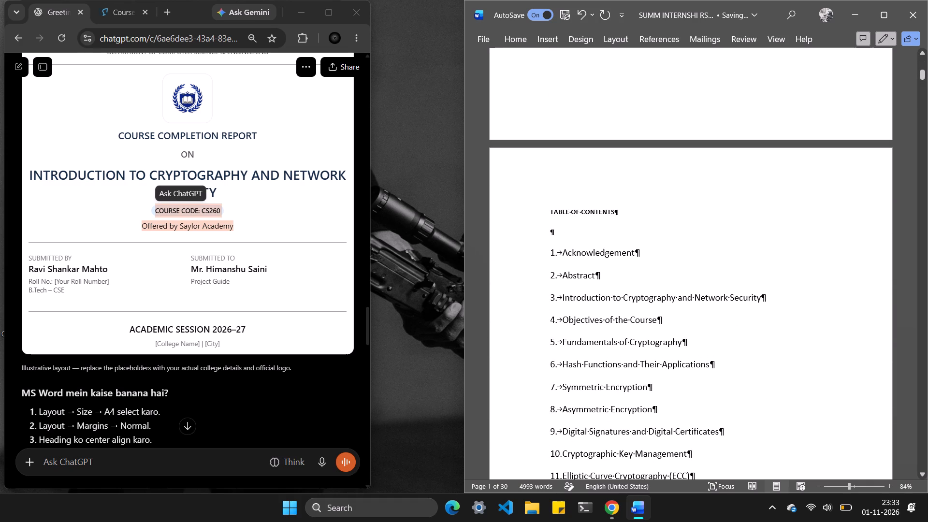
scroll(610, 347, "down", 3)
scroll(611, 347, "up", 2)
scroll(611, 347, "down", 20)
scroll(611, 347, "down", 3)
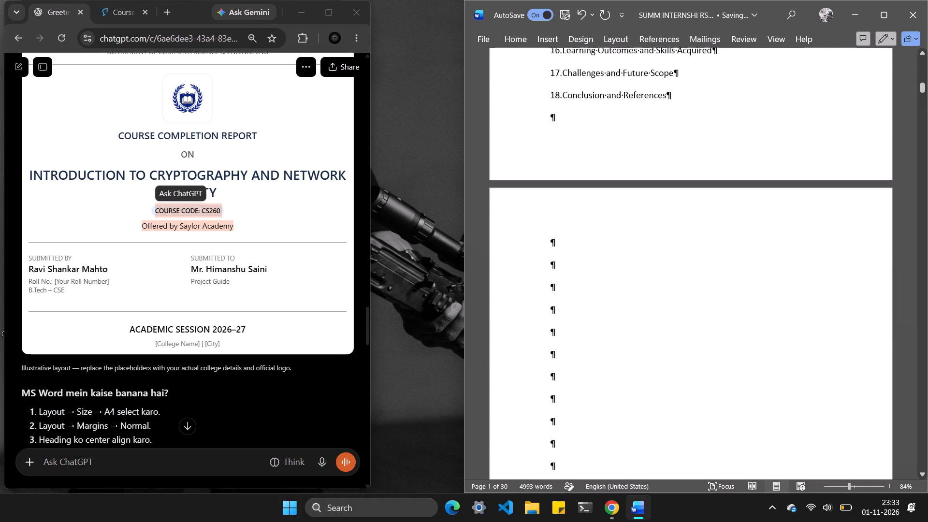
scroll(614, 343, "down", 20)
scroll(614, 343, "down", 7)
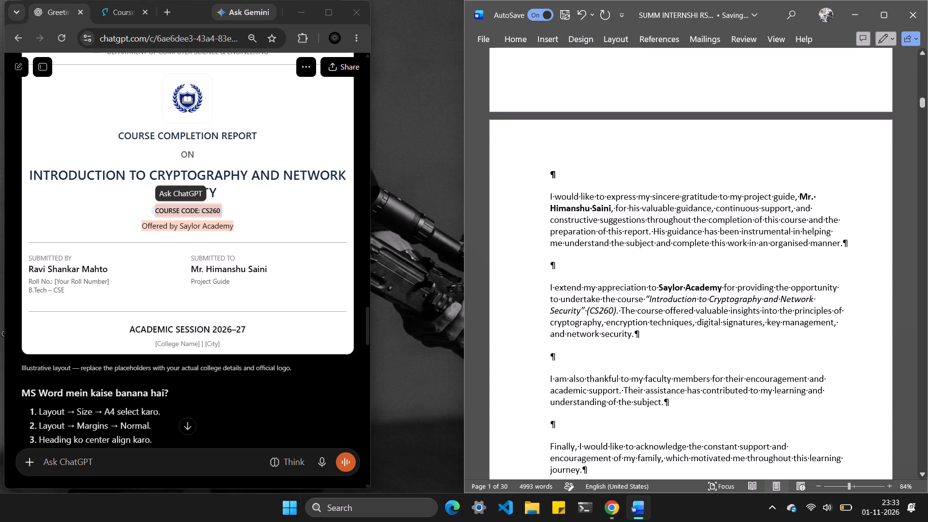
Undo the recent edits back to the cover page version with the logo, the course title and the JK line.
key("ctrl+z")
key("ctrl+z")
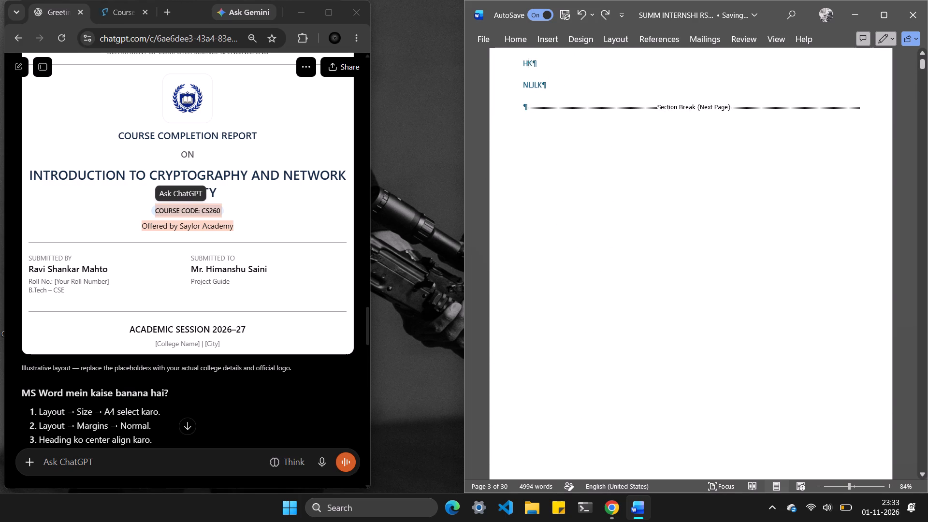
key("ctrl+z")
scroll(630, 413, "down", 13)
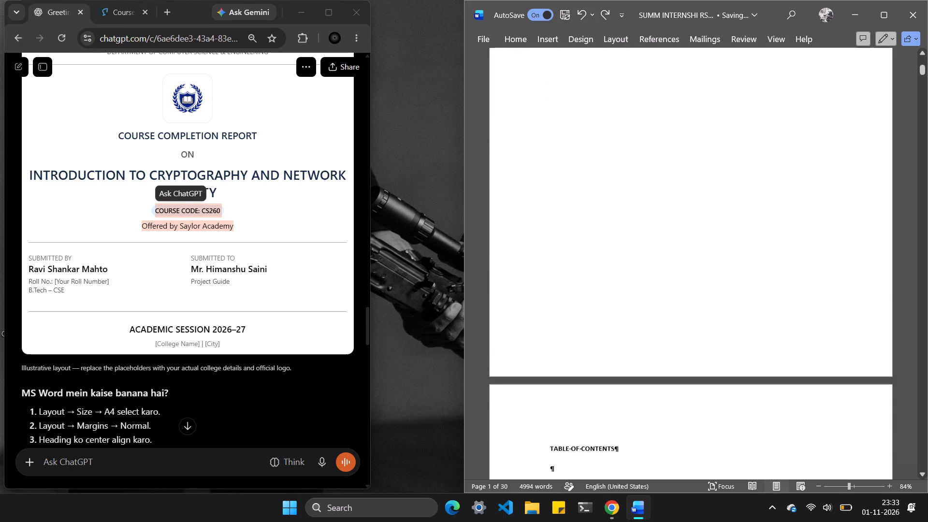
scroll(639, 348, "down", 8)
key("ctrl+z")
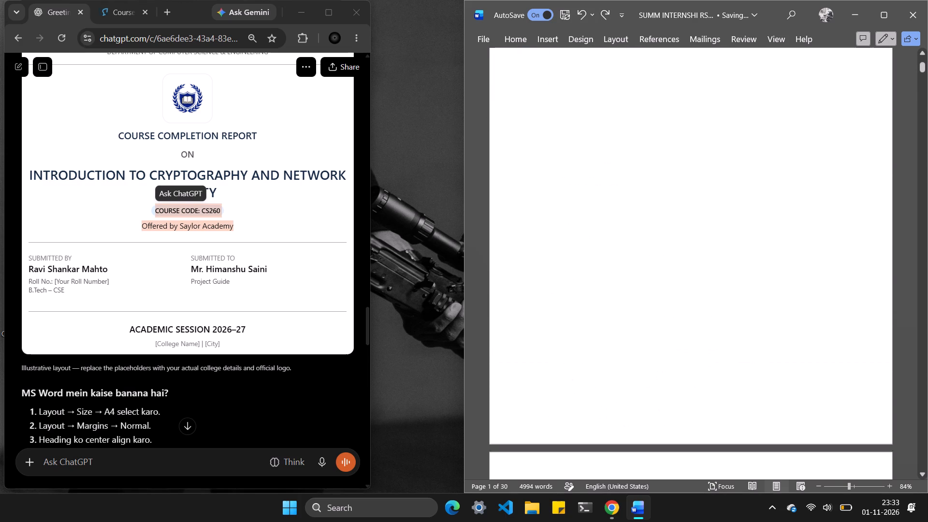
key("ctrl+z")
key("ctrl+z")
key("ctrl+z")
key("ctrl+z")
key("ctrl+z")
key("ctrl+z")
key("ctrl+z")
key("ctrl+z")
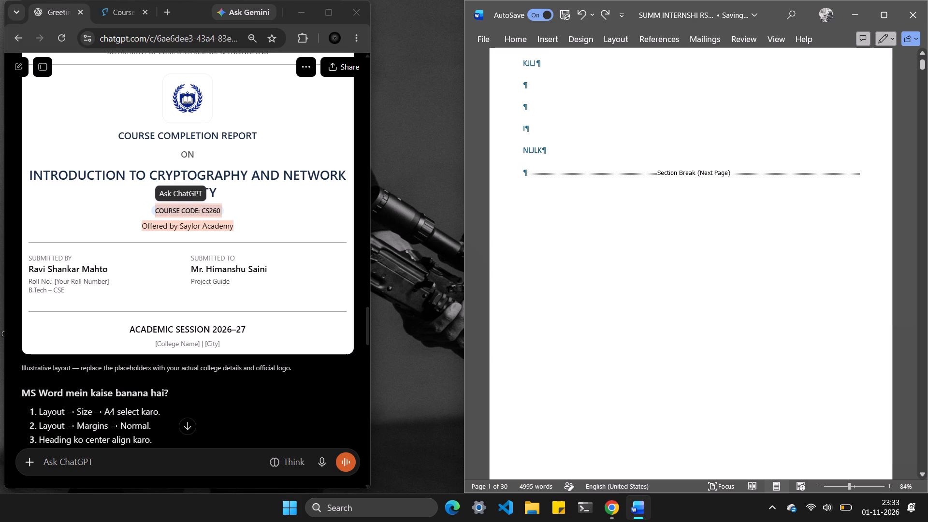
key("ctrl+z")
key("ctrl+z")
key("ctrl+z")
key("ctrl+z")
key("ctrl+z")
key("ctrl+z")
key("ctrl+z")
key("ctrl+z")
key("ctrl+z")
key("ctrl+z")
key("ctrl+z")
key("ctrl+z")
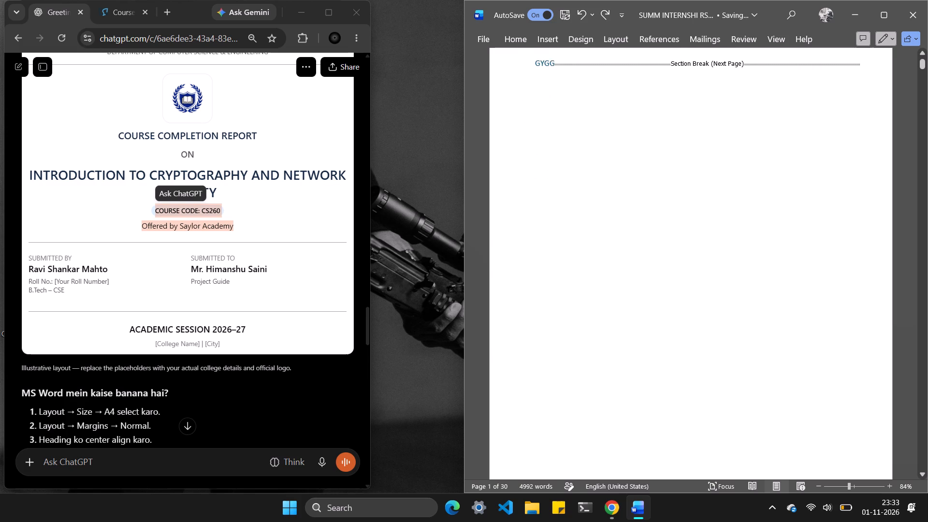
key("ctrl+z")
key("ctrl+z")
key("ctrl+z")
key("ctrl+z")
key("ctrl+z")
key("ctrl+z")
key("ctrl+z")
key("ctrl+z")
key("ctrl+z")
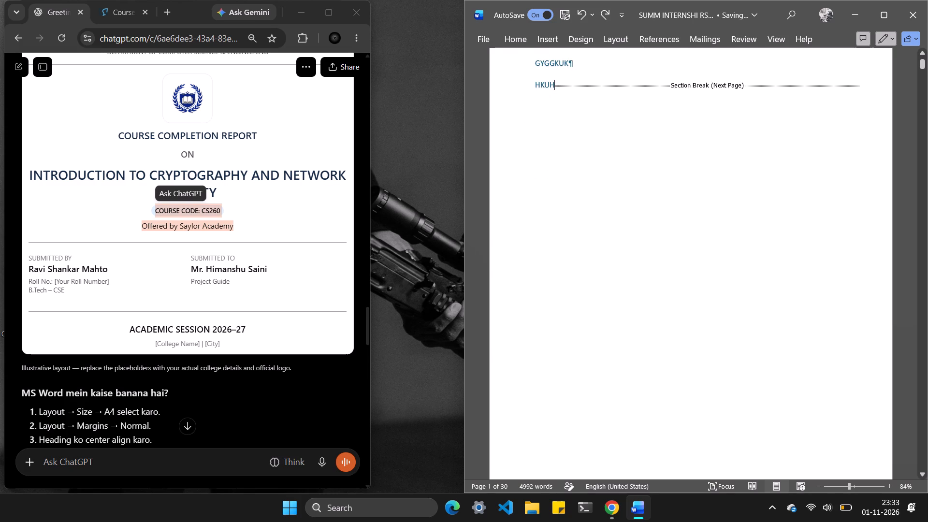
key("ctrl+z")
key("ctrl+z")
key("ctrl+z")
key("ctrl+z")
key("ctrl+z")
key("ctrl+z")
key("ctrl+z")
key("ctrl+z")
key("ctrl+z")
key("ctrl+z")
key("ctrl+z")
key("ctrl+z")
key("ctrl+z")
key("ctrl+z")
key("ctrl+z")
key("ctrl+z")
key("ctrl+z")
key("ctrl+z")
key("ctrl+z")
key("ctrl+z")
key("ctrl+z")
key("ctrl+z")
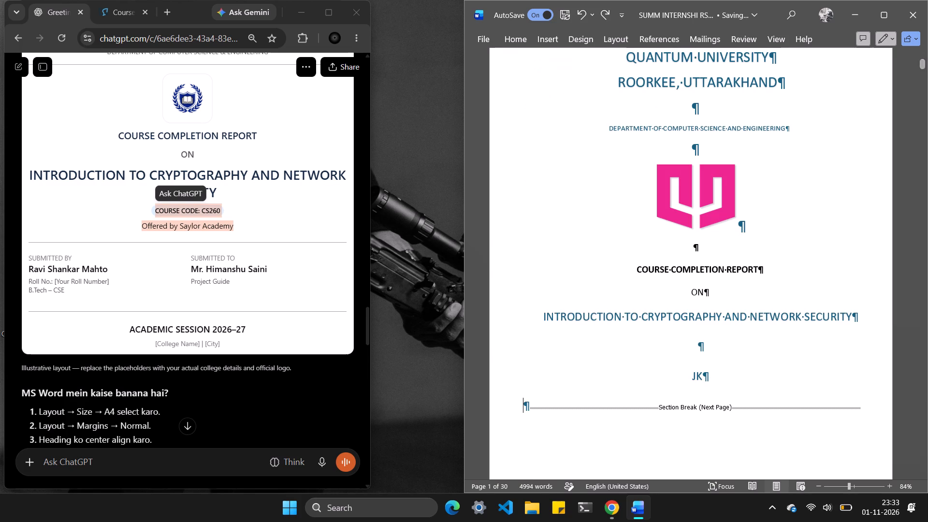
Hide the paragraph and formatting marks in the document.
scroll(850, 377, "down", 20)
scroll(850, 377, "down", 5)
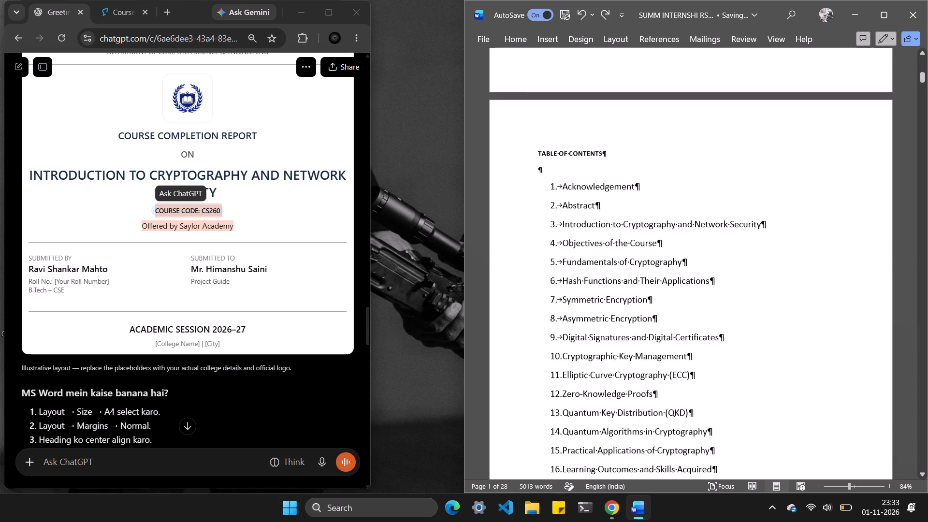
scroll(768, 298, "down", 12)
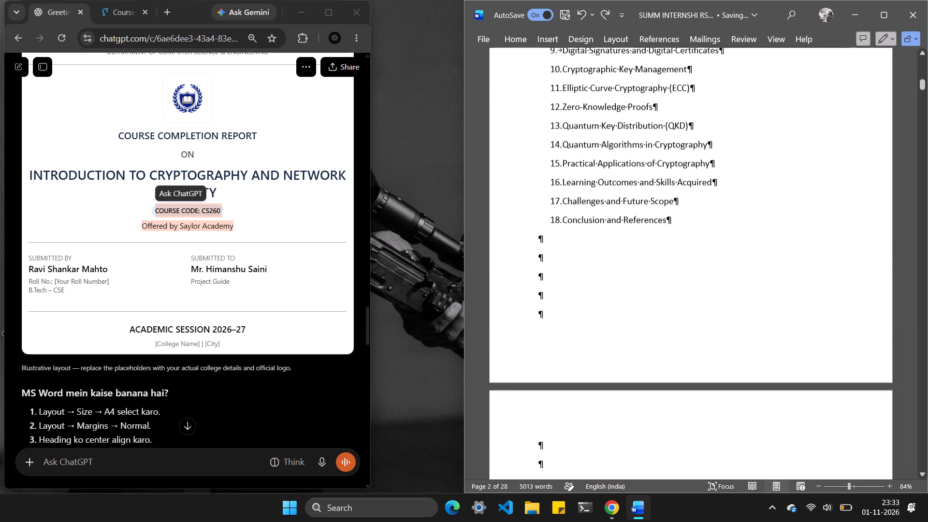
scroll(767, 297, "down", 2)
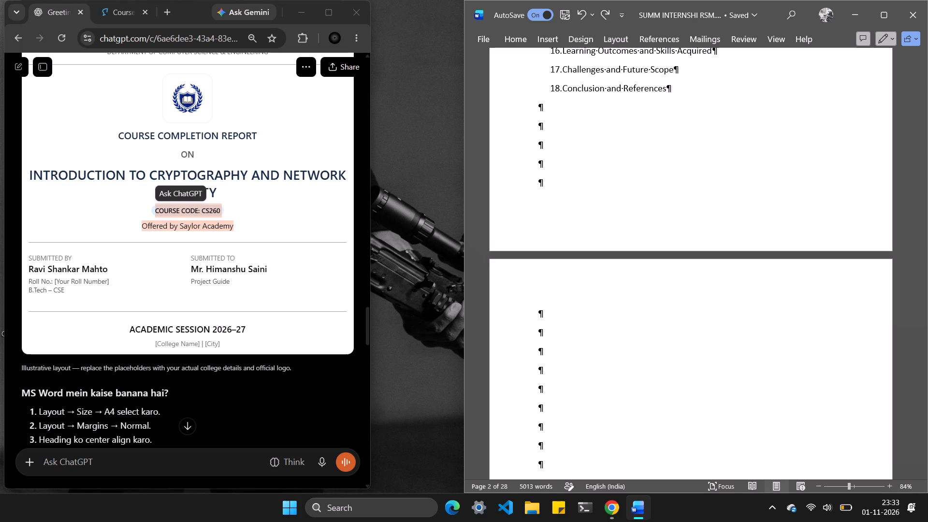
key("ctrl+shift+8")
Review the page layout from the table of contents through the introduction section and back to the cover page.
scroll(710, 504, "down", 6)
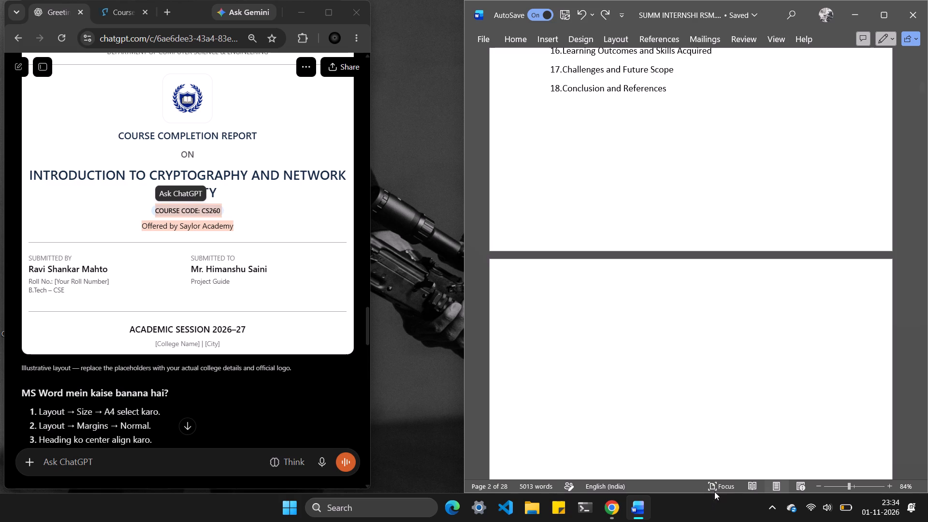
scroll(758, 217, "down", 7)
scroll(693, 219, "down", 14)
scroll(691, 215, "down", 7)
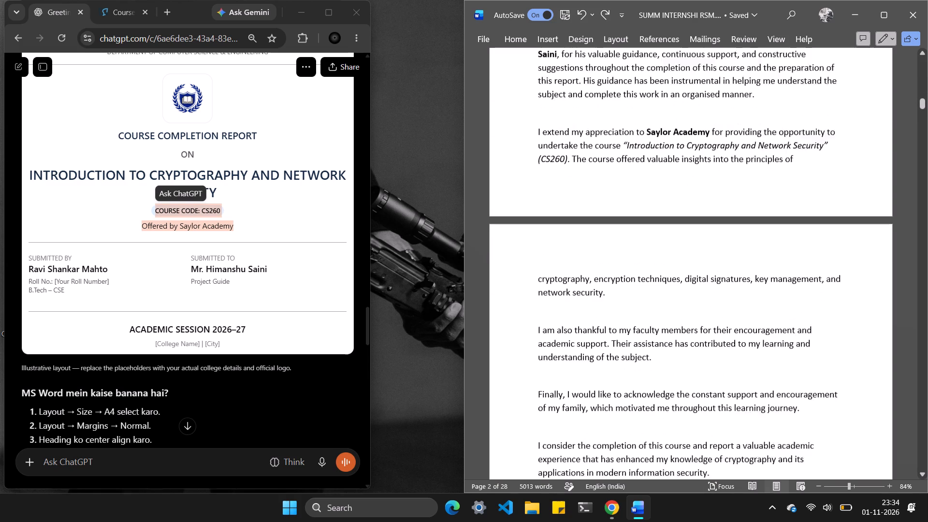
scroll(693, 206, "down", 8)
scroll(697, 197, "down", 20)
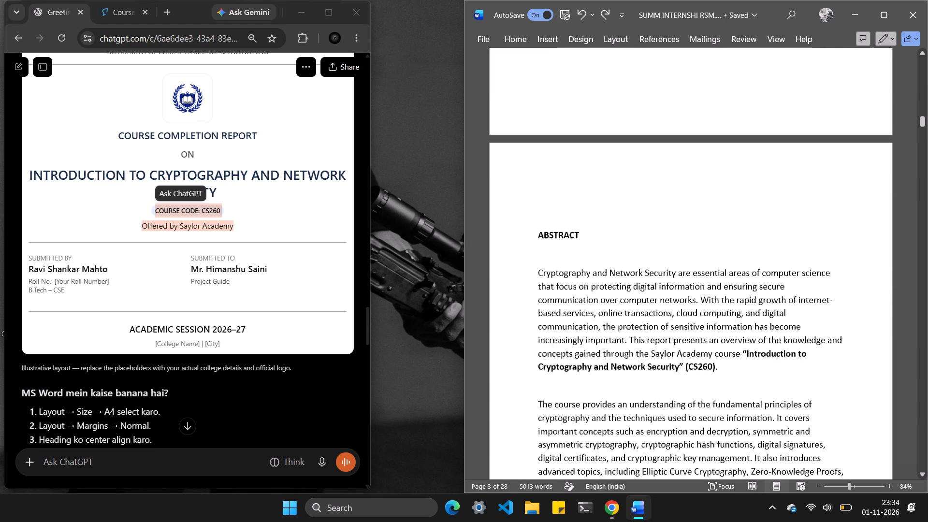
scroll(710, 187, "down", 9)
scroll(711, 185, "down", 14)
scroll(711, 182, "down", 7)
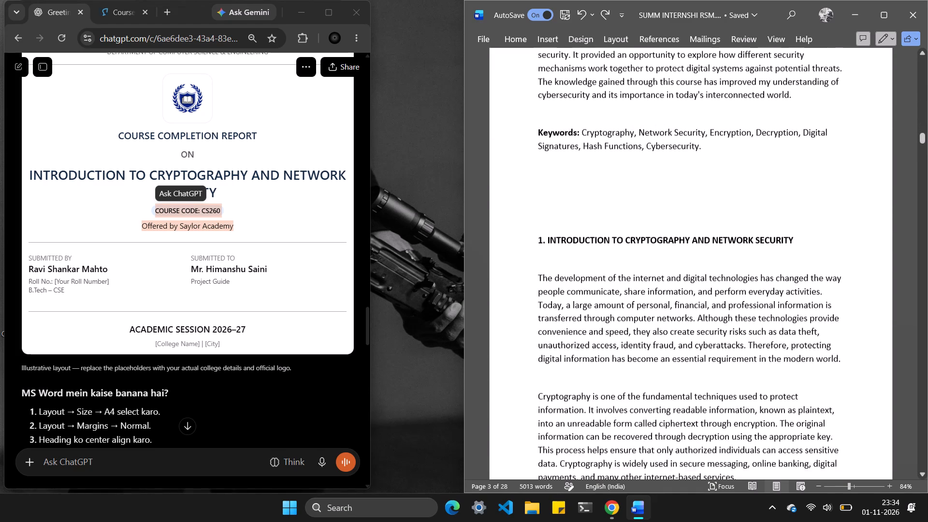
scroll(711, 180, "down", 5)
scroll(719, 158, "up", 16)
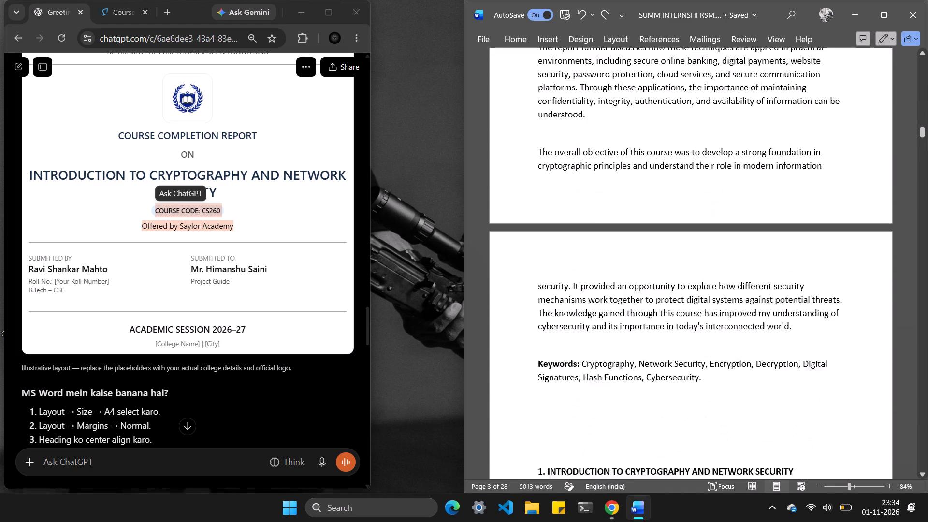
scroll(754, 103, "up", 20)
scroll(754, 103, "up", 18)
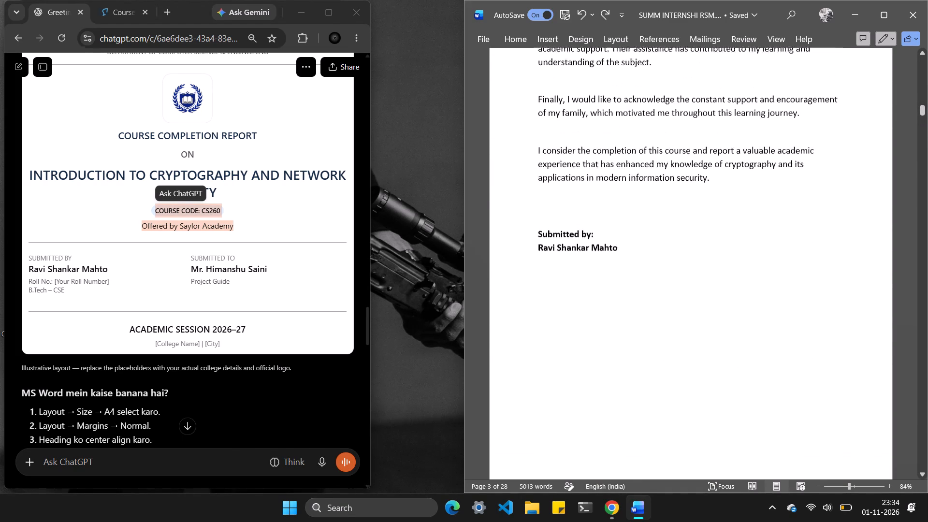
scroll(734, 106, "up", 20)
scroll(734, 106, "up", 20)
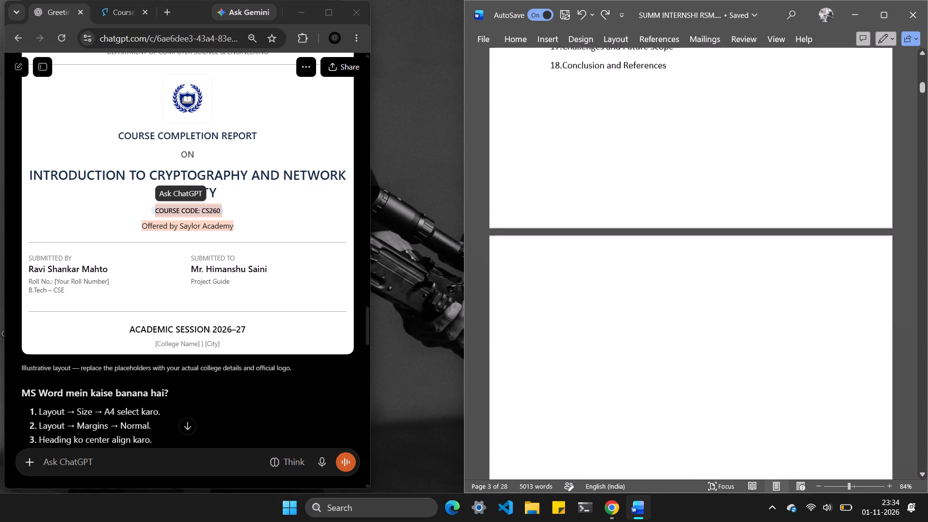
scroll(698, 102, "up", 19)
scroll(688, 101, "up", 15)
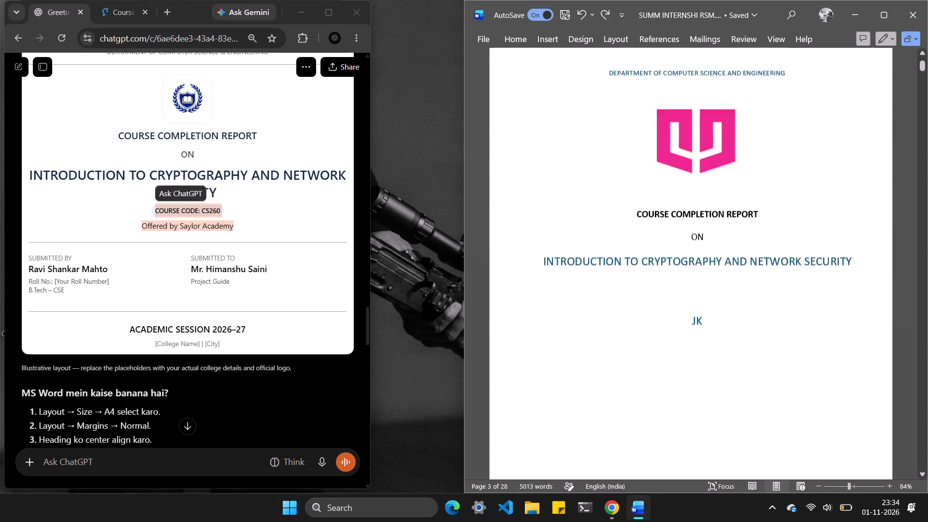
scroll(684, 101, "up", 15)
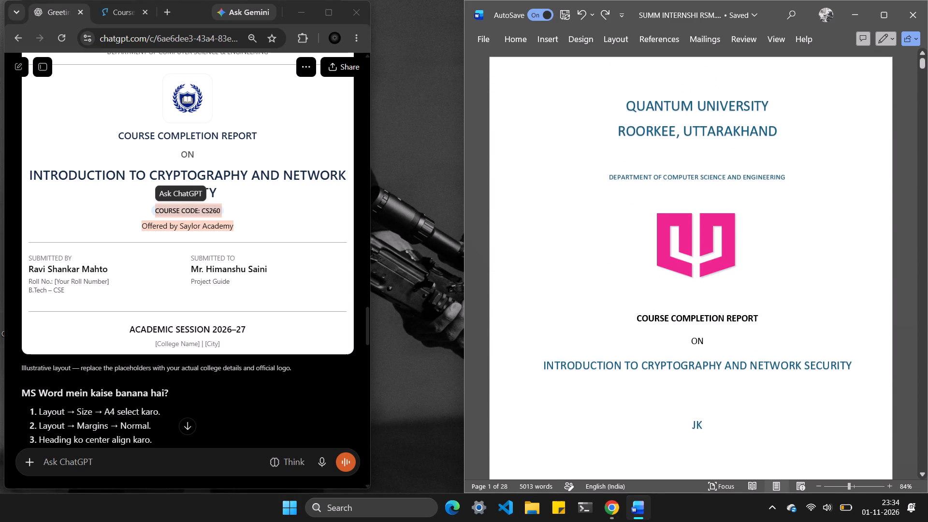
Delete the JK text and the extra blank line below the course title, leaving an empty left-aligned line.
scroll(601, 451, "down", 6)
left_click(718, 279)
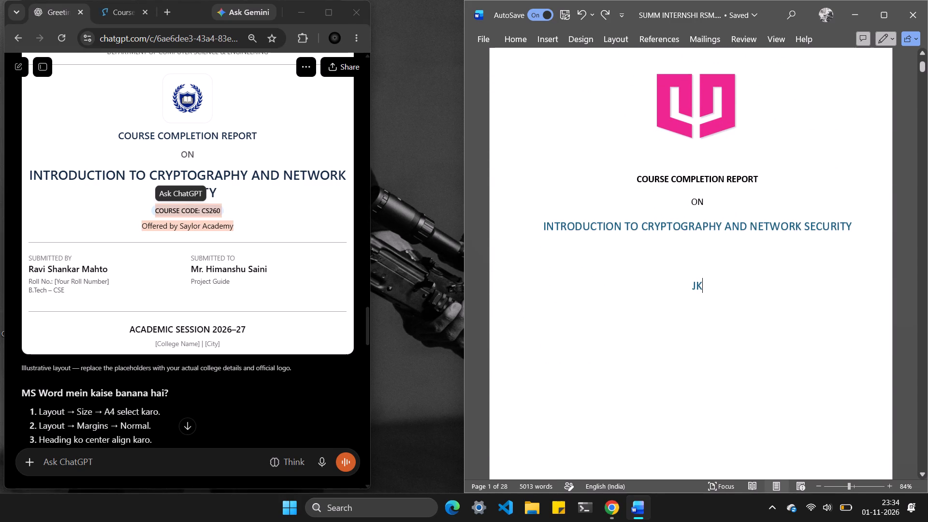
key("BackSpace")
key("BackSpace")
key("BackSpace")
key("BackSpace")
key("BackSpace")
key("BackSpace")
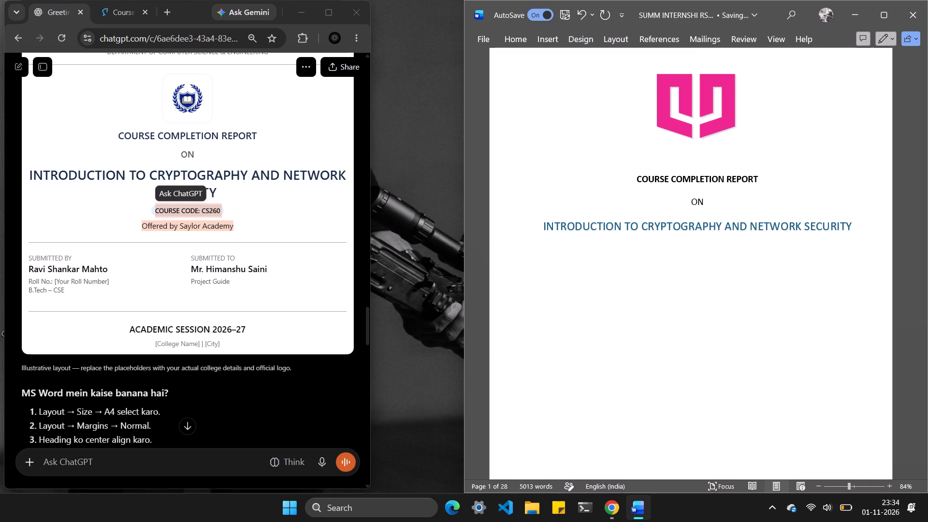
Enter four left-aligned test lines below the course title: HL, KBKLBLK, BKBKJBLL and BKNKLLLNL.
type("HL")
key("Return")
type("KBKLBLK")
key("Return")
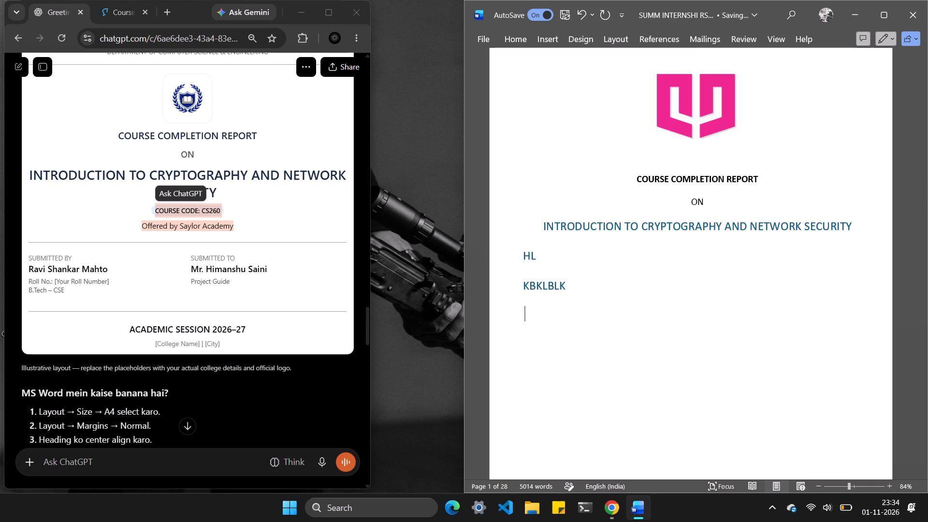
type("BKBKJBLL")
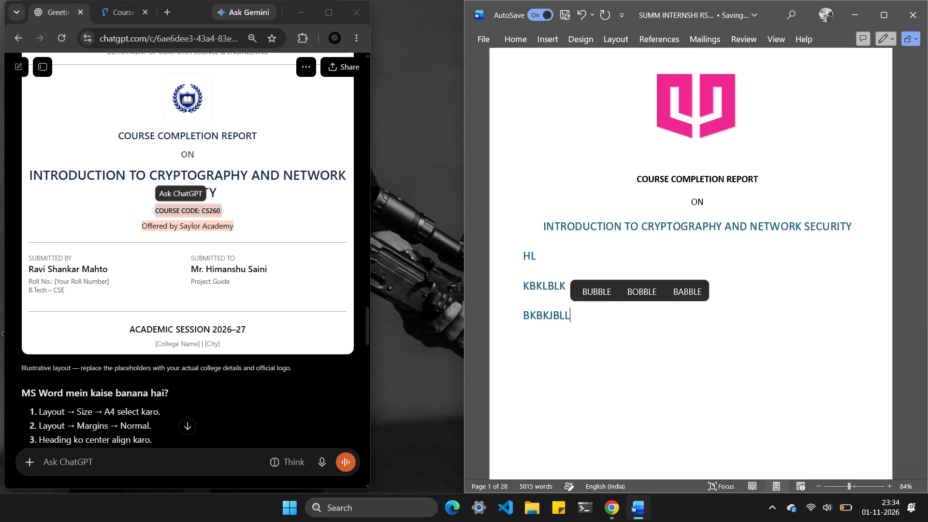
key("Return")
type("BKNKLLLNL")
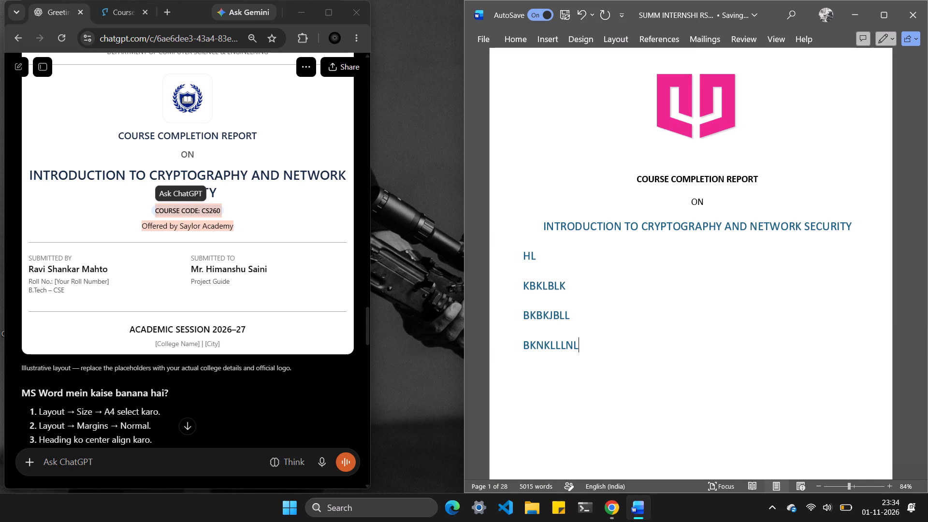
Insert 20 line breaks after the BKNKLLLNL line to carry the text position onto a following page.
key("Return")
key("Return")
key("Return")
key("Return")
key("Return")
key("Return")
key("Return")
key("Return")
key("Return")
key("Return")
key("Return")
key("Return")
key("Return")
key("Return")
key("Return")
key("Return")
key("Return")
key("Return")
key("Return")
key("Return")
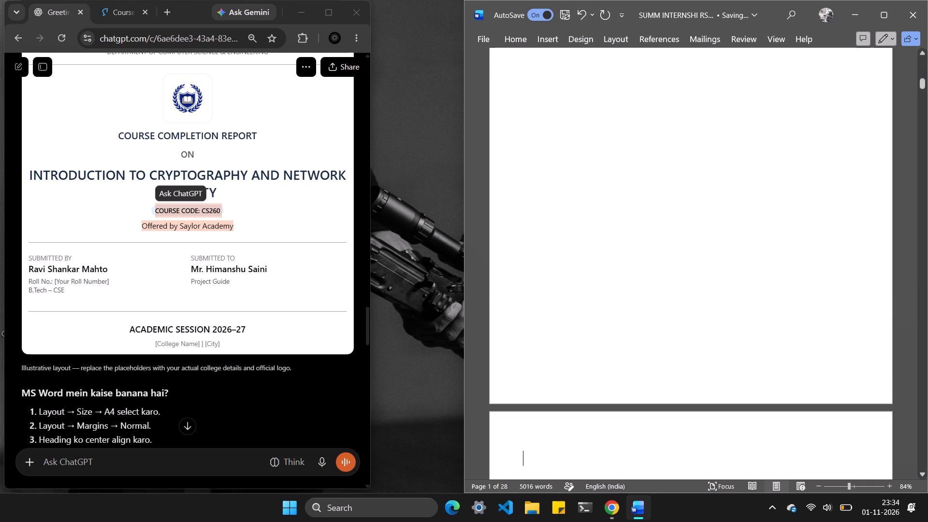
Remove the line breaks added after the BKNKLLLNL test line and delete that line's text.
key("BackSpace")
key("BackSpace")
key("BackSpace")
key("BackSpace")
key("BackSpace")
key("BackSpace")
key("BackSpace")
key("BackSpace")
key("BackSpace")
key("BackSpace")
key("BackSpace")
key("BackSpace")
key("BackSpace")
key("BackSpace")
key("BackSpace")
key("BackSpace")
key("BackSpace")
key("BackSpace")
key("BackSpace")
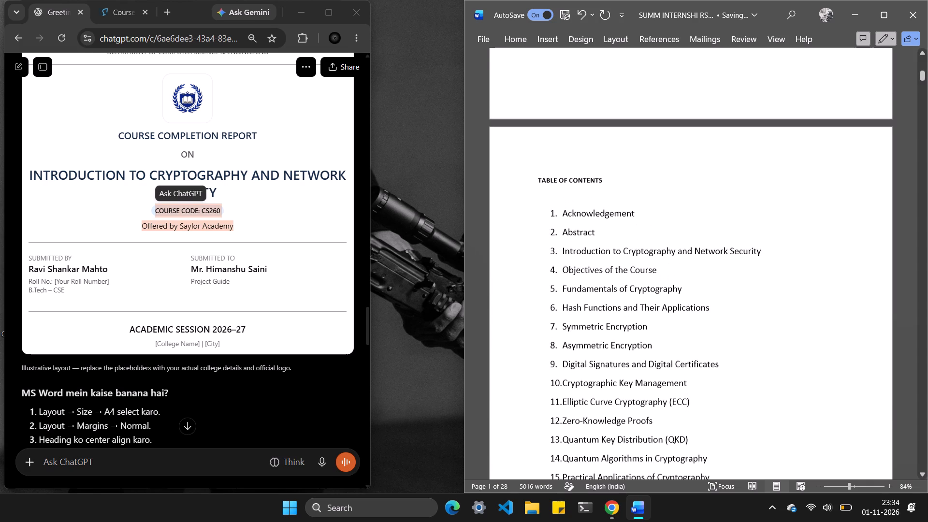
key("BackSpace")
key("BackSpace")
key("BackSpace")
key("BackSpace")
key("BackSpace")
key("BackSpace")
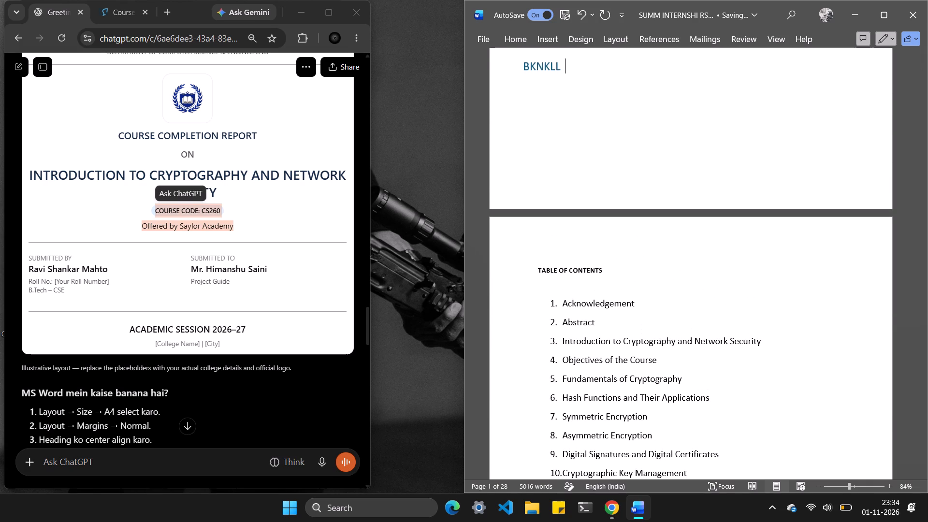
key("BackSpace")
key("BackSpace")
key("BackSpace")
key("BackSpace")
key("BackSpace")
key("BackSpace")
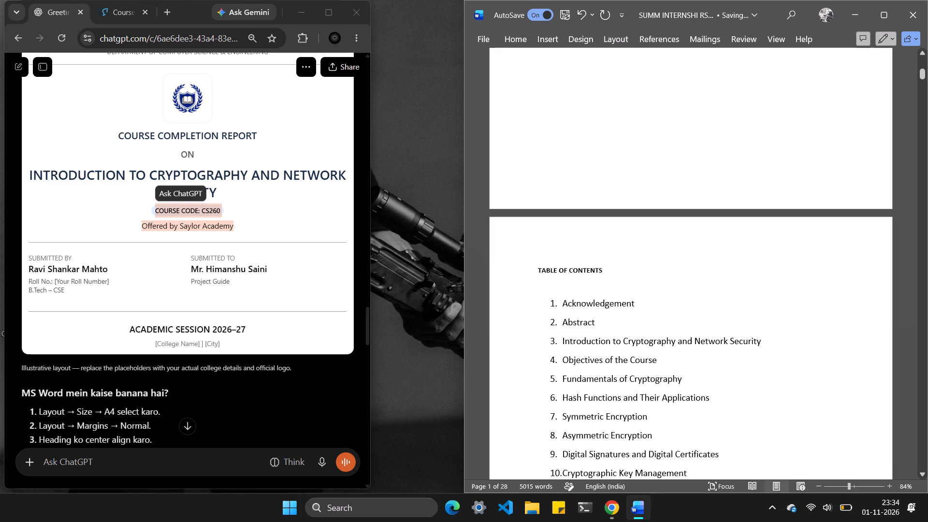
Delete the remaining test text HL, KBKLBLK and BKBKJBLL below the course title, leaving one empty line.
scroll(708, 320, "up", 4)
key("BackSpace")
key("BackSpace")
key("BackSpace")
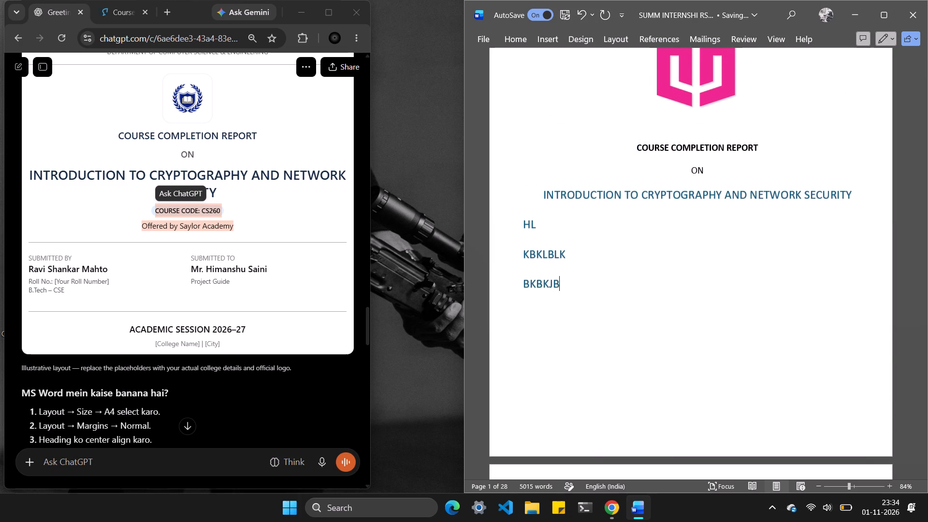
key("BackSpace")
key("BackSpace")
key("BackSpace")
key("BackSpace")
key("BackSpace")
key("BackSpace")
key("BackSpace")
key("BackSpace")
key("BackSpace")
key("BackSpace")
key("BackSpace")
key("BackSpace")
key("BackSpace")
key("BackSpace")
key("BackSpace")
key("BackSpace")
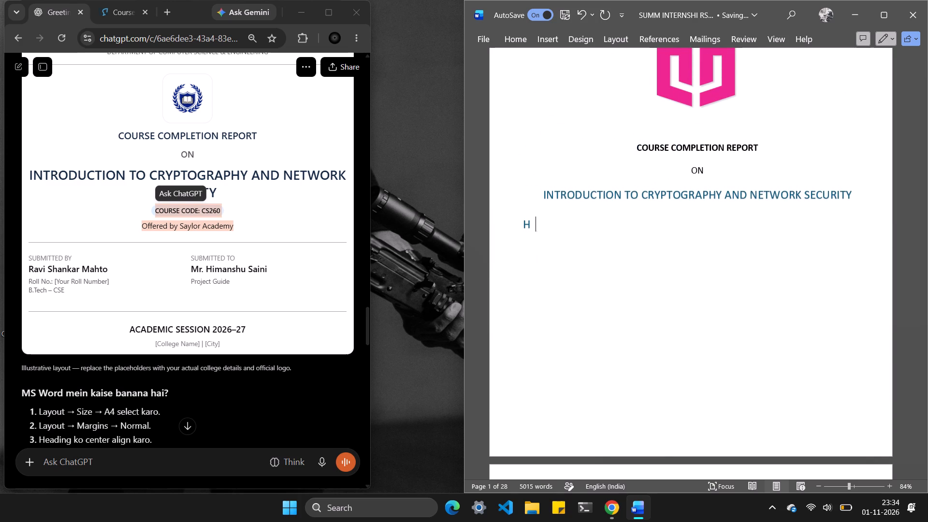
key("BackSpace")
Add the line SUBMITTED BY:- below the course title, separated by one empty line, and start a new line after it.
key("Return")
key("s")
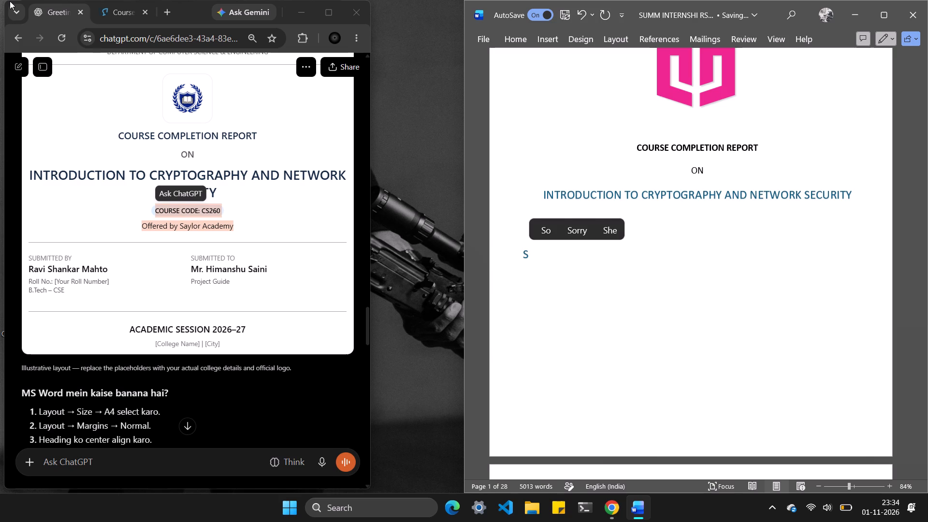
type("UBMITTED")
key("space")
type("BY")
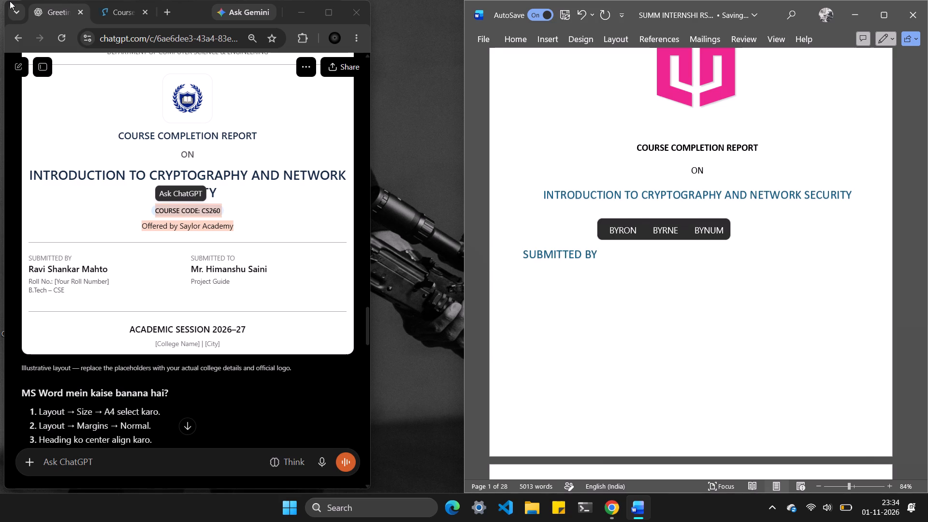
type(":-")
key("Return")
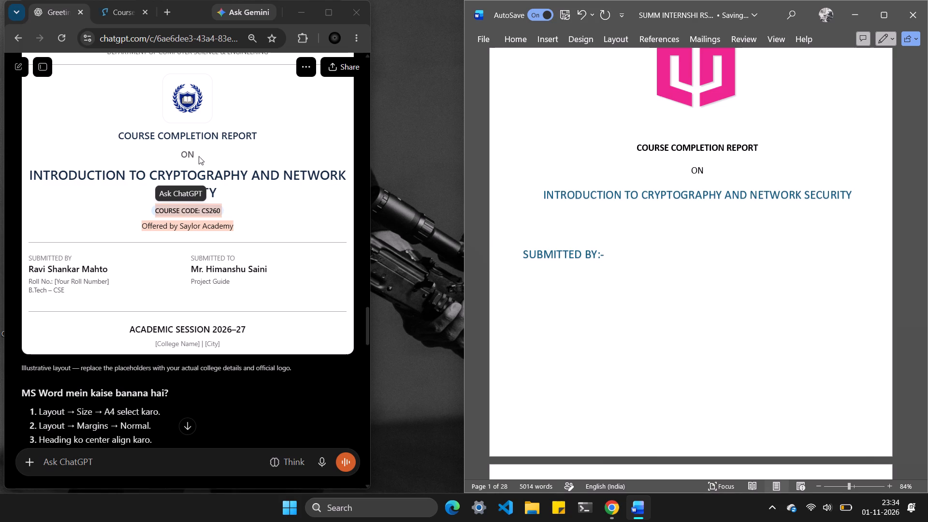
Reduce the font size on the empty line below SUBMITTED BY:- so that it is smaller than that heading.
left_click(529, 38)
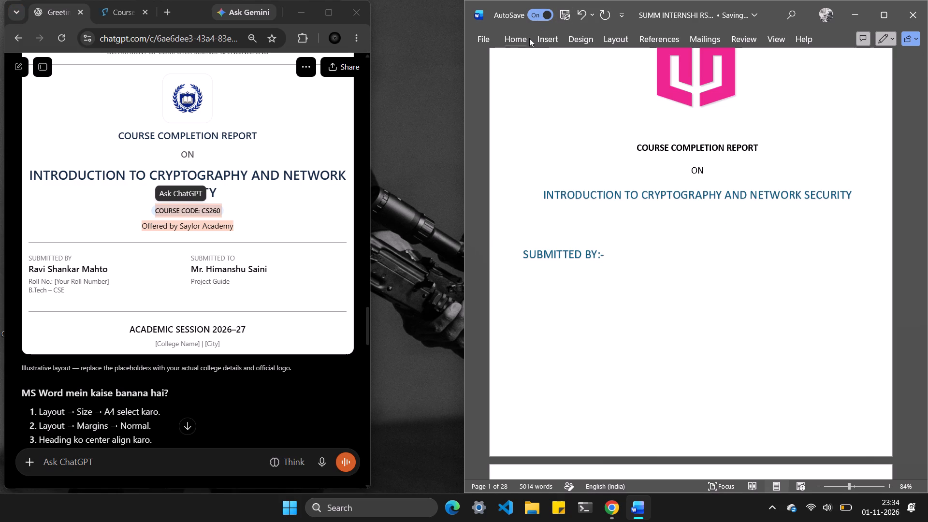
left_click(639, 85)
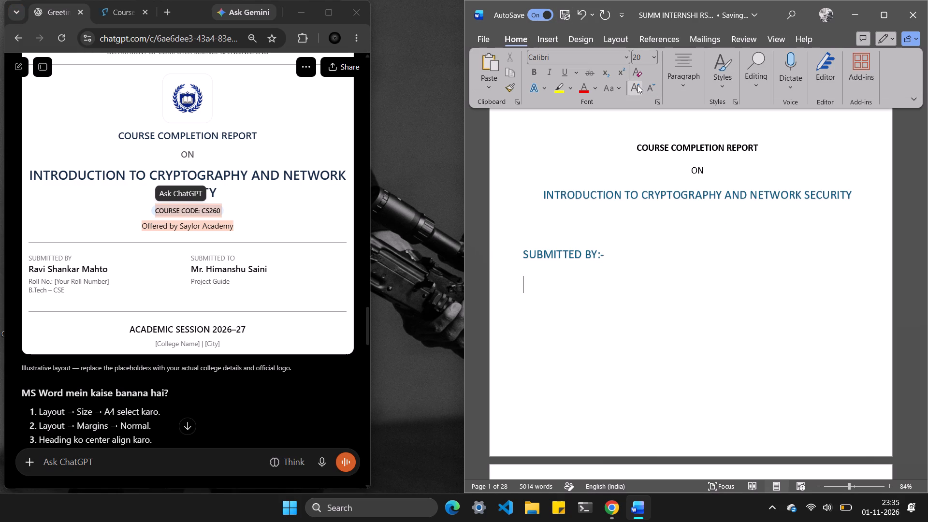
left_click(637, 85)
left_click(637, 85)
triple_click(647, 91)
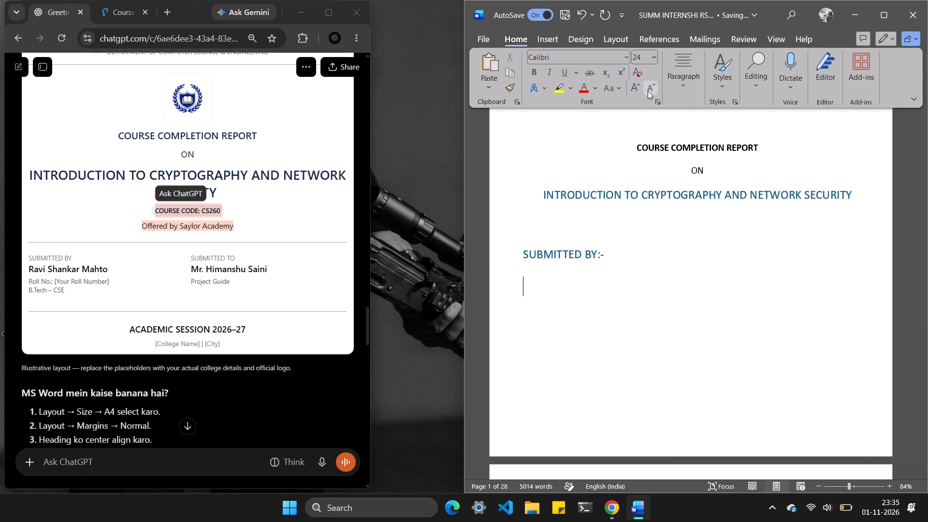
double_click(648, 90)
left_click(531, 274)
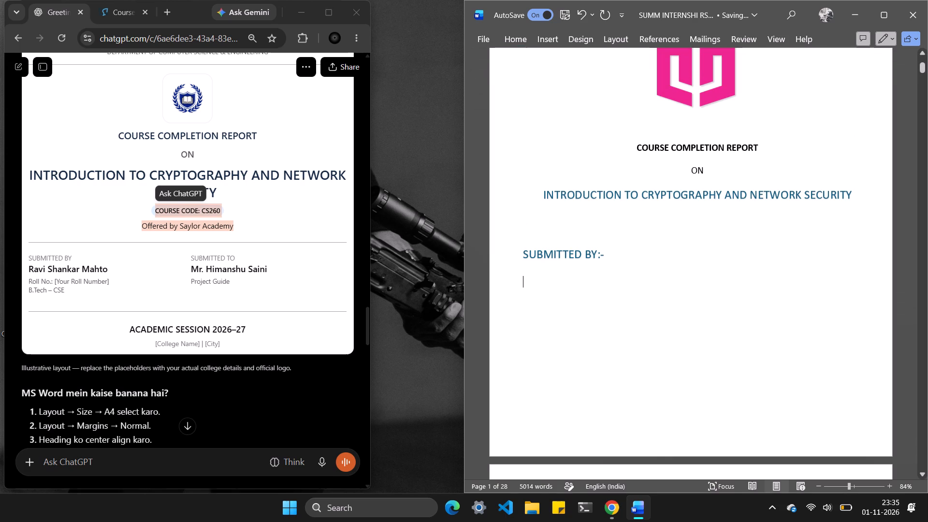
Enter the label NAME : on the line below SUBMITTED BY:- and start a new line.
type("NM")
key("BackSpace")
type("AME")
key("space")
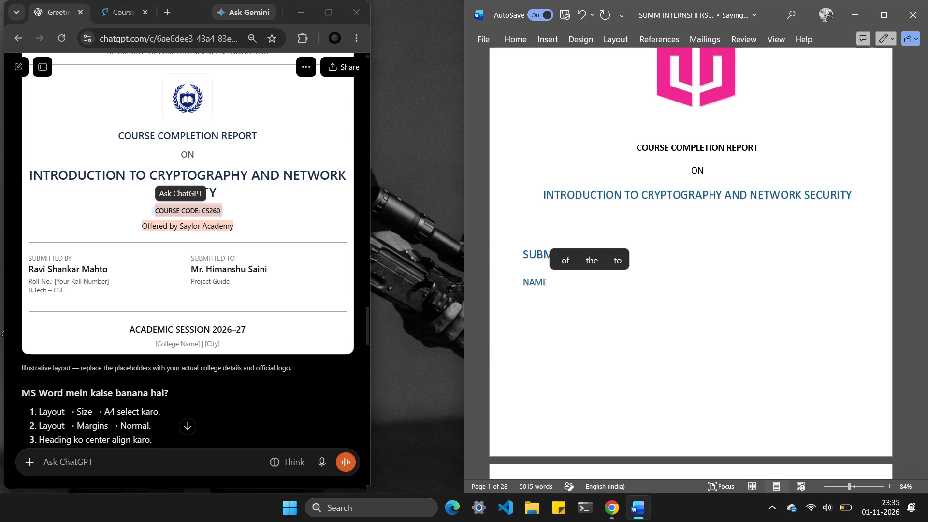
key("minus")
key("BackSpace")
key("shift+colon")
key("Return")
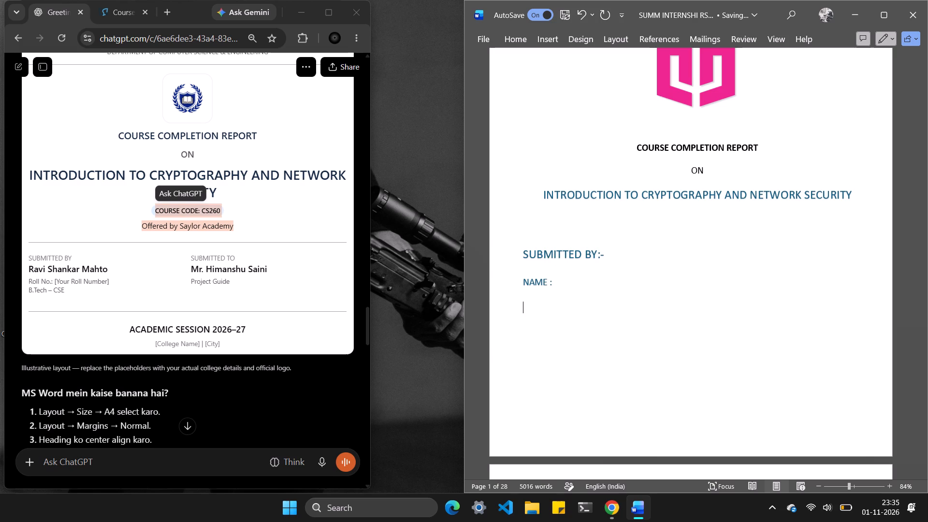
Enter the labels Q ID : and SECTION ; on separate lines below NAME :, followed by a new empty line.
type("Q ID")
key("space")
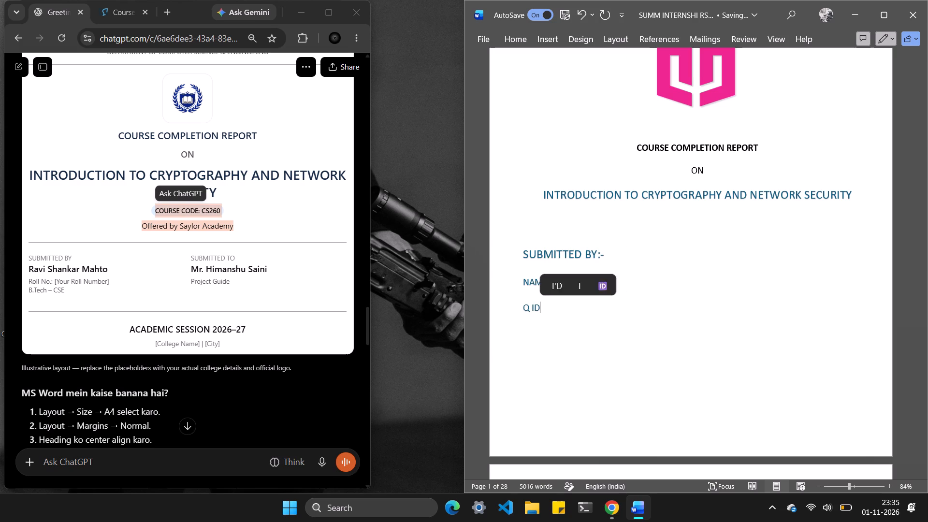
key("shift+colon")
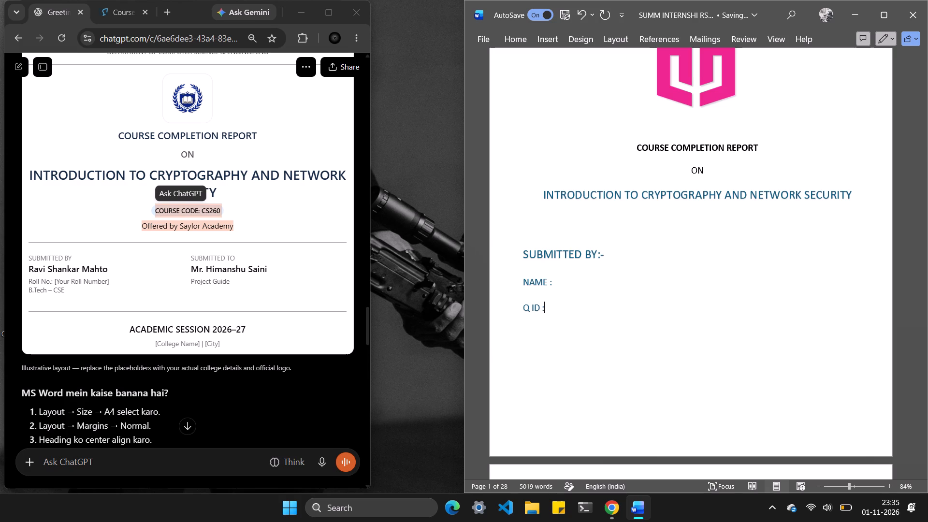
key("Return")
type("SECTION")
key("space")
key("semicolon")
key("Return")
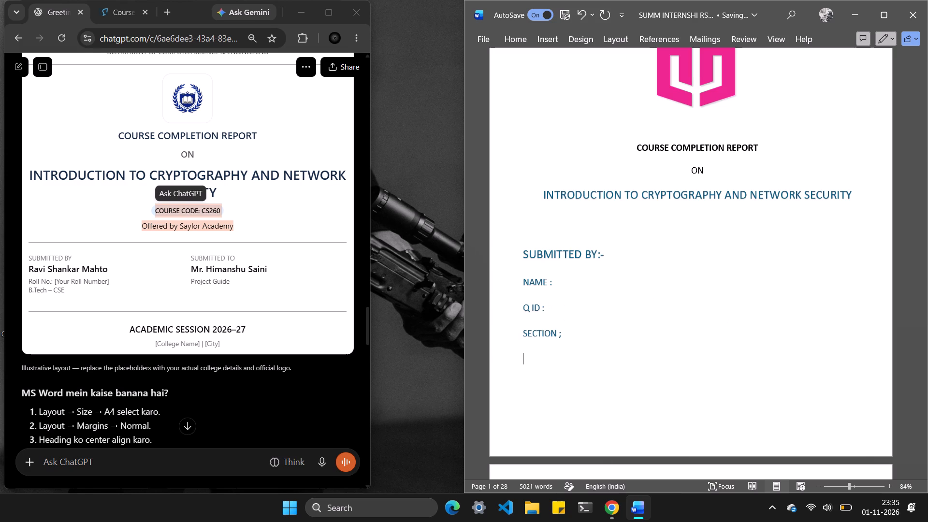
Add three lines below SECTION on the cover page: SEMESTER:, YEAR: and SUBJECT.
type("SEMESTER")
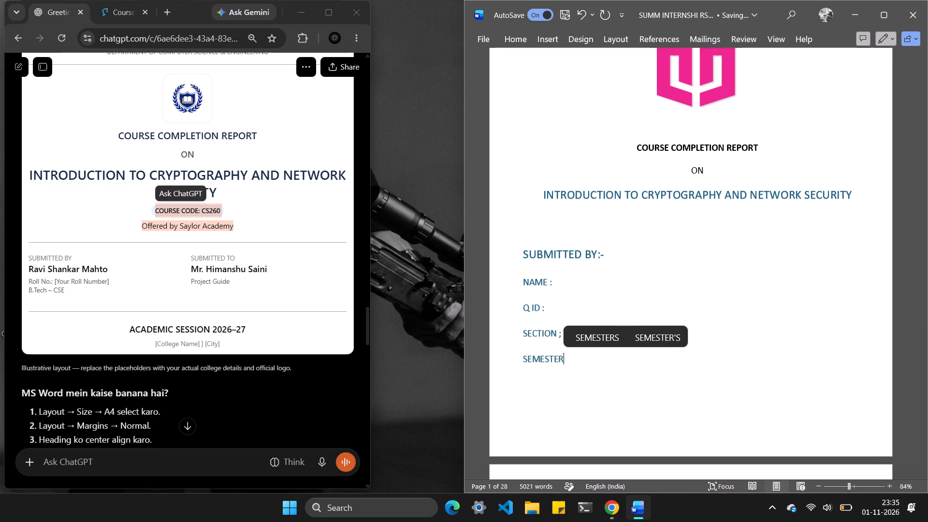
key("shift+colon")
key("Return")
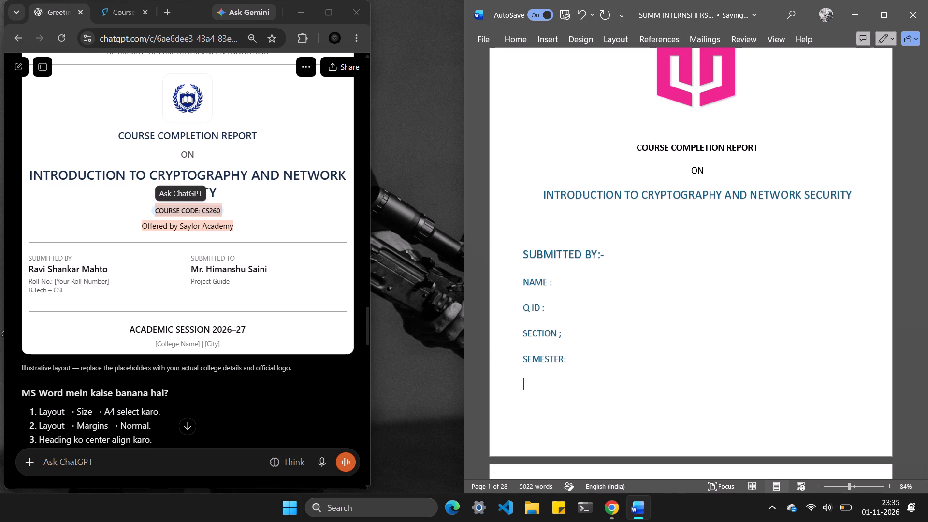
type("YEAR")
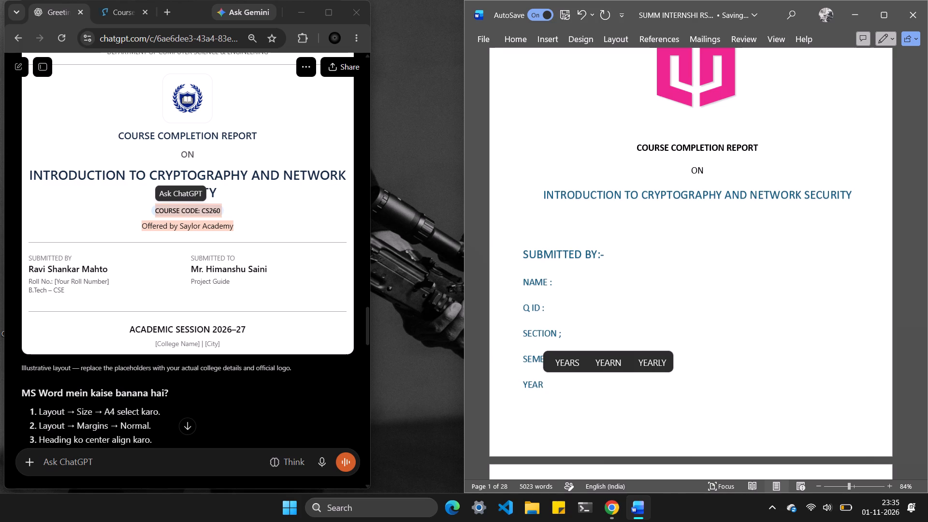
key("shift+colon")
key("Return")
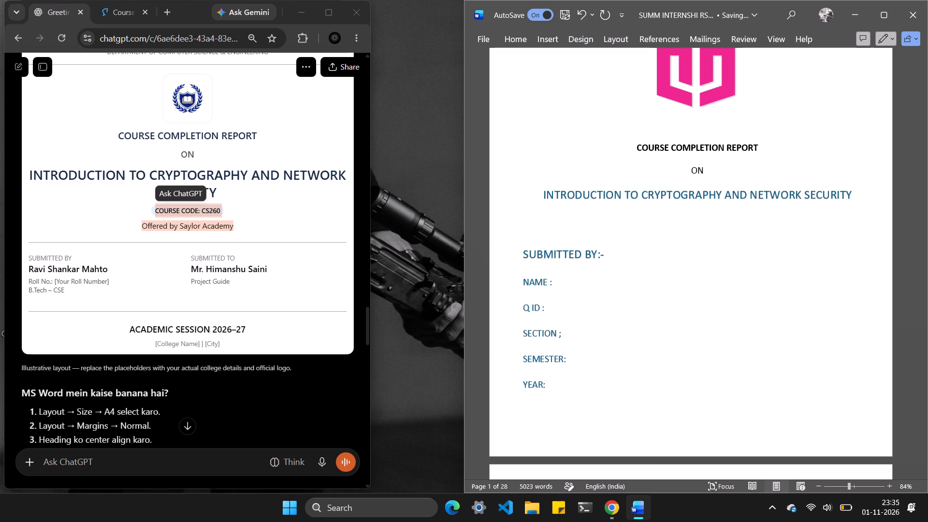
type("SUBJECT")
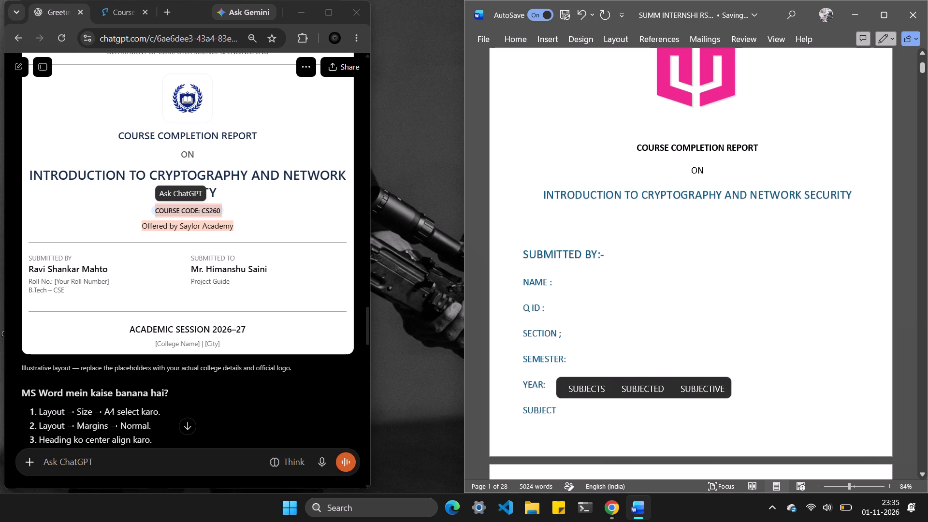
Add the heading GUIDED BY:- on the same line as SUBMITTED BY:-, separated from it by a wide run of spaces.
left_click(820, 254)
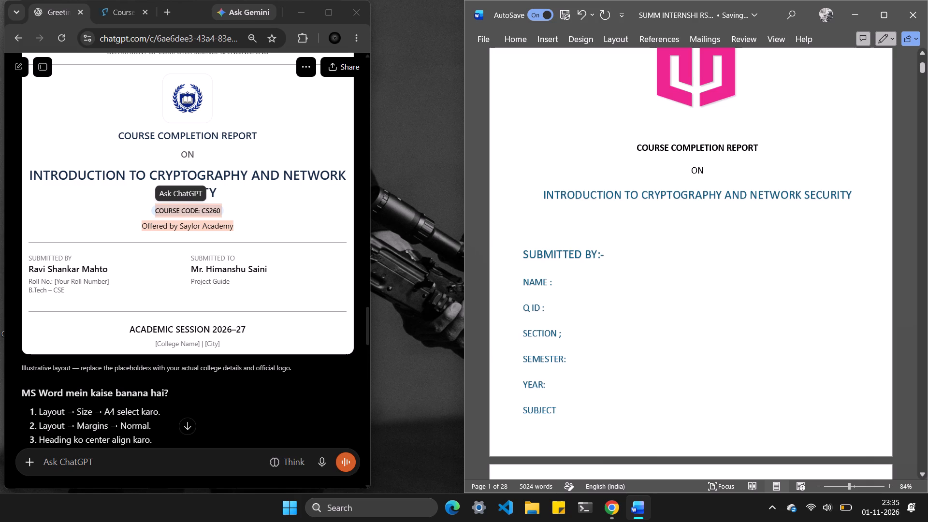
scroll(804, 256, "down", 5)
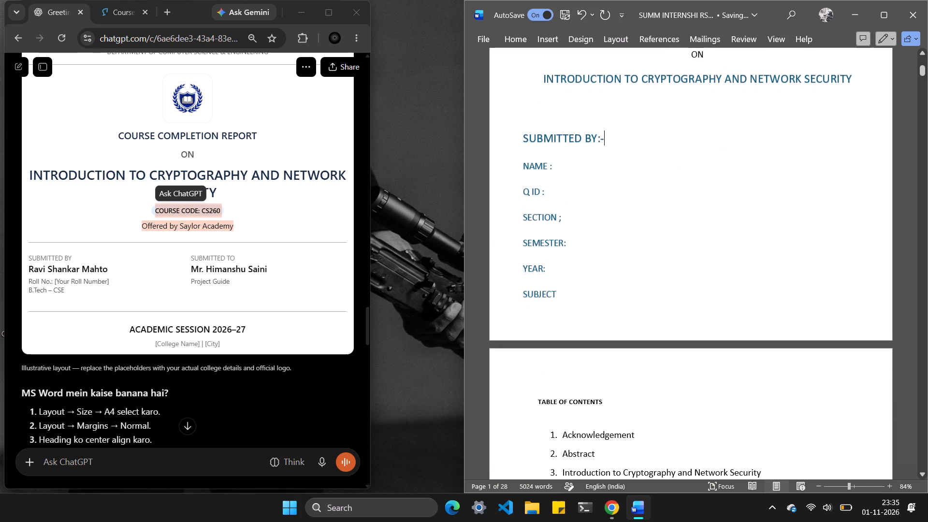
left_click(776, 137)
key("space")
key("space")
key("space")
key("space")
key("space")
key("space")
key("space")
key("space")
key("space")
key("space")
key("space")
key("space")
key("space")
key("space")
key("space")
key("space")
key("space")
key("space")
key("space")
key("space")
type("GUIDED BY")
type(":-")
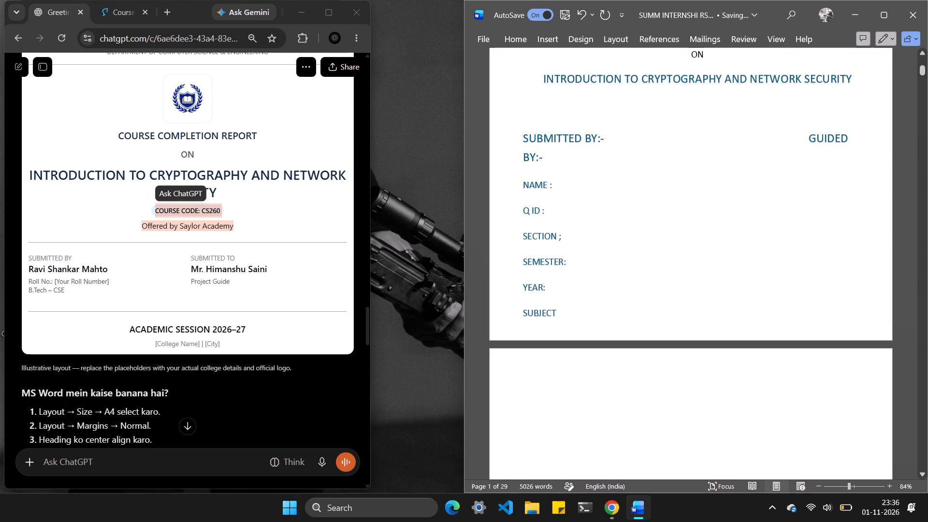
Remove 13 spaces before GUIDED BY:- so the heading sits on one line with SUBMITTED BY:- and closer to it.
left_click(791, 141)
key("BackSpace")
key("BackSpace")
key("BackSpace")
key("BackSpace")
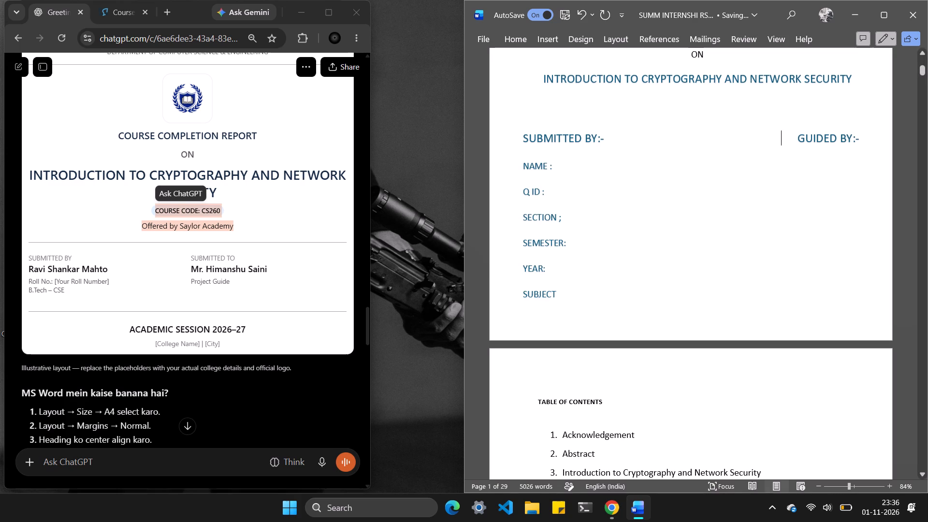
key("BackSpace")
key("BackSpace")
key("BackSpace")
key("BackSpace")
key("BackSpace")
key("BackSpace")
key("BackSpace")
key("BackSpace")
key("BackSpace")
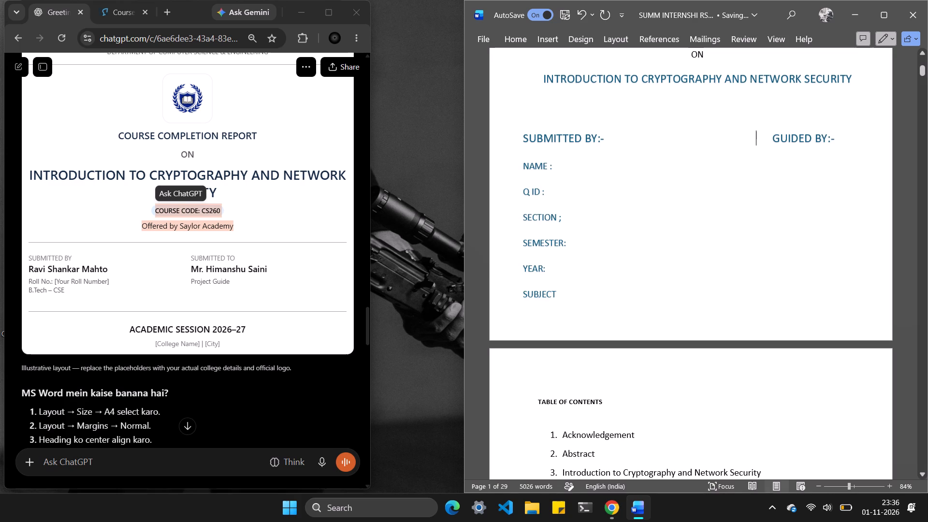
Fill in the student's full name in capitals after the NAME : label.
left_click(579, 166)
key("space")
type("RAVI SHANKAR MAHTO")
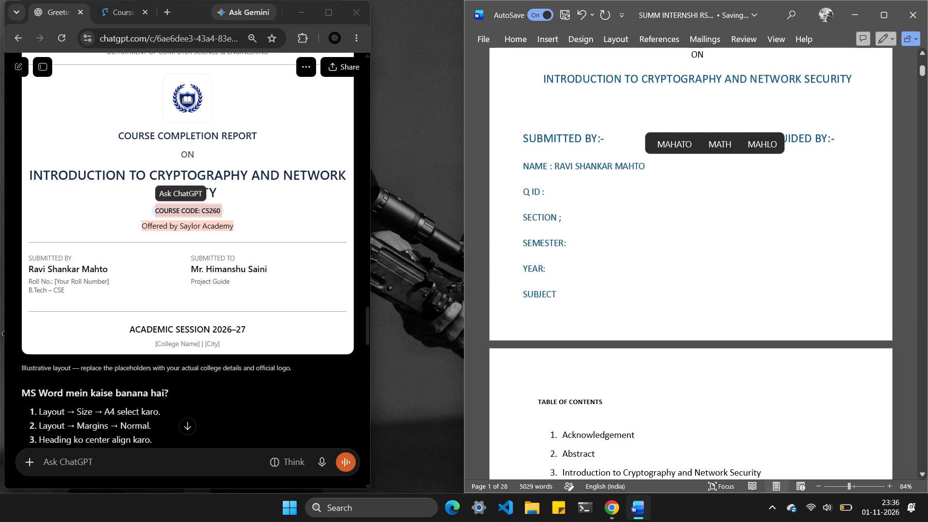
Begin filling in the Q ID line, adding a space after its colon.
left_click(558, 190)
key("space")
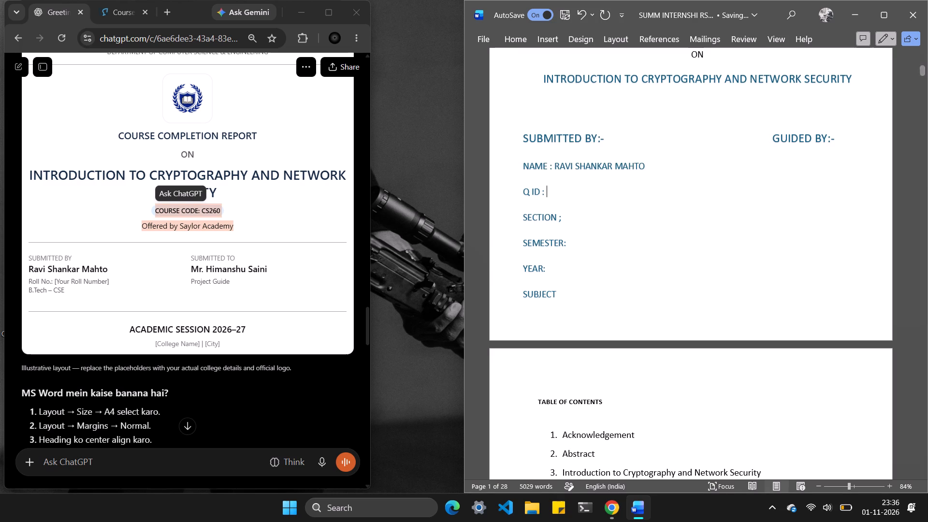
Enter the student's ID number after the Q ID label.
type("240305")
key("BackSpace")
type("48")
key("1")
Replace the semicolon after SECTION with a colon and enter 2 as the section.
left_click(570, 221)
key("BackSpace")
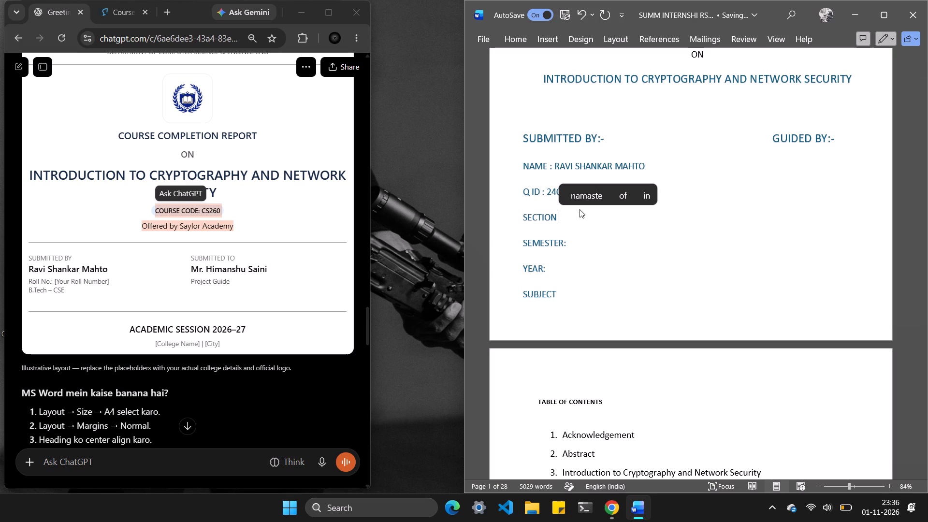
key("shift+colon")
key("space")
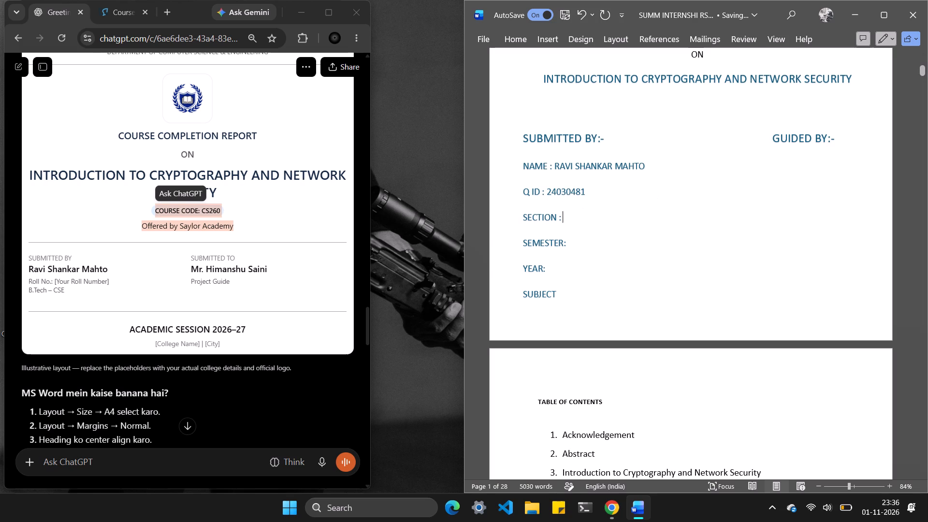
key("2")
Fill in the semester as 5 and the year as 3 after their labels.
left_click(593, 242)
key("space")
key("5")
left_click(578, 269)
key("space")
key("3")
Complete the subject line so it reads SUBJECT : SUMMER INTERNSHIP.
left_click(584, 293)
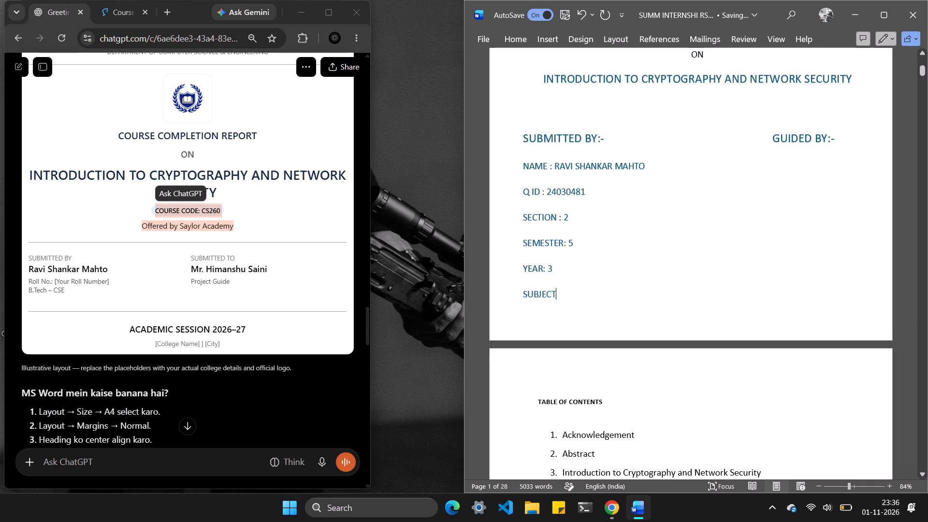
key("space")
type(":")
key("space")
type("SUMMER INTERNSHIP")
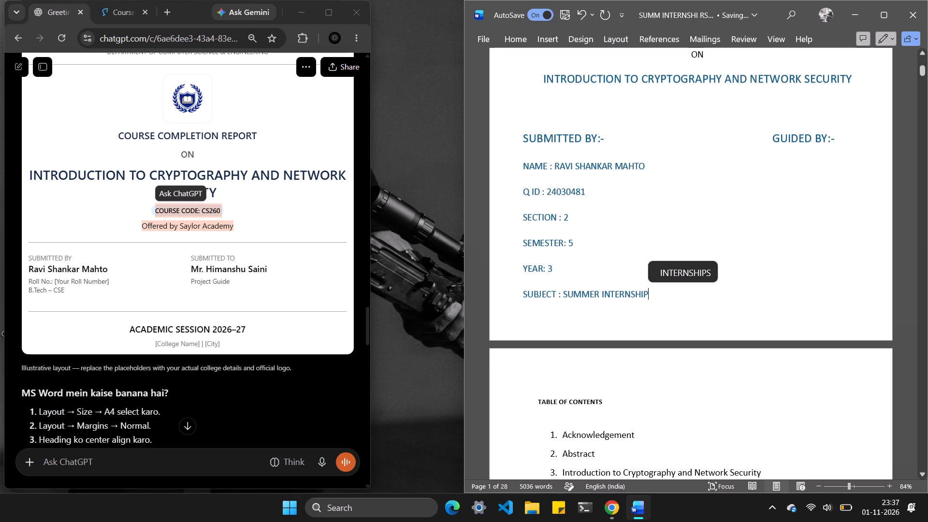
Remove the centring from the QUANTUM UNIVERSITY line at the top of the cover page, leaving it left-aligned.
scroll(673, 212, "up", 16)
scroll(675, 199, "up", 5)
left_click(620, 102)
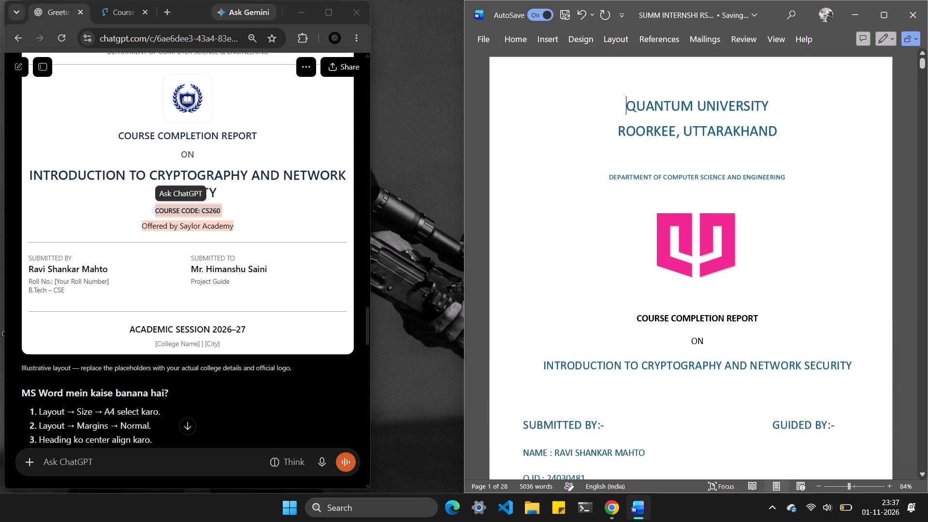
key("BackSpace")
key("BackSpace")
key("BackSpace")
key("BackSpace")
key("BackSpace")
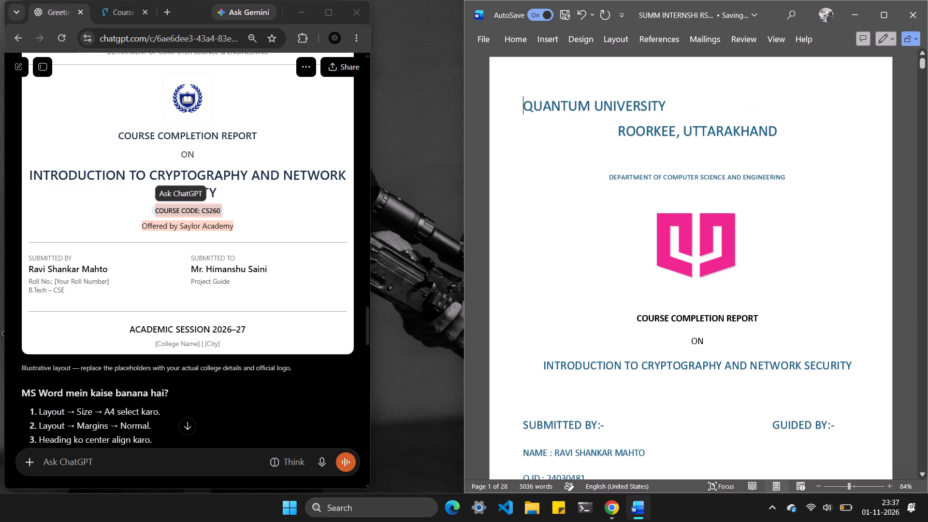
key("BackSpace")
Review the cover page layout from the university heading down to the submission details and back.
left_click_drag(519, 101, 743, 146)
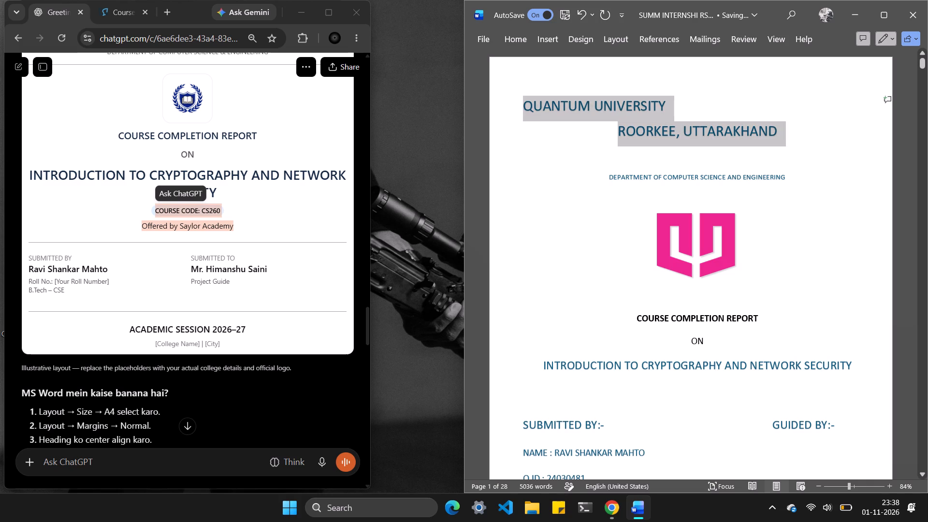
left_click_drag(743, 146, 743, 146)
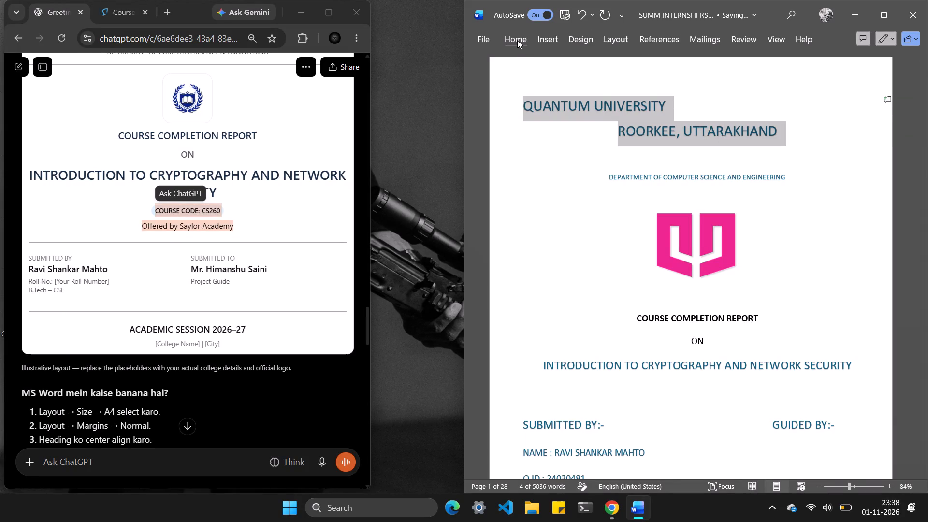
scroll(573, 246, "down", 8)
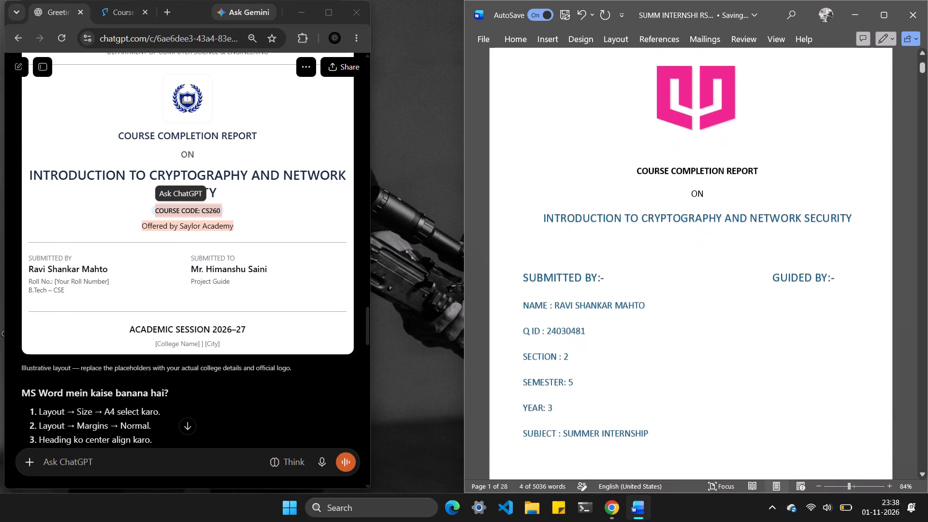
scroll(573, 246, "down", 13)
scroll(573, 241, "up", 11)
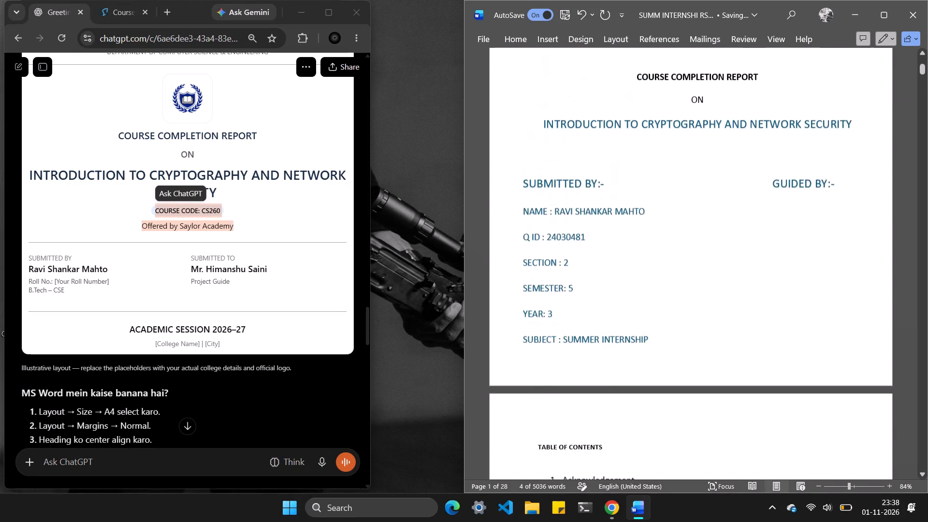
scroll(573, 239, "up", 13)
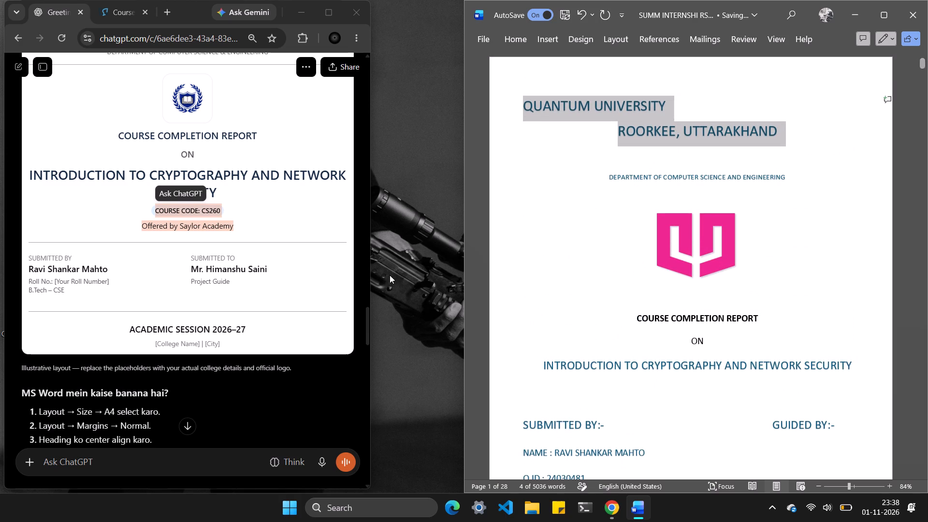
scroll(314, 265, "up", 4)
Centre the QUANTUM UNIVERSITY line above ROORKEE, UTTARAKHAND at the top of the cover page.
left_click(894, 14)
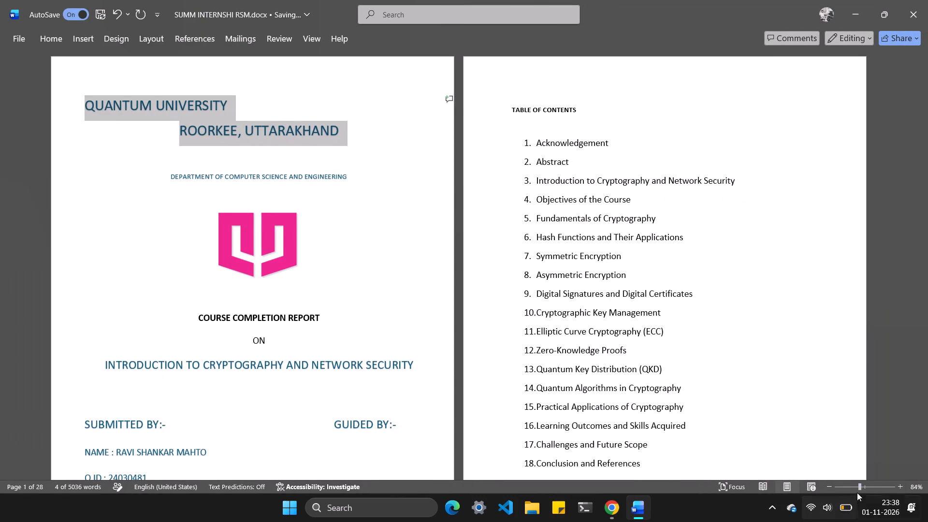
left_click_drag(857, 487, 869, 488)
left_click_drag(860, 483, 861, 483)
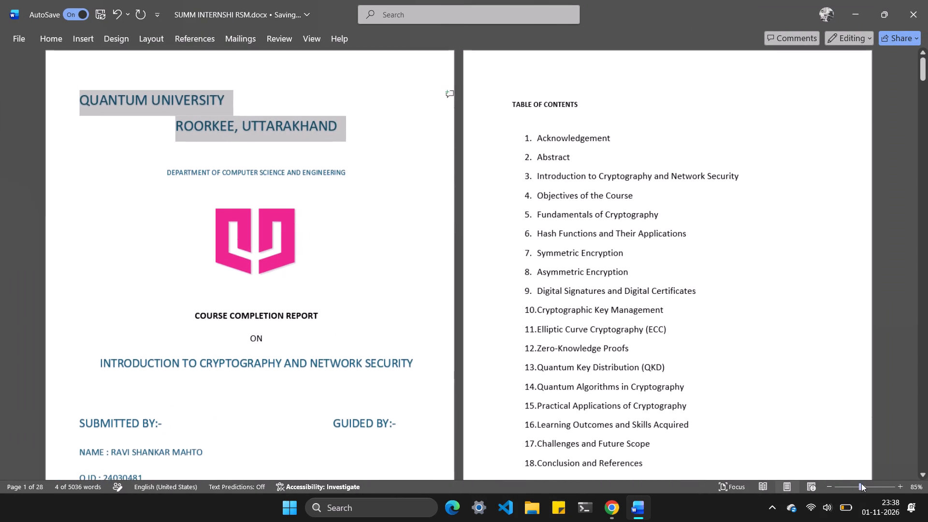
left_click_drag(861, 483, 864, 483)
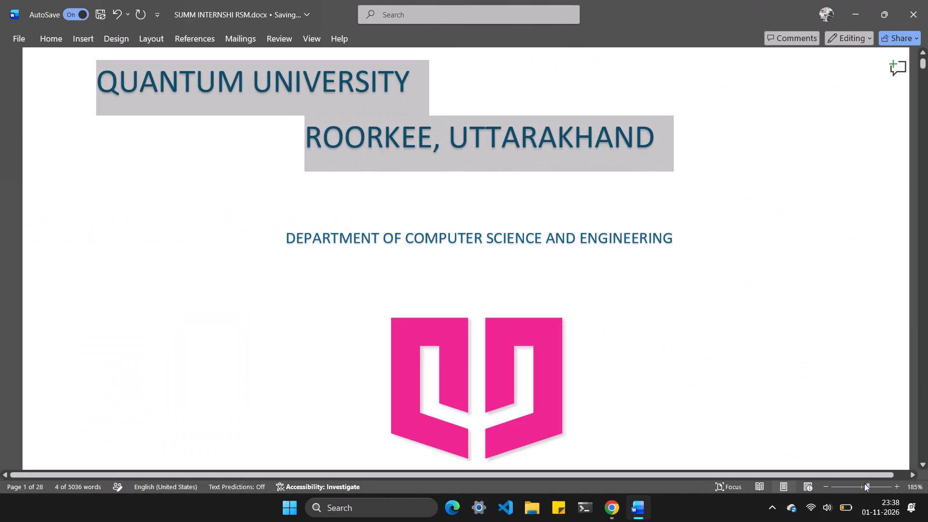
left_click_drag(864, 483, 850, 483)
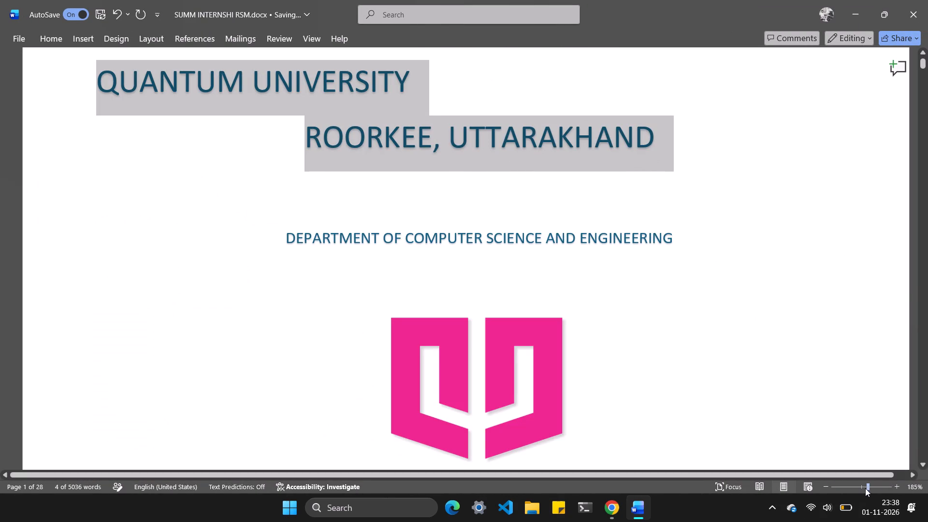
left_click(865, 488)
scroll(663, 359, "down", 3)
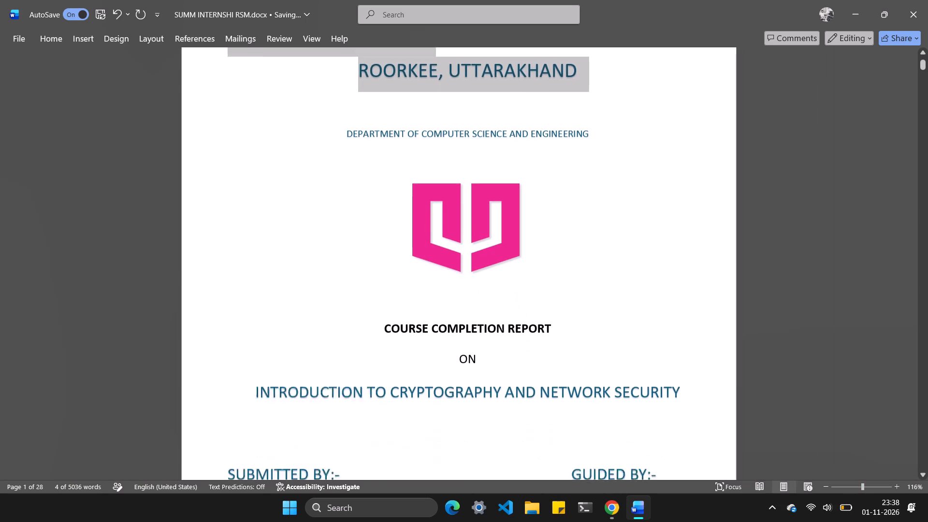
scroll(663, 359, "down", 2)
scroll(661, 349, "up", 10)
left_click_drag(222, 117, 223, 117)
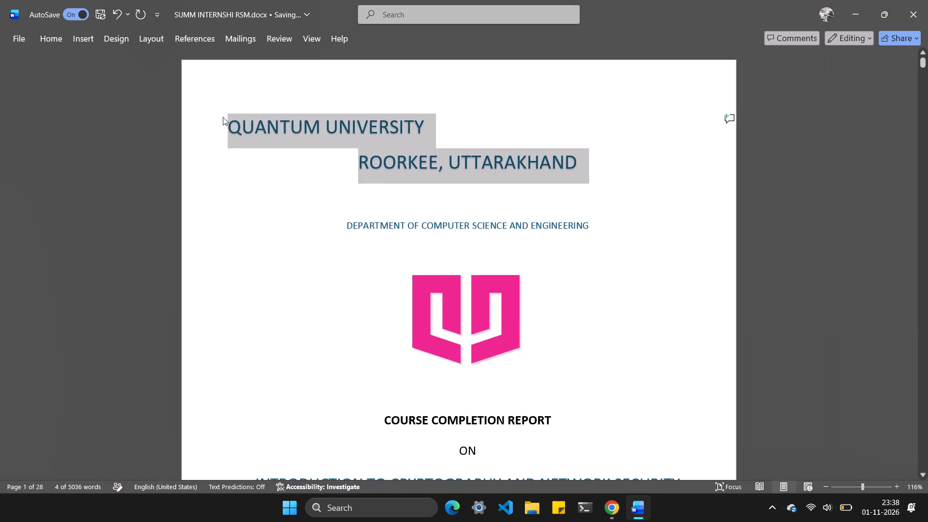
left_click_drag(223, 117, 572, 172)
left_click(405, 112)
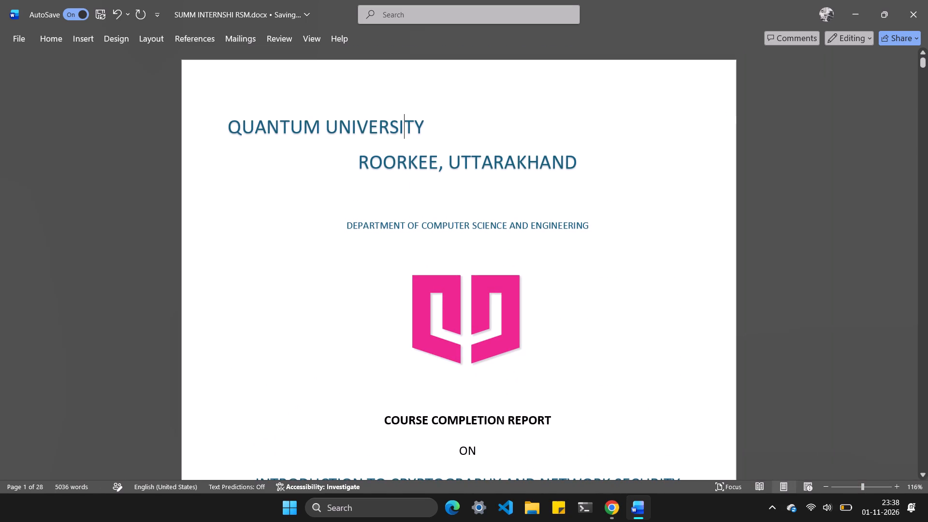
left_click_drag(224, 123, 575, 184)
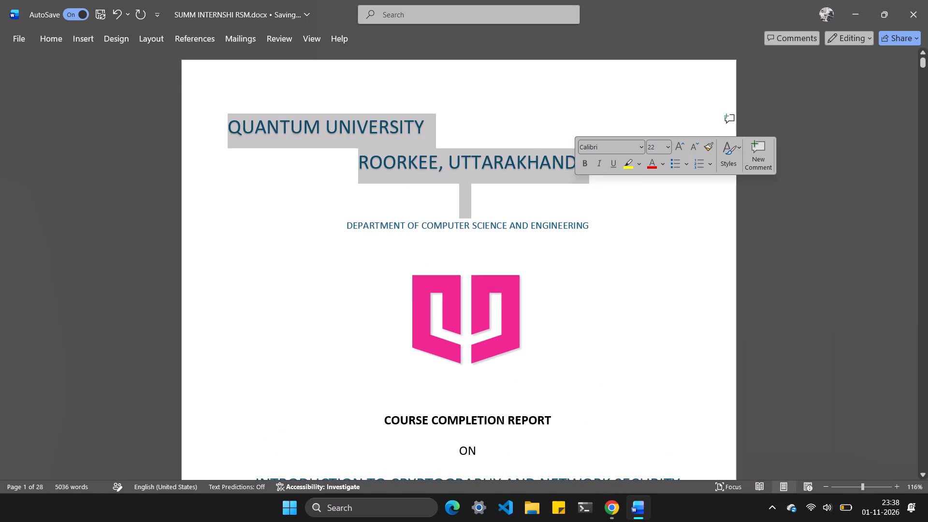
left_click(55, 34)
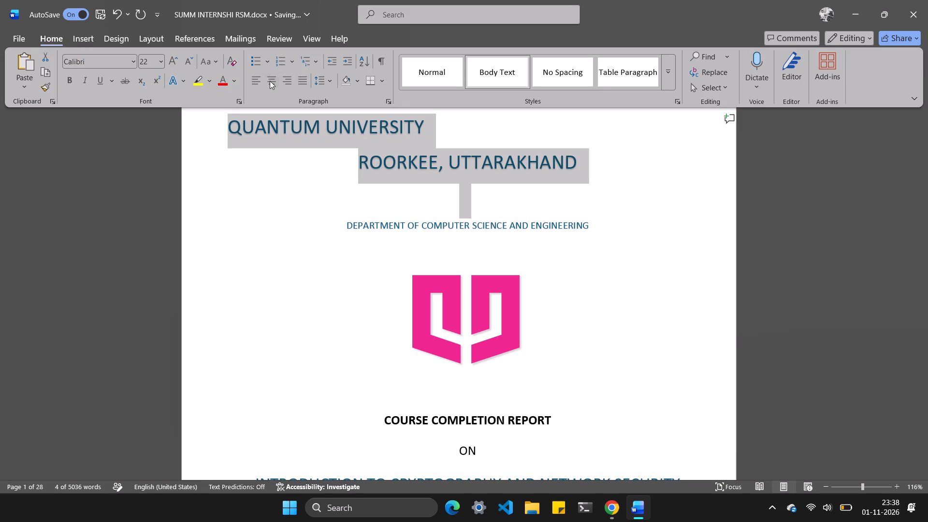
left_click(270, 81)
left_click(625, 162)
left_click(601, 134)
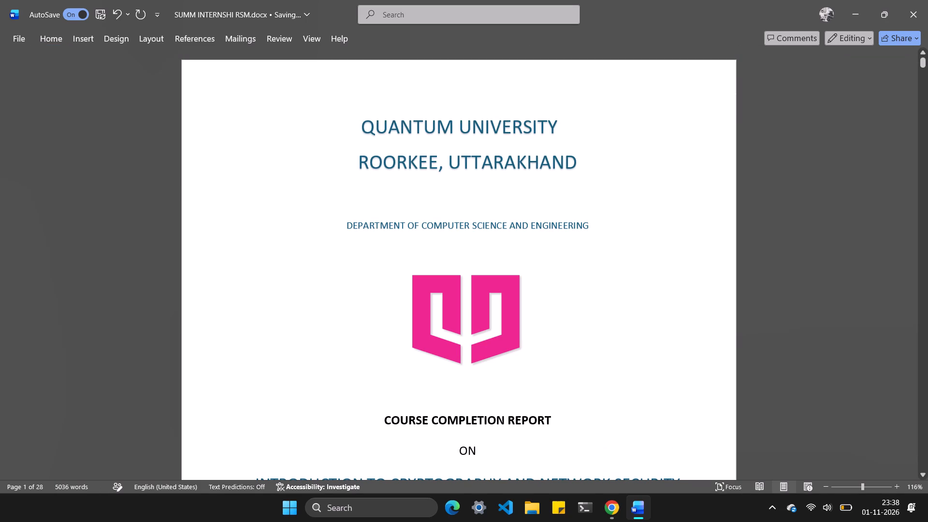
left_click(360, 145)
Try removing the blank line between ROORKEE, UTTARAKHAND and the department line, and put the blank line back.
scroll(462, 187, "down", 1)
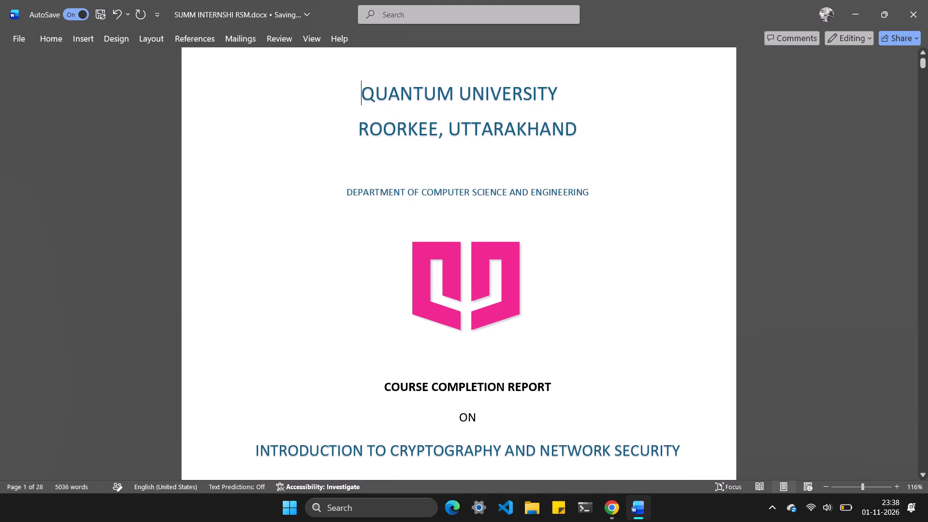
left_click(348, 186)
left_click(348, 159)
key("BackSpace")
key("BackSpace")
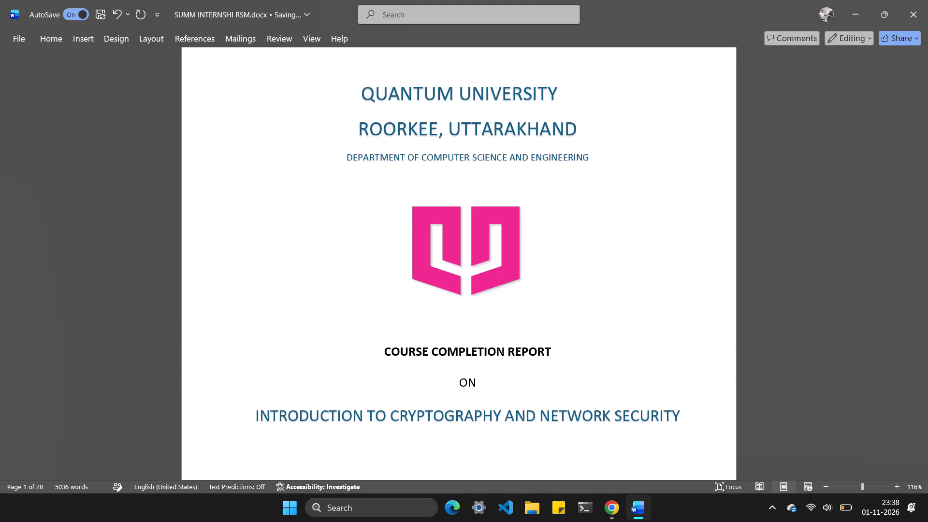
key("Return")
Review the cover page spacing from the logo down to the subject line and back up to the university heading.
scroll(349, 160, "down", 5)
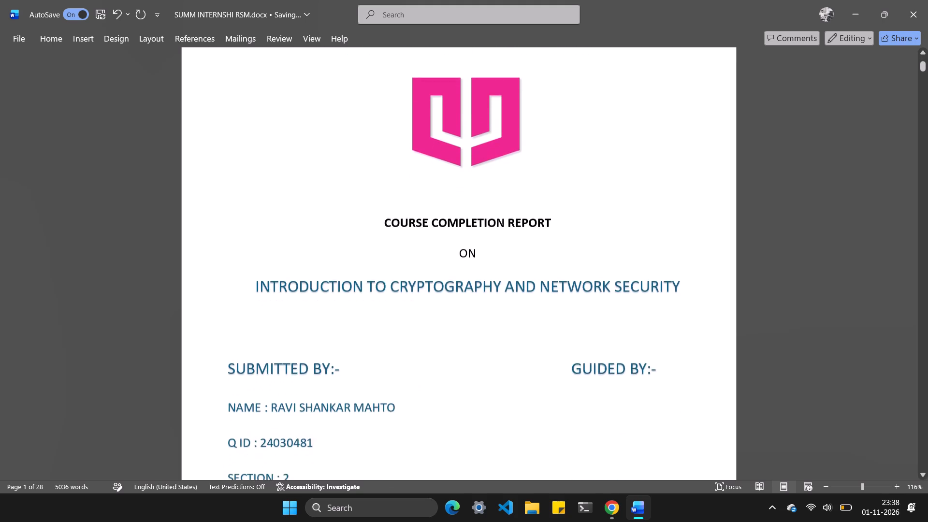
scroll(340, 172, "down", 8)
scroll(342, 172, "up", 4)
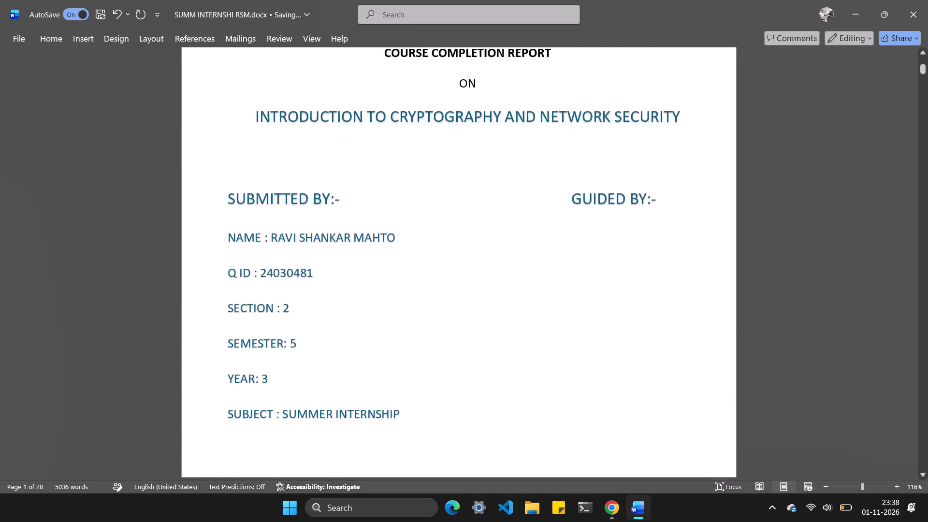
scroll(342, 172, "up", 14)
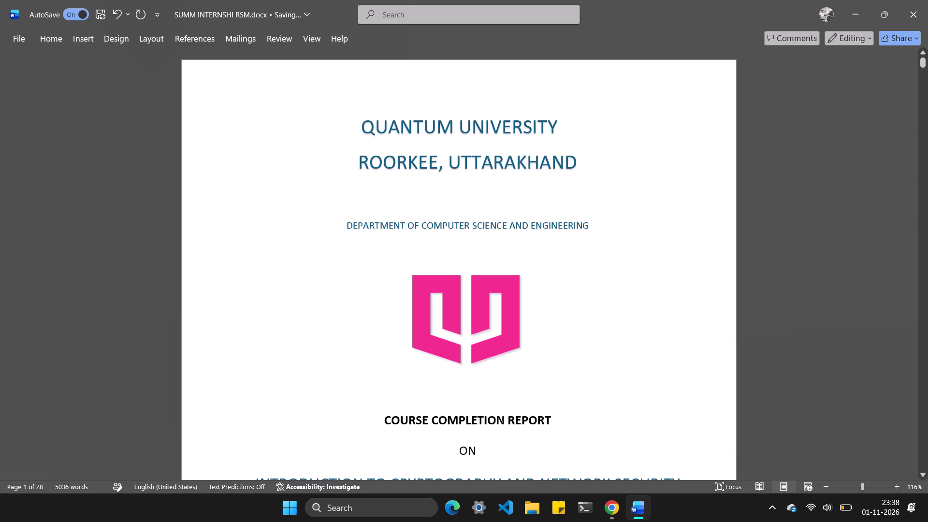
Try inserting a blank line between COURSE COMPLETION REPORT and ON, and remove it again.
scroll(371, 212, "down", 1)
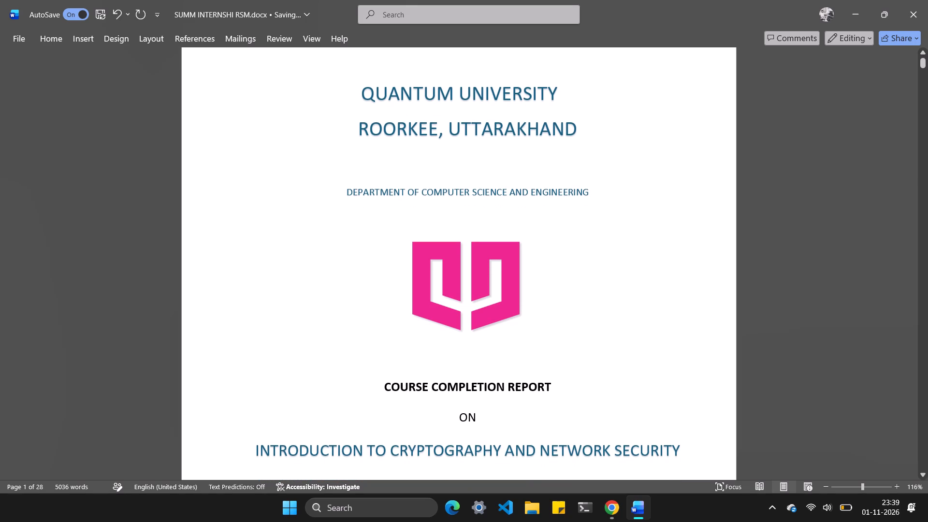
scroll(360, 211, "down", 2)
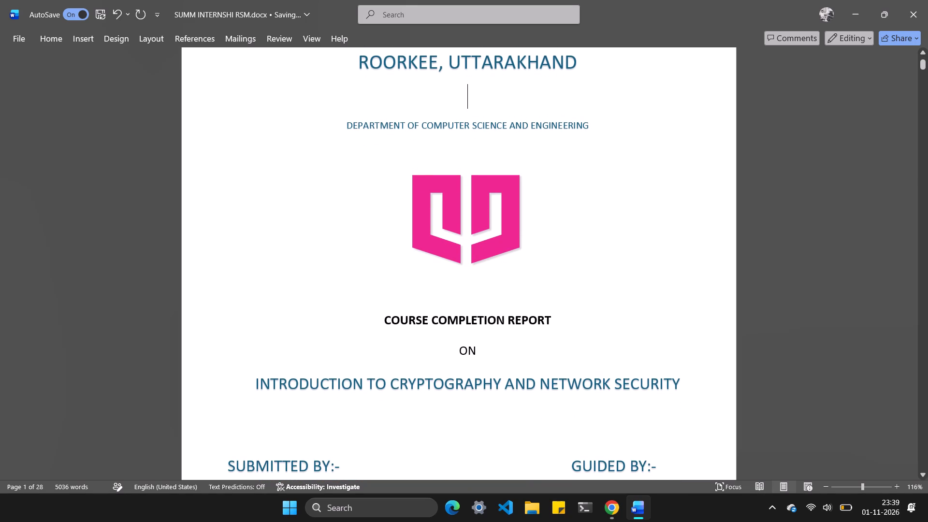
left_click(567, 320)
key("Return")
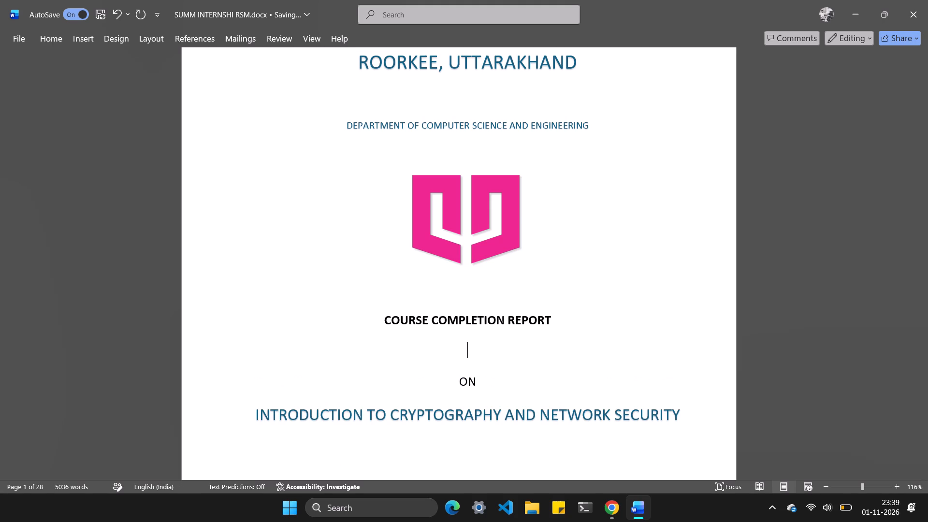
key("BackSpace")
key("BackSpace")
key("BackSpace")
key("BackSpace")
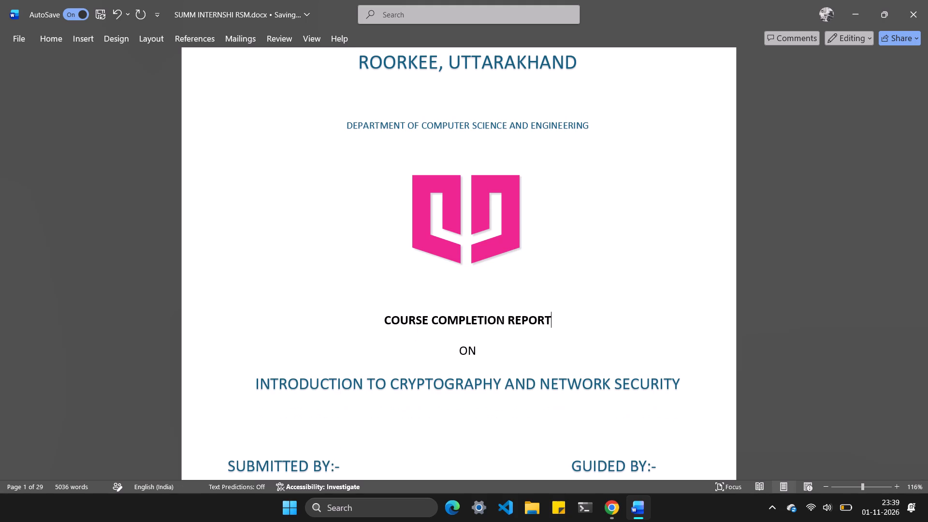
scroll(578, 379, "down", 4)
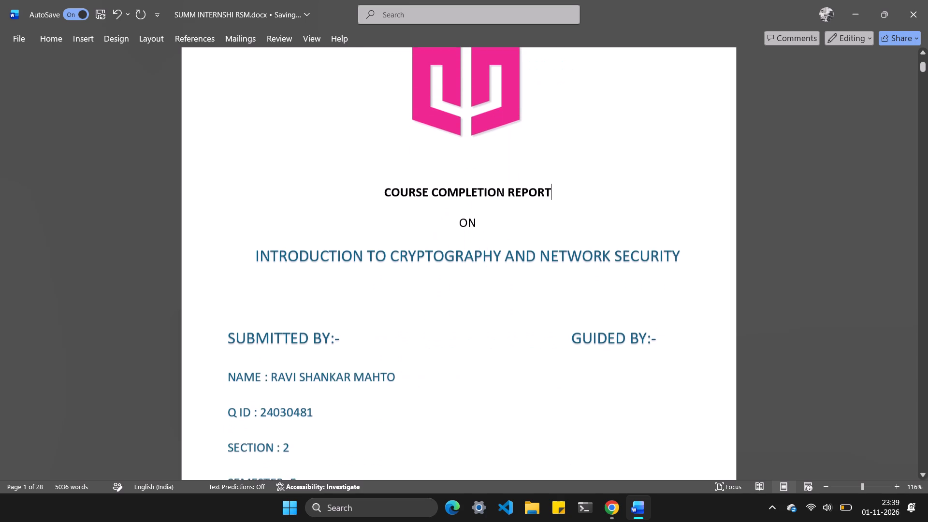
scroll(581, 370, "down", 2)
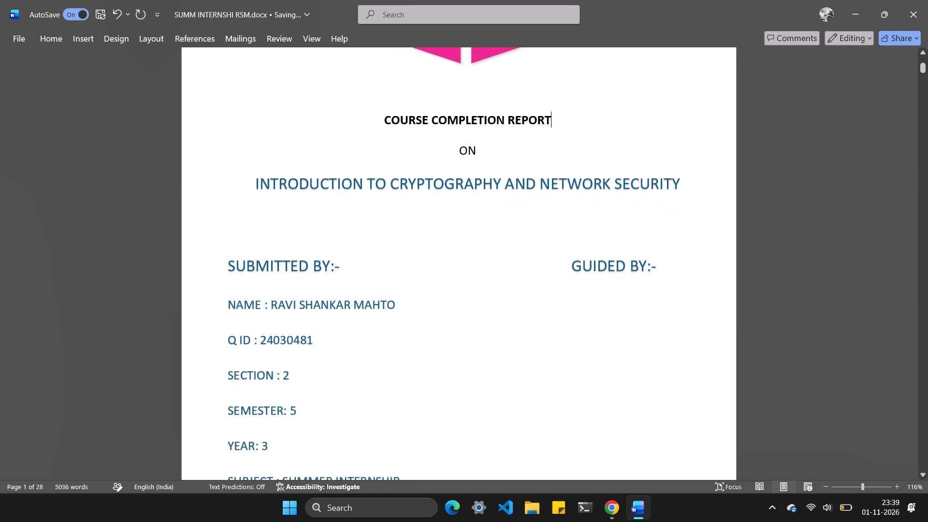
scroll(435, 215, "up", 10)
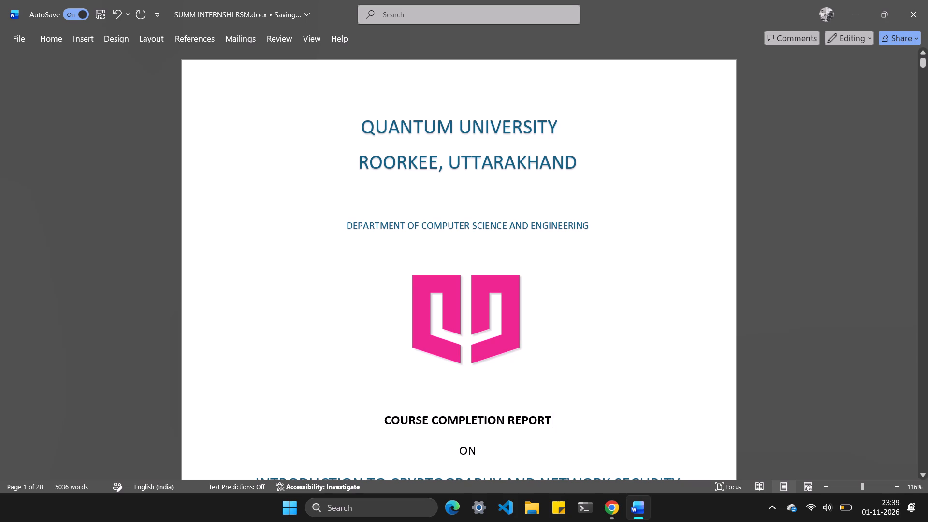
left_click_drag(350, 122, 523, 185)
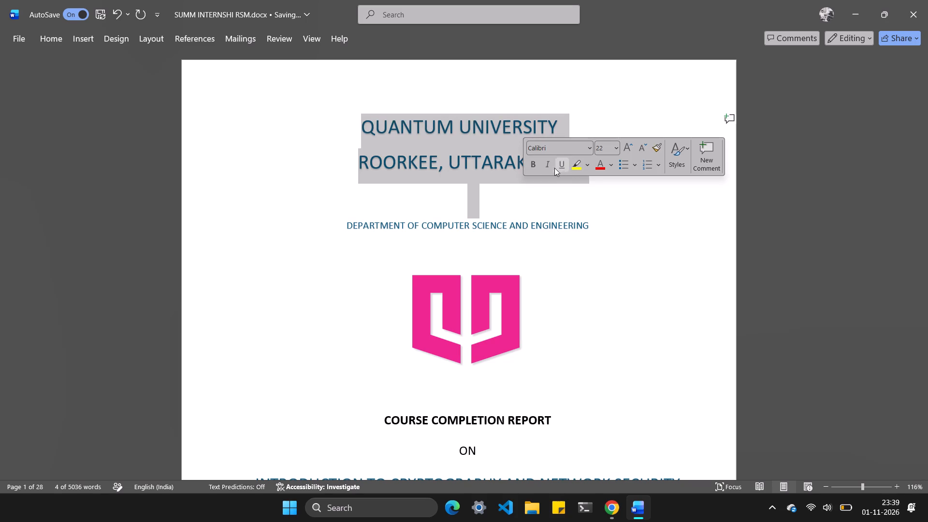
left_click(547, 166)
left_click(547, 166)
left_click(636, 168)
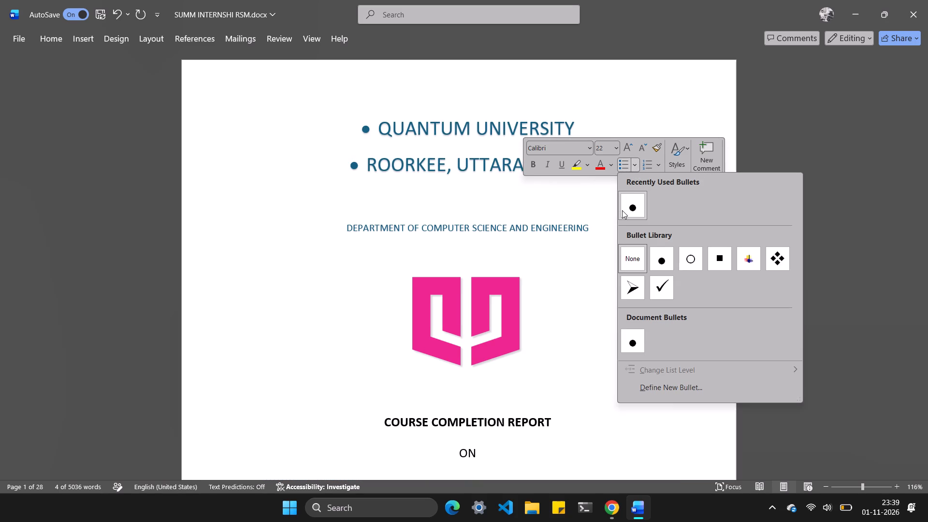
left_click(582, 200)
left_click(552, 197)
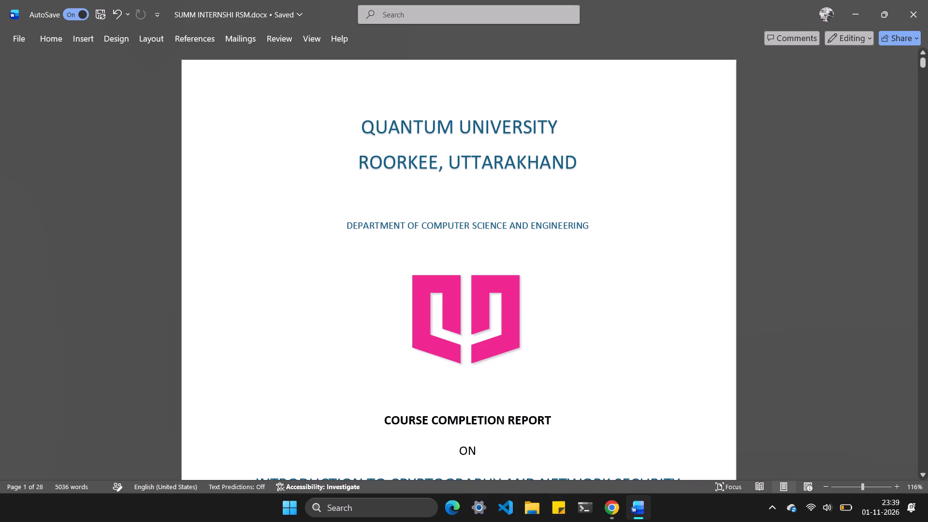
Create a new blank document.
left_click(22, 40)
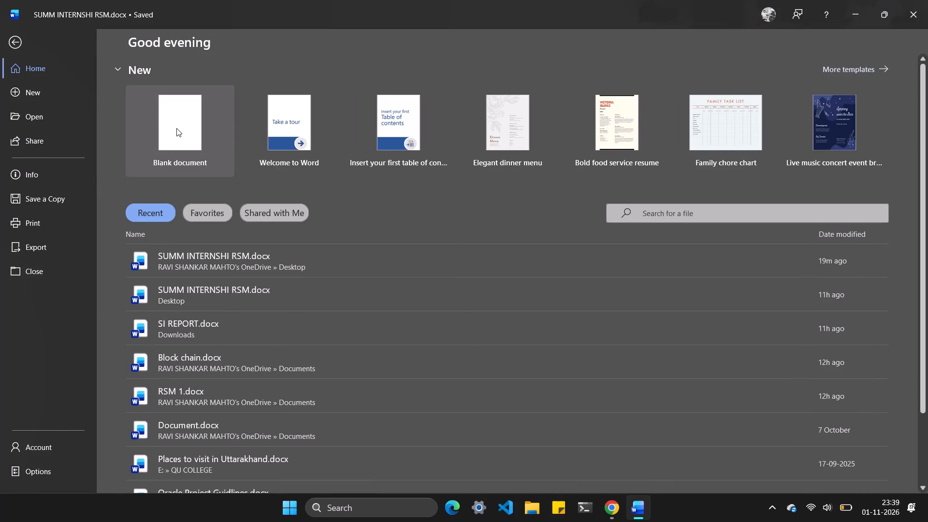
left_click(176, 128)
left_click(275, 125)
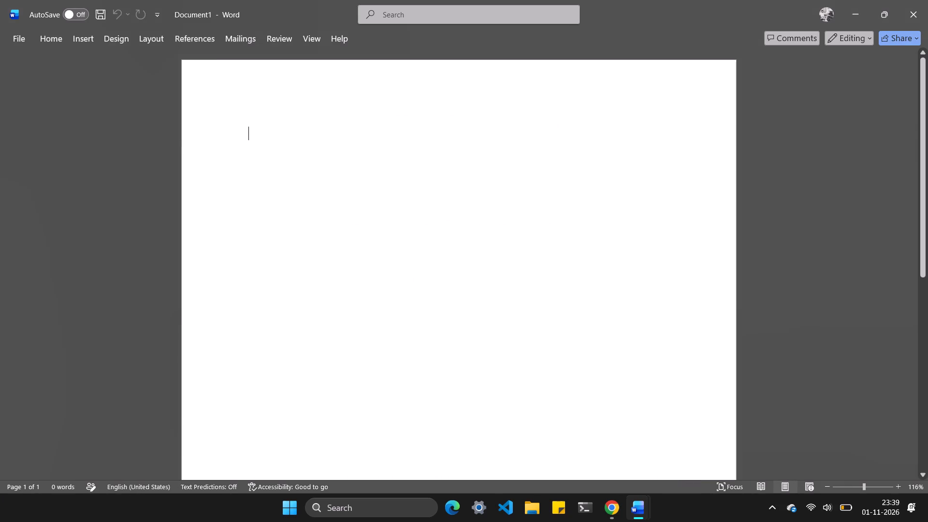
Enter QUANTUM UNIVERSITY on the first line and ROORKEE UTTARAKHAND on the second line of the blank document.
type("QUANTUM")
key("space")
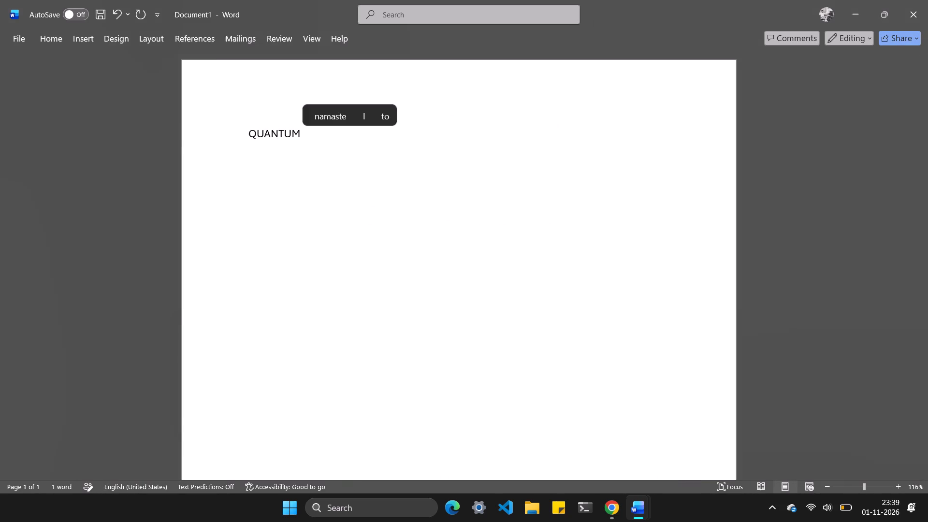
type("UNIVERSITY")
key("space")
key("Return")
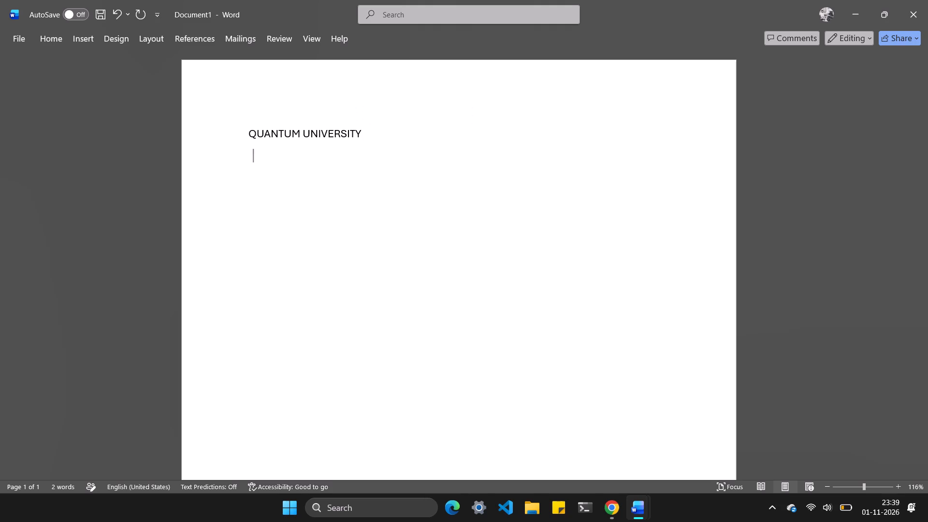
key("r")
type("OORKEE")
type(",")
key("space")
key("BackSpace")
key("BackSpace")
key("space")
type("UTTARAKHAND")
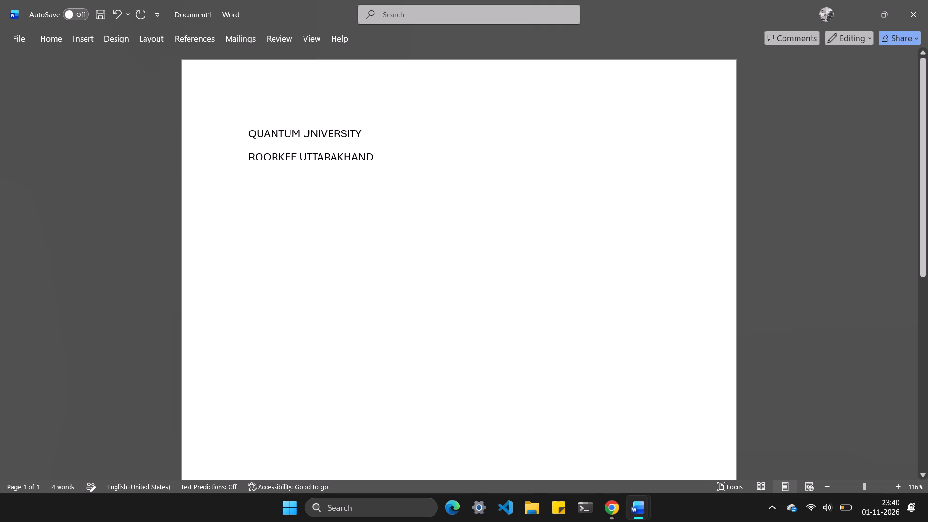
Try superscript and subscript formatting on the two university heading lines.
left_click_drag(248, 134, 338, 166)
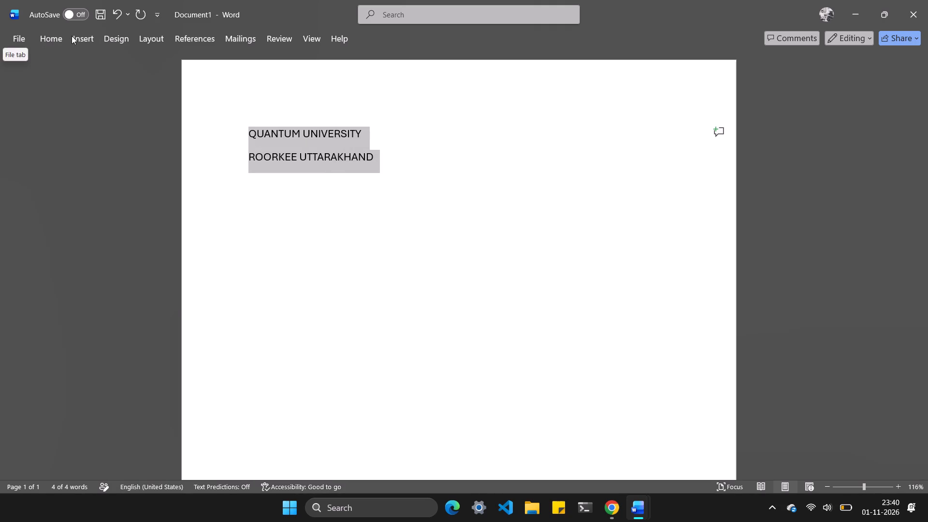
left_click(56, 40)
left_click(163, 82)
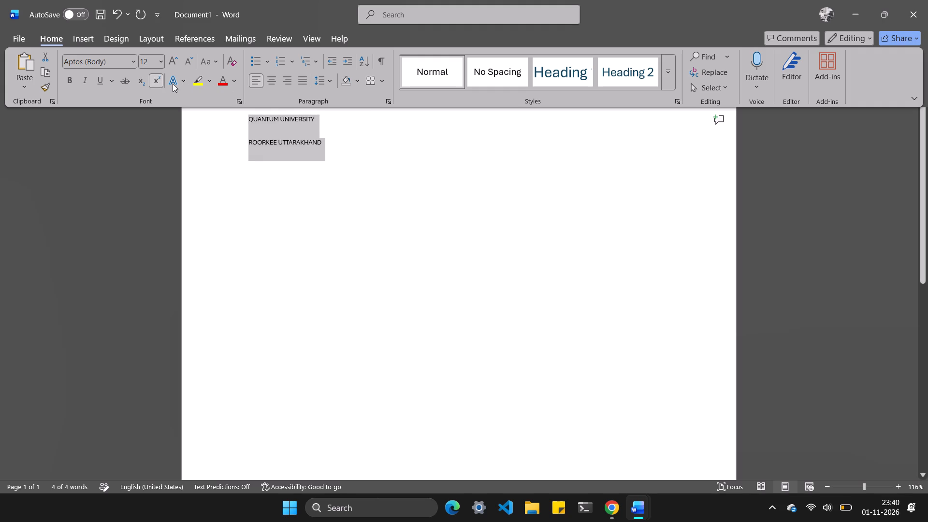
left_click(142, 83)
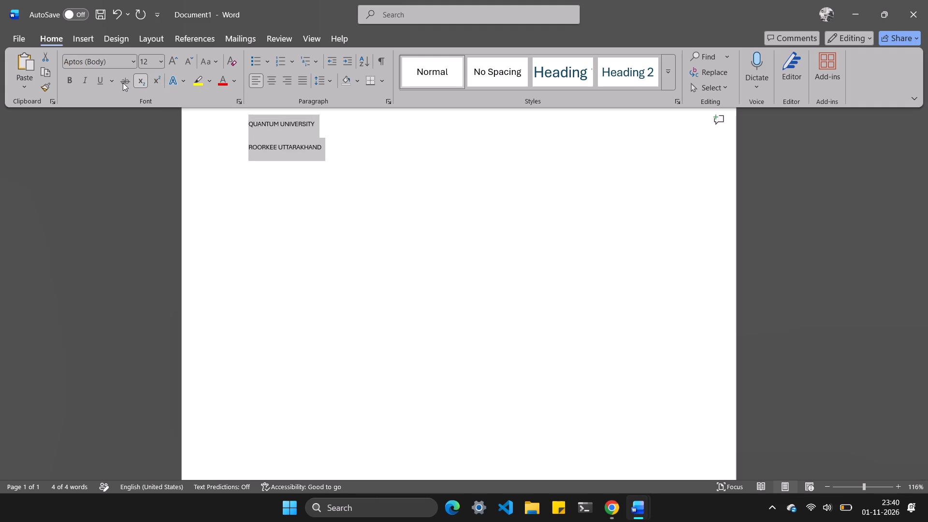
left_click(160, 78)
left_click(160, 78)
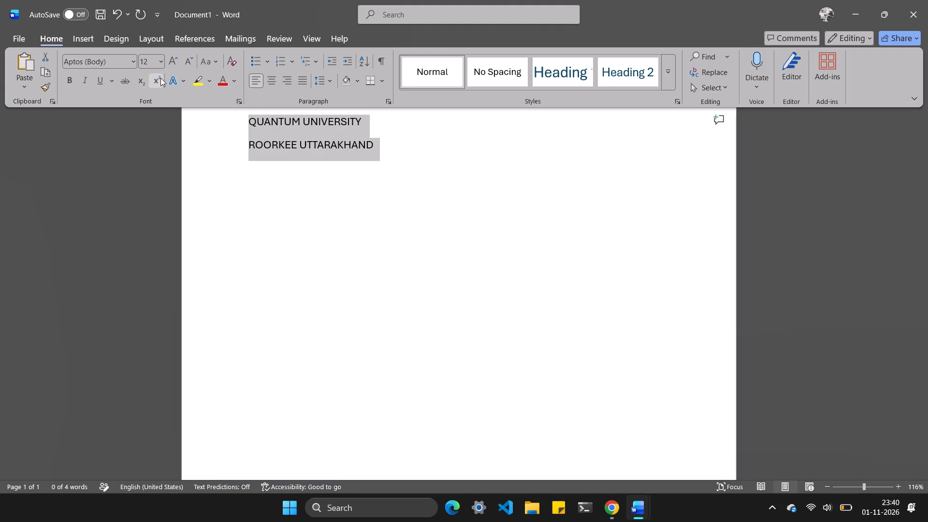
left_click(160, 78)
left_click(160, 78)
Apply a dark blue text effect to both university heading lines.
left_click(183, 81)
left_click(206, 103)
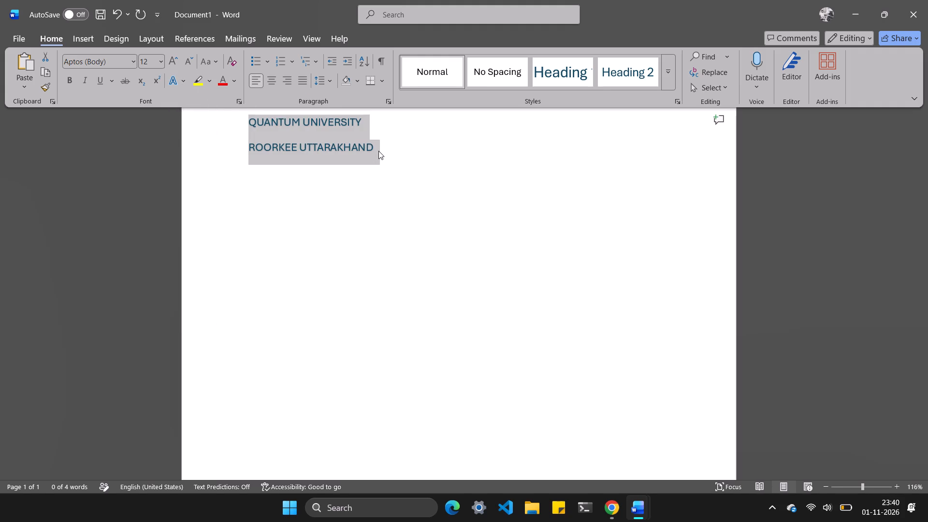
Format the QUANTUM UNIVERSITY and ROORKEE UTTARAKHAND lines as subscript.
left_click(154, 80)
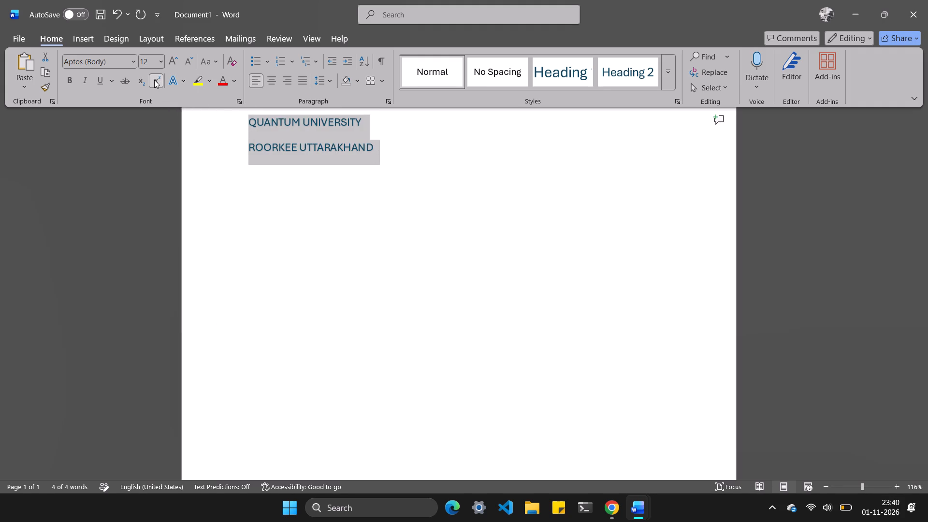
left_click(145, 82)
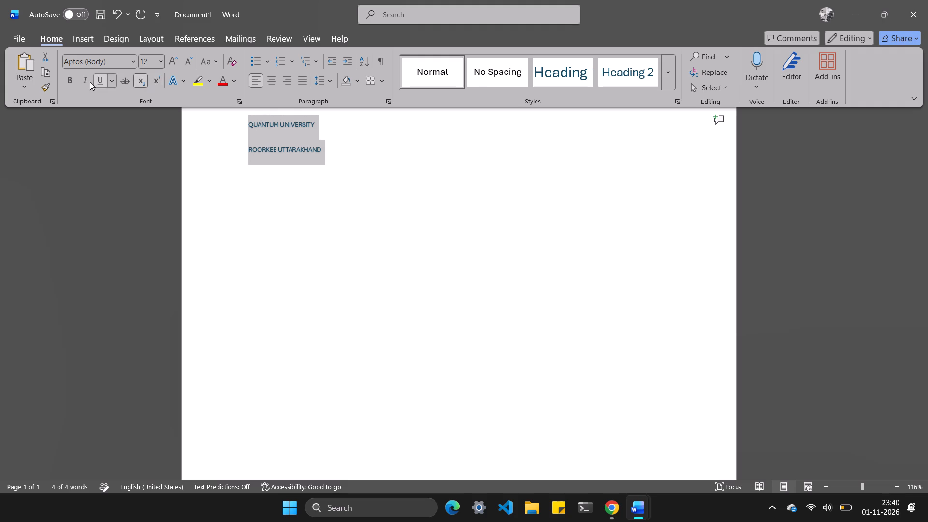
left_click(118, 149)
left_click(358, 155)
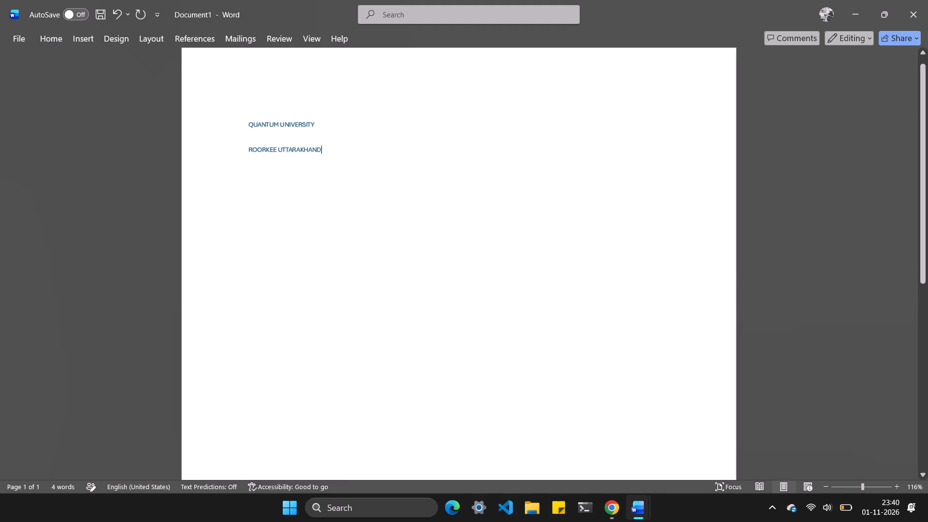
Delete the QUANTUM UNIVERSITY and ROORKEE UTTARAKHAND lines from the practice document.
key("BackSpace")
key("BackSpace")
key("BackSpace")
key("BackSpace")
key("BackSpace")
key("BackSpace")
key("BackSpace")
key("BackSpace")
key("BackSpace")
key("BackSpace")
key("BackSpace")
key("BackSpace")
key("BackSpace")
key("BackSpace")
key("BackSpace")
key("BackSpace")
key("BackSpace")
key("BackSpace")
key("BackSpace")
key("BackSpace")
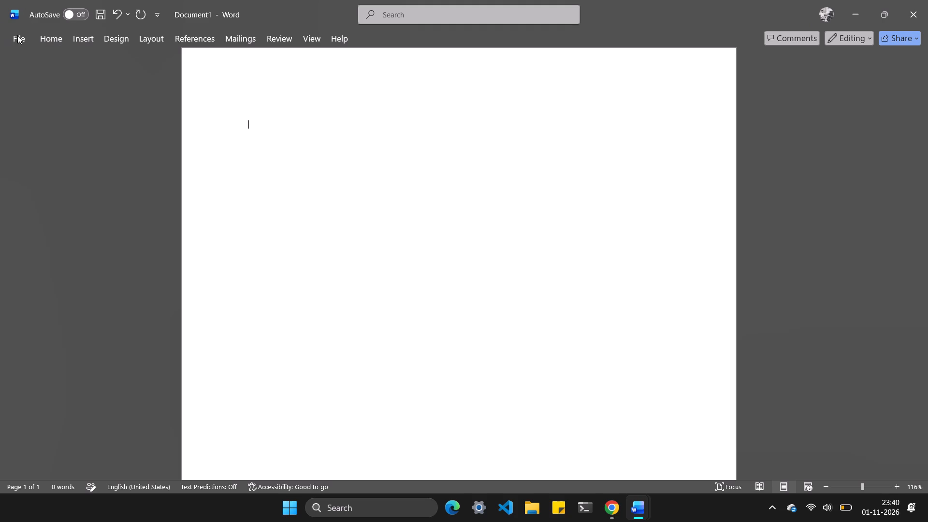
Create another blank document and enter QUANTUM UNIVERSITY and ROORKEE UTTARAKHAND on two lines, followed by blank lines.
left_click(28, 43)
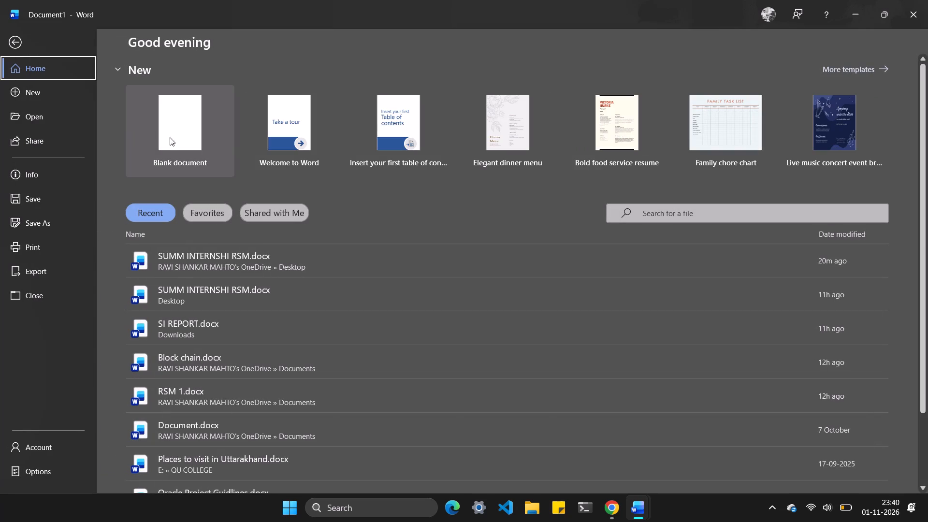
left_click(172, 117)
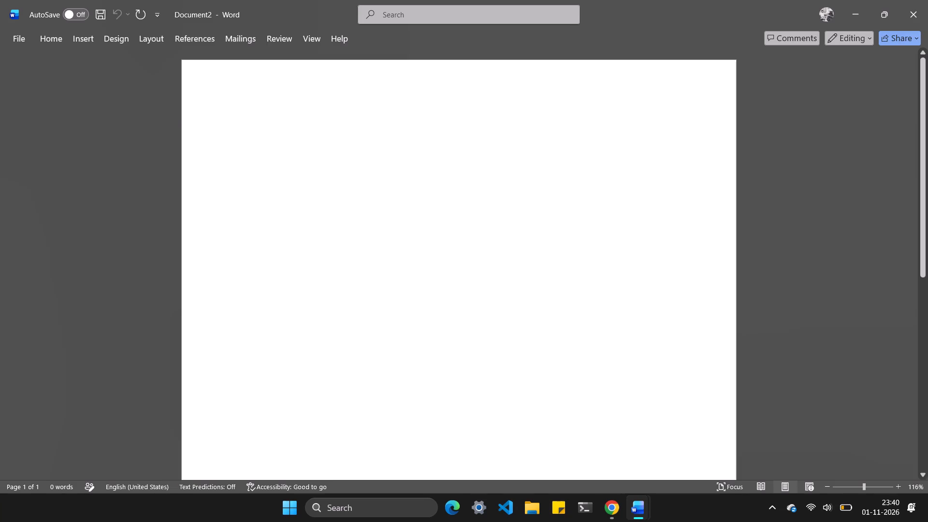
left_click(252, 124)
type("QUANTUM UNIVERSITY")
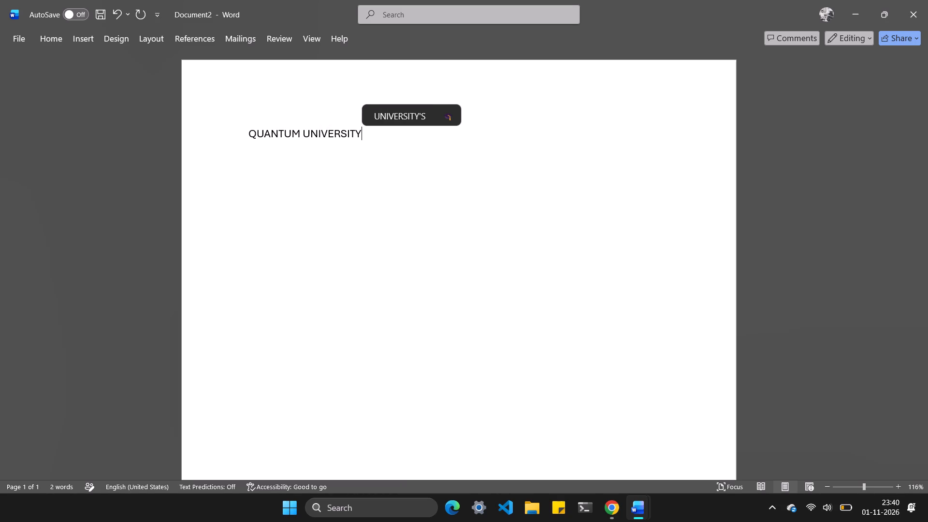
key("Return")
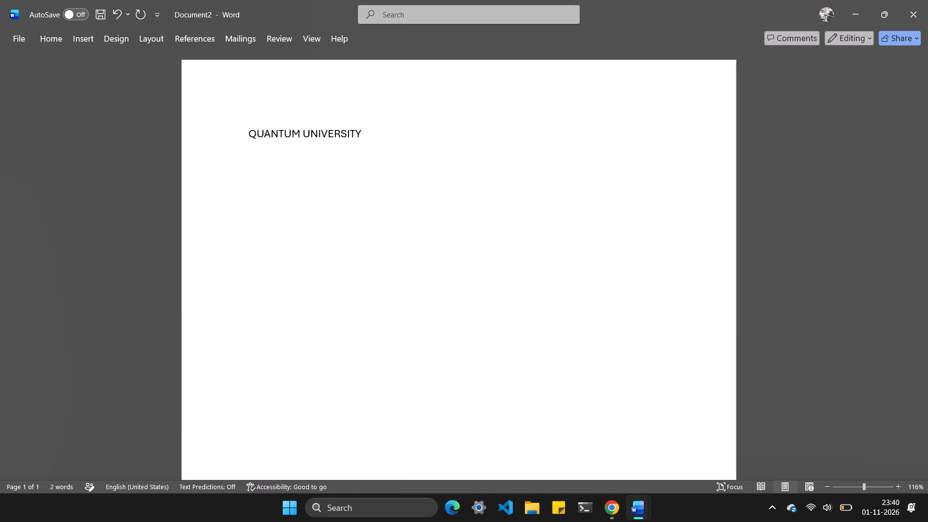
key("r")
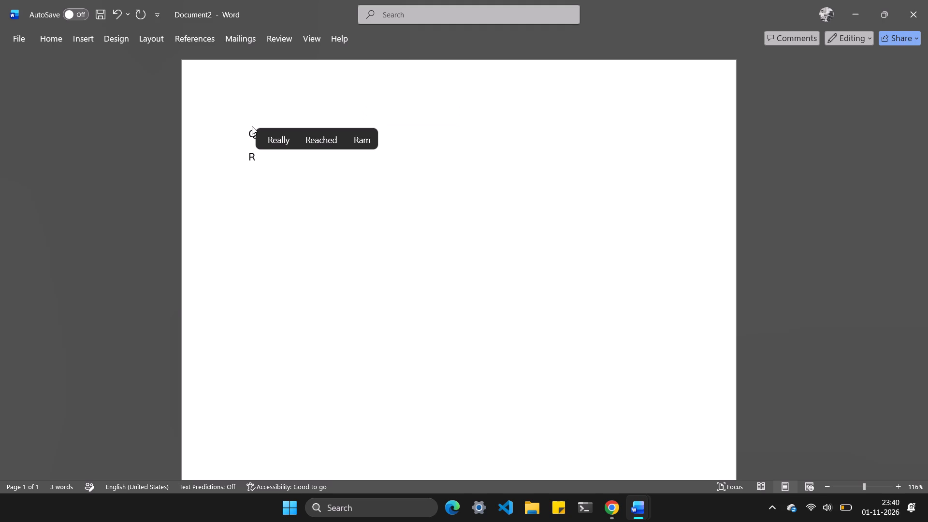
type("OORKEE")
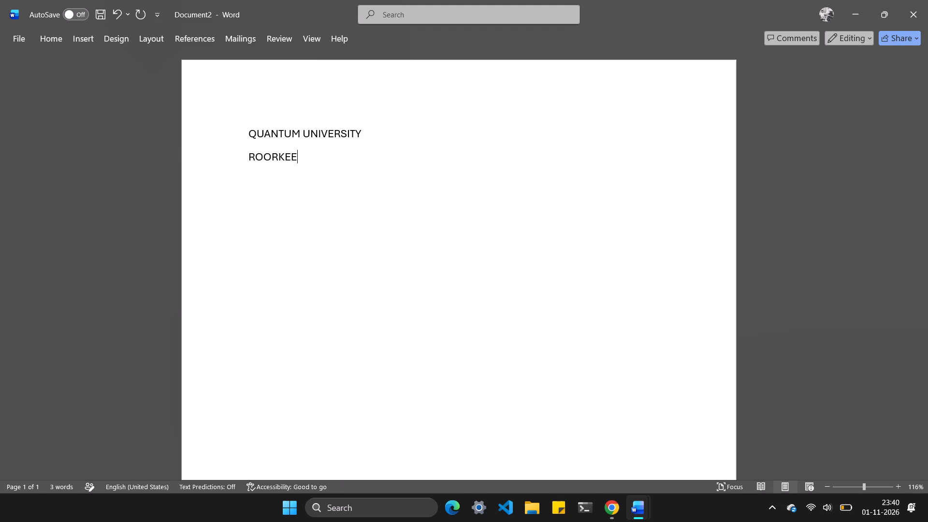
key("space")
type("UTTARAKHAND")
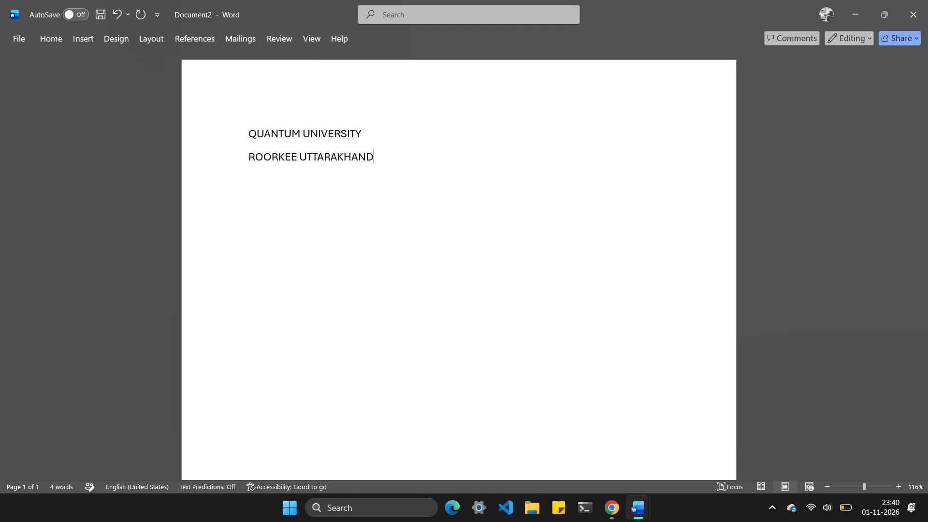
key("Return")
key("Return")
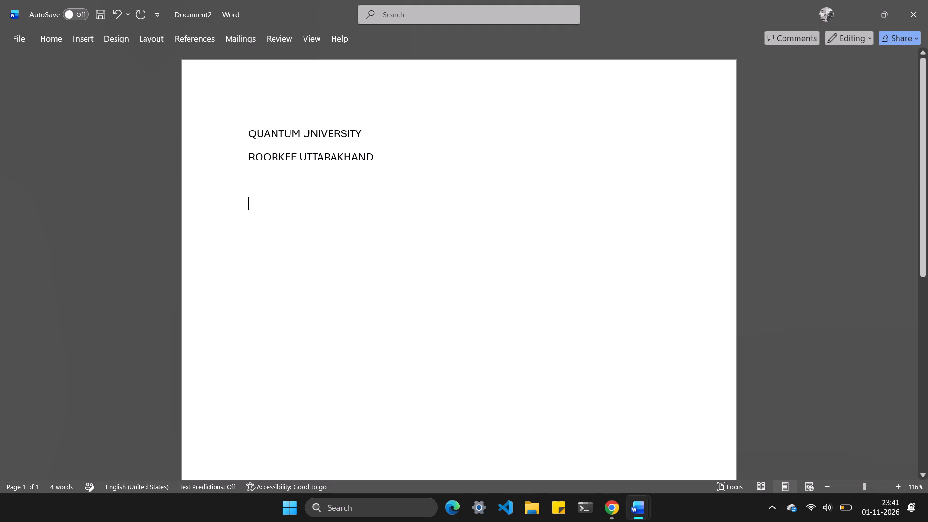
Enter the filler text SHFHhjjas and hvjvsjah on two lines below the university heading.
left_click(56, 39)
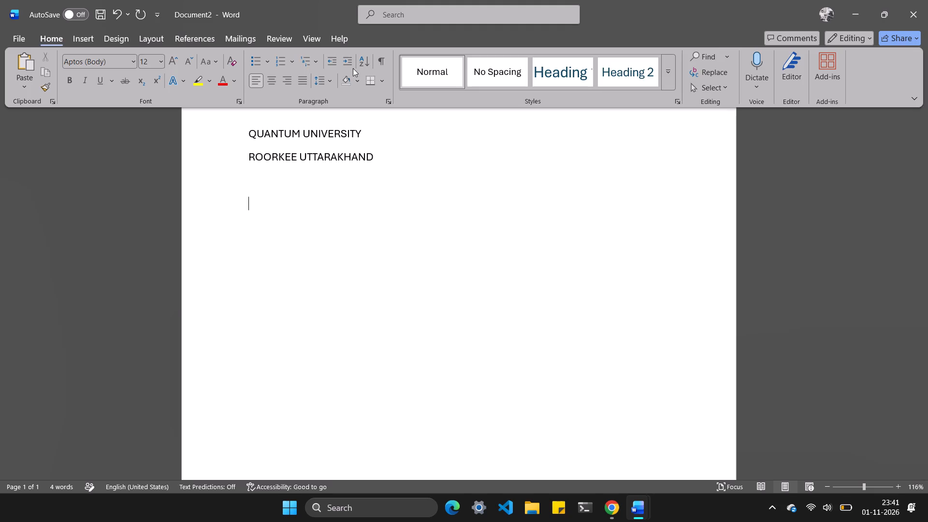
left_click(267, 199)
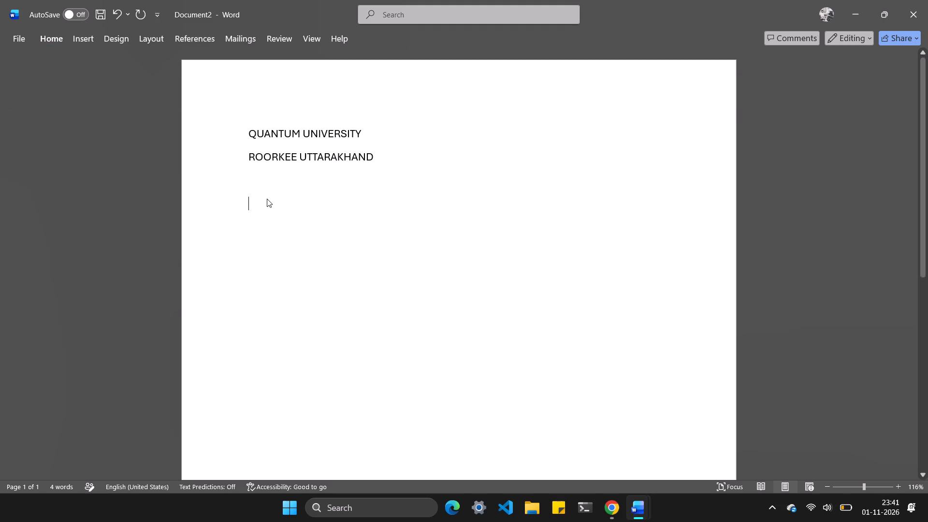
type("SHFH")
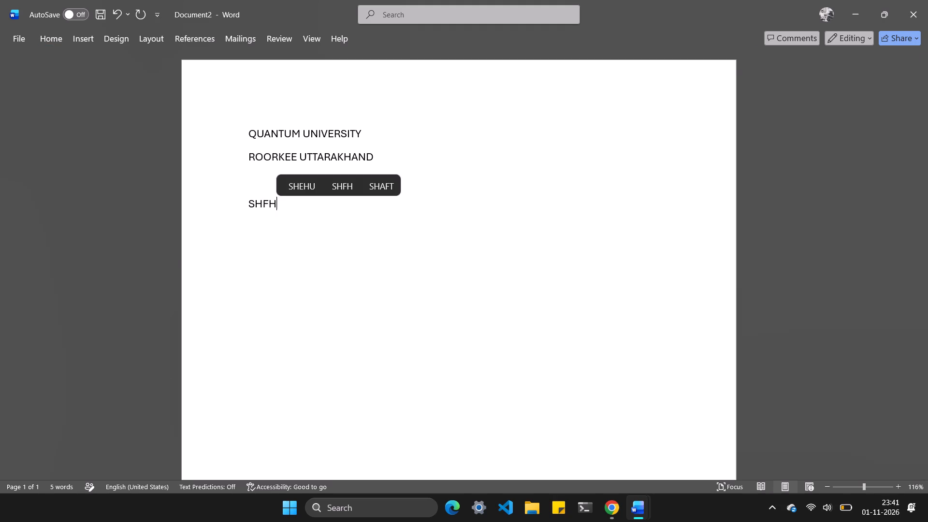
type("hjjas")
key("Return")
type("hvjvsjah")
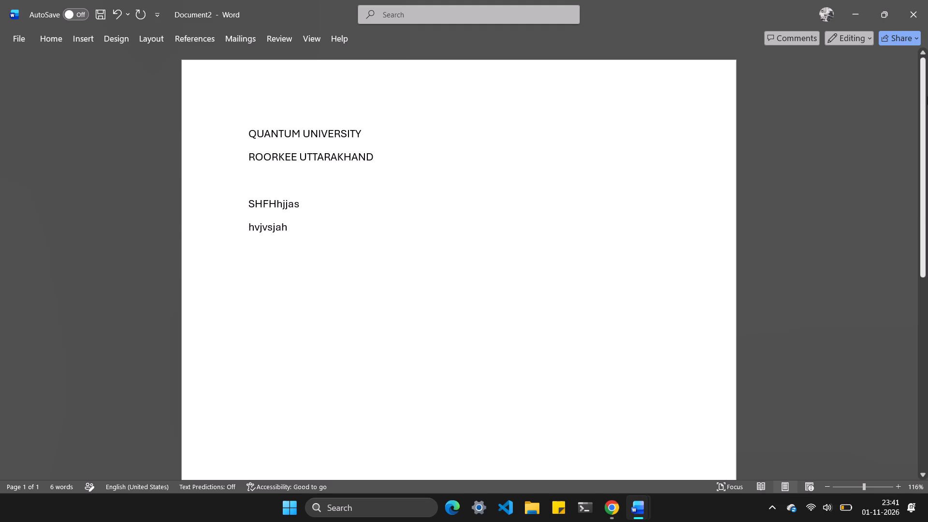
Close both practice documents without saving them.
left_click(901, 11)
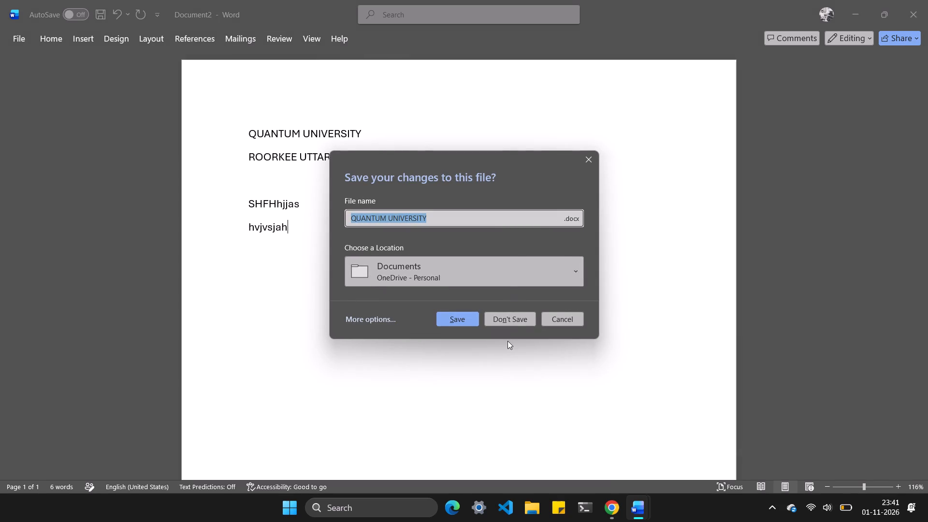
left_click(520, 321)
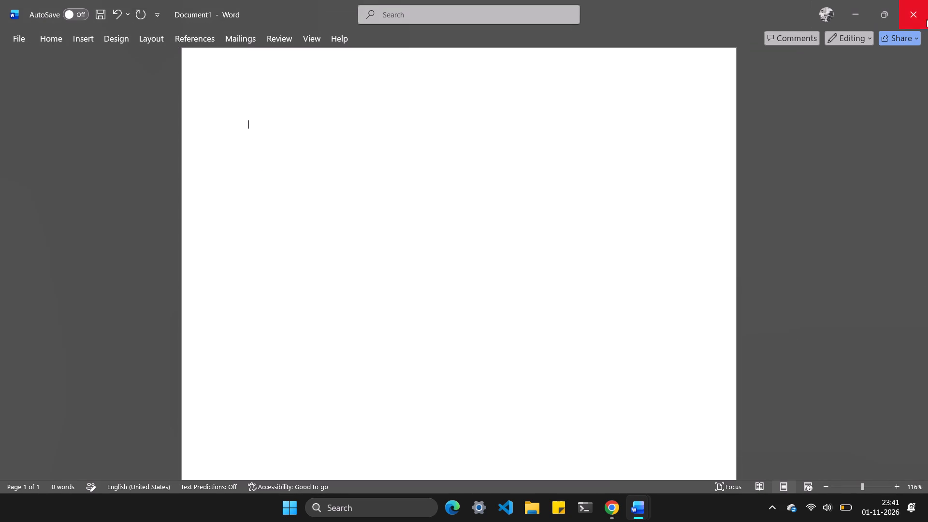
left_click(912, 17)
left_click(512, 316)
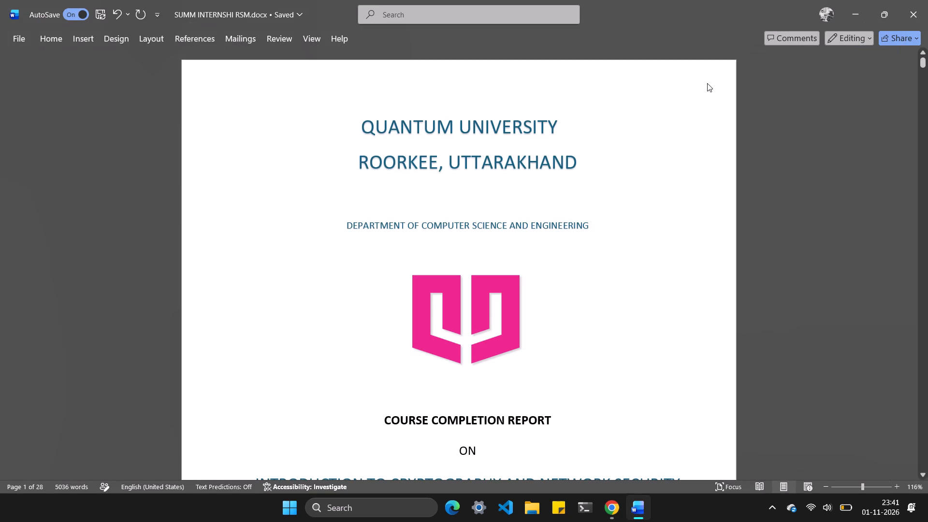
Save the SUMM INTERNSHI RSM.docx report and close it.
key("ctrl+s")
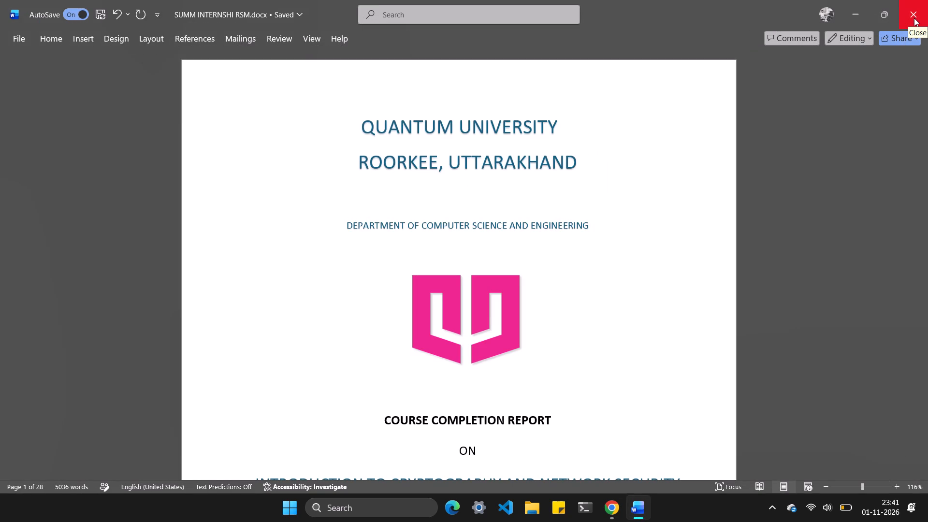
key("ctrl+s")
left_click(914, 20)
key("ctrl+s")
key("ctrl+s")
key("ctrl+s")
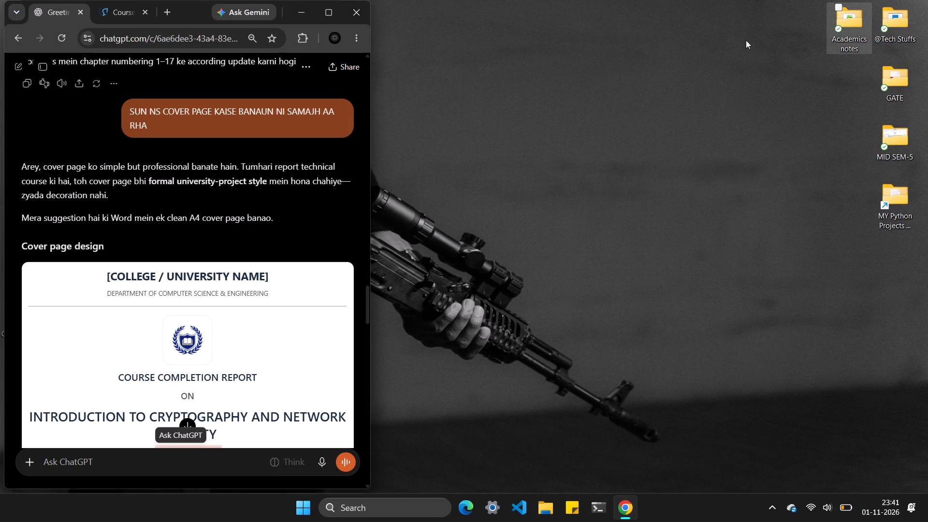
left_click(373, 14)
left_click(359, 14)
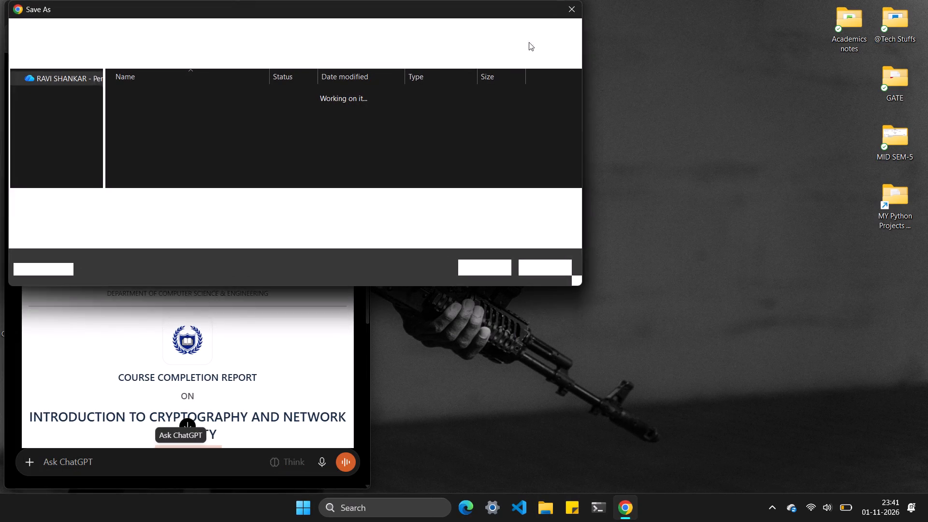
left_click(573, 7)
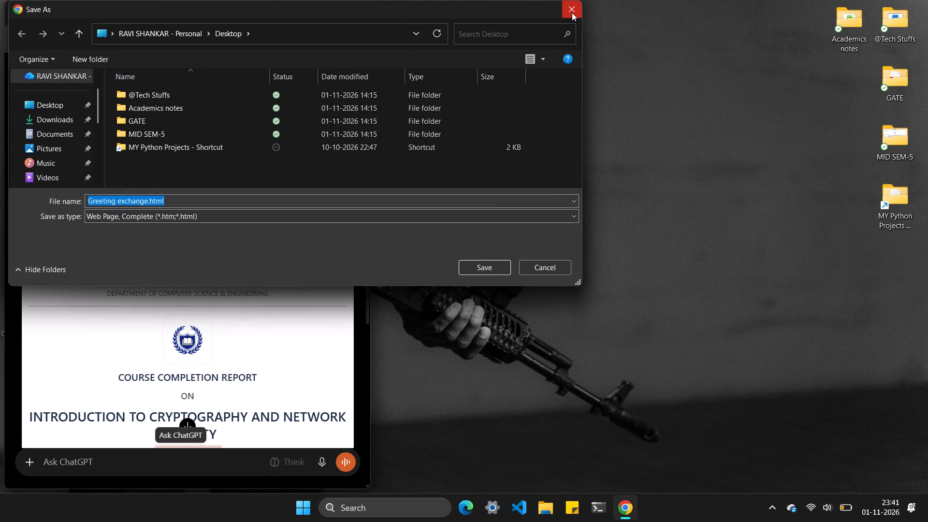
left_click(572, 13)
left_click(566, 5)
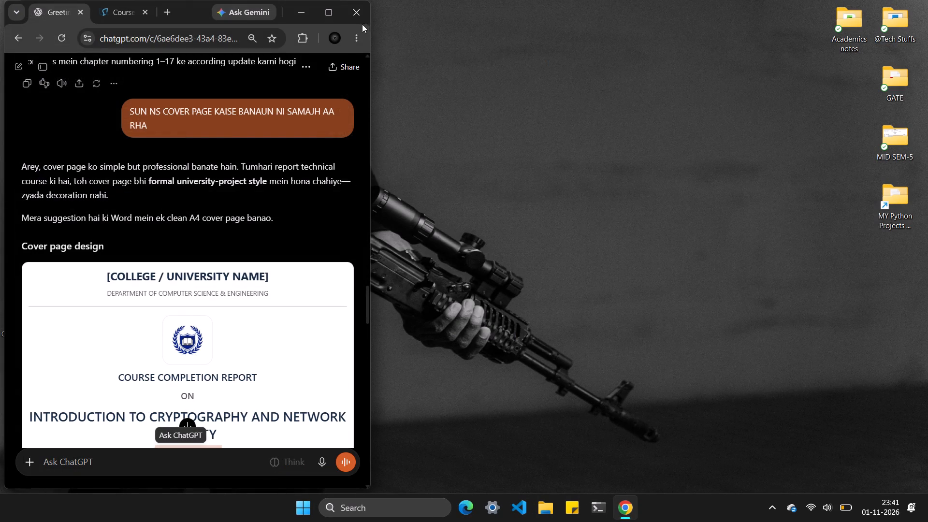
Close the Chrome window showing the ChatGPT cover page conversation.
left_click(361, 12)
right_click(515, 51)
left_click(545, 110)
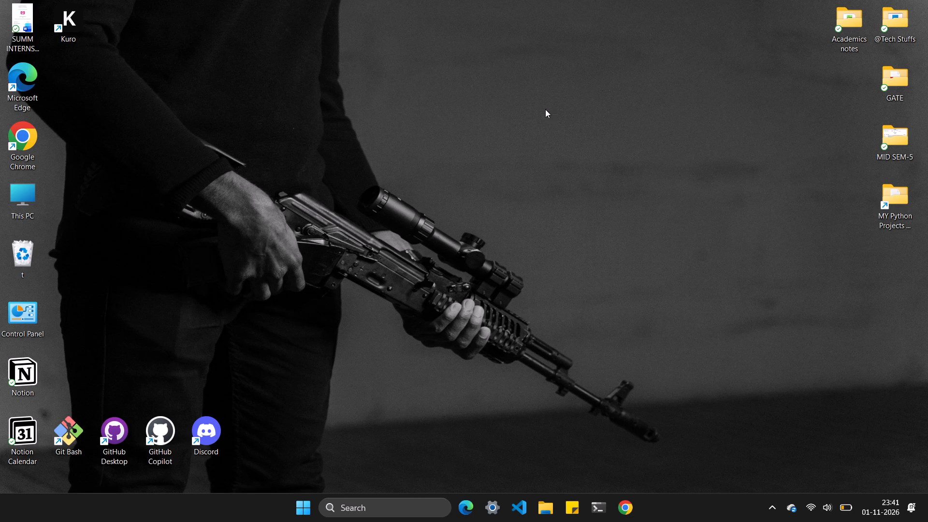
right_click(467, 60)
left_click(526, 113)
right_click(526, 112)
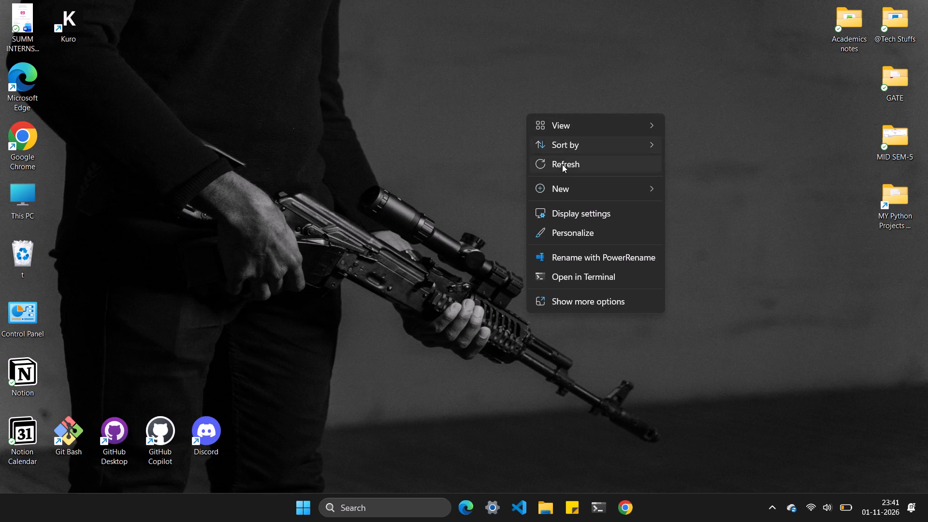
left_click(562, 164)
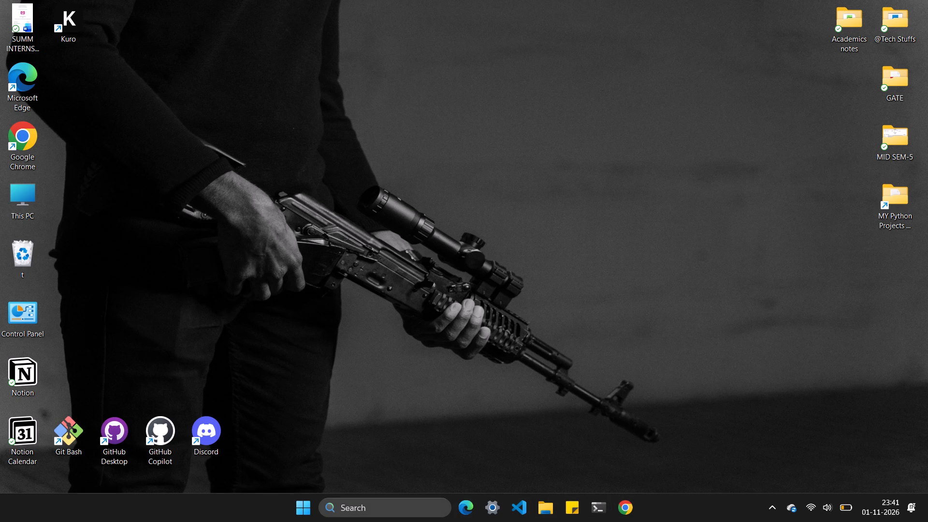
Open Word from the recent searches and create a new blank document.
left_click(409, 503)
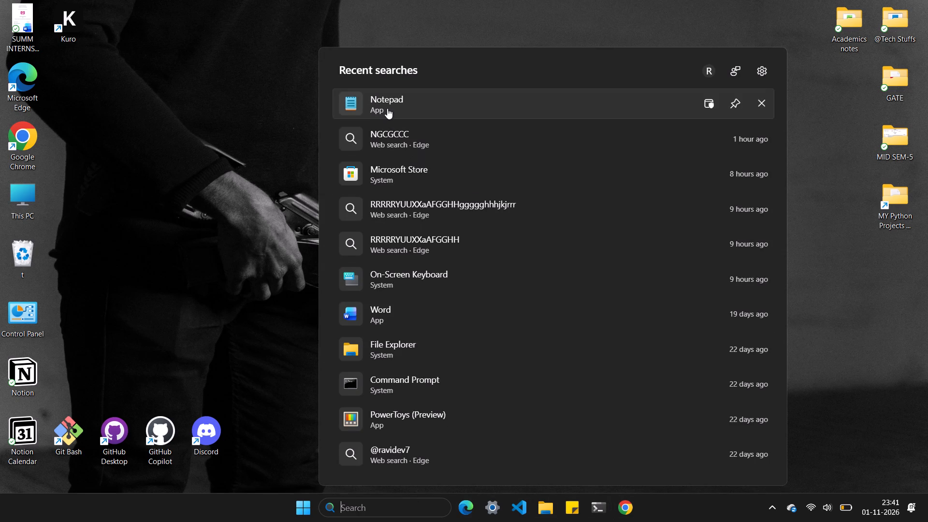
left_click(412, 314)
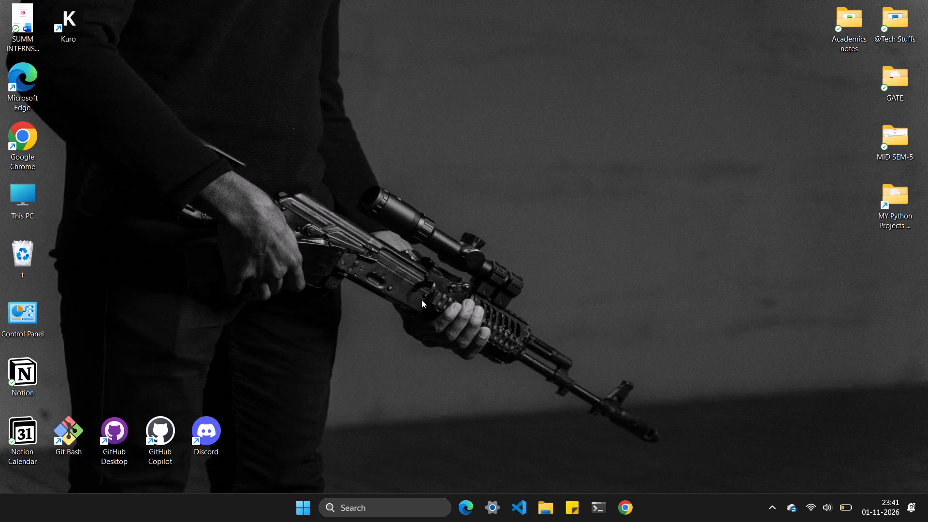
left_click(164, 141)
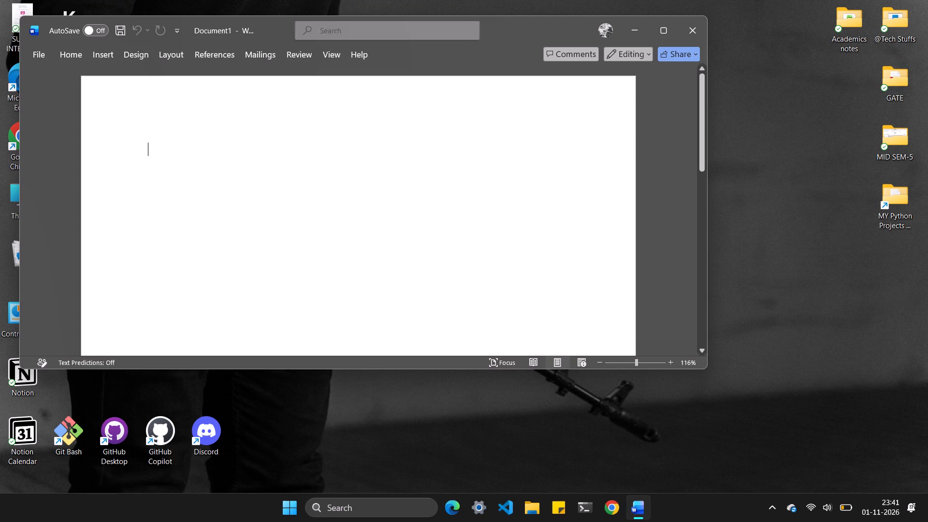
Enter Quantum university on the first line and Roorkee uttarakhand on the second line of the blank document.
left_click(191, 156)
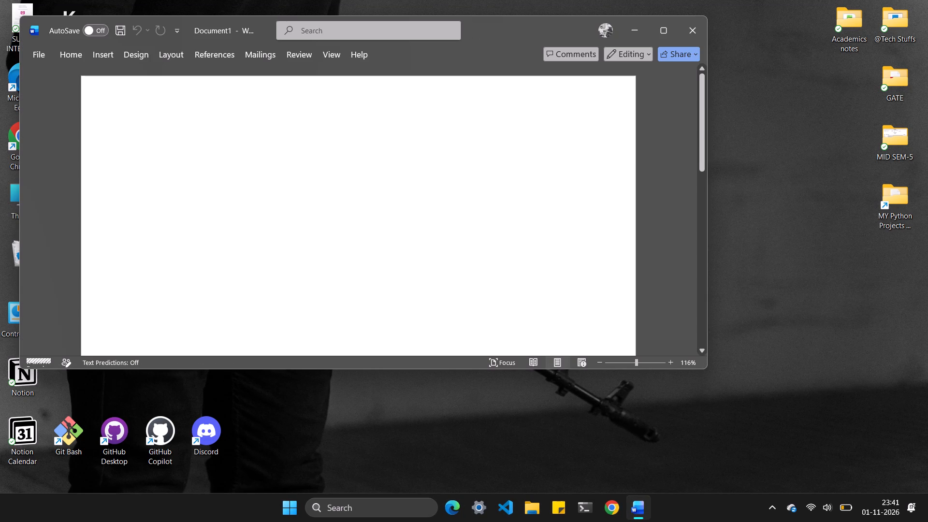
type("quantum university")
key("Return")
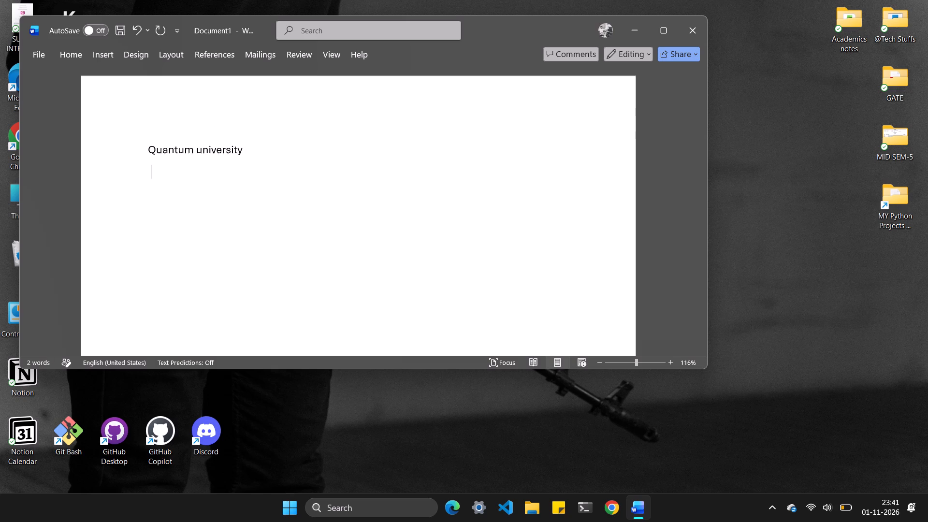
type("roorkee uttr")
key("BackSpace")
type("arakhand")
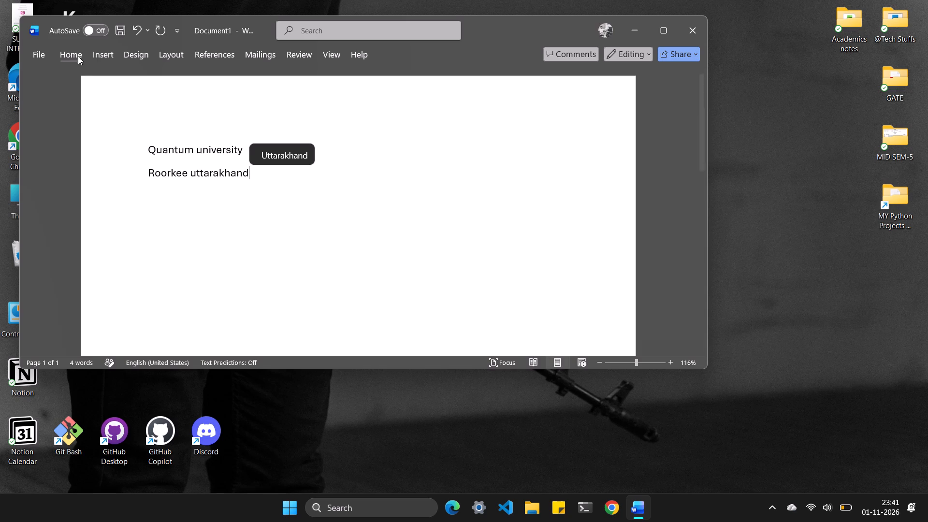
Select both heading lines, Quantum university and Roorkee uttarakhand, and look through the available paragraph border options.
left_click(78, 54)
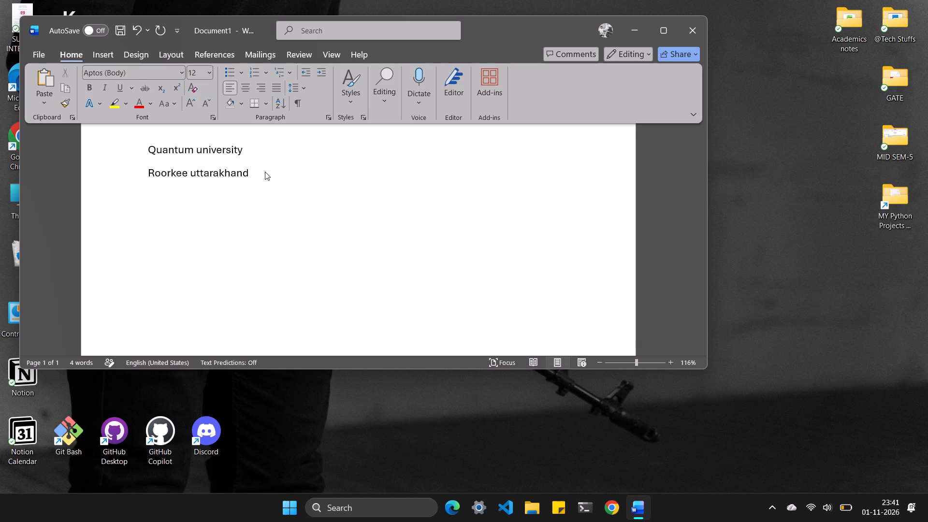
left_click(265, 170)
left_click_drag(140, 145, 229, 185)
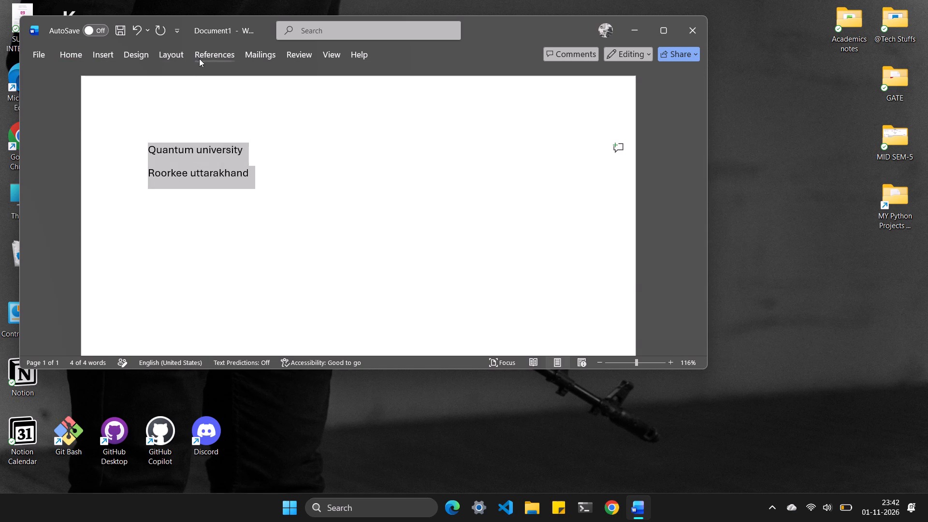
left_click(70, 46)
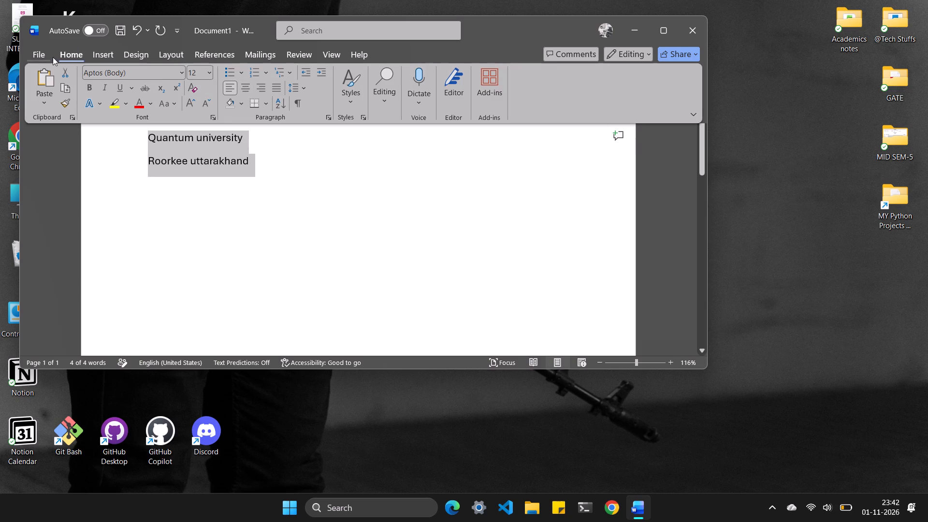
left_click(275, 118)
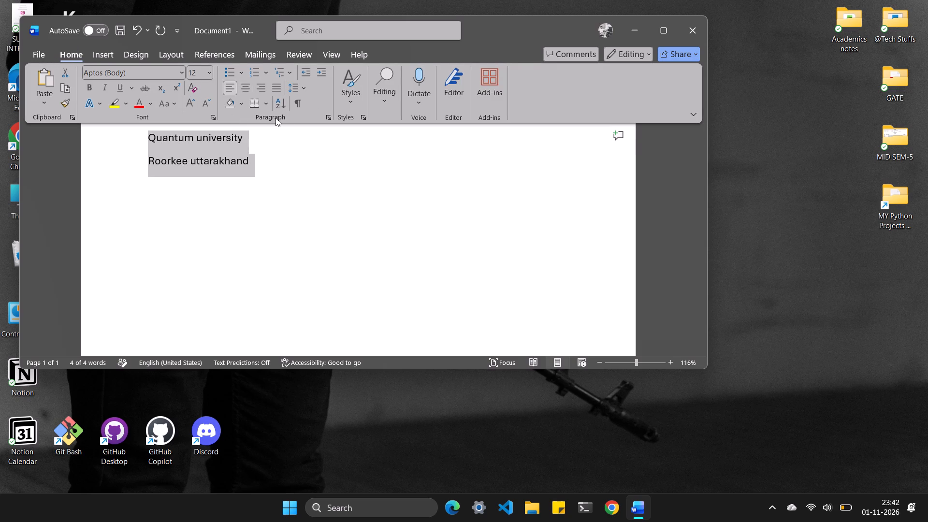
left_click(268, 104)
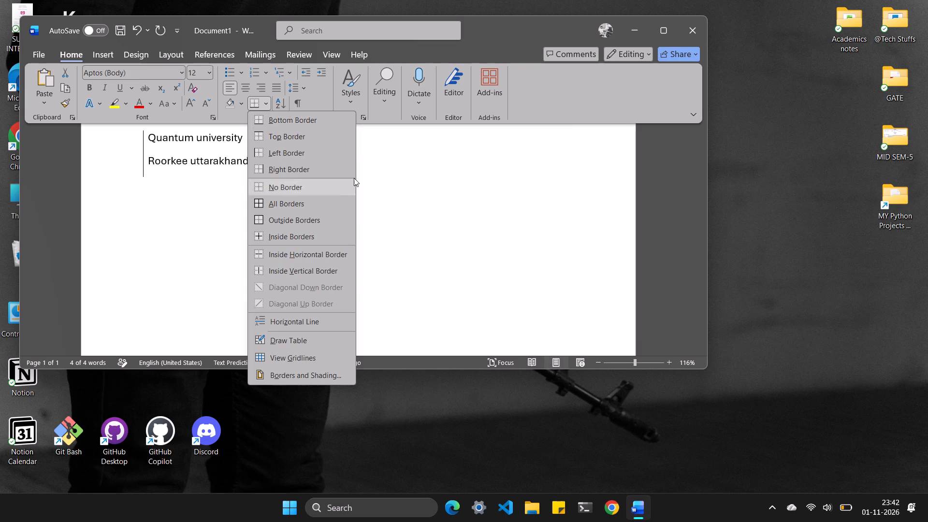
left_click(388, 154)
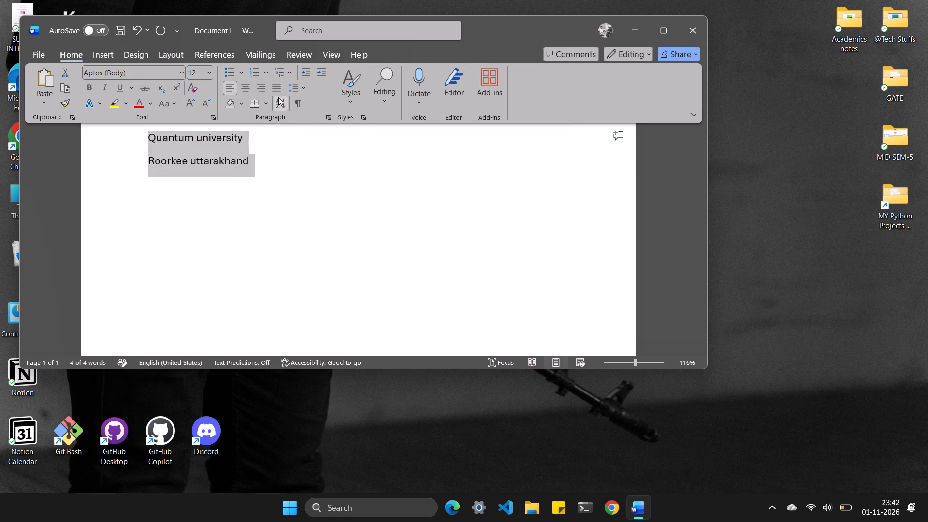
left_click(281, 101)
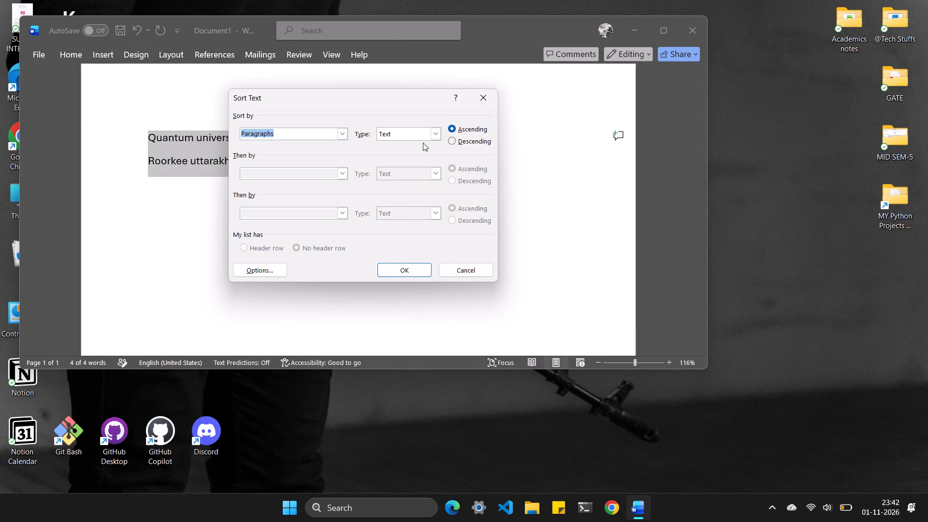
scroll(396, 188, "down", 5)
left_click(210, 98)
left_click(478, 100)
Deselect the heading text and place the insertion point at the end of the Quantum university line.
left_click(178, 54)
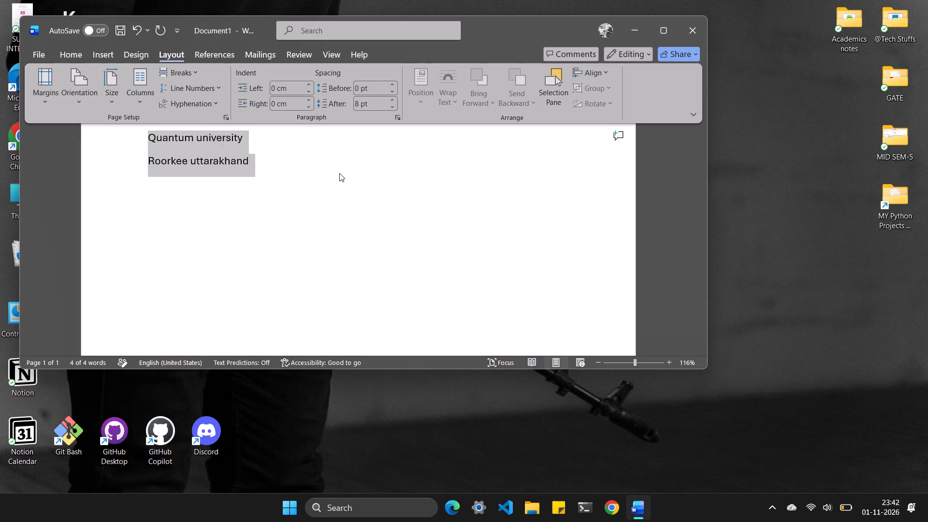
left_click(339, 173)
left_click(281, 156)
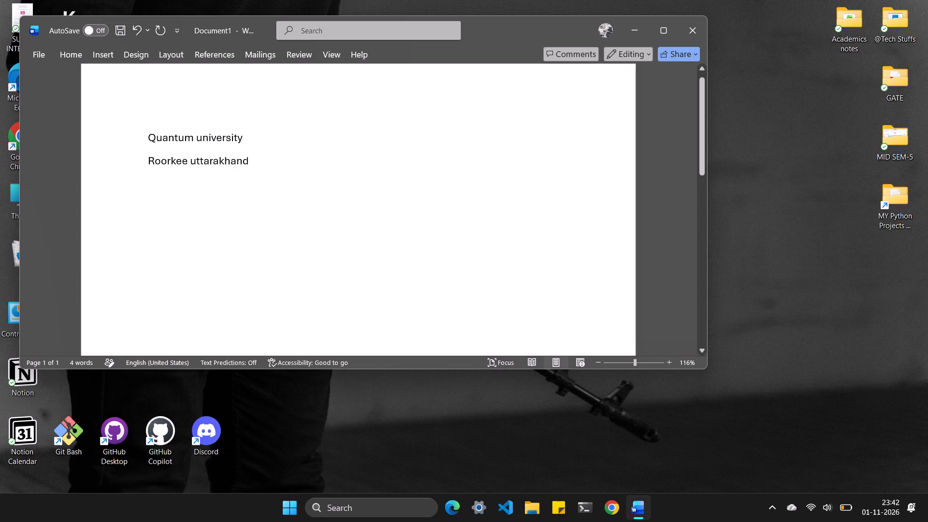
left_click(258, 142)
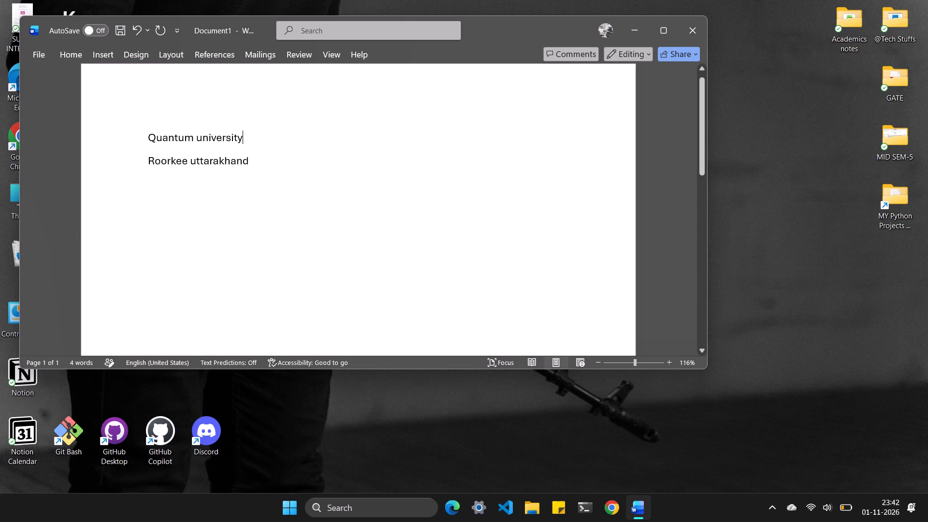
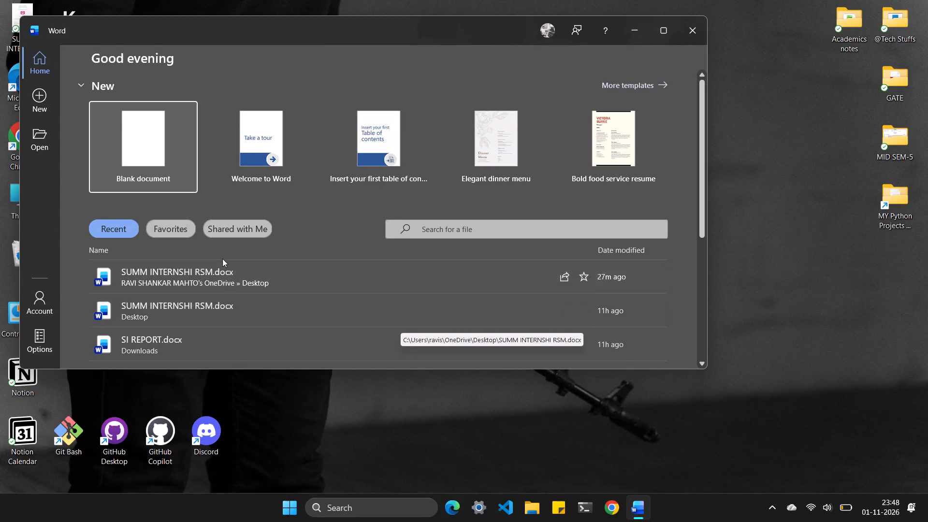
Open the recent SUMM INTERNSHI RSM.docx report, look through its opening pages, and close it.
left_click(207, 297)
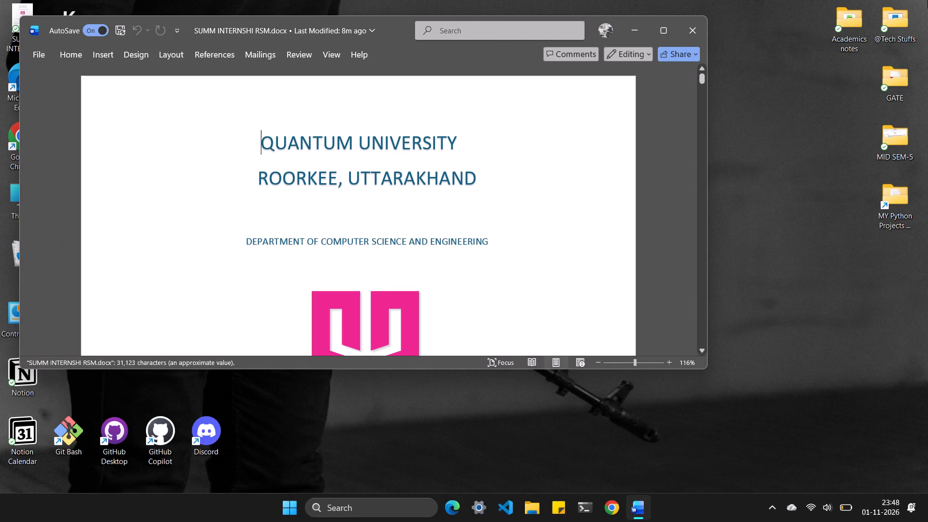
scroll(724, 159, "down", 17)
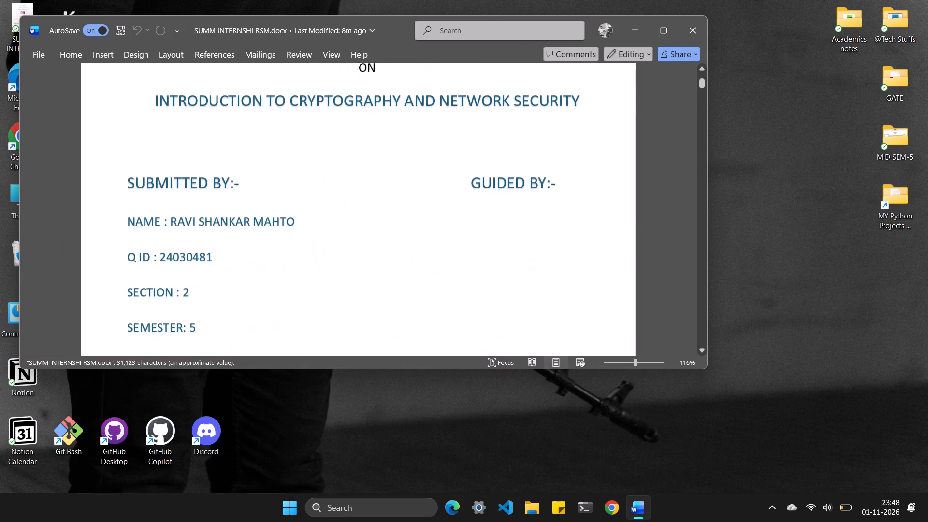
scroll(586, 215, "down", 9)
scroll(589, 216, "down", 18)
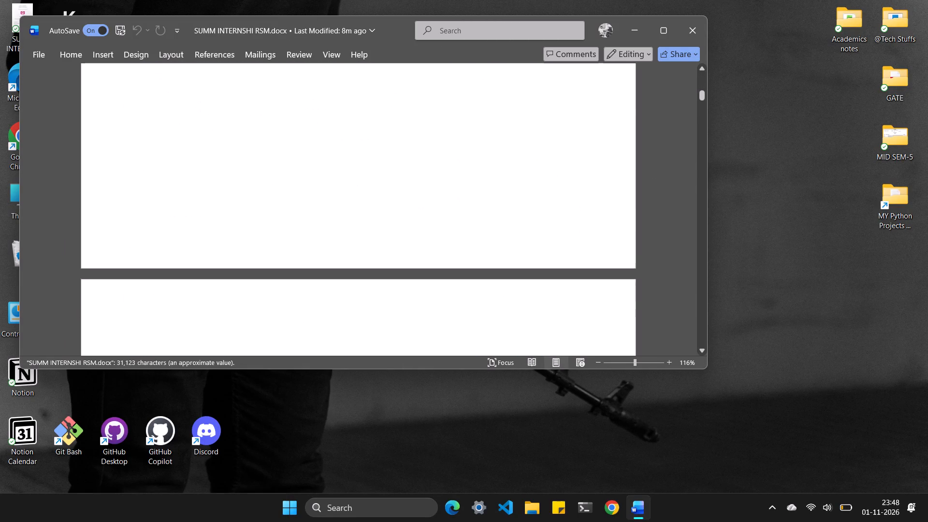
scroll(595, 211, "down", 20)
scroll(595, 211, "down", 5)
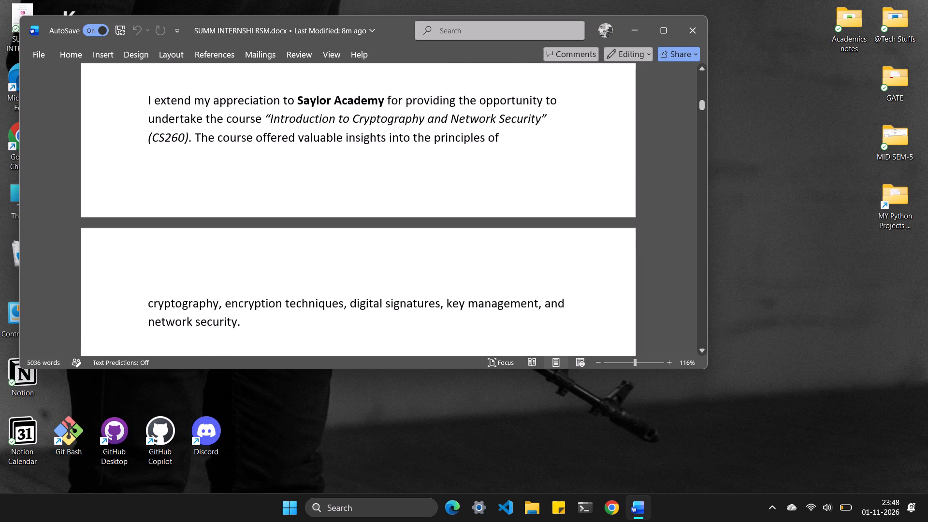
left_click(692, 26)
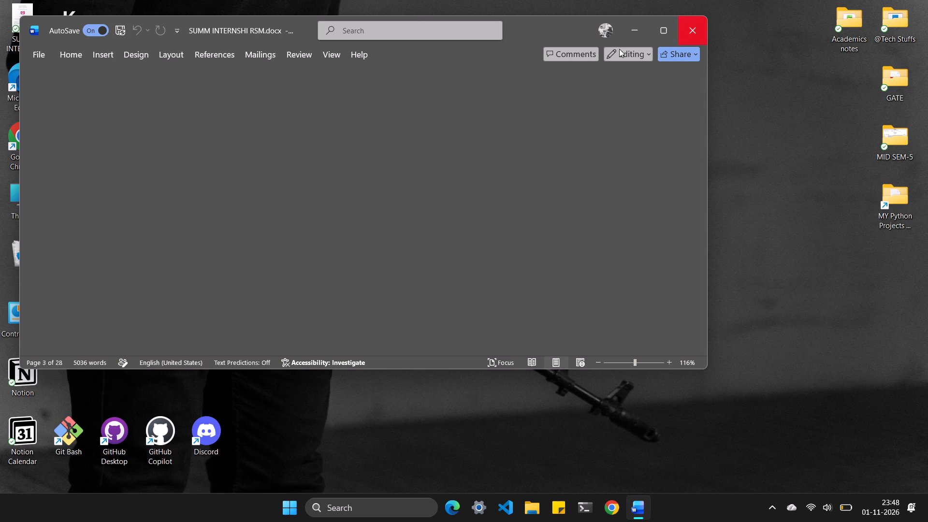
left_click(689, 33)
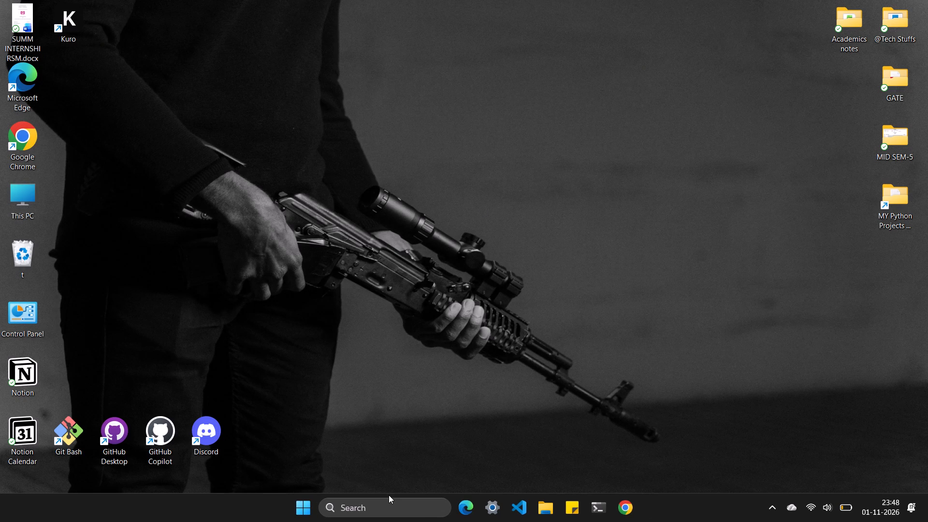
Reopen Word from the recent searches, open SUMM INTERNSHI RSM.docx, check its opening pages, and maximize the window.
left_click(381, 507)
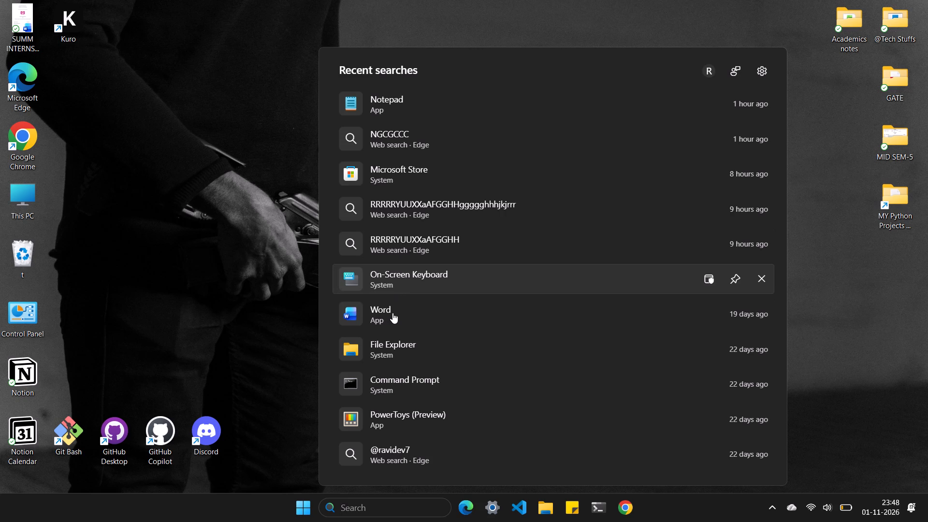
left_click(392, 321)
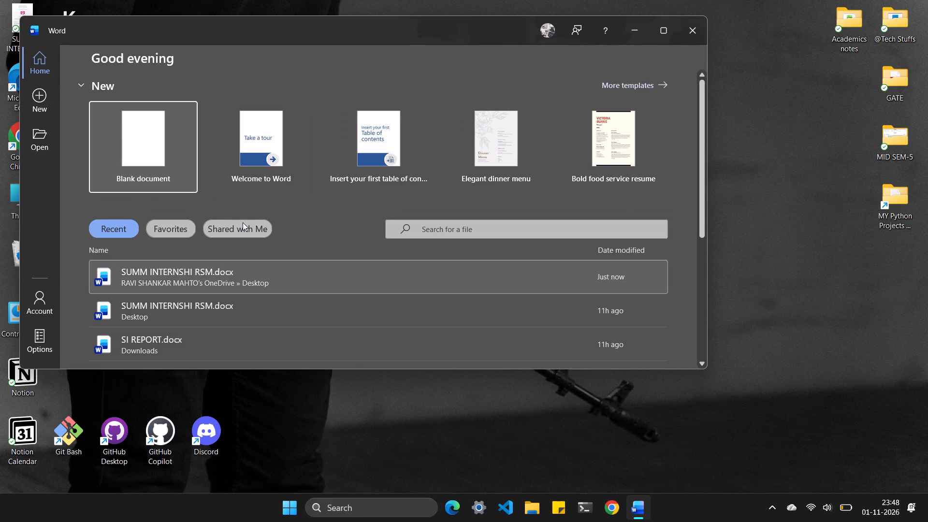
left_click(248, 277)
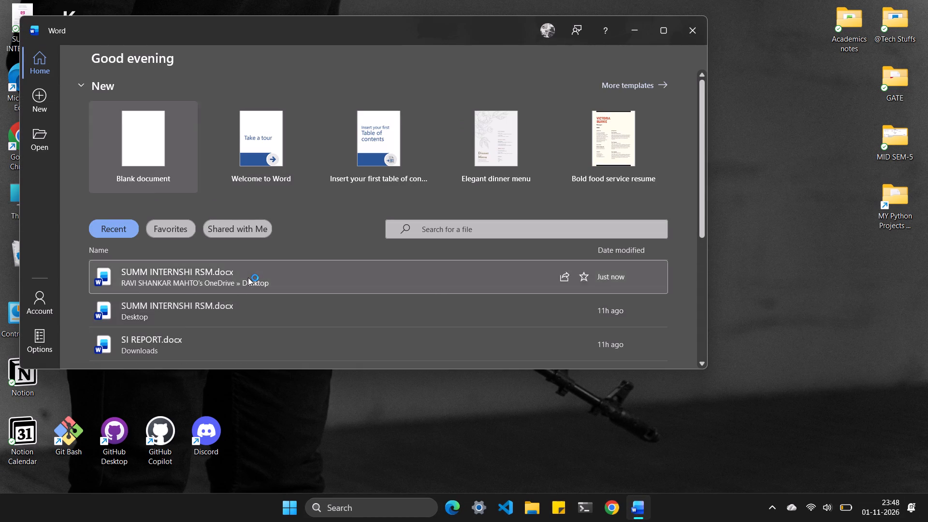
scroll(369, 237, "down", 11)
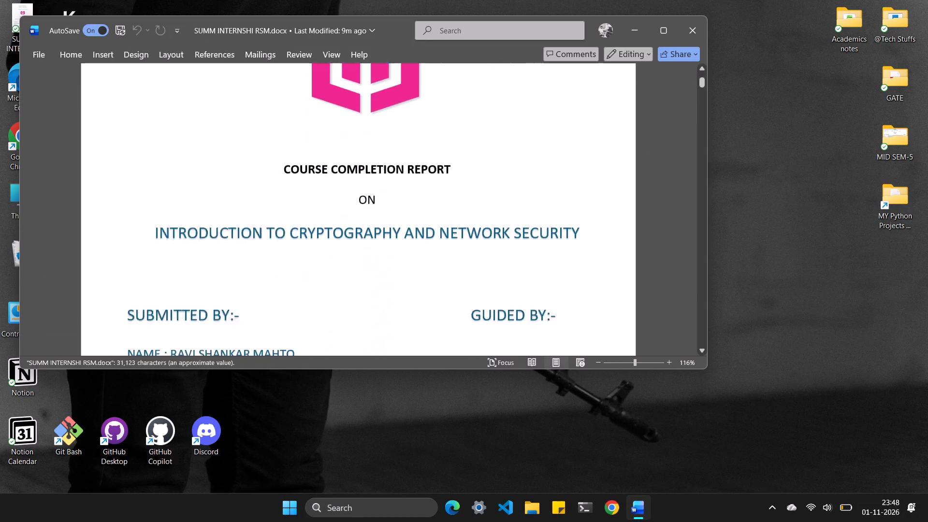
scroll(371, 237, "down", 19)
scroll(373, 238, "up", 12)
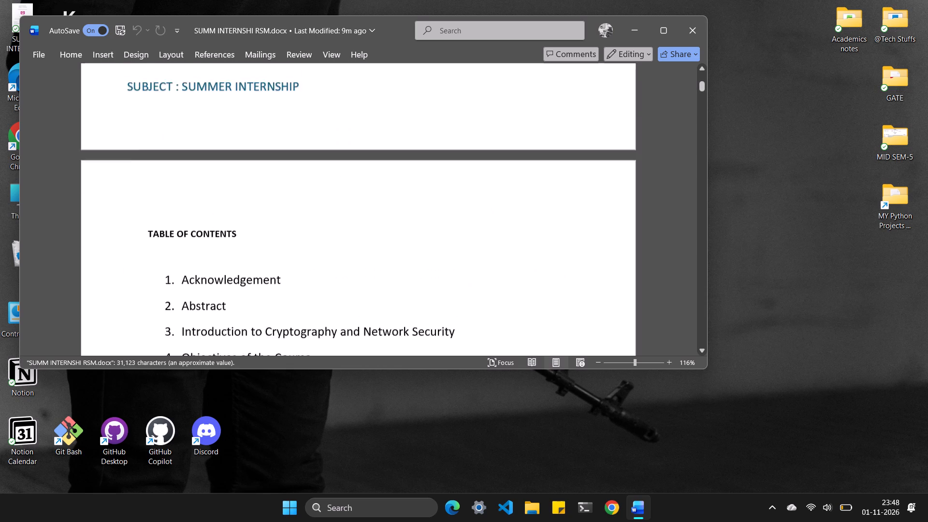
scroll(372, 236, "up", 17)
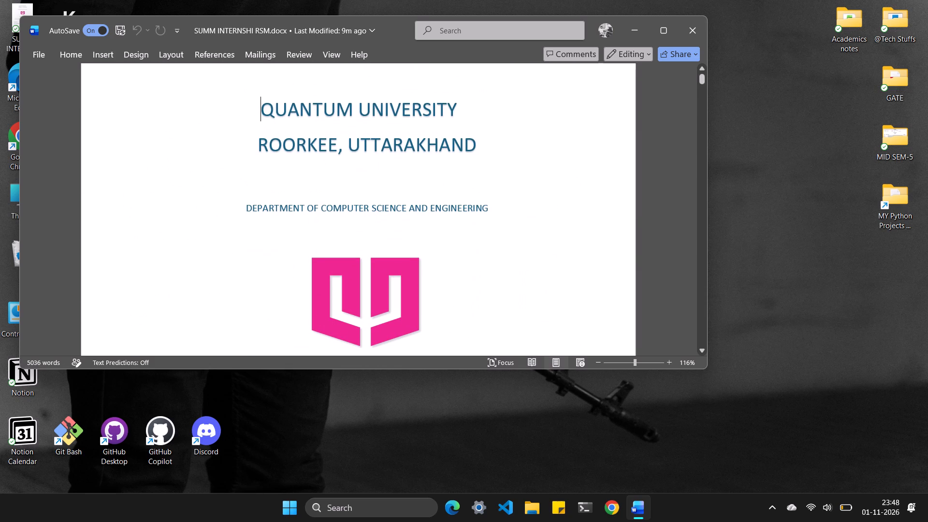
left_click(653, 34)
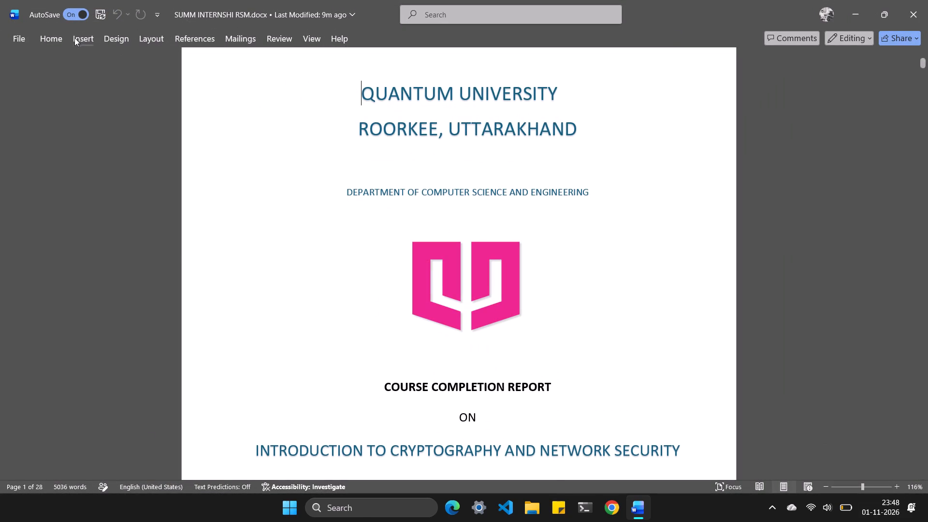
Modify the Normal style to 0 pt spacing after and Single line spacing, applied to new documents based on this template.
left_click(52, 40)
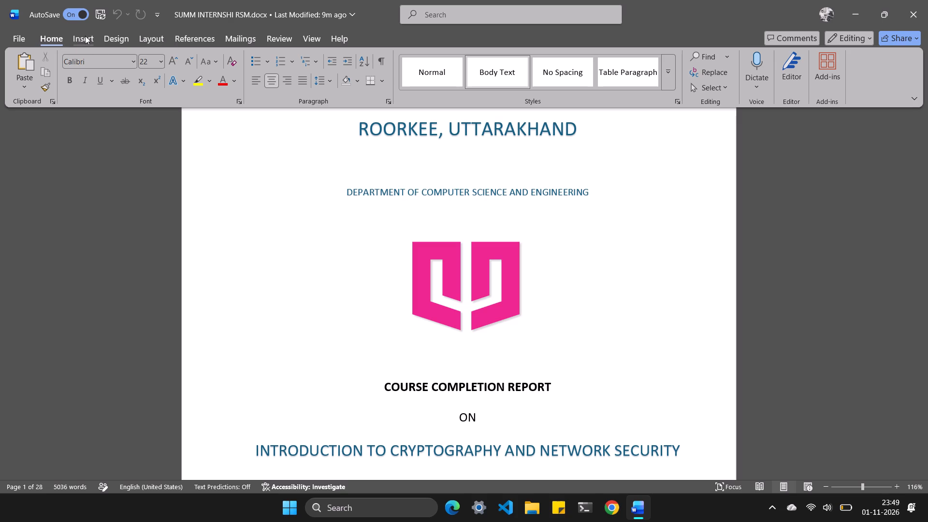
right_click(450, 67)
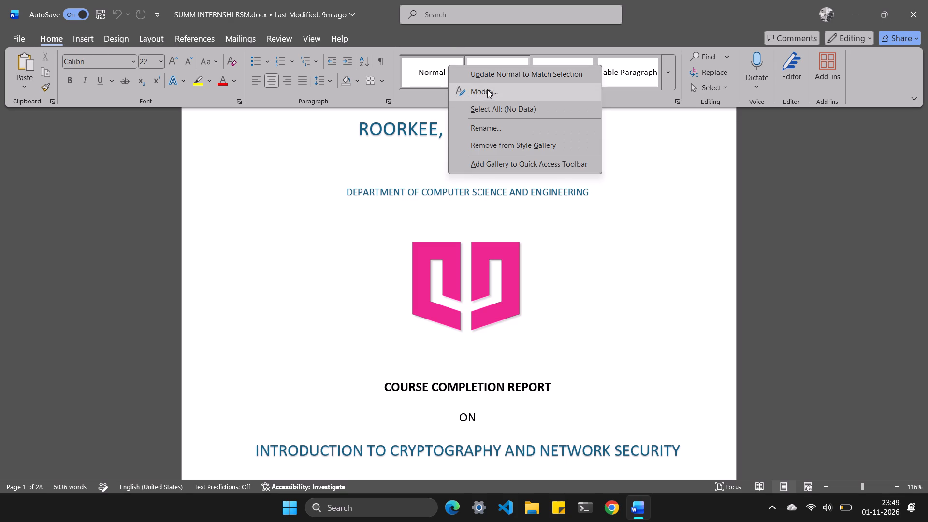
left_click(487, 89)
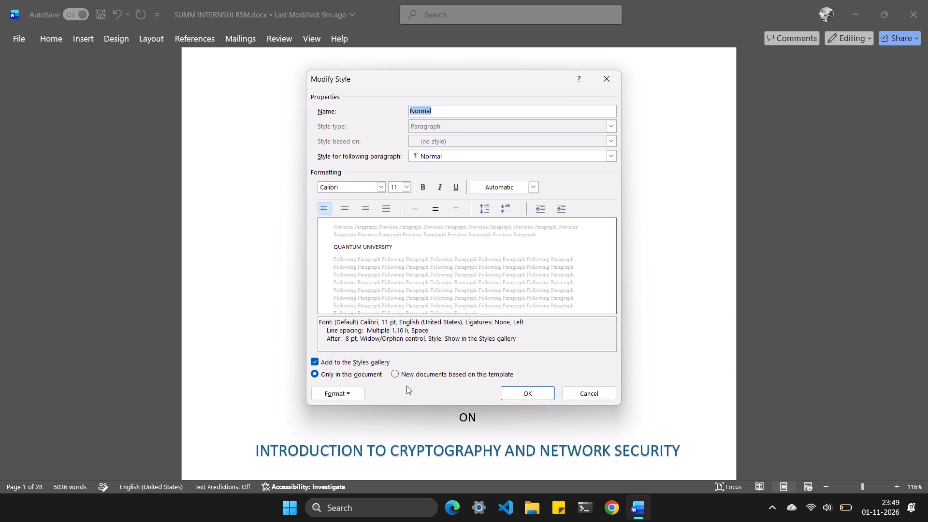
left_click(352, 397)
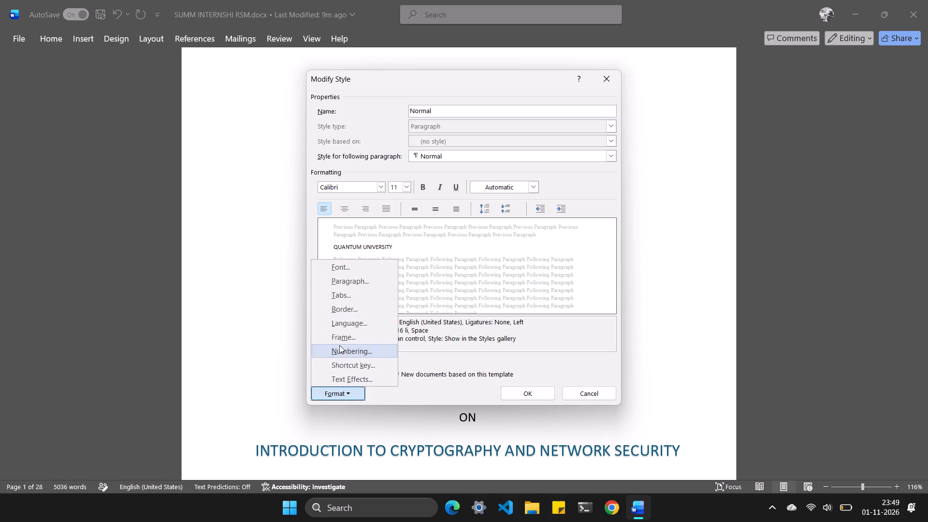
left_click(347, 277)
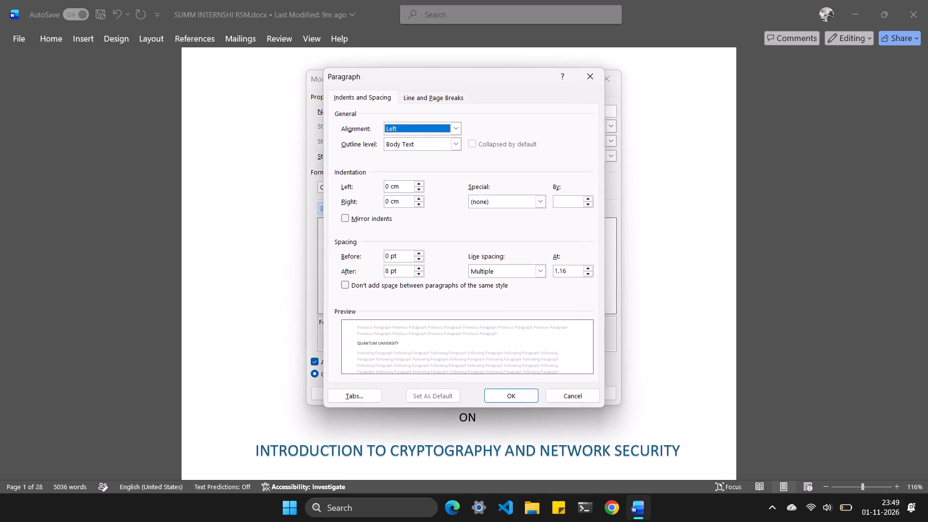
left_click(388, 269)
key("BackSpace")
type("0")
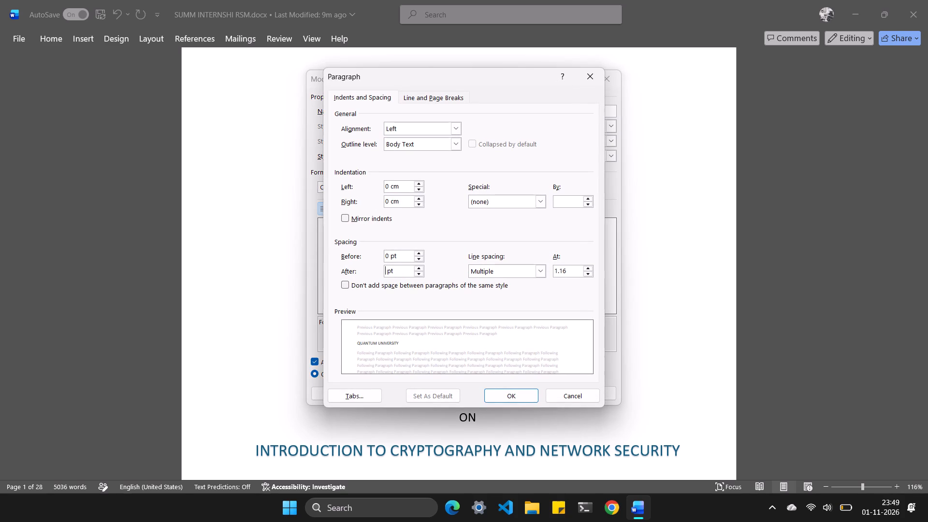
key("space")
left_click(513, 272)
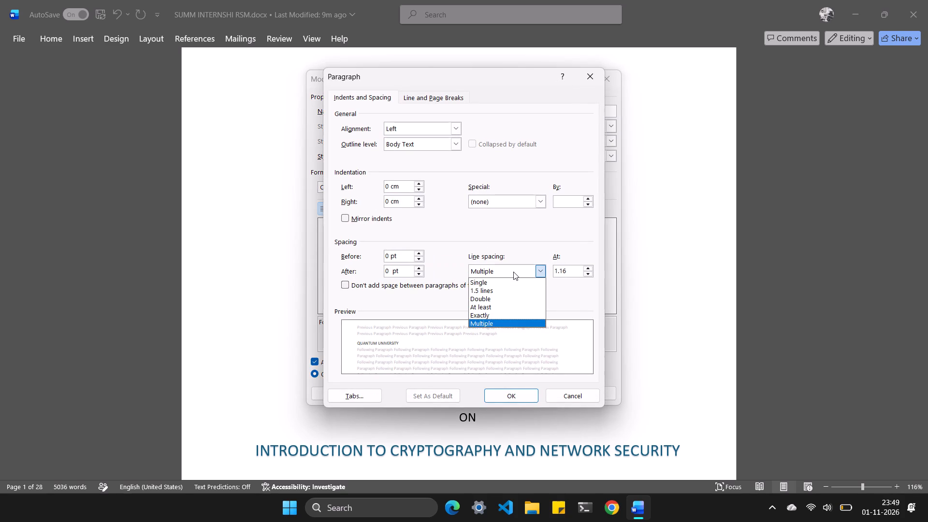
left_click(493, 283)
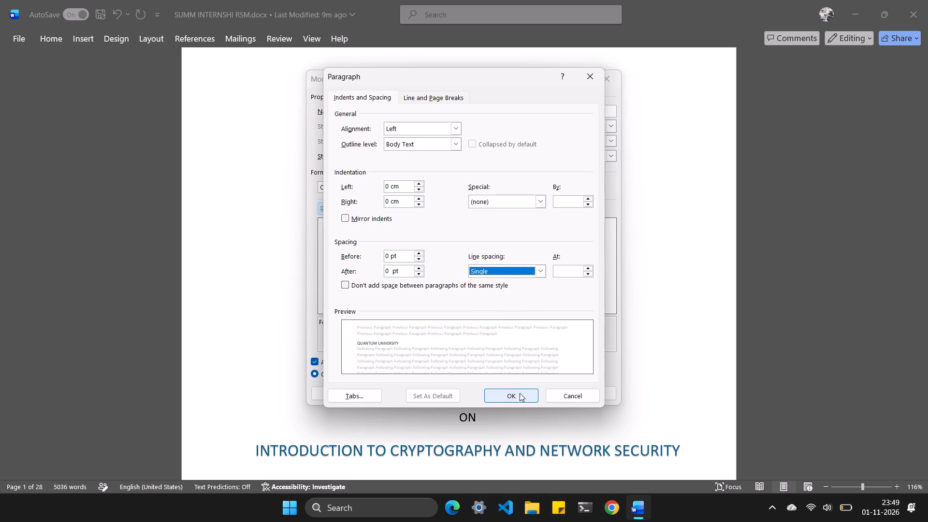
left_click(520, 393)
left_click(392, 375)
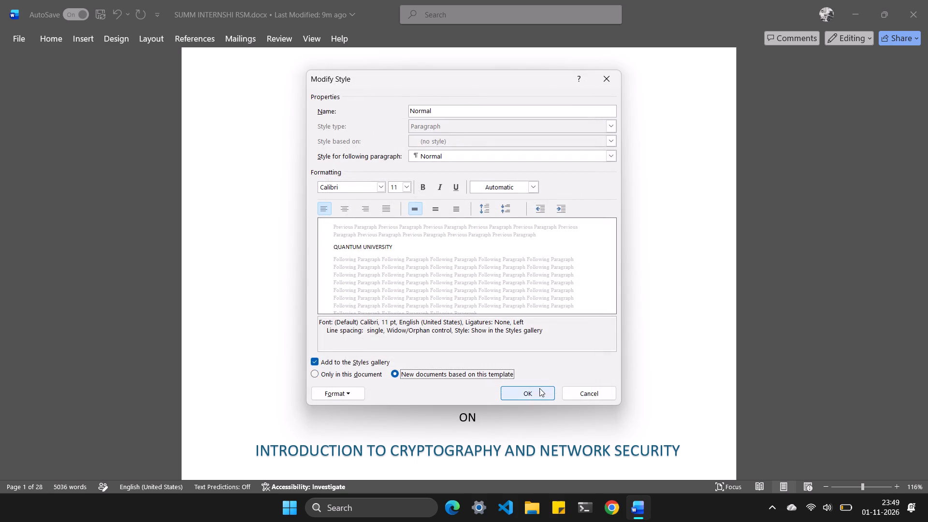
left_click(540, 391)
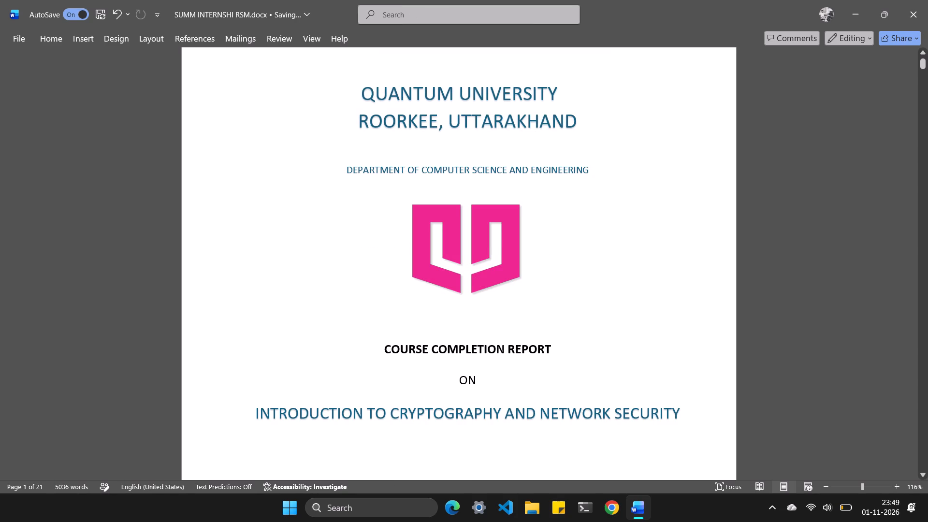
Delete the student detail lines, from NAME through SUBJECT, beneath SUBMITTED BY on the cover page.
scroll(439, 268, "down", 12)
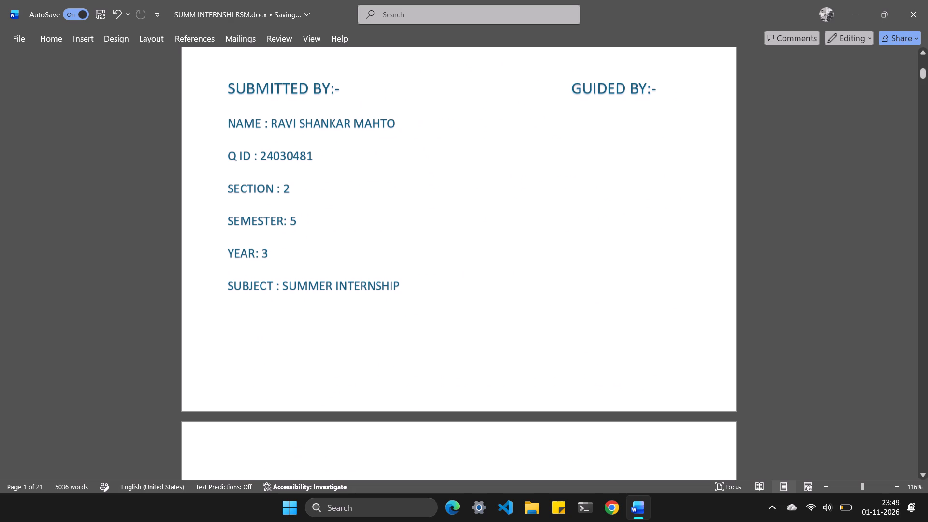
left_click_drag(218, 116, 227, 119)
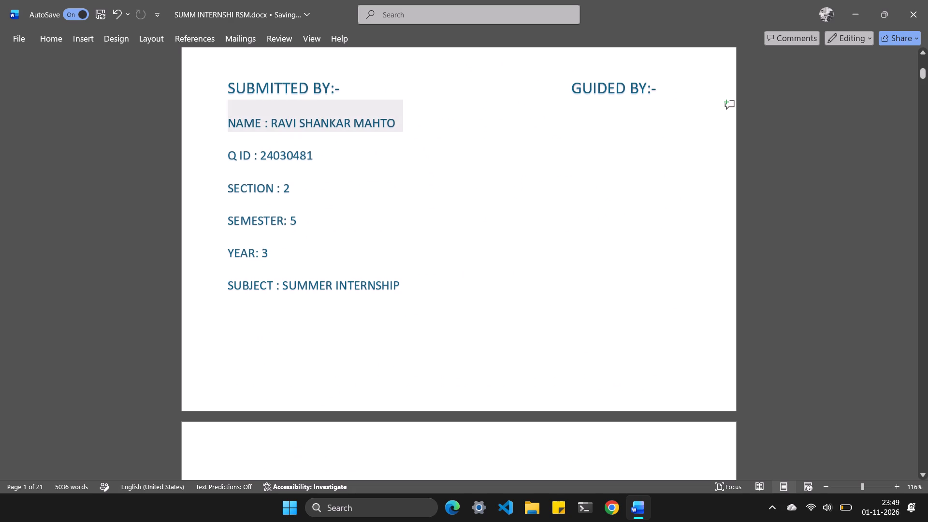
left_click_drag(227, 119, 473, 281)
key("BackSpace")
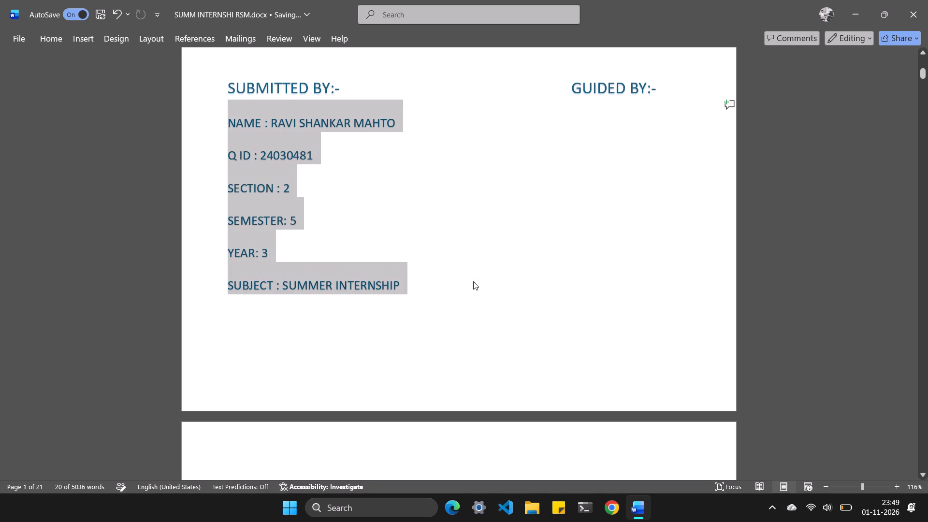
left_click(368, 84)
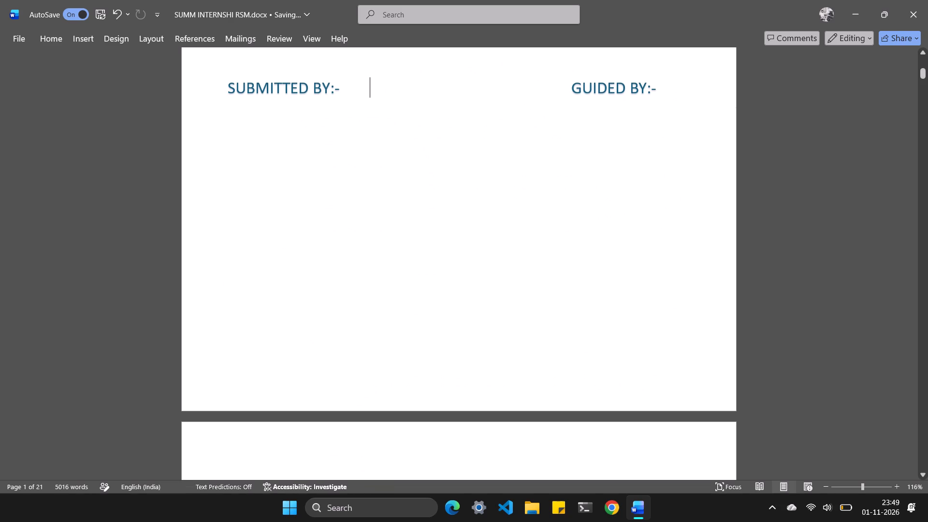
Enter hli and klk as trial lines below SUBMITTED BY, and delete them together with the break before TABLE OF CONTENTS.
left_click(237, 123)
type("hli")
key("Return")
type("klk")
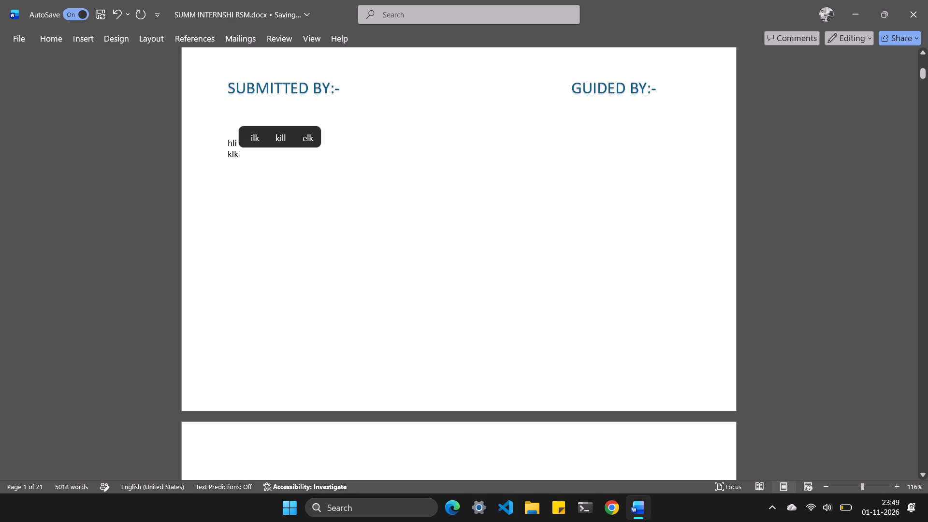
left_click_drag(223, 143, 242, 151)
key("BackSpace")
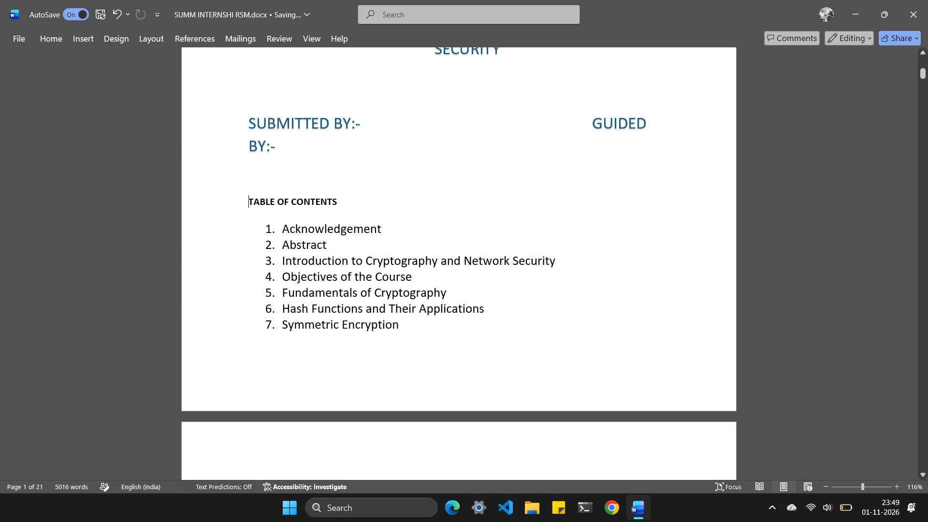
Insert blank lines before TABLE OF CONTENTS until that heading starts on the page after the cover.
key("Return")
key("Return")
key("Return")
key("Return")
key("Return")
key("Return")
key("Return")
key("Return")
key("Return")
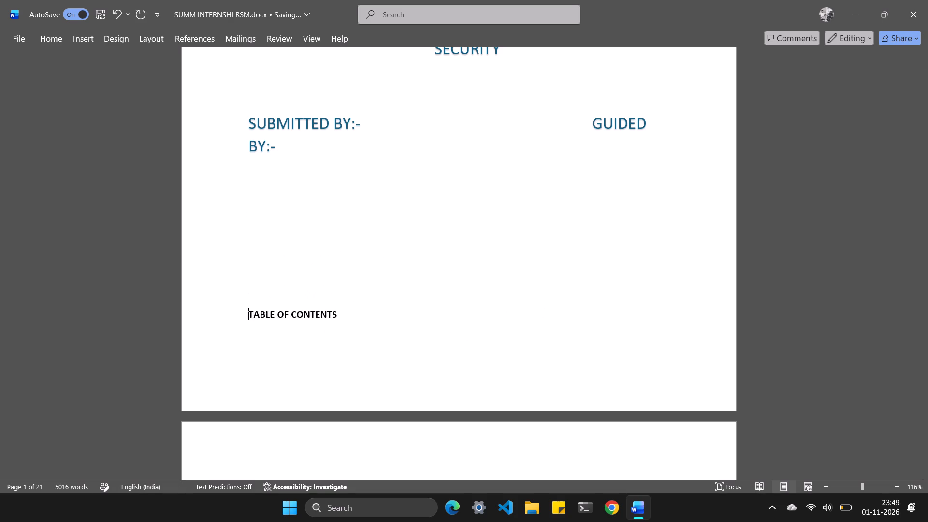
key("Return")
key("Return")
key("Return")
key("BackSpace")
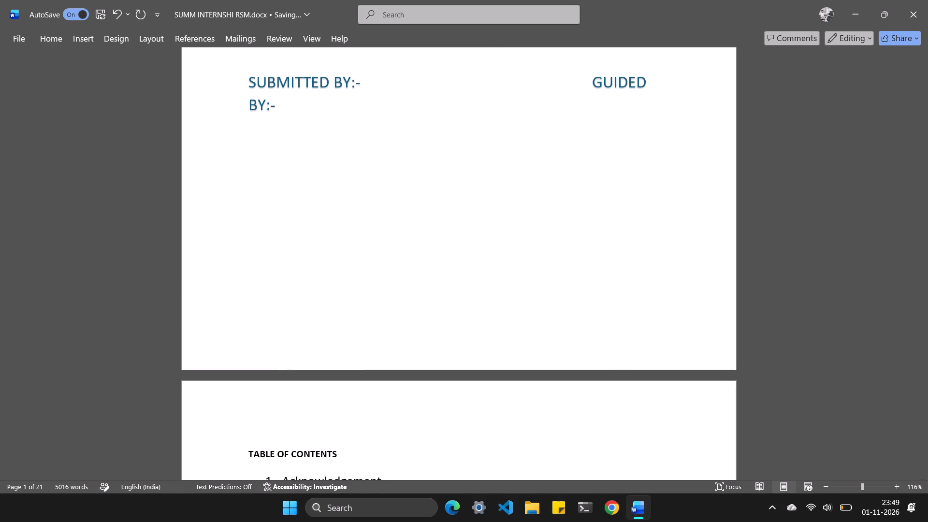
scroll(371, 78, "up", 4)
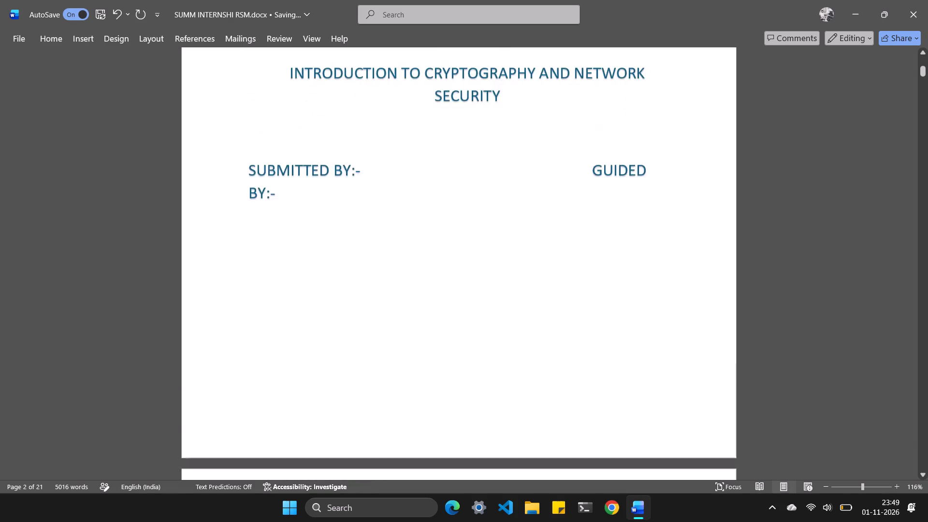
scroll(371, 78, "up", 17)
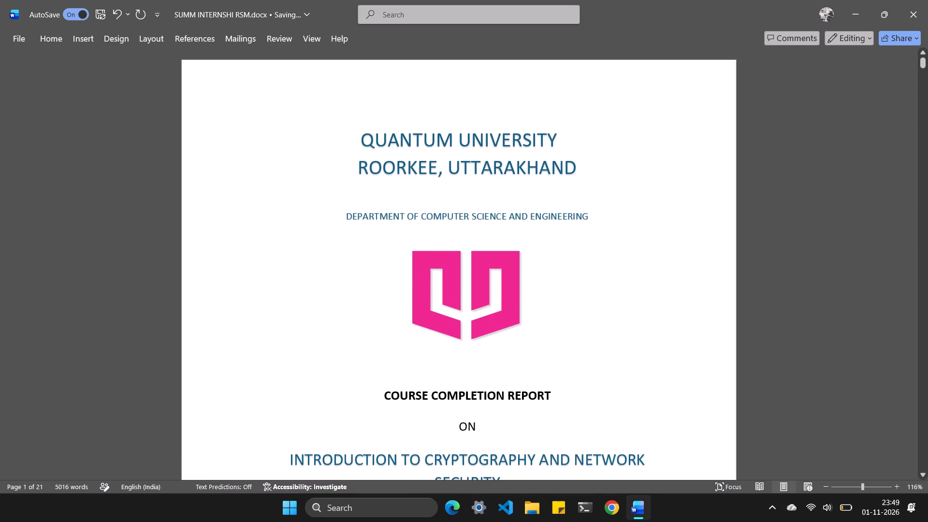
Examine the cover page layout from the university heading down to the blank area below SUBMITTED BY and GUIDED BY.
scroll(392, 257, "down", 6)
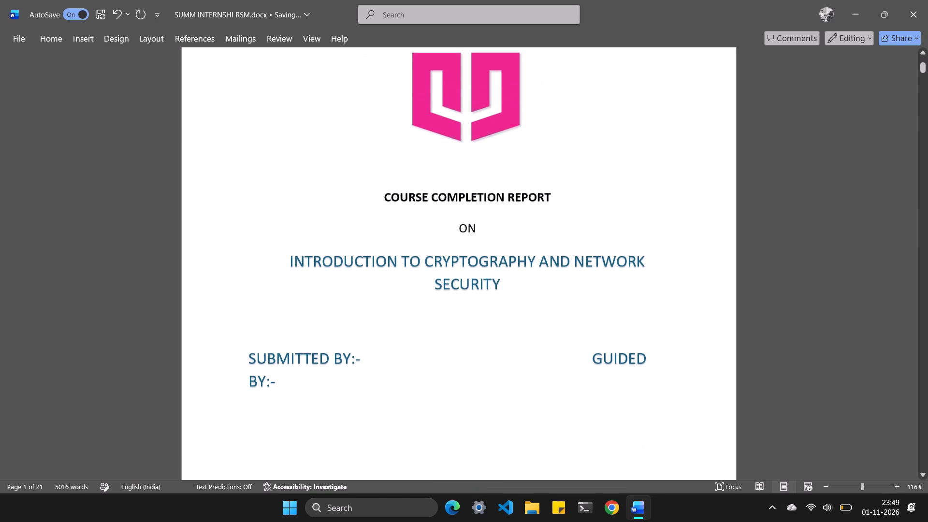
left_click_drag(380, 198, 485, 222)
scroll(464, 232, "up", 3)
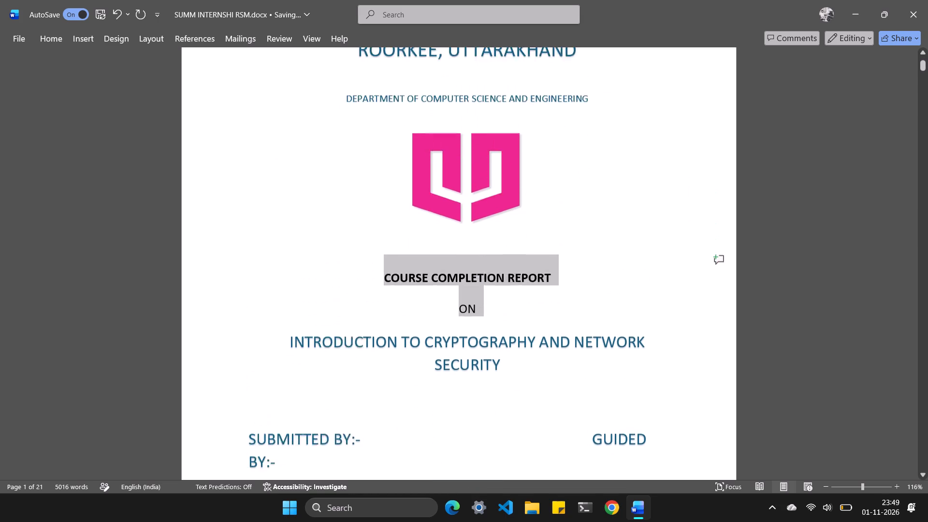
scroll(464, 232, "up", 3)
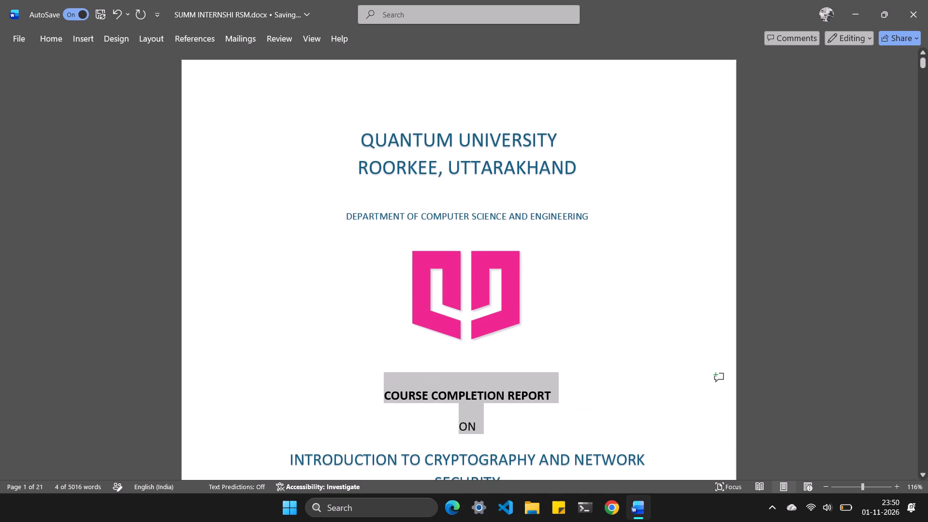
left_click_drag(333, 212, 574, 215)
left_click(583, 242)
scroll(526, 220, "down", 4)
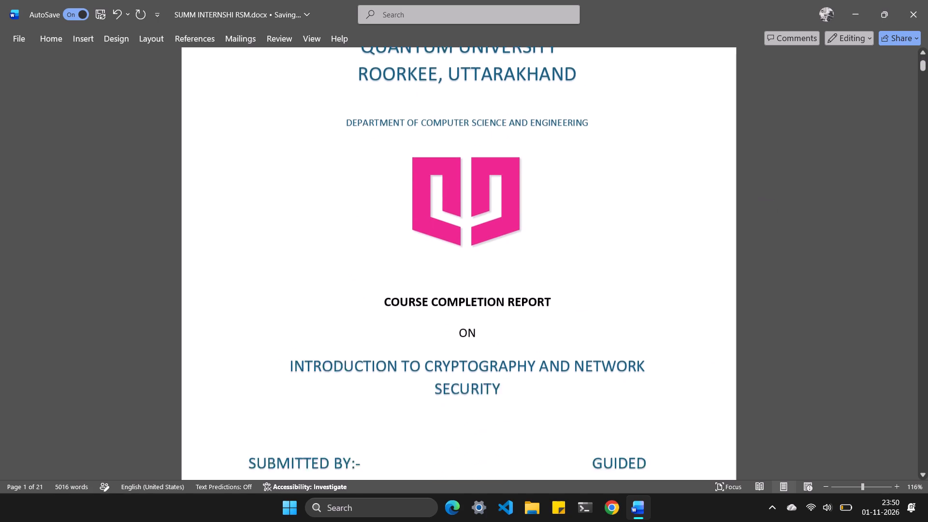
scroll(526, 220, "down", 3)
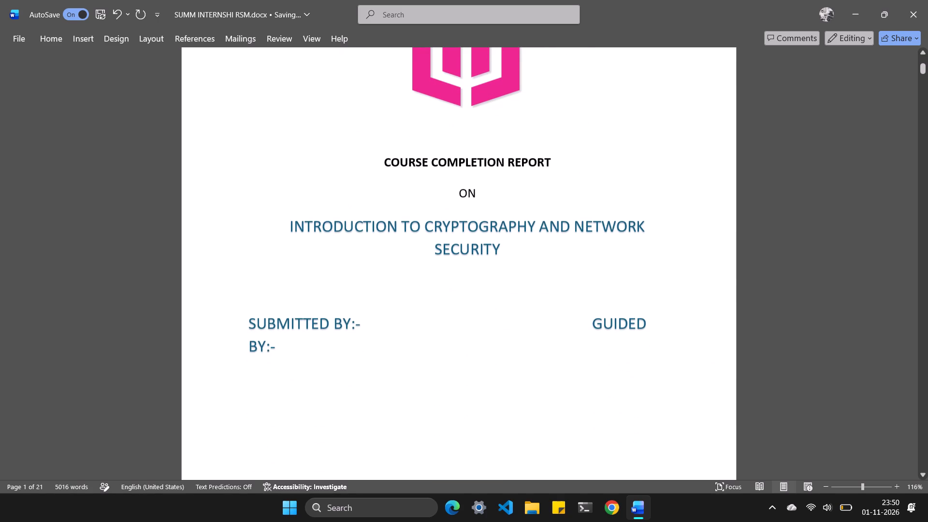
scroll(537, 254, "down", 9)
scroll(536, 252, "up", 6)
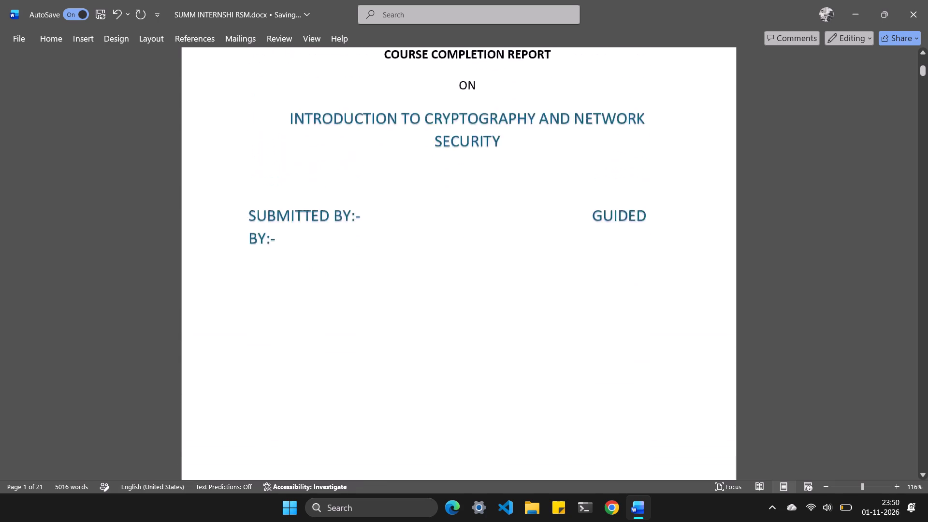
scroll(536, 251, "up", 2)
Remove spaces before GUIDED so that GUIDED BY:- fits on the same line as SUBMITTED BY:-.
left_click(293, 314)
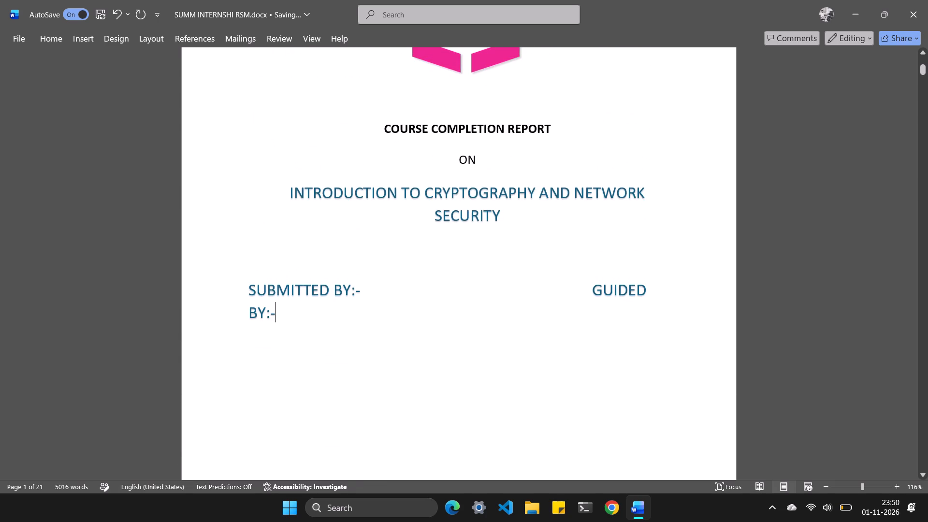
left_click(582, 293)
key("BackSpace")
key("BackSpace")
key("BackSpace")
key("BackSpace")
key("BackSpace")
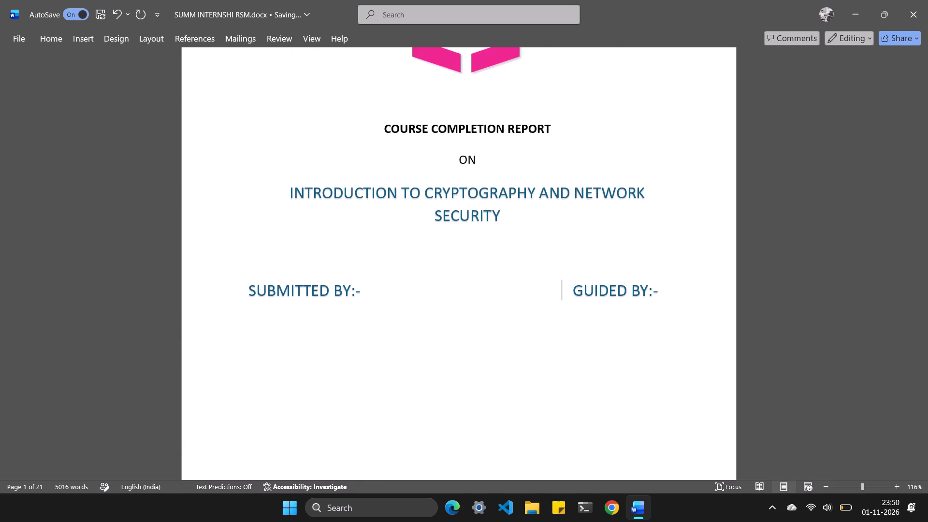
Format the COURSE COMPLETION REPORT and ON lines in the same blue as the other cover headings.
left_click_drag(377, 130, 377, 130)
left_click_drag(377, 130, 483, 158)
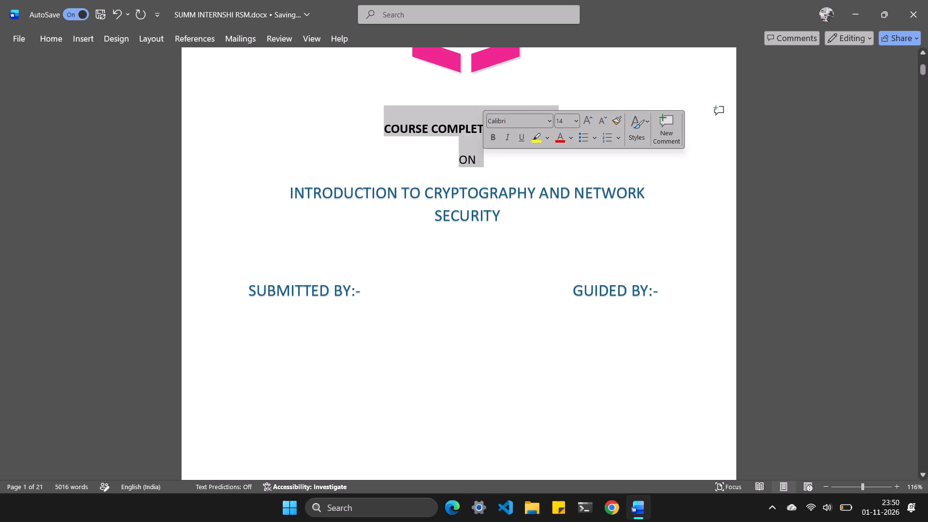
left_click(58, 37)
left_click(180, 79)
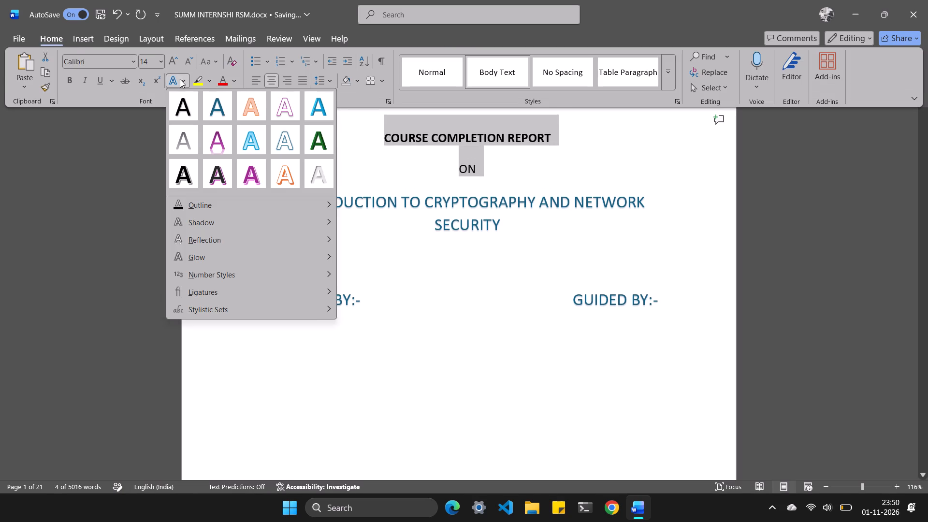
Apply the dark blue text effect to the selected COURSE COMPLETION REPORT and ON lines.
left_click(215, 110)
left_click(524, 173)
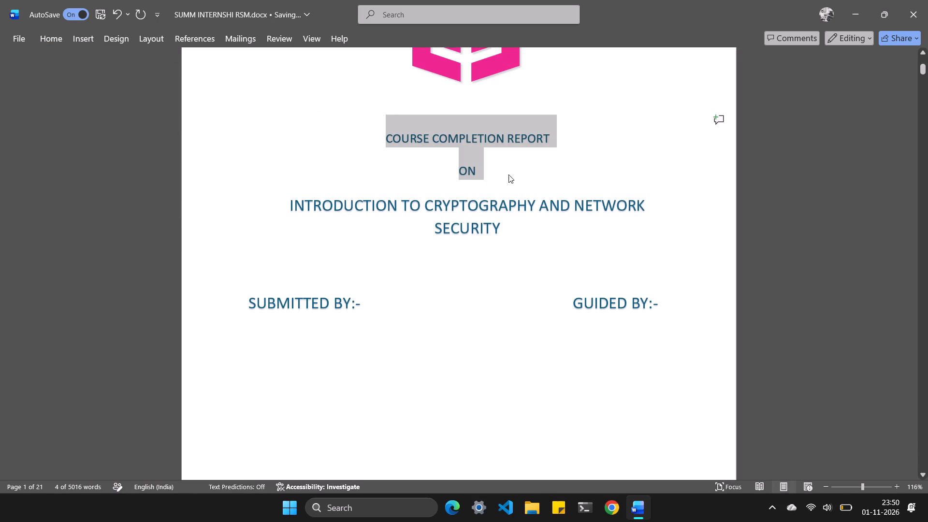
left_click(514, 210)
Insert two blank lines before the TABLE OF CONTENTS heading to move it onto the page after the cover.
scroll(503, 259, "down", 4)
scroll(503, 259, "up", 1)
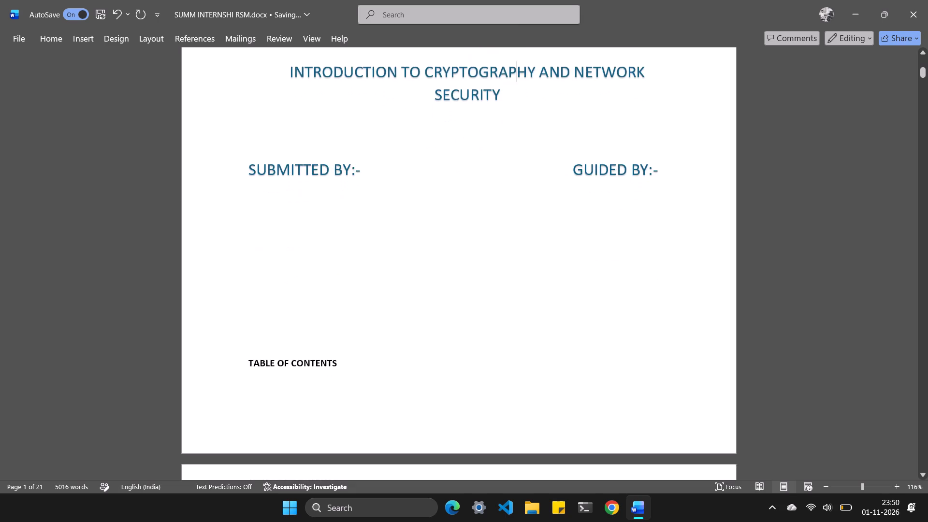
scroll(503, 259, "up", 1)
scroll(503, 259, "down", 6)
left_click(240, 224)
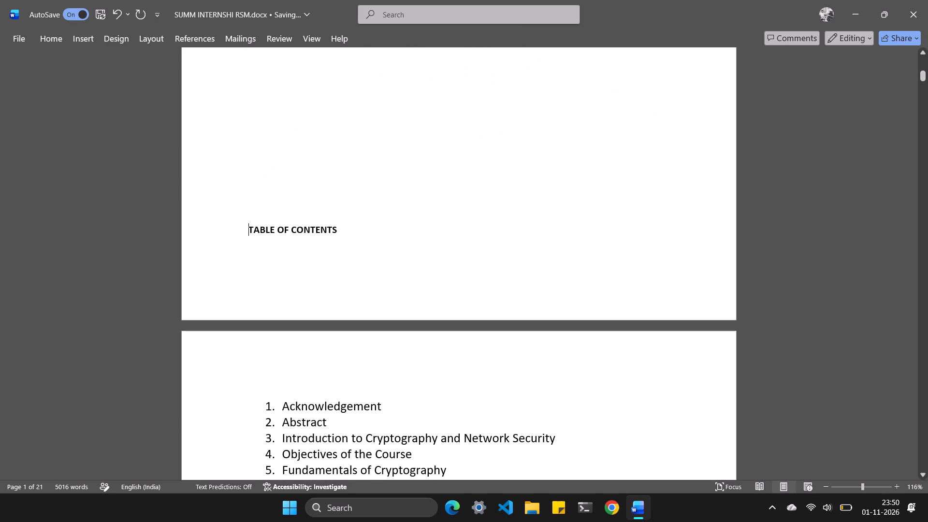
key("Return")
key("Return")
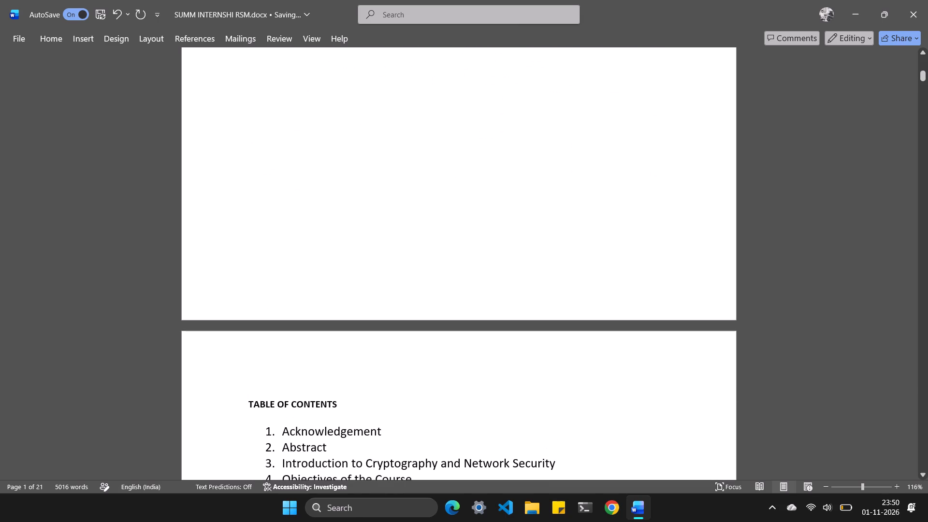
Add the label "NAME : " on the line below SUBMITTED BY:-, with that line's font reduced by two sizes.
scroll(271, 213, "up", 5)
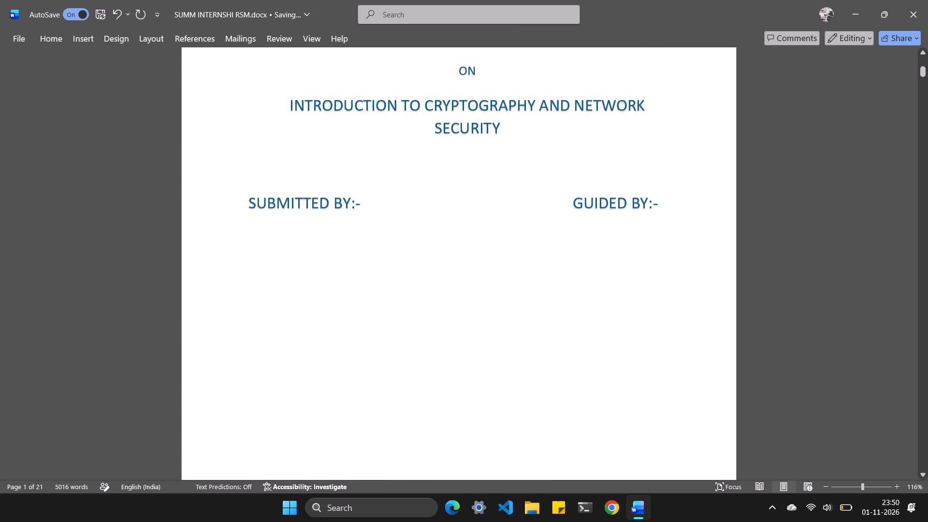
left_click(245, 244)
left_click(53, 39)
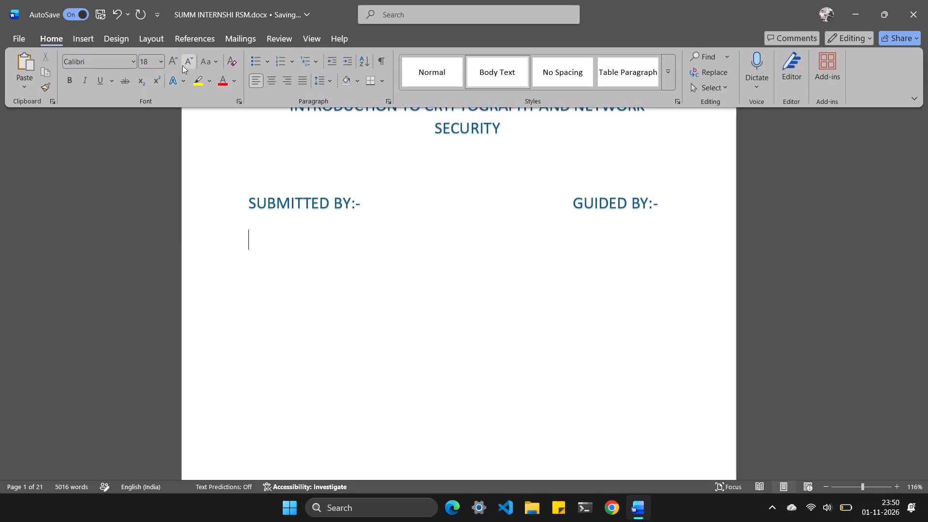
left_click(182, 62)
left_click(182, 62)
left_click(220, 178)
left_click(257, 243)
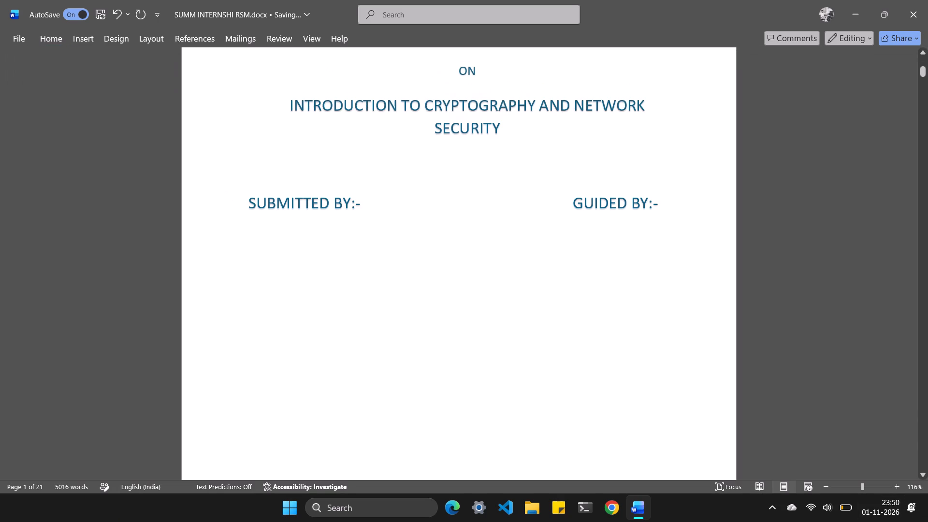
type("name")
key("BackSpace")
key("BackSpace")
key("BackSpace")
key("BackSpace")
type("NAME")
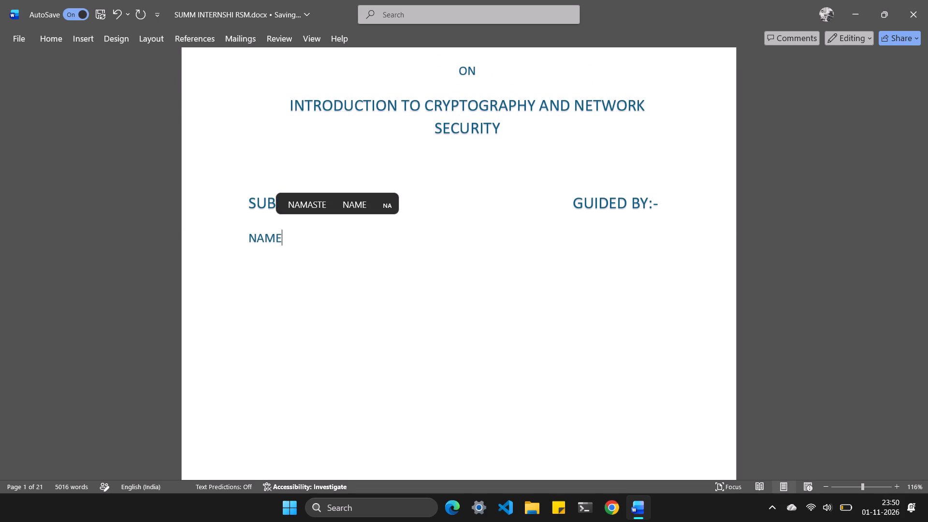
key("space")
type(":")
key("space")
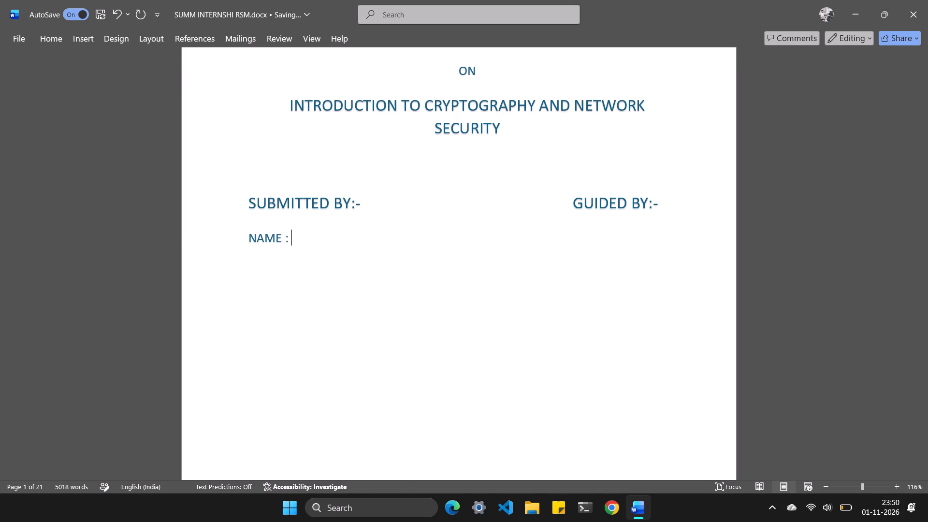
Add two placeholder lines below NAME, "WDDdasfsd" and "dlsslknslkv".
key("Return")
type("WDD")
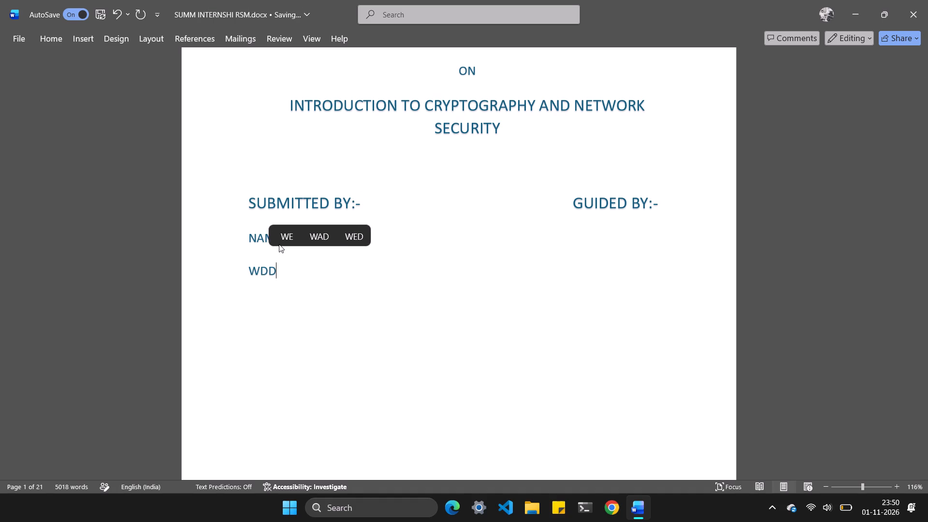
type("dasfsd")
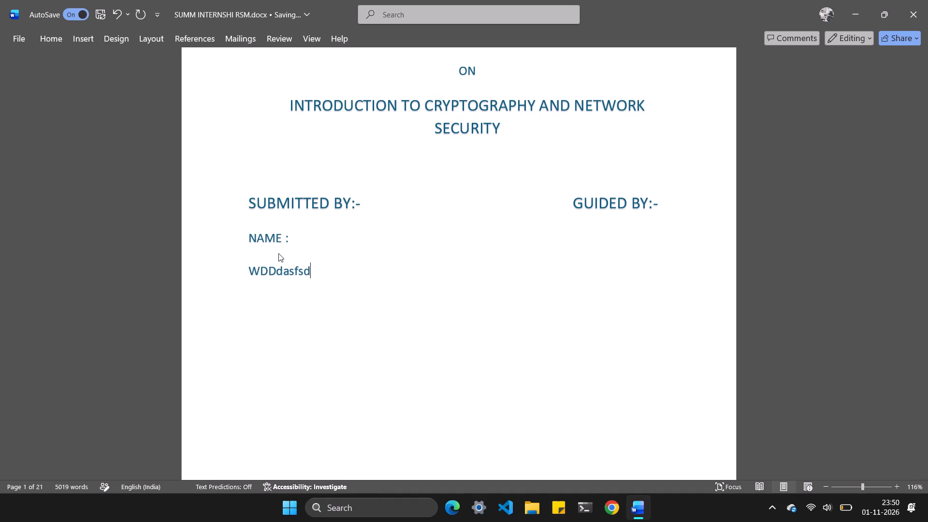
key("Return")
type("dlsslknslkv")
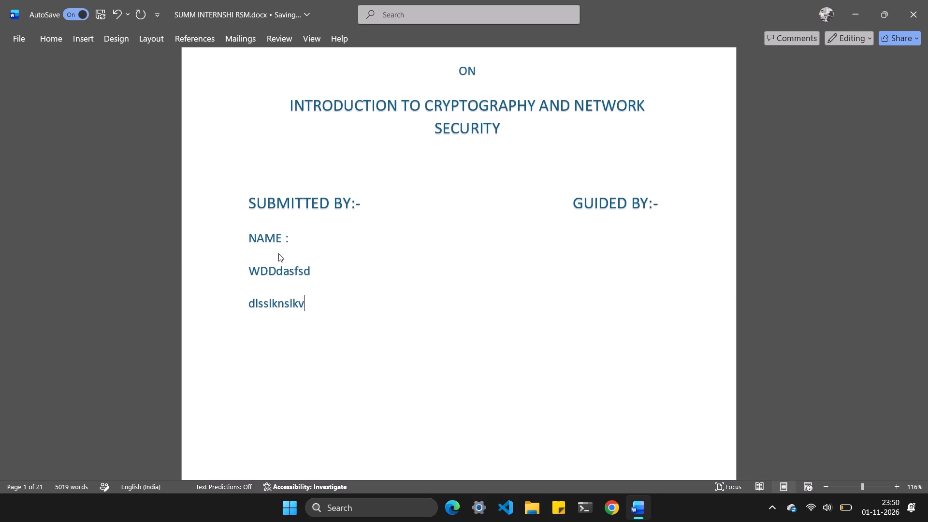
Delete the trial lines dlsslknslkv and WDDdasfsd beneath NAME : on the cover page.
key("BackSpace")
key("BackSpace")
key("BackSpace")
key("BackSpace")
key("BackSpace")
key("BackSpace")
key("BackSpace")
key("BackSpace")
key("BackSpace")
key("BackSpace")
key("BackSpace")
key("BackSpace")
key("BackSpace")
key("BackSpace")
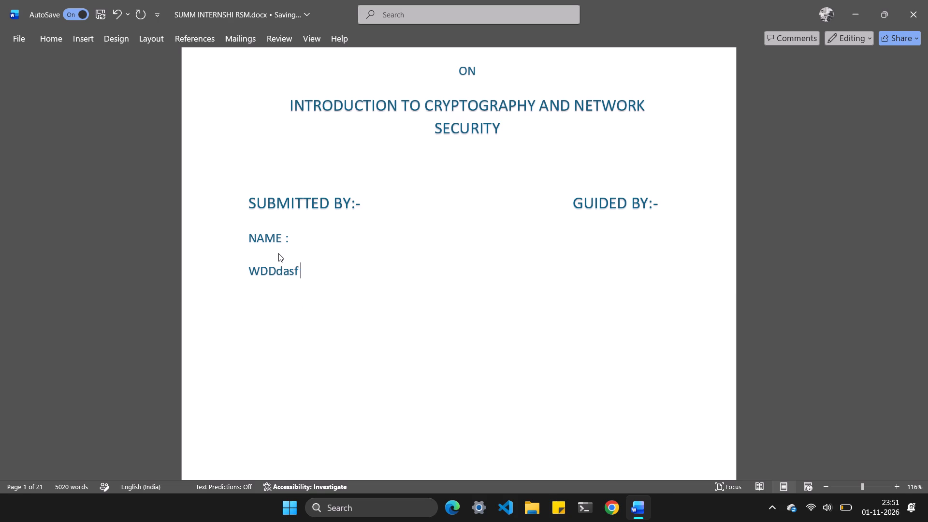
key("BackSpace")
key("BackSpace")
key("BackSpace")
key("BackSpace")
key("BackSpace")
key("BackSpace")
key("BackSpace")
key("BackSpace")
Delete the cover text backwards from NAME : through the SUBMITTED BY line, the course title and the ON line.
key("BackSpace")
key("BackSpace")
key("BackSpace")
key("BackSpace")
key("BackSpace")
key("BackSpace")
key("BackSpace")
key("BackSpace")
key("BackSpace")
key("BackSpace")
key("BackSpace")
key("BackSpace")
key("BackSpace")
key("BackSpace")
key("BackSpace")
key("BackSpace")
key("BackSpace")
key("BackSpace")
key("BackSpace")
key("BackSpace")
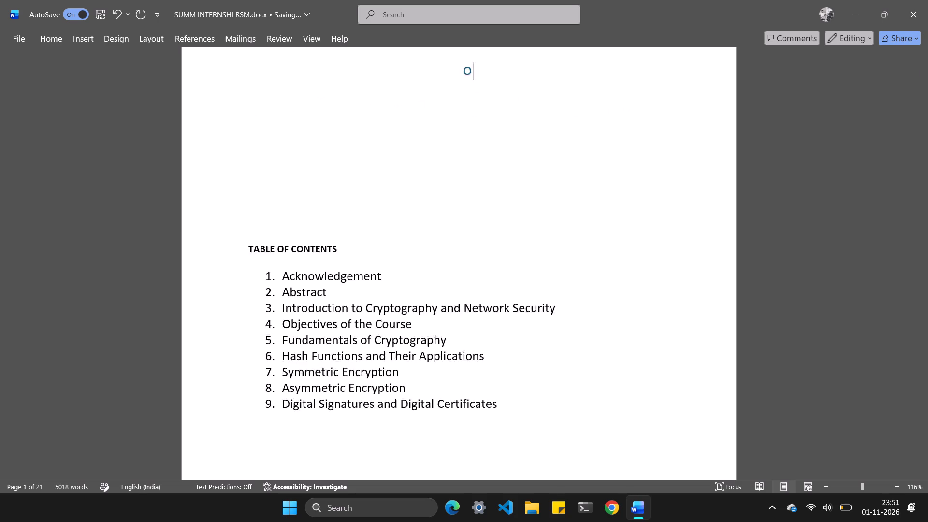
Delete the remaining COURSE text, the logo, the department line and the spare line below ROORKEE, UTTARAKHAND.
scroll(302, 264, "up", 2)
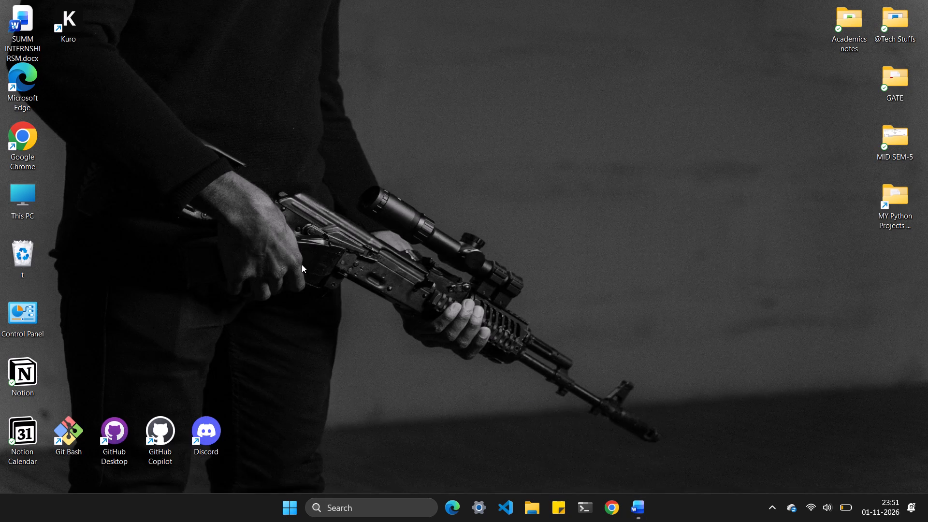
scroll(252, 216, "up", 5)
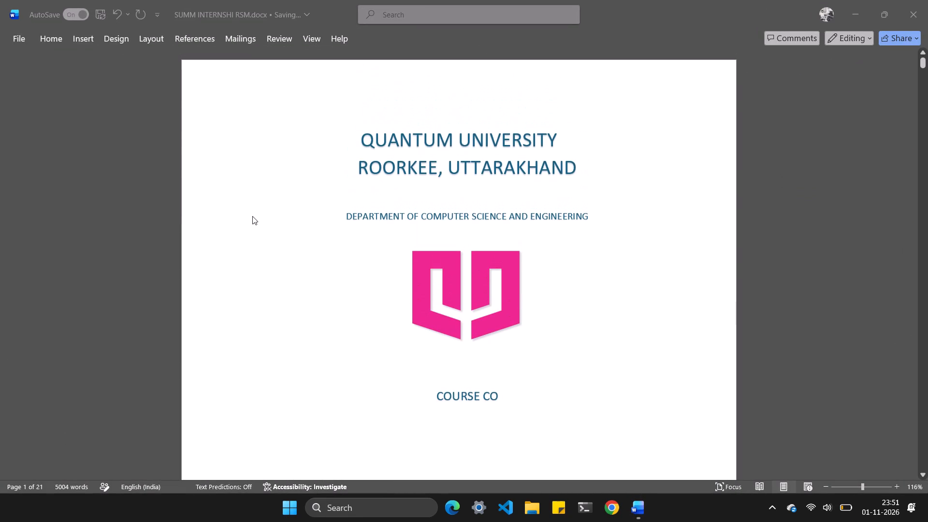
left_click(547, 407)
key("BackSpace")
key("BackSpace")
key("BackSpace")
key("BackSpace")
key("BackSpace")
key("BackSpace")
key("BackSpace")
key("BackSpace")
key("BackSpace")
key("BackSpace")
key("BackSpace")
key("BackSpace")
key("BackSpace")
key("BackSpace")
key("BackSpace")
key("BackSpace")
key("BackSpace")
key("BackSpace")
key("BackSpace")
key("BackSpace")
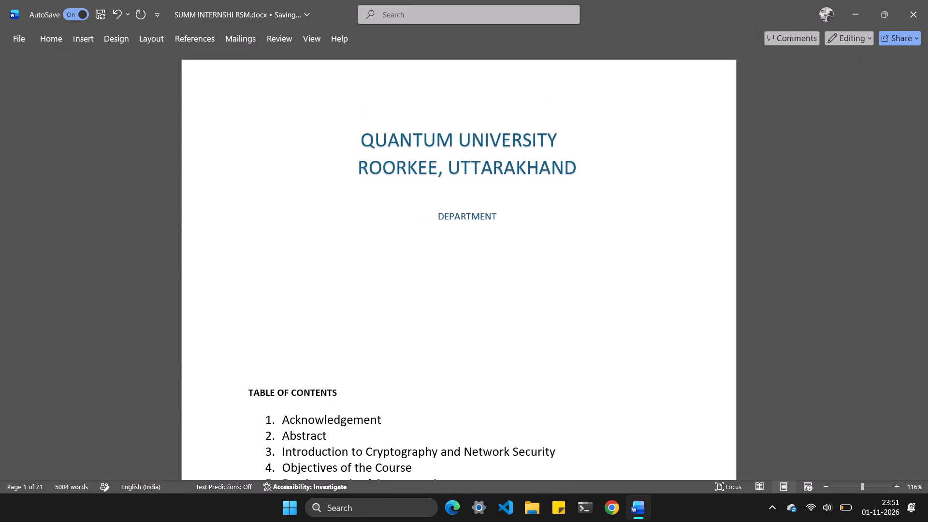
key("BackSpace")
key("BackSpace")
key("BackSpace")
key("BackSpace")
key("BackSpace")
key("BackSpace")
key("BackSpace")
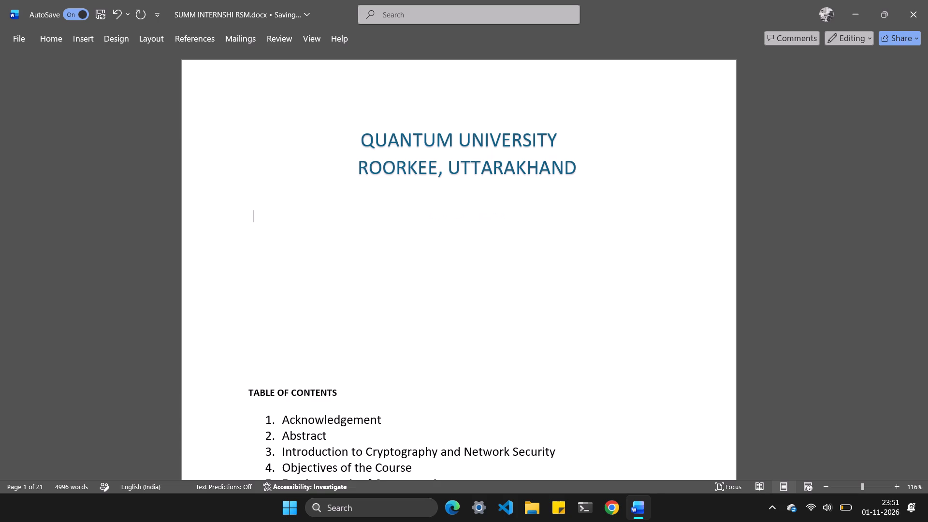
key("BackSpace")
key("BackSpace")
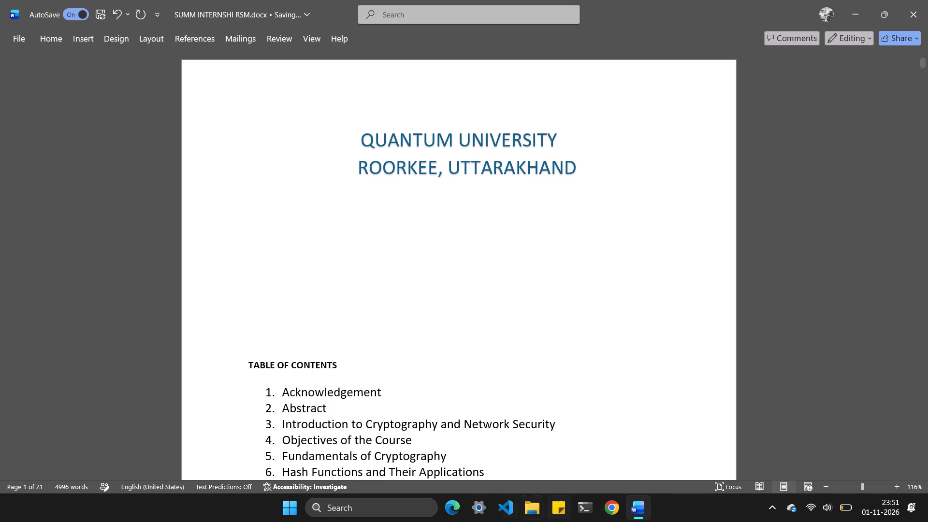
Insert eleven blank lines before the TABLE OF CONTENTS heading.
left_click(246, 362)
key("Return")
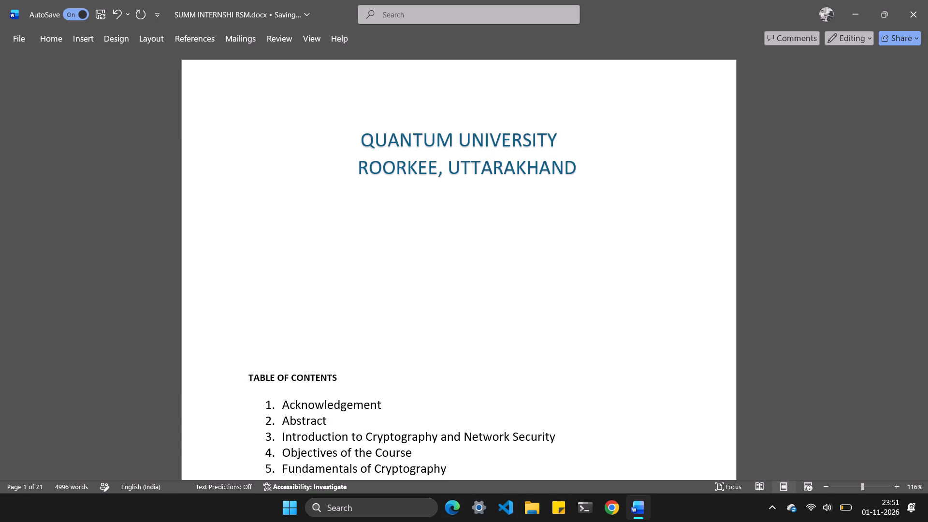
key("Return")
key("Return")
key("Return")
key("Return")
key("Return")
key("Return")
key("Return")
key("Return")
key("Return")
key("Return")
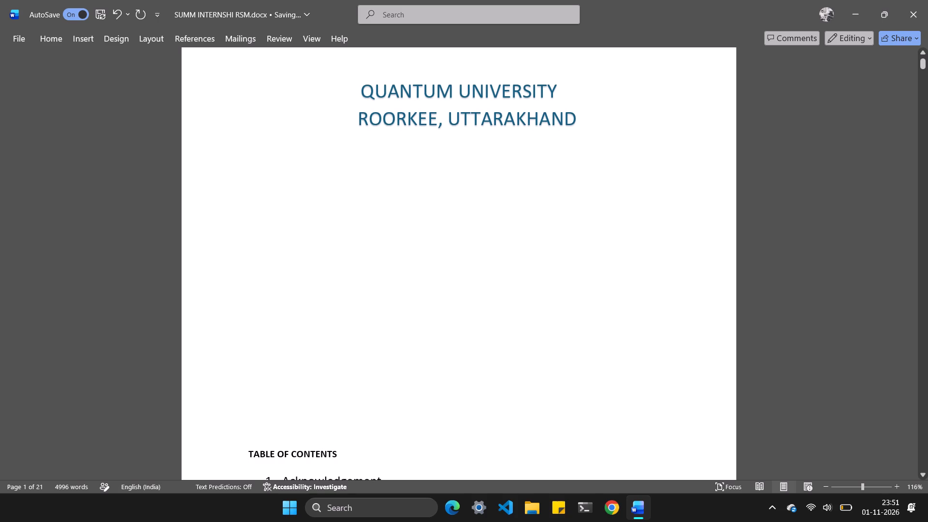
Remove the leading space before ROORKEE, UTTARAKHAND, keeping it on its own centred line under QUANTUM UNIVERSITY.
left_click(358, 115)
key("BackSpace")
key("BackSpace")
key("BackSpace")
key("BackSpace")
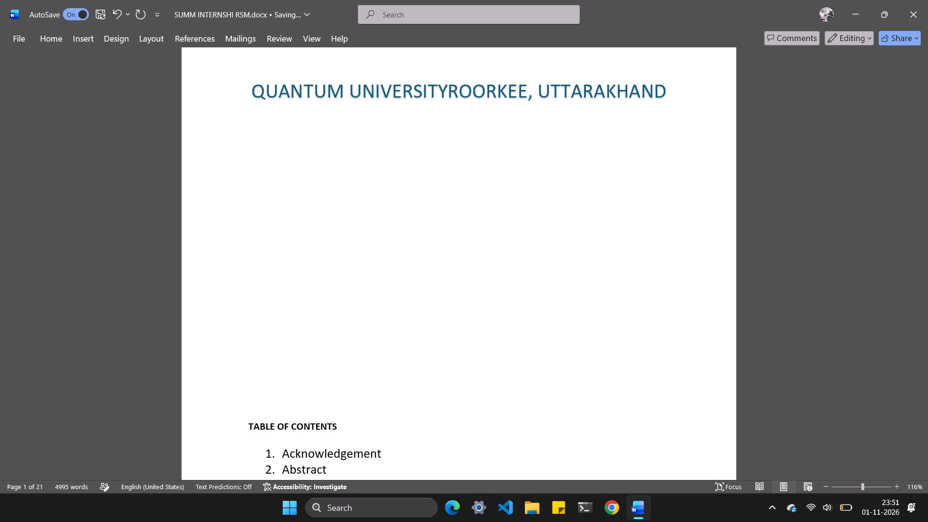
key("Return")
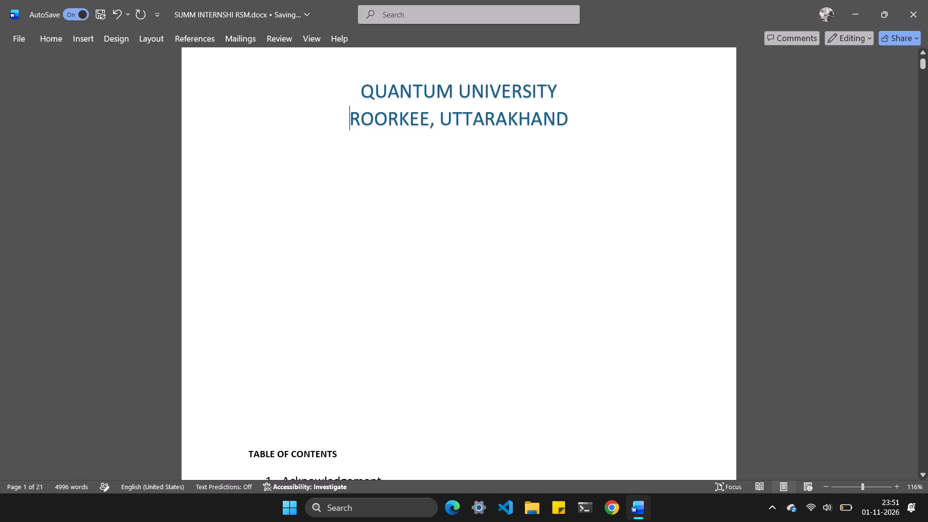
Start a new line below ROORKEE, UTTARAKHAND, enter gkwkhkhbk and nknlsnlvnnvls as trial lines, and delete them, leaving an empty left-aligned line.
left_click(574, 115)
key("Return")
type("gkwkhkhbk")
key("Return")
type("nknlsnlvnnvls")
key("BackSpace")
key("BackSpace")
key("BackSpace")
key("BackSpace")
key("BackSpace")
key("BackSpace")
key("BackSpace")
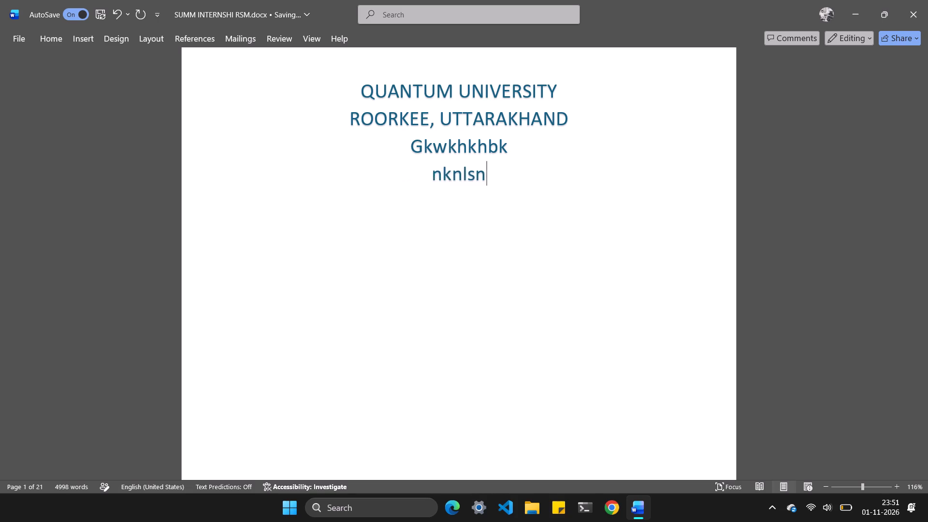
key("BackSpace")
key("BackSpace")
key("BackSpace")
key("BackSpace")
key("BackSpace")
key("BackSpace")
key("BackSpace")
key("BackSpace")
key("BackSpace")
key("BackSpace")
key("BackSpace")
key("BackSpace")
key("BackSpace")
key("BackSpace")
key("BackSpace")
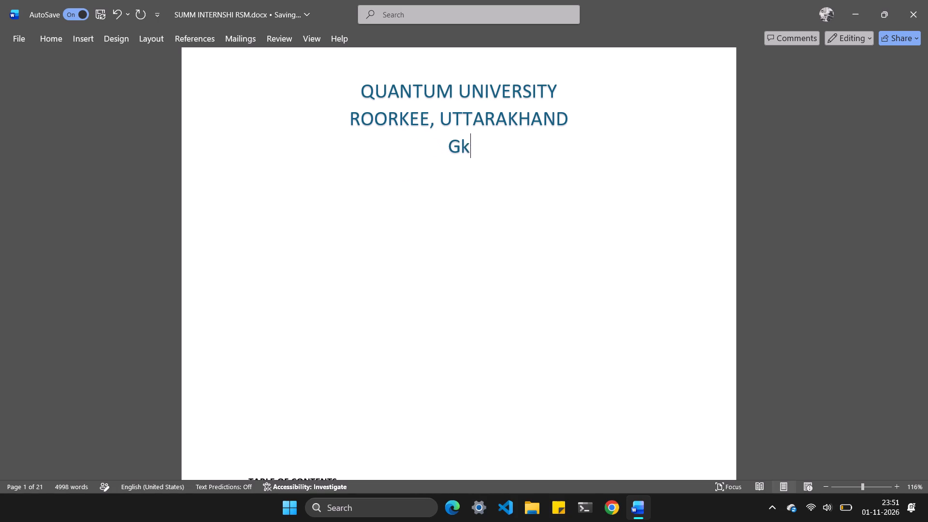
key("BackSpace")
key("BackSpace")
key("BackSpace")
Add another line below the university heading, reduce its font size to 12, and enter ewfwgsr as trial text.
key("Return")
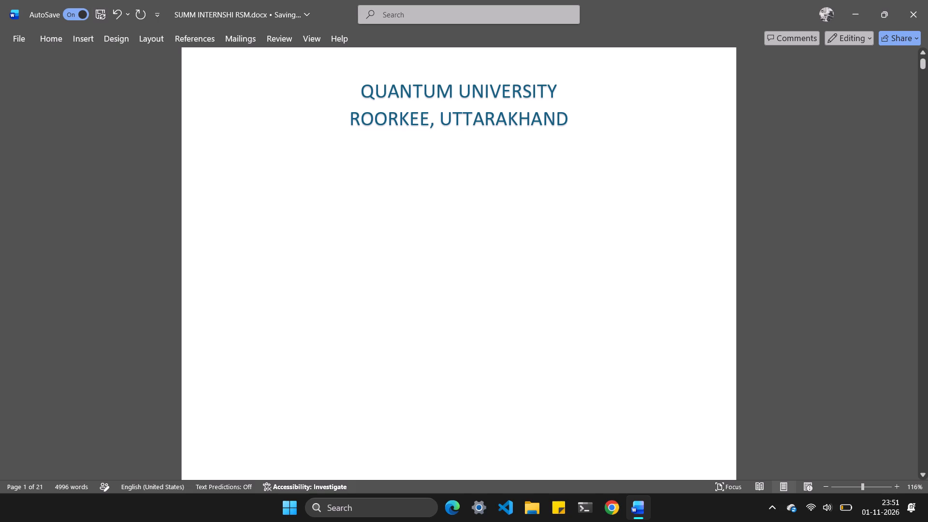
right_click(247, 175)
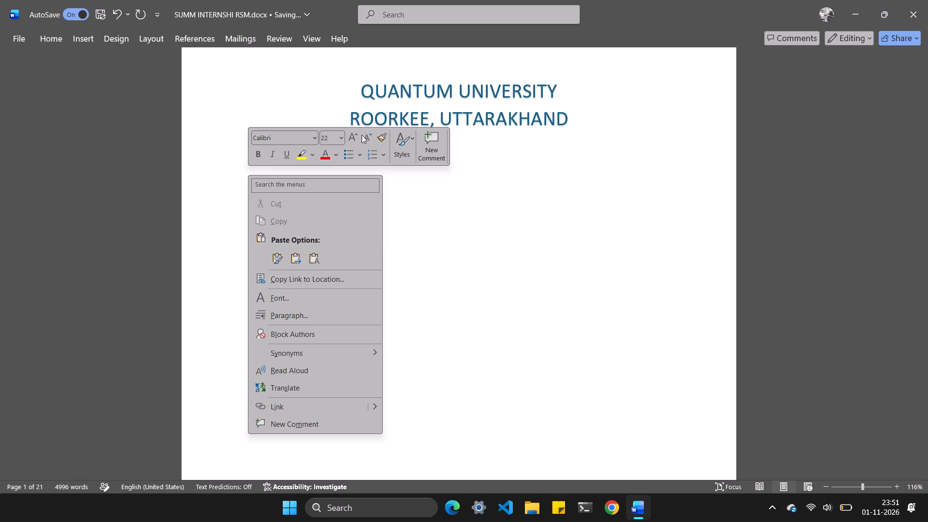
triple_click(362, 136)
double_click(362, 136)
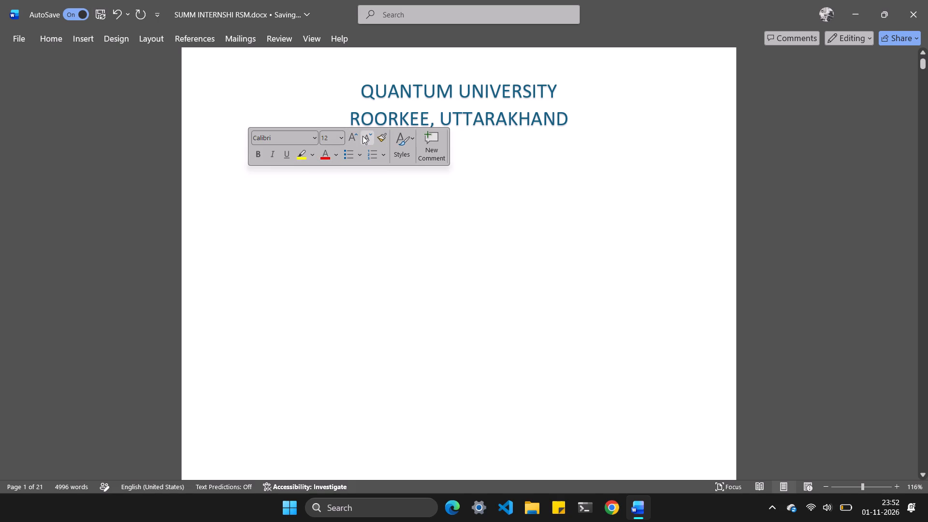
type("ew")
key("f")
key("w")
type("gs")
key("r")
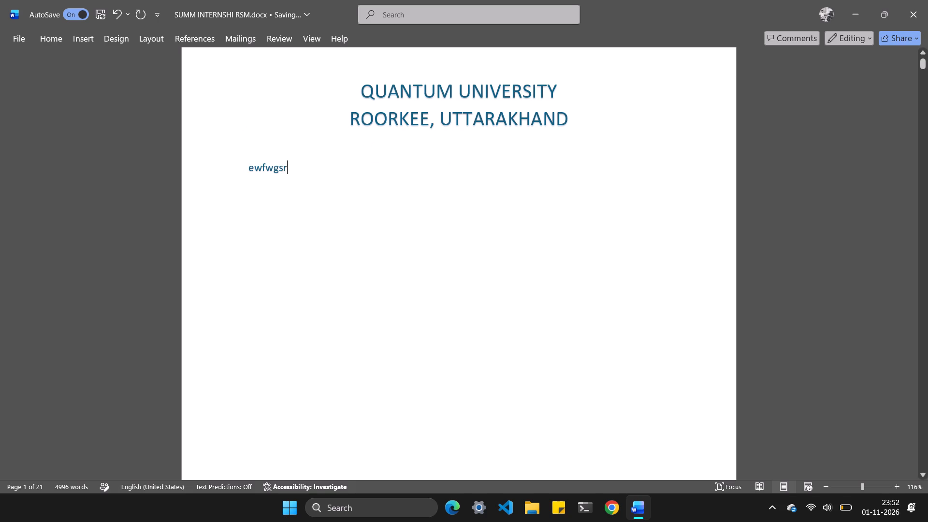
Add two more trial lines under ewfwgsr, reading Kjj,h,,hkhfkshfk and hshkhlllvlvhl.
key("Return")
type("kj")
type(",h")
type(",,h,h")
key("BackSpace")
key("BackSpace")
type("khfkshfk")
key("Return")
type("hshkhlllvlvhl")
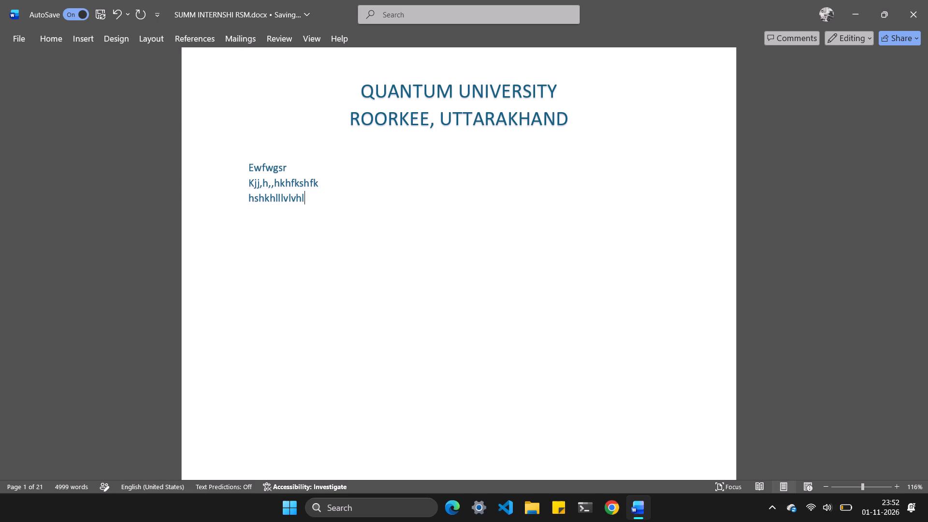
Delete all the trial text below the university heading, including ewfwgsr, leaving one empty line.
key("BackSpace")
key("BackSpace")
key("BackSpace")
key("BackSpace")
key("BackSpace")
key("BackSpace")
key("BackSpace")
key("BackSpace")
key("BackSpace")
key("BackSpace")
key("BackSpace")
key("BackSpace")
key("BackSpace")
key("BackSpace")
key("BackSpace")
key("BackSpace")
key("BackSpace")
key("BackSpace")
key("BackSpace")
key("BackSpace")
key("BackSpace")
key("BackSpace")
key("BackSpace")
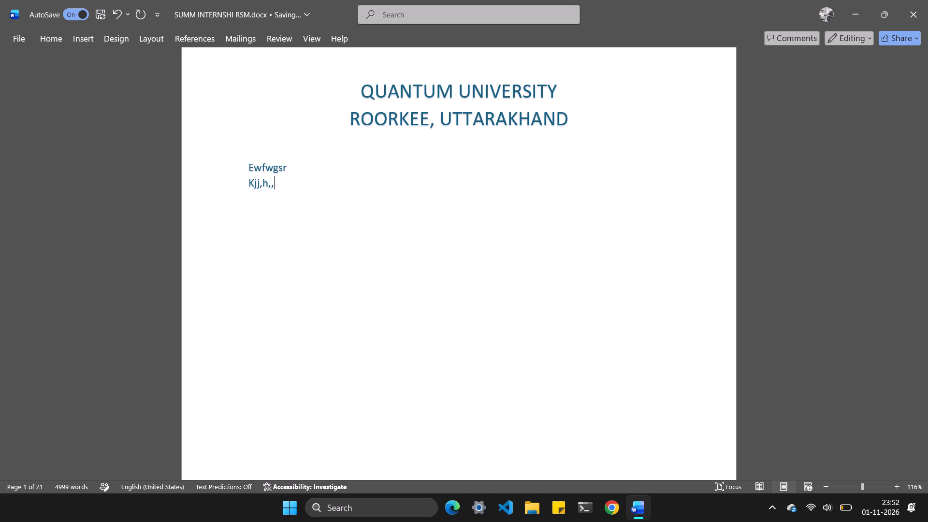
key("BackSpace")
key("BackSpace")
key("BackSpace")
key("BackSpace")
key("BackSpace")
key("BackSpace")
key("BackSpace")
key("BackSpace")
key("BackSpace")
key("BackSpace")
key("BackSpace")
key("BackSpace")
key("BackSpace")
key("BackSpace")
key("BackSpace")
Enter DEPARTMENT OF COMPUTER SCIENCE AND ENGINEERING on the empty line below ROORKEE, UTTARAKHAND.
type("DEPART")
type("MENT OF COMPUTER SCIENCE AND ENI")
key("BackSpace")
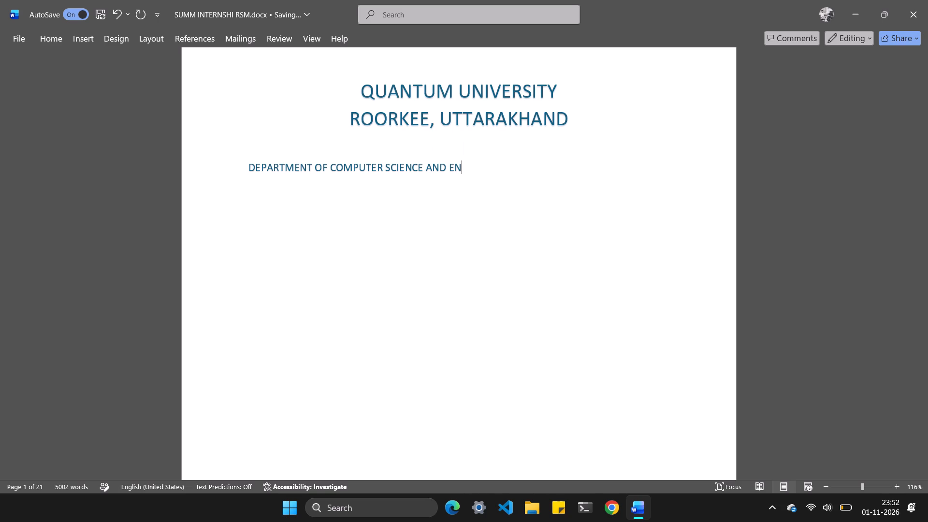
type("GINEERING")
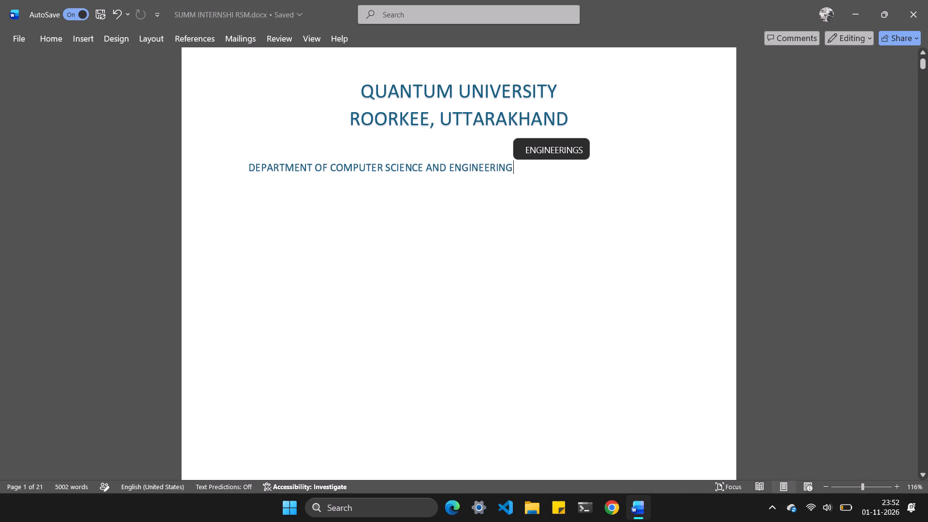
Shift the department line toward the page centre by inserting twenty spaces before DEPARTMENT.
left_click(245, 165)
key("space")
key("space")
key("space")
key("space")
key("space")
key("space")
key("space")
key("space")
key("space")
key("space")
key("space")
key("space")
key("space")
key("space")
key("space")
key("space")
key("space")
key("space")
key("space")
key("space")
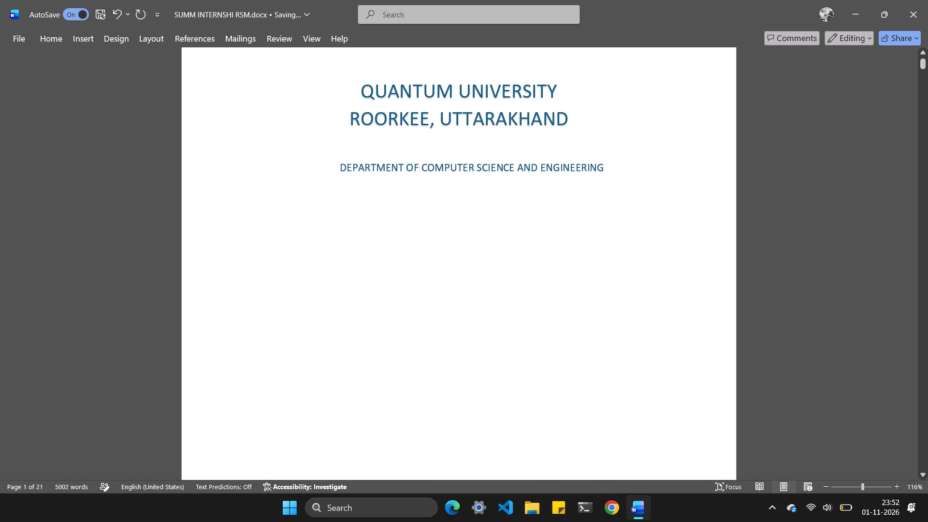
Start a new line after the department name.
left_click(627, 170)
key("Return")
Switch to Chrome and search the web for QUANTUM UNIVERSITY LOGO in a new browser tab.
left_click(608, 516)
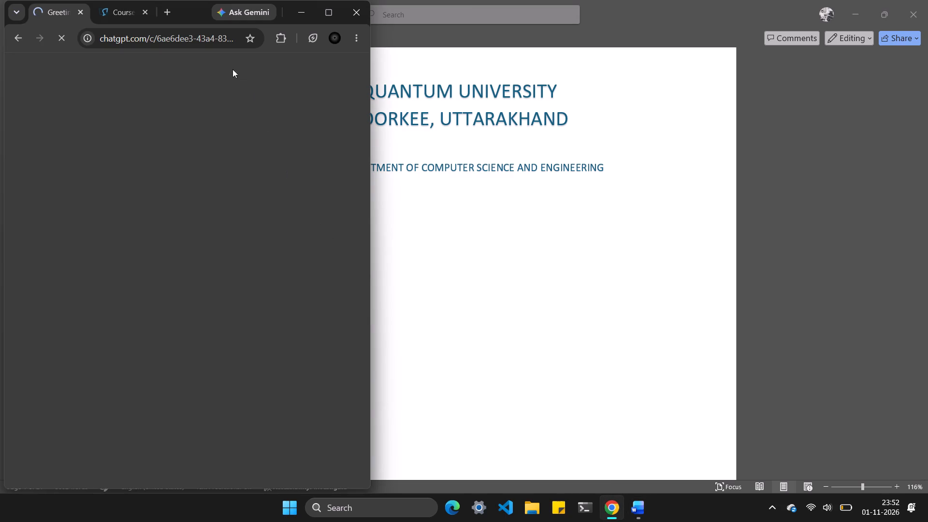
left_click(163, 12)
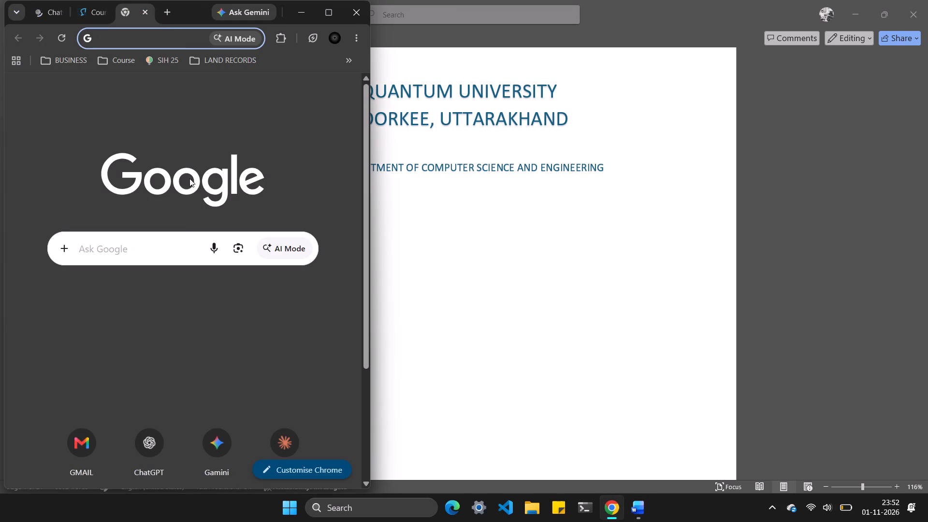
left_click(180, 240)
left_click(112, 282)
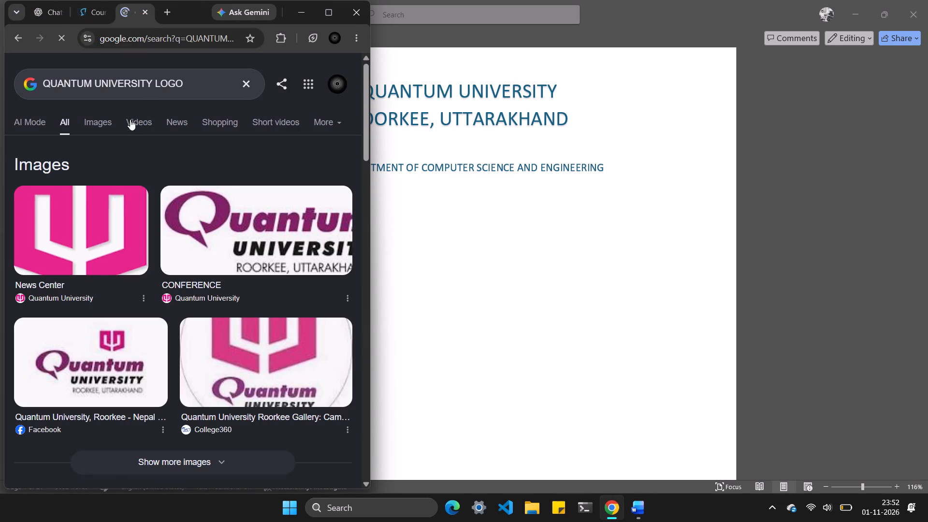
Look through the News Center logo result and its related images for a suitable Quantum University logo.
right_click(91, 242)
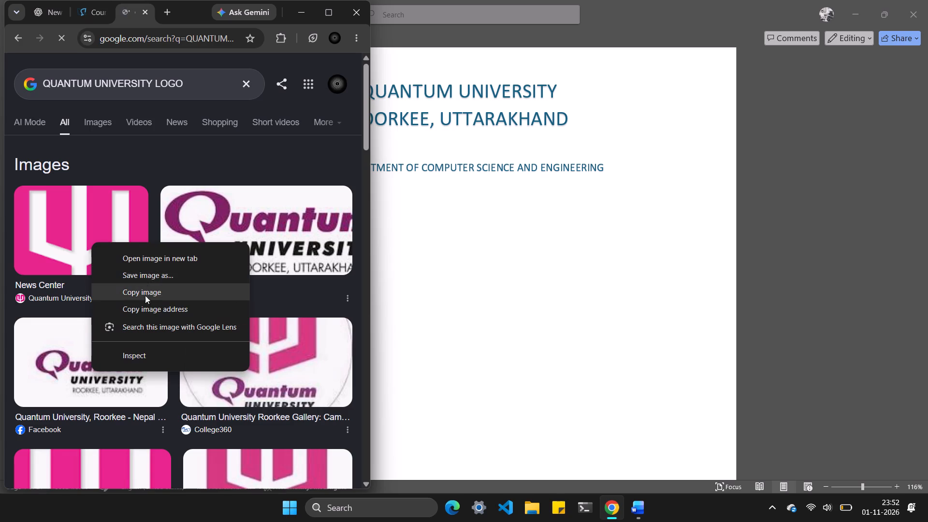
left_click(51, 233)
scroll(141, 303, "down", 5)
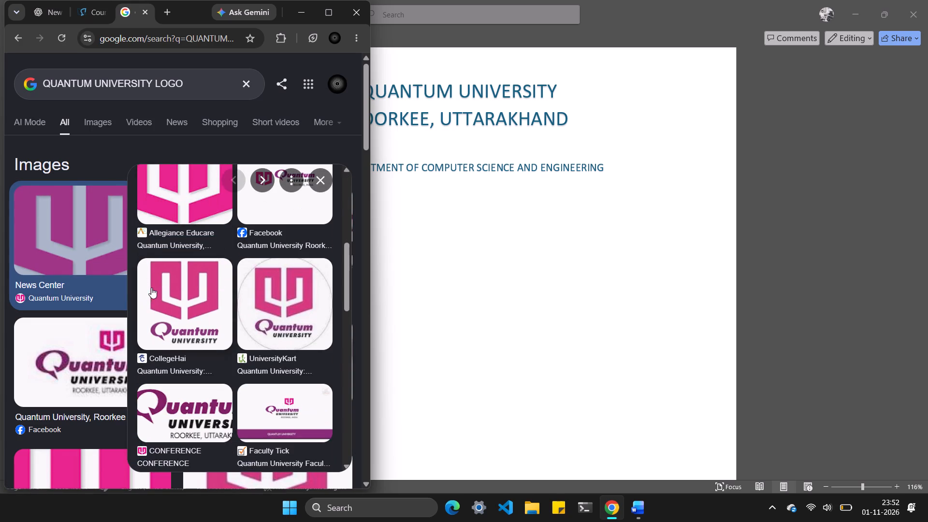
scroll(151, 288, "up", 4)
scroll(201, 369, "down", 6)
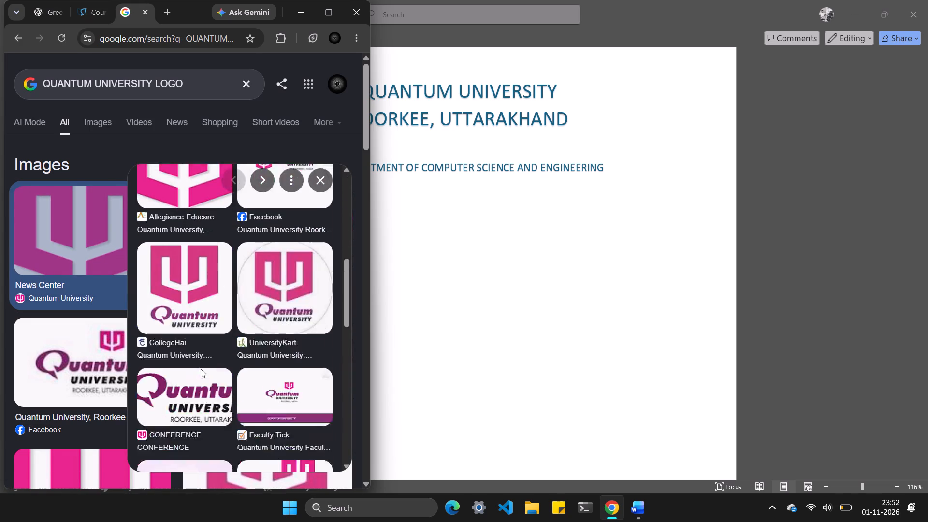
scroll(142, 429, "down", 5)
scroll(79, 421, "down", 5)
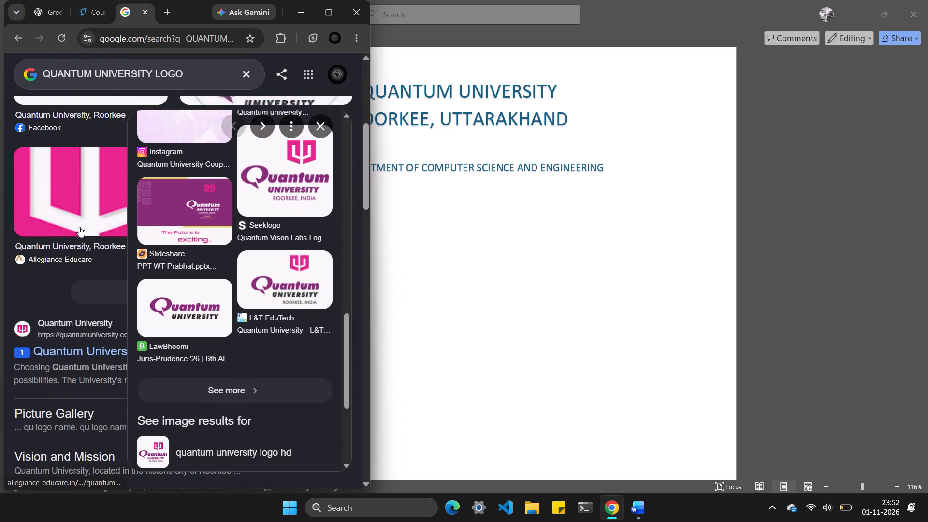
scroll(79, 224, "up", 11)
Show only image results for the logo search and copy the plain pink emblem captioned Admissions.
left_click(84, 136)
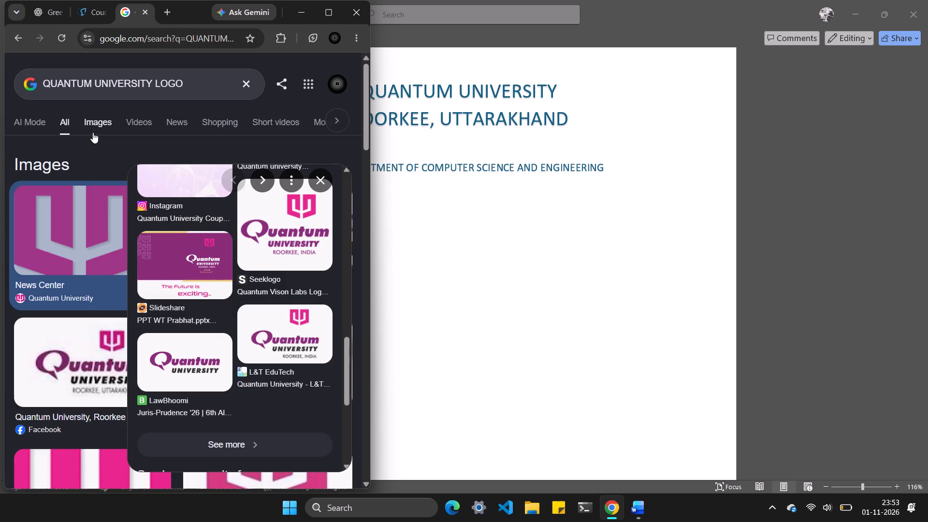
left_click(93, 132)
right_click(235, 281)
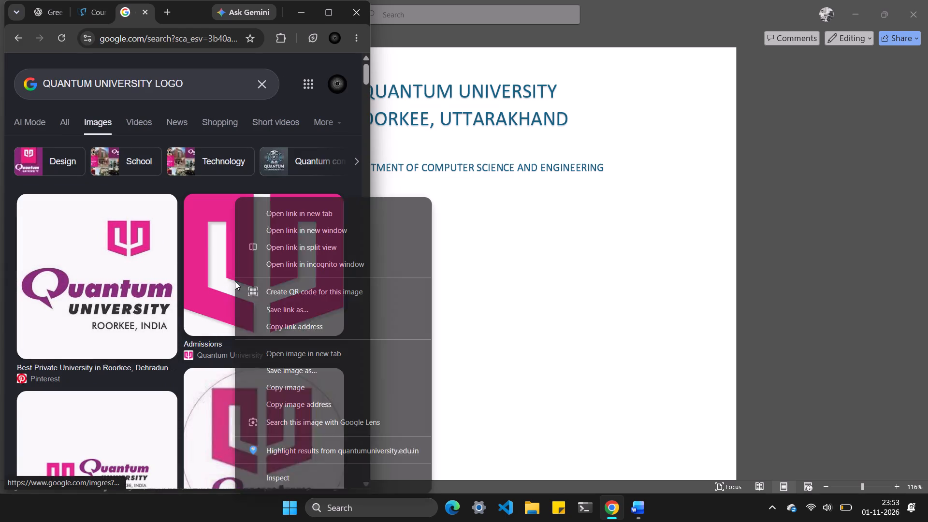
left_click(288, 389)
Return to Word and paste the pink emblem on the line below the department name.
right_click(492, 209)
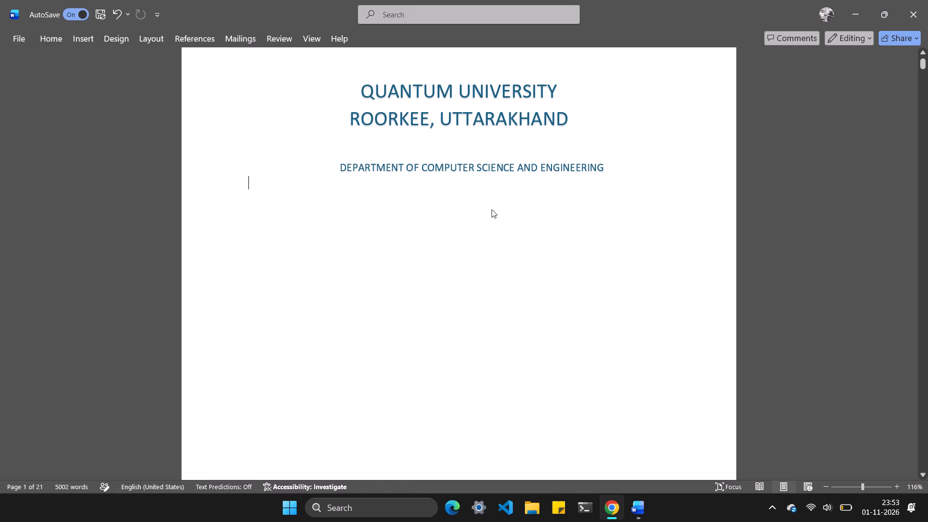
key("ctrl+v")
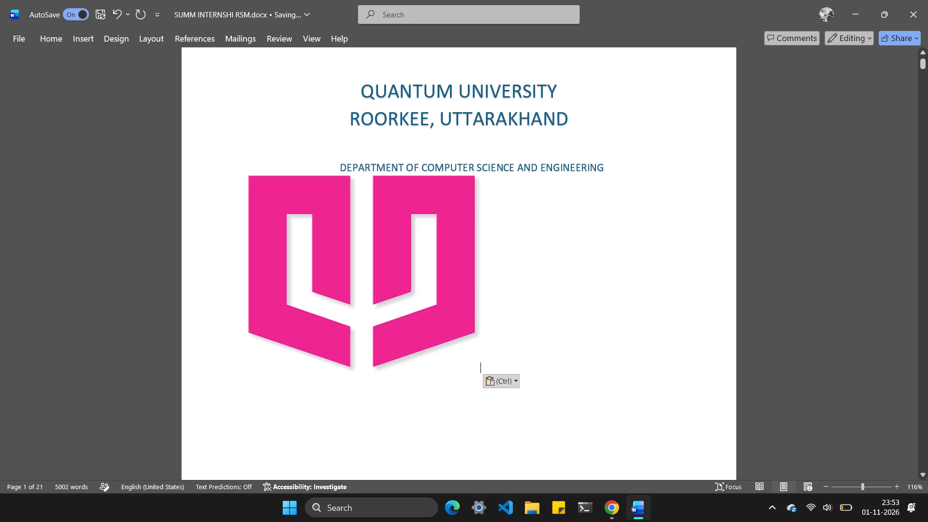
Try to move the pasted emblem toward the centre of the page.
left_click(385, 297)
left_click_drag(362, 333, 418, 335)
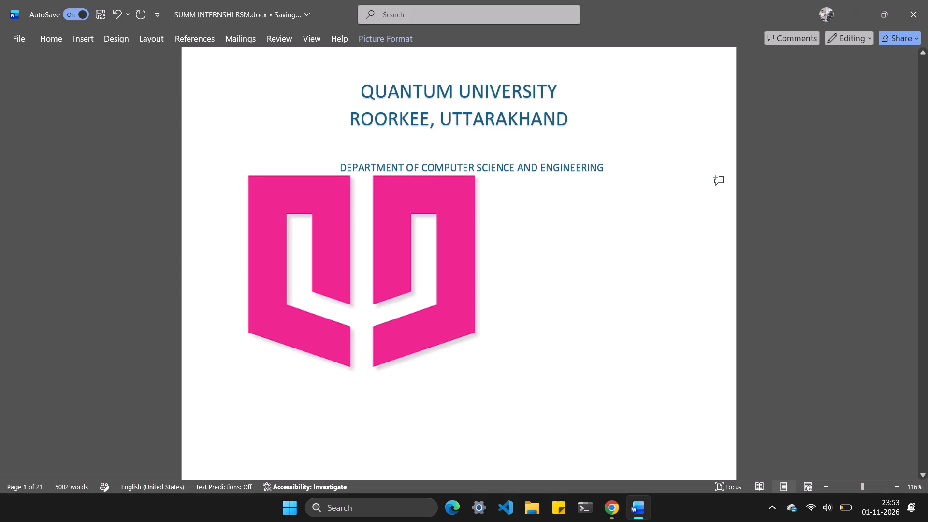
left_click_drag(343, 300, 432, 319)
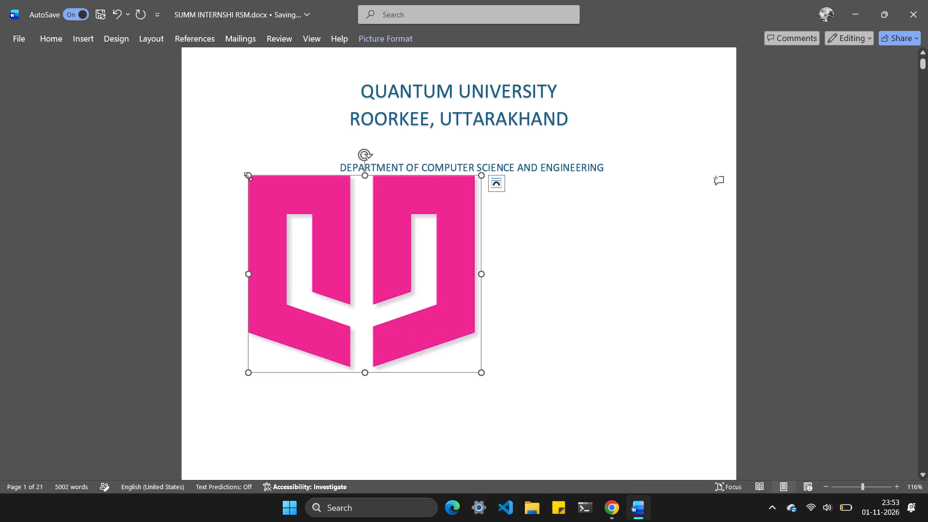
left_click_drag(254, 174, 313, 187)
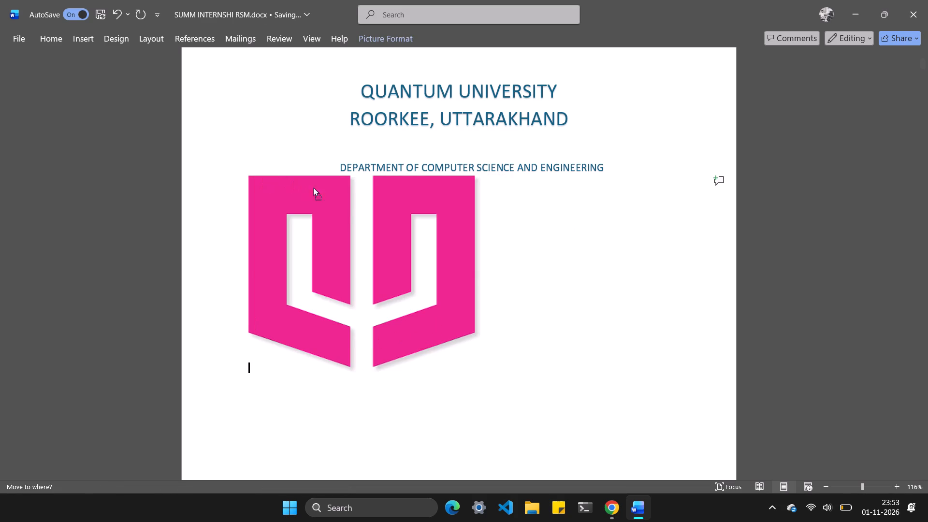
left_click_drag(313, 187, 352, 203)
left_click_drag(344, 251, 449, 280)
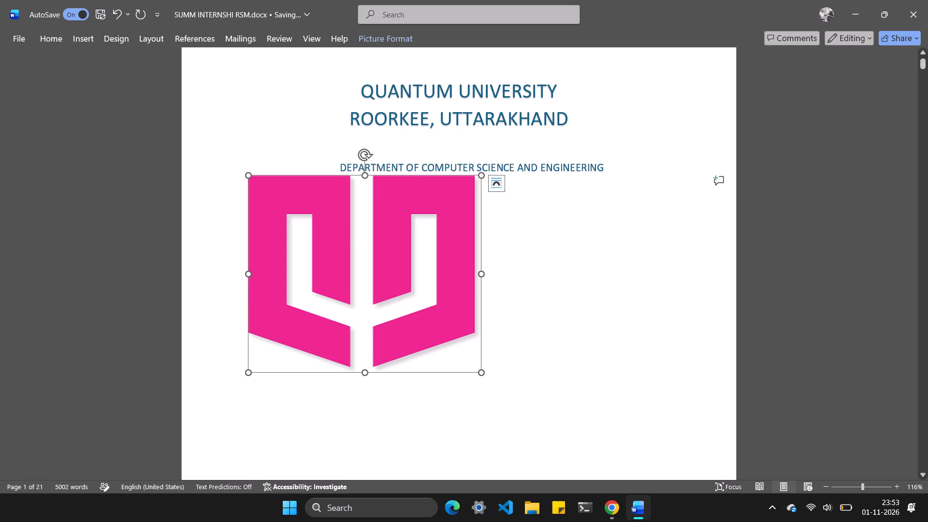
Adjust the emblem's width with its side handles, making it moderately wider than pasted while keeping its height.
left_click_drag(481, 274, 616, 313)
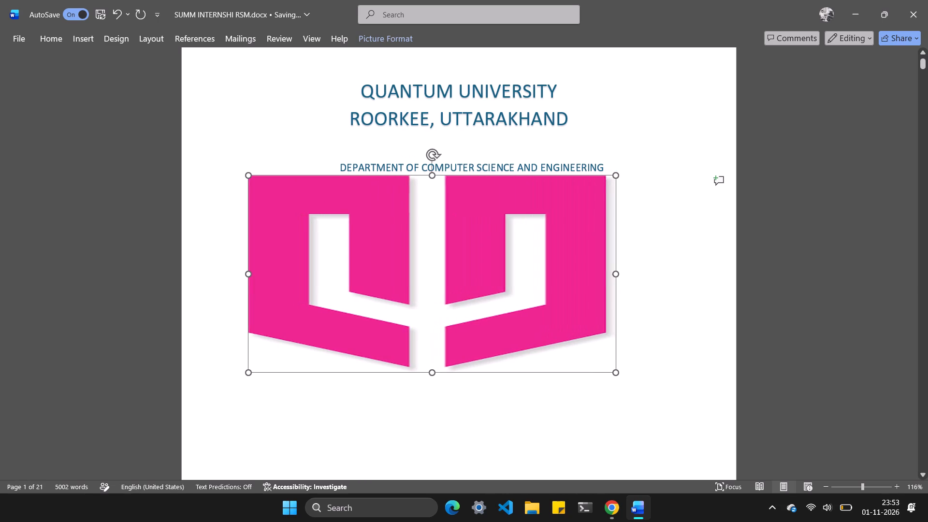
left_click_drag(616, 313, 645, 321)
left_click_drag(247, 274, 361, 281)
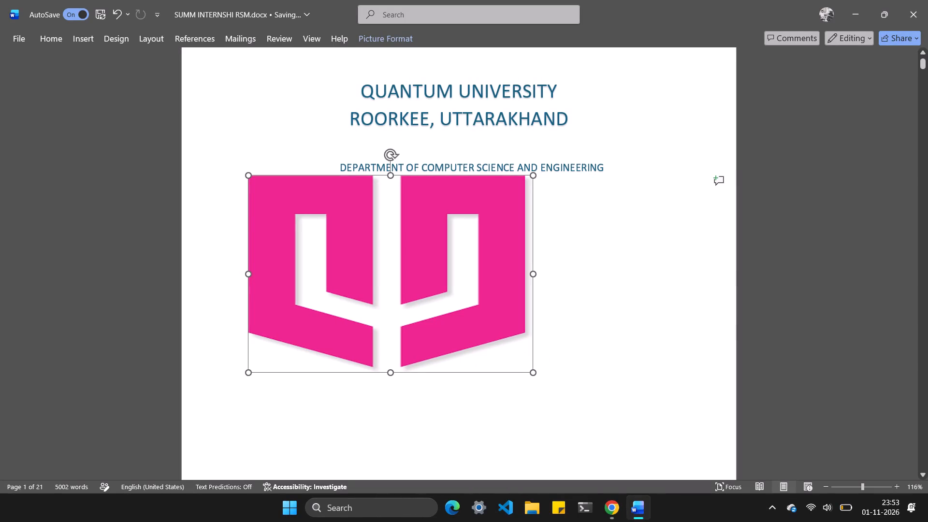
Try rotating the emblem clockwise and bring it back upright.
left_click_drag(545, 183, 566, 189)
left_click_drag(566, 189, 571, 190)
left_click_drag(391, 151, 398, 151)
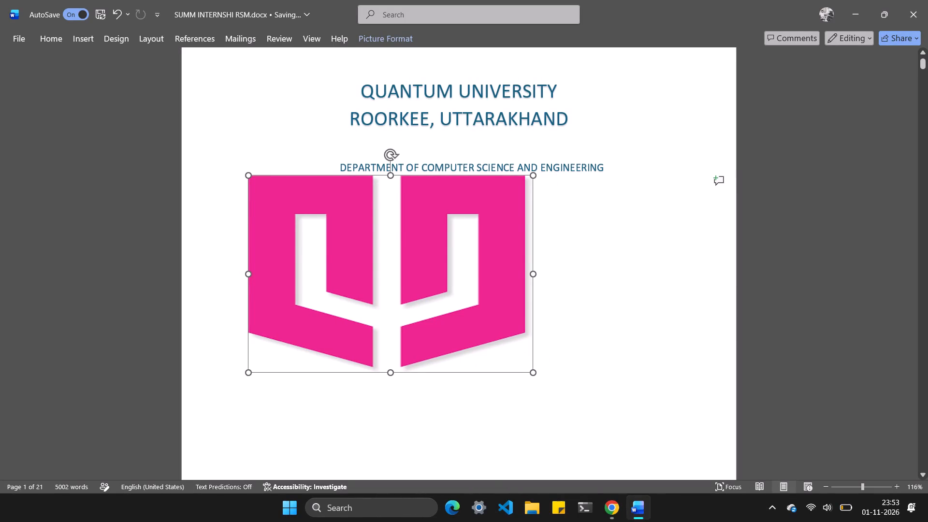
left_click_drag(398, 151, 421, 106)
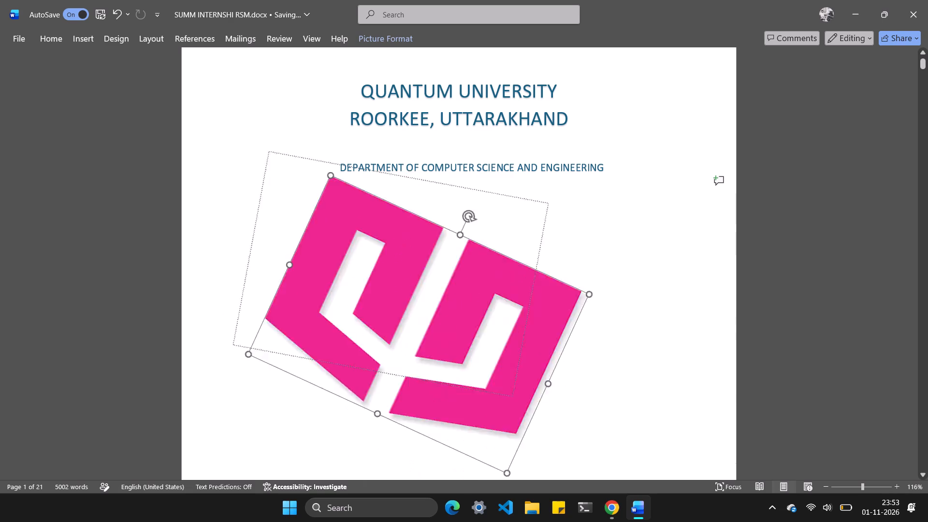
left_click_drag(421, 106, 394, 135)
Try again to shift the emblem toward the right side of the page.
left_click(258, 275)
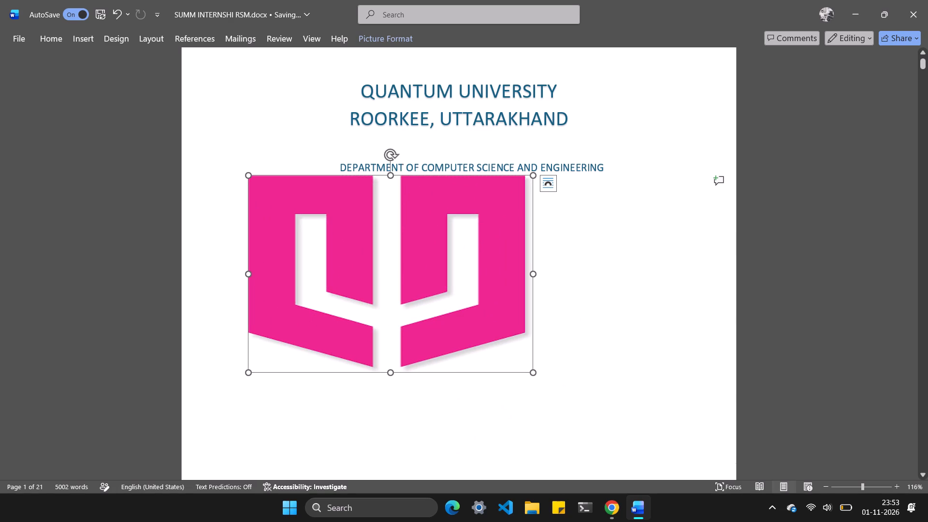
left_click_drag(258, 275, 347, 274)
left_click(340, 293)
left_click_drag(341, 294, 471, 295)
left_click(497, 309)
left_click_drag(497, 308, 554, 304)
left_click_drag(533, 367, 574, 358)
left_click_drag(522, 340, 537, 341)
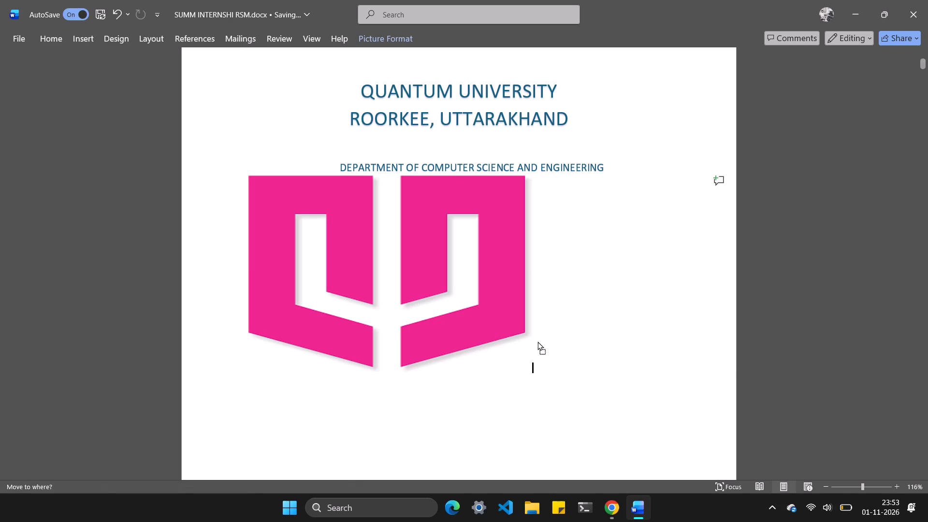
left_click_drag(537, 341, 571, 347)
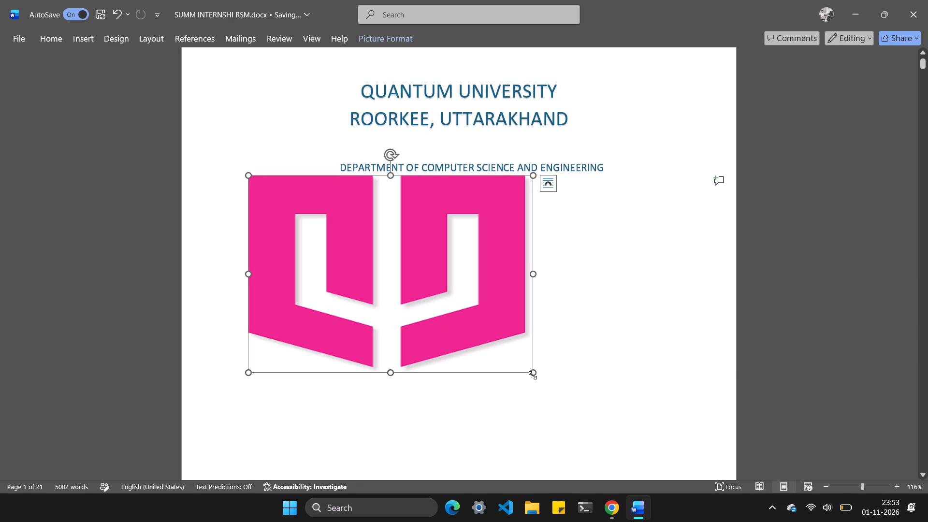
Enlarge the emblem proportionally from its lower right corner until it spans most of the page's text width.
left_click_drag(532, 375, 636, 384)
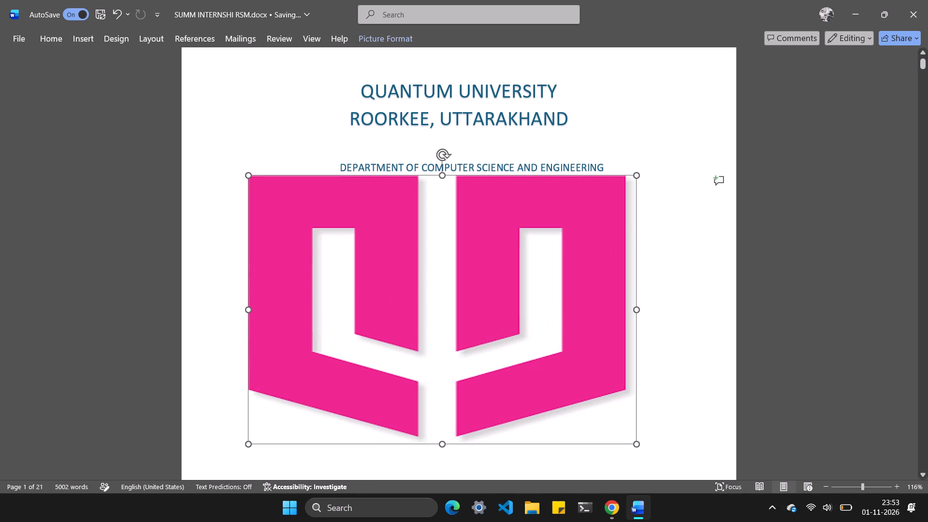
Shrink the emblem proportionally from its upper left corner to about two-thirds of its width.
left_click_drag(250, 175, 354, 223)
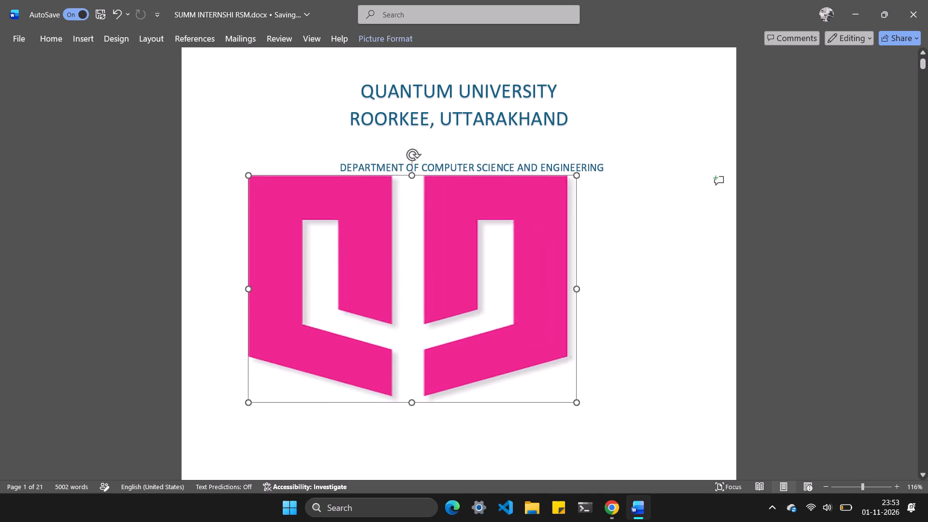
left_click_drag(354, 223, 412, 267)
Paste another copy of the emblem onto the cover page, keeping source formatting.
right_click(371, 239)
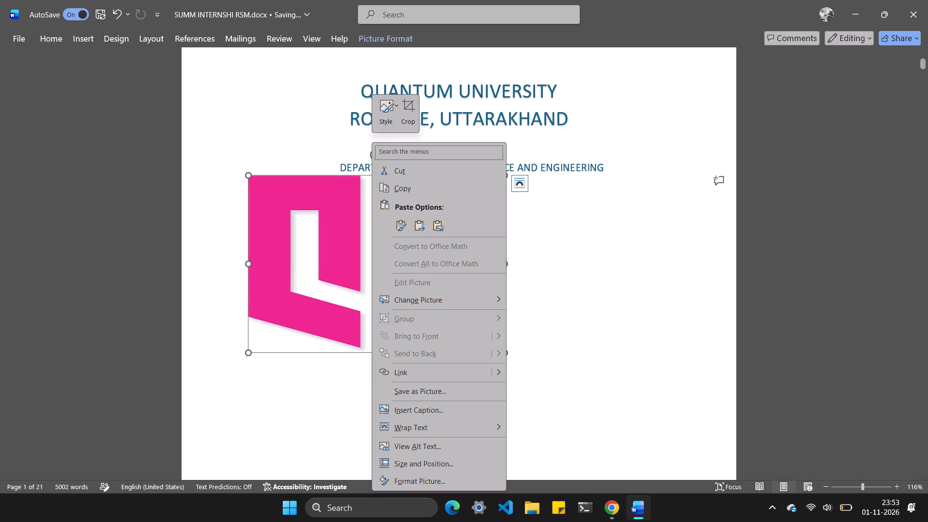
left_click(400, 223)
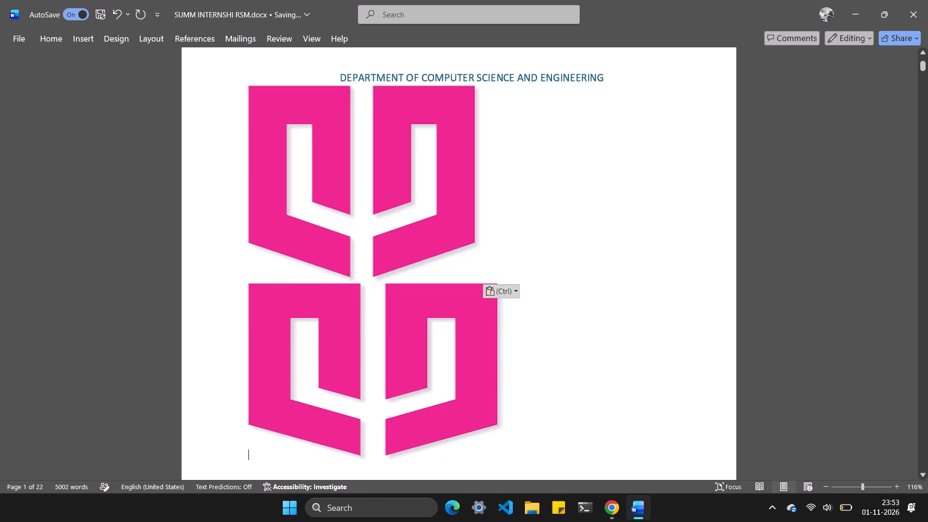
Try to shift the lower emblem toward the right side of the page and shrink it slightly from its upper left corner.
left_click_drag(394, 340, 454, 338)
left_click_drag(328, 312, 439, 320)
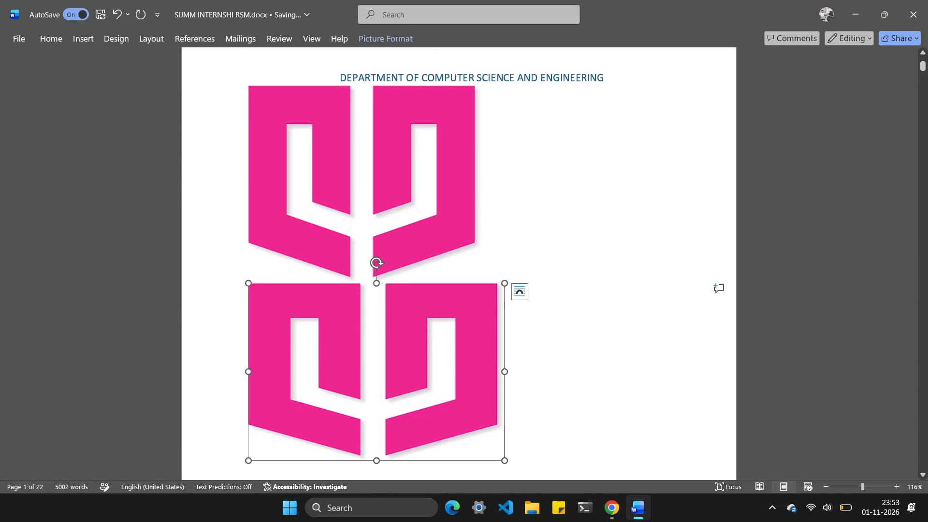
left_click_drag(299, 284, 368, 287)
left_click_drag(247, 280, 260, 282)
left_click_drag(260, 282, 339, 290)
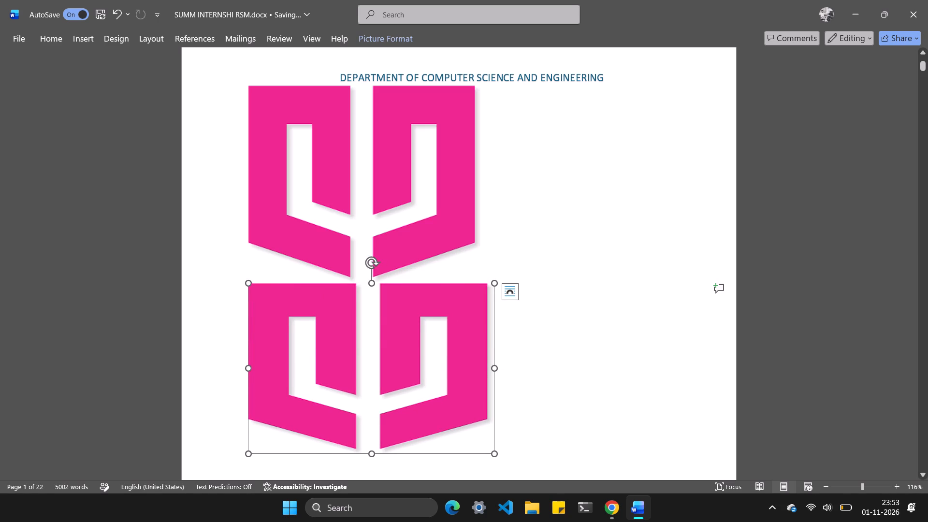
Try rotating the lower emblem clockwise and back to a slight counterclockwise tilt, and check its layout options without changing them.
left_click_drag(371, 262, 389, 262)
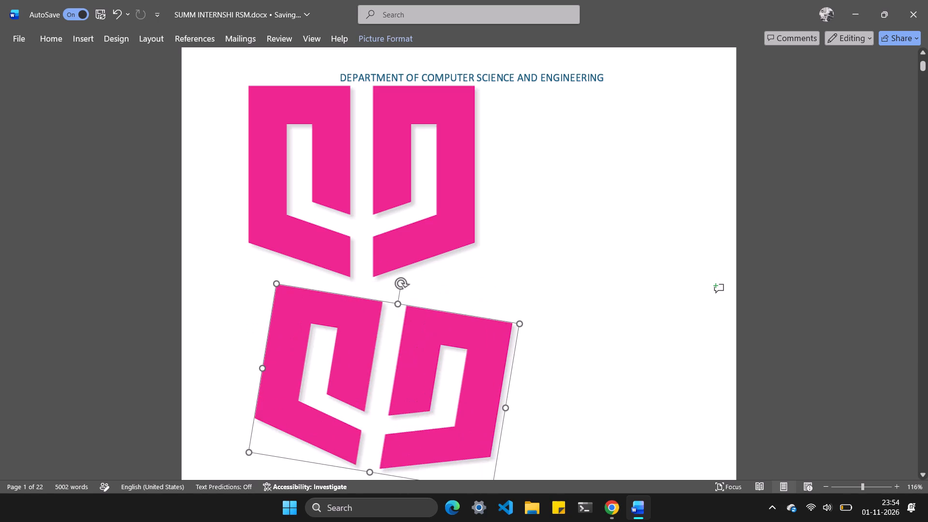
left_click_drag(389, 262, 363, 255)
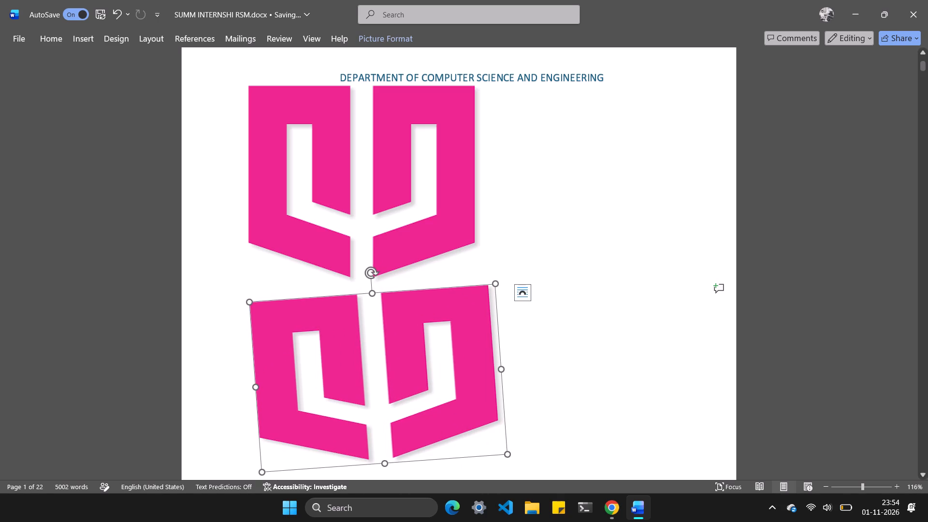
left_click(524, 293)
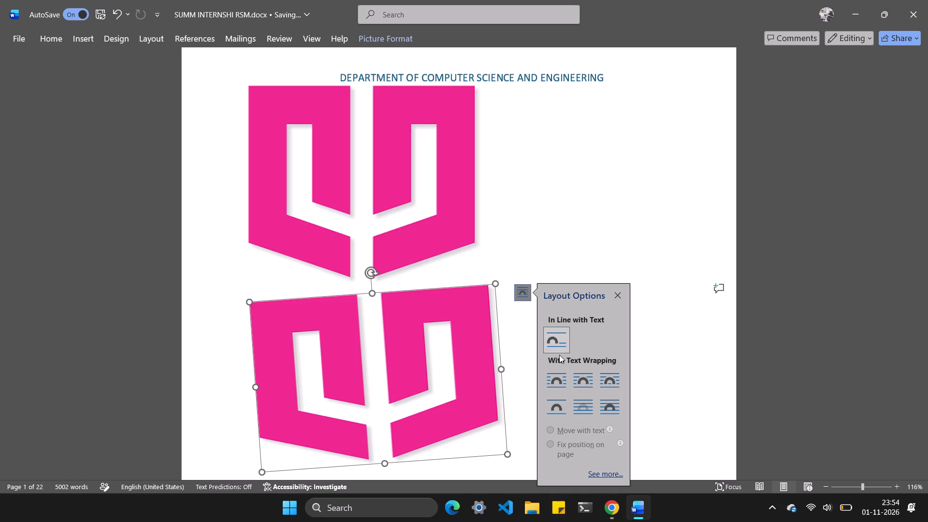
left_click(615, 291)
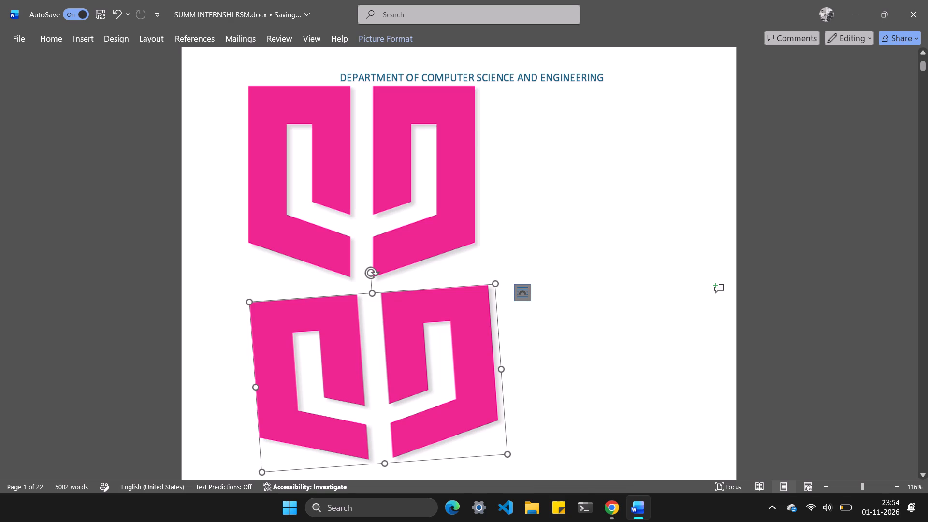
Cut the tilted lower emblem and then the upper emblem from the cover page.
right_click(433, 328)
left_click(466, 173)
right_click(349, 180)
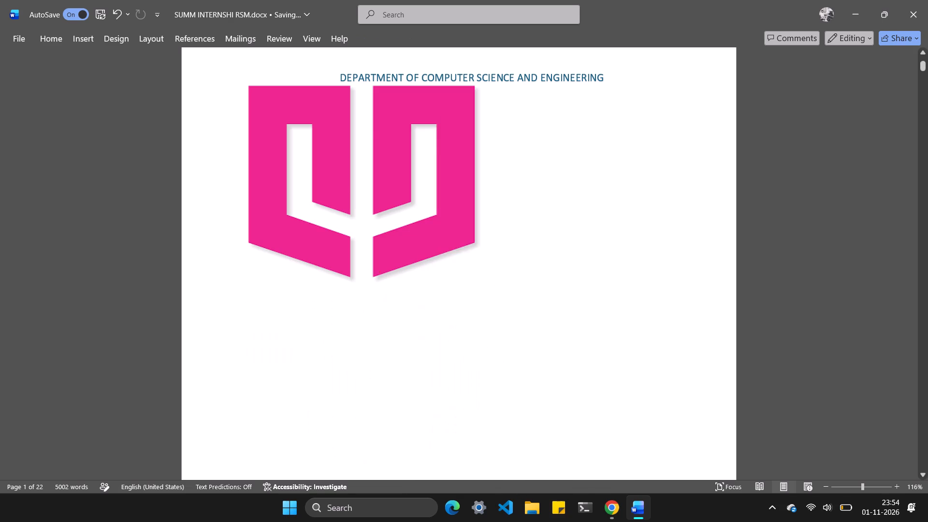
left_click(385, 164)
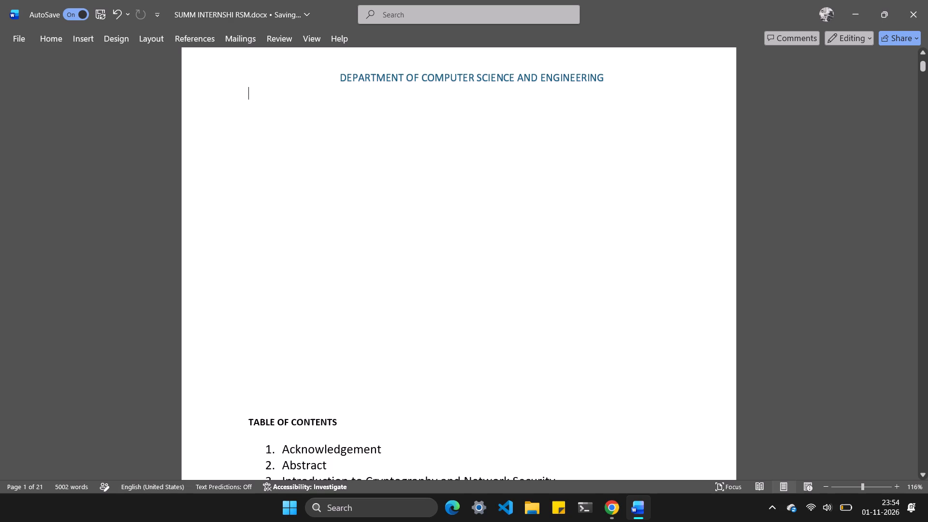
Insert 20 spaces on the blank line below the department line to indent it.
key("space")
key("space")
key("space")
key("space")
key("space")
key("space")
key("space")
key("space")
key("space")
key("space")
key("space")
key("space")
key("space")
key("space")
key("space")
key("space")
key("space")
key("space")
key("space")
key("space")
Center the line "DEPARTMENT OF COMPUTER SCIENCE AND ENGINEERING" on the page.
left_click_drag(337, 77, 583, 81)
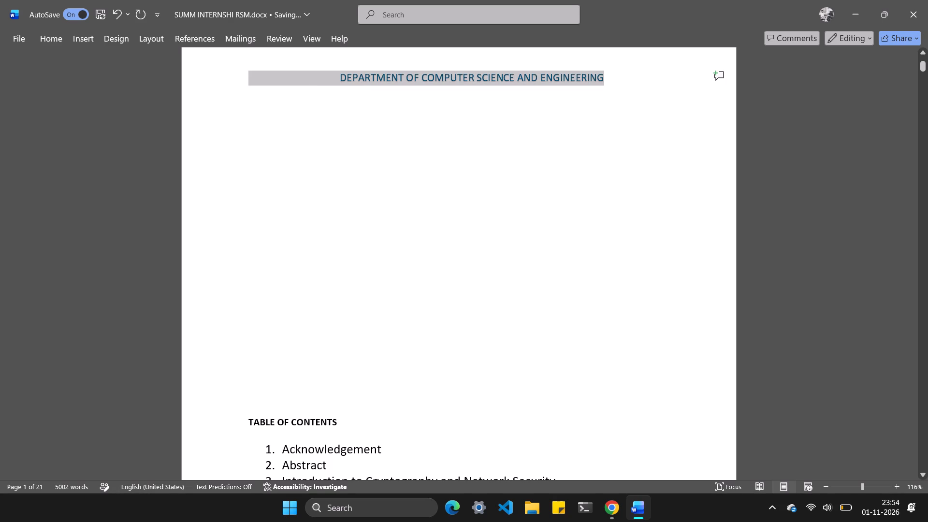
left_click_drag(583, 81, 590, 81)
left_click(56, 44)
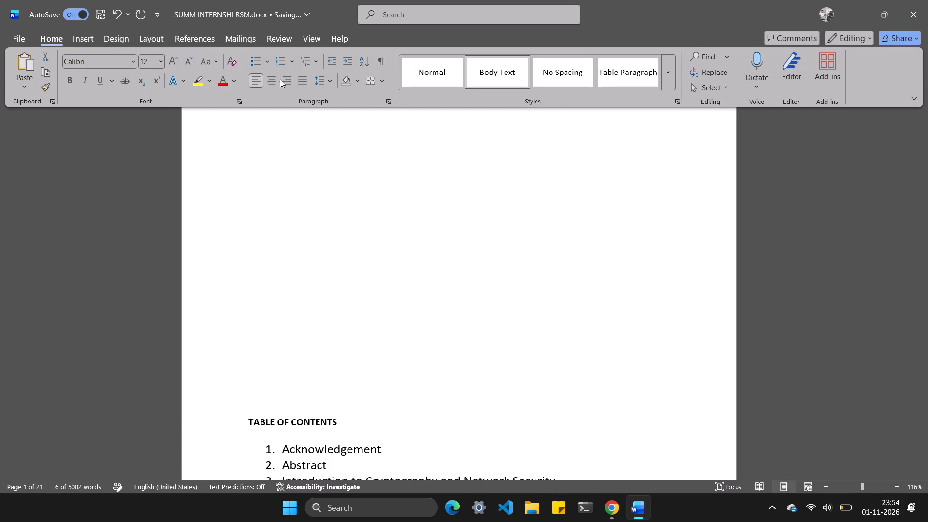
left_click(268, 79)
Add two centered blank lines below the department line and paste the cut emblem on the second one.
left_click(604, 131)
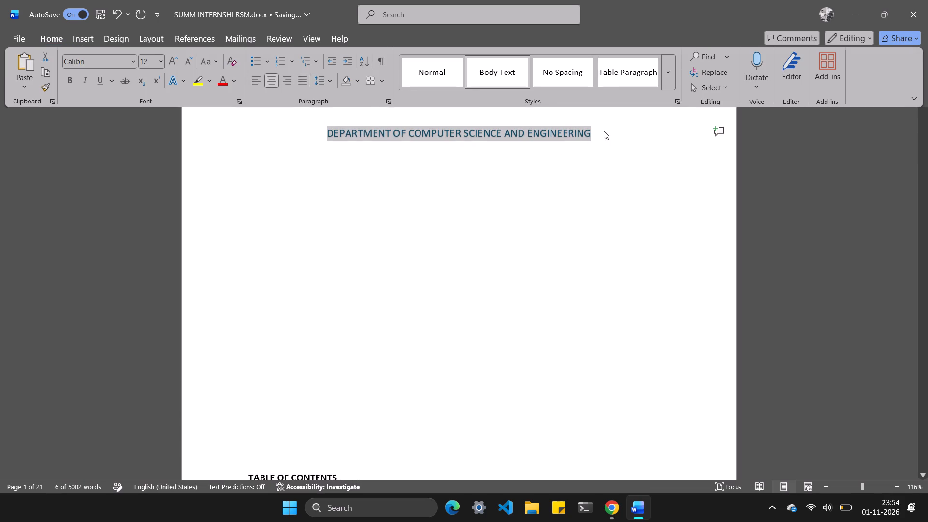
key("Return")
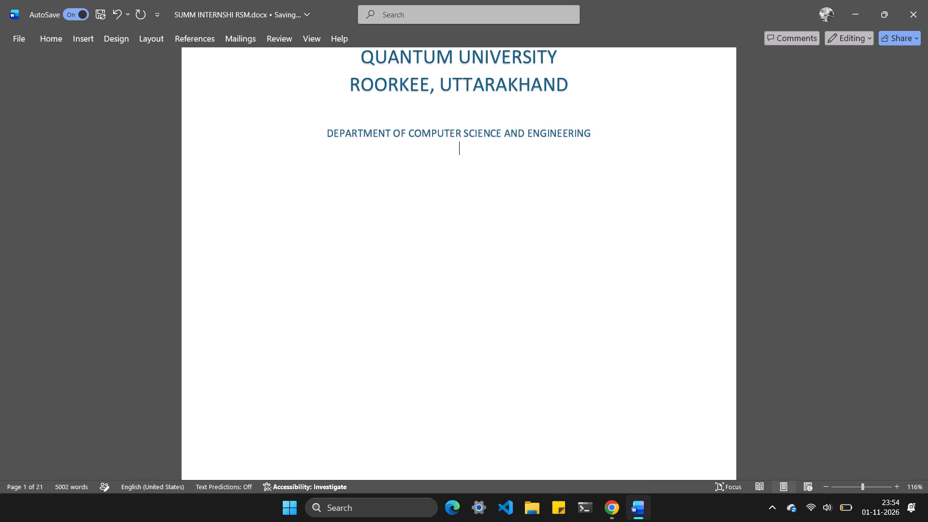
key("Return")
right_click(478, 166)
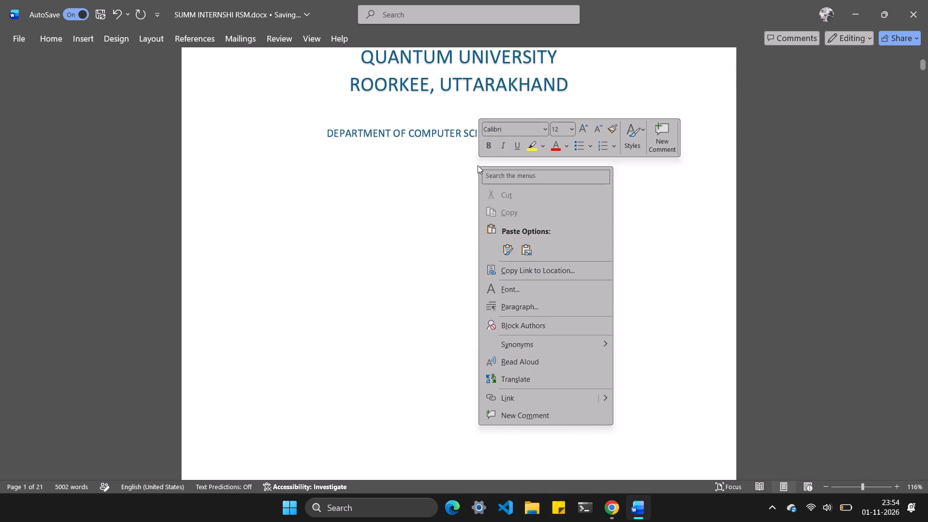
left_click(453, 162)
key("ctrl+v")
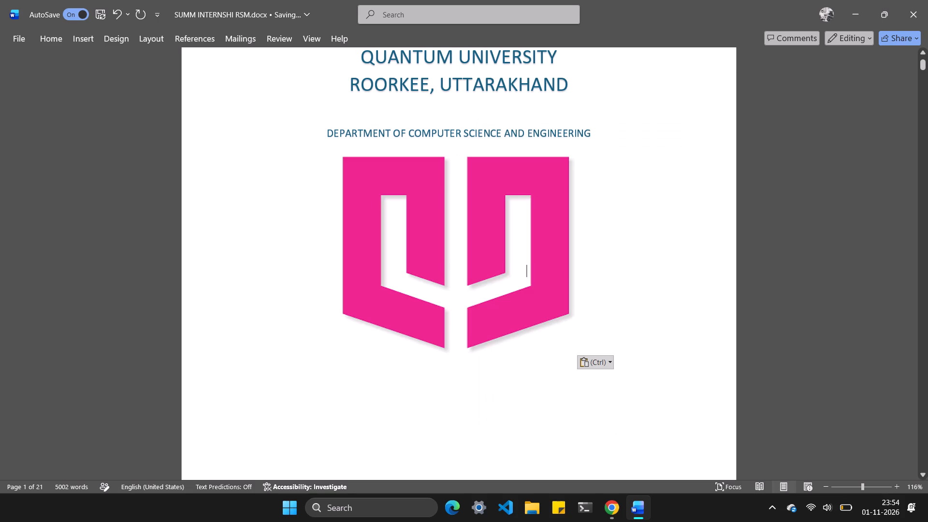
Reduce the emblem's height and width separately to roughly half their pasted size, keeping it centered under the department line.
left_click(448, 310)
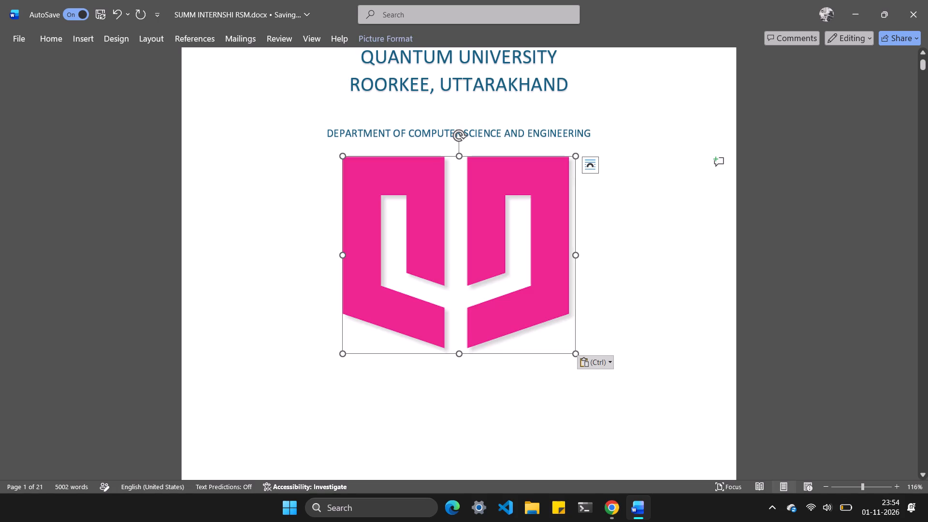
left_click_drag(461, 354, 482, 276)
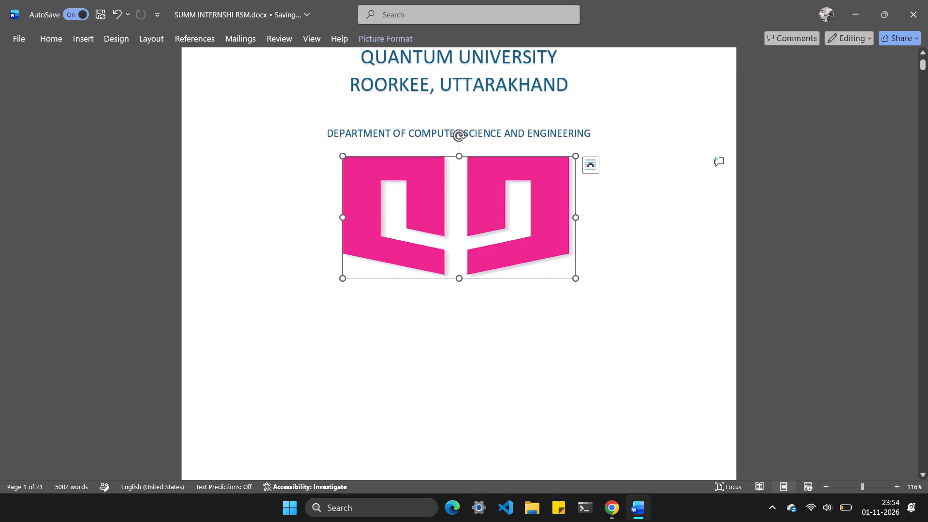
left_click_drag(345, 218, 415, 217)
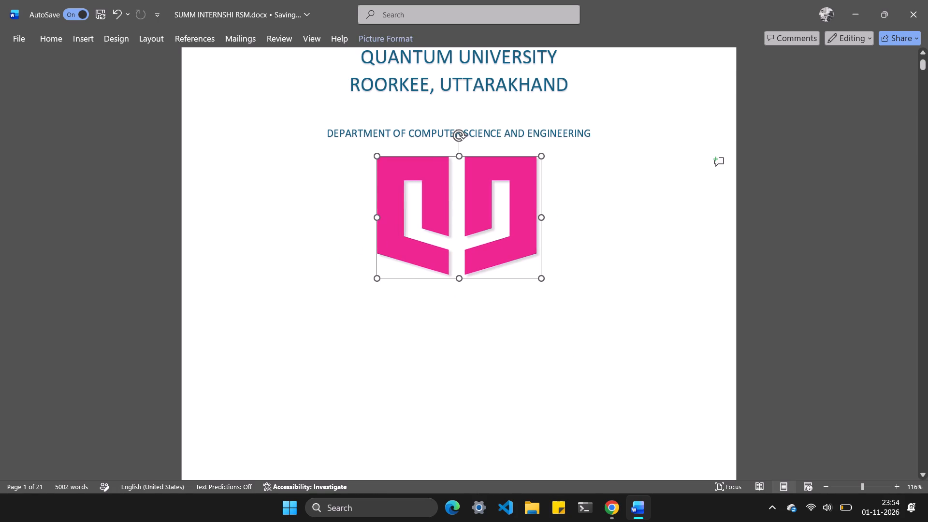
left_click_drag(415, 217, 450, 217)
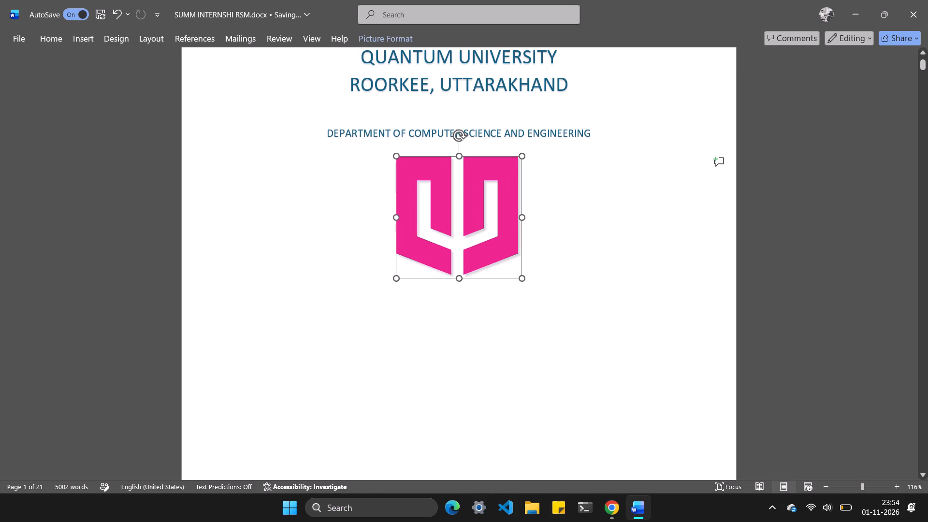
left_click_drag(460, 279, 466, 258)
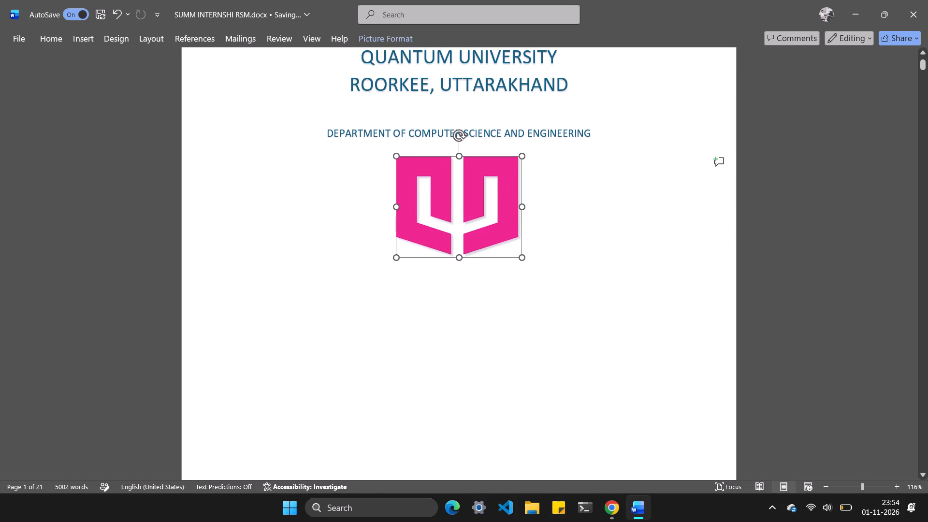
left_click_drag(466, 258, 472, 262)
Add two centered blank lines below the emblem.
left_click(462, 308)
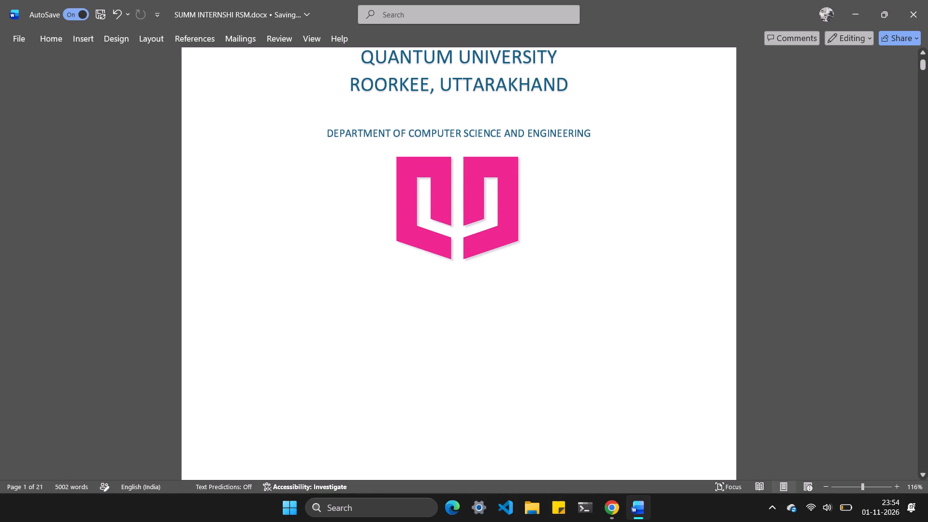
left_click(563, 240)
key("Return")
key("Return")
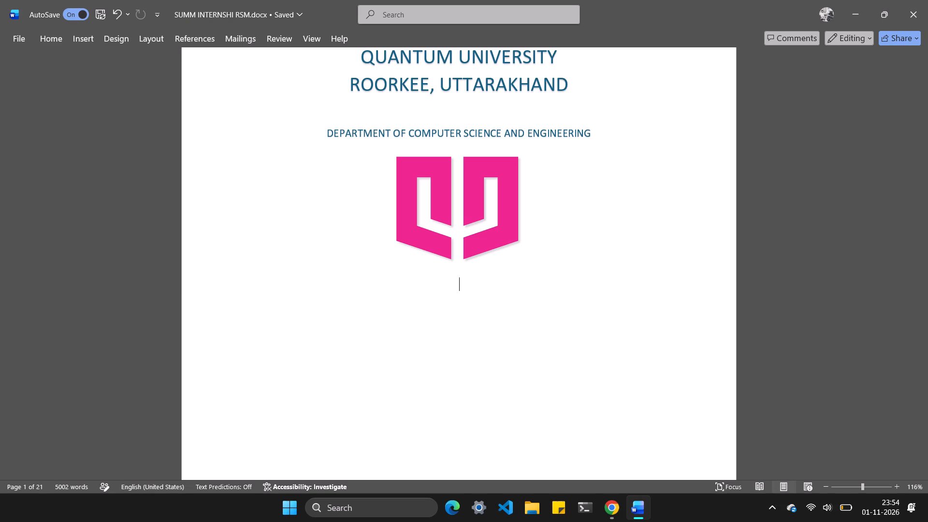
left_click(606, 506)
left_click(50, 15)
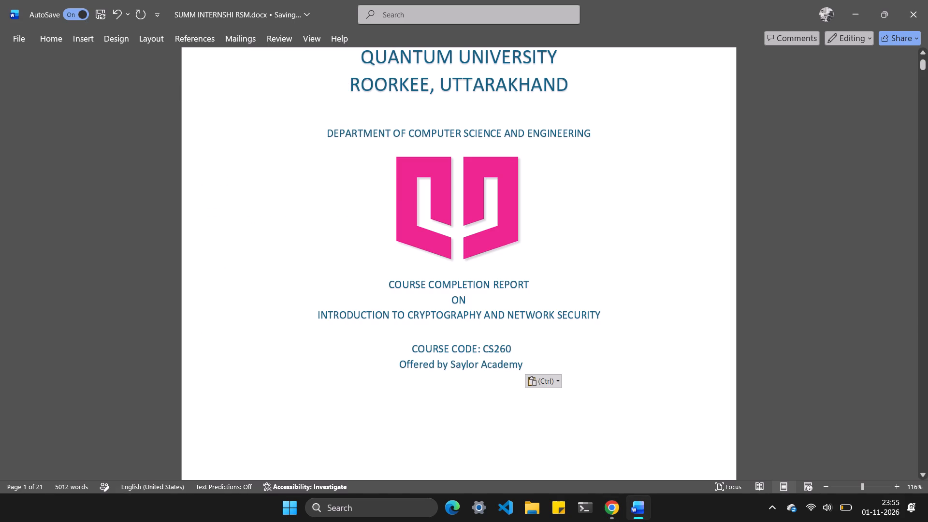
left_click(529, 359)
key("Return")
key("Return")
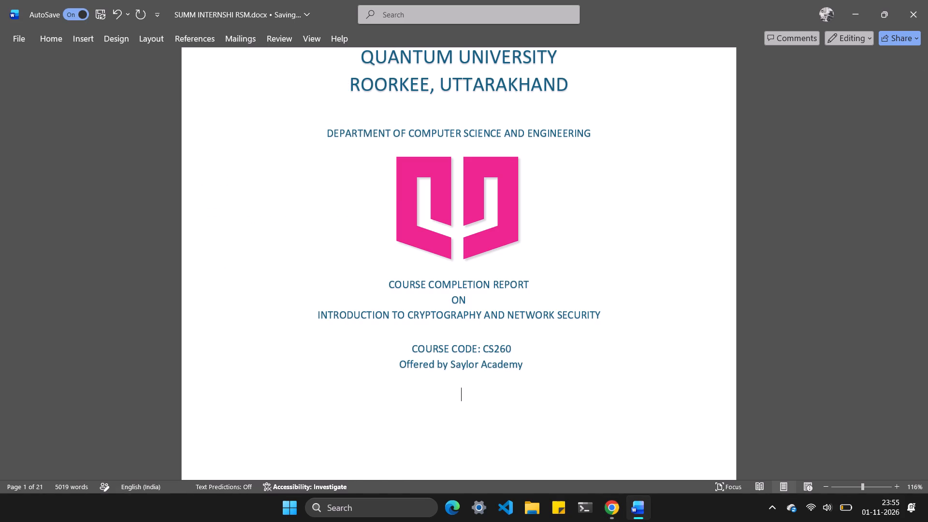
Switch to Chrome to check the suggested cover page design again.
left_click(608, 513)
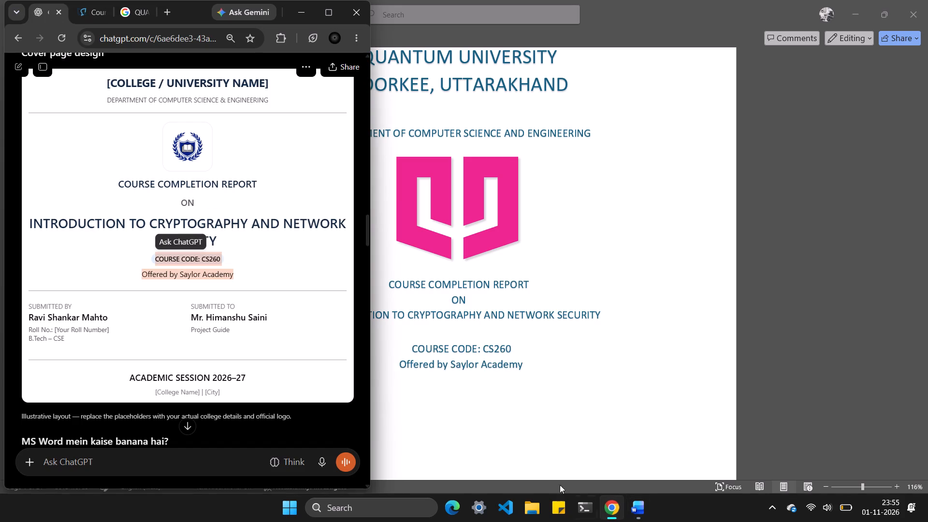
Switch to Word and enter "SUBMITTED BY:-" at the page's left margin, leaving blank space below "Offered by Saylor Academy".
left_click(463, 400)
scroll(461, 394, "down", 4)
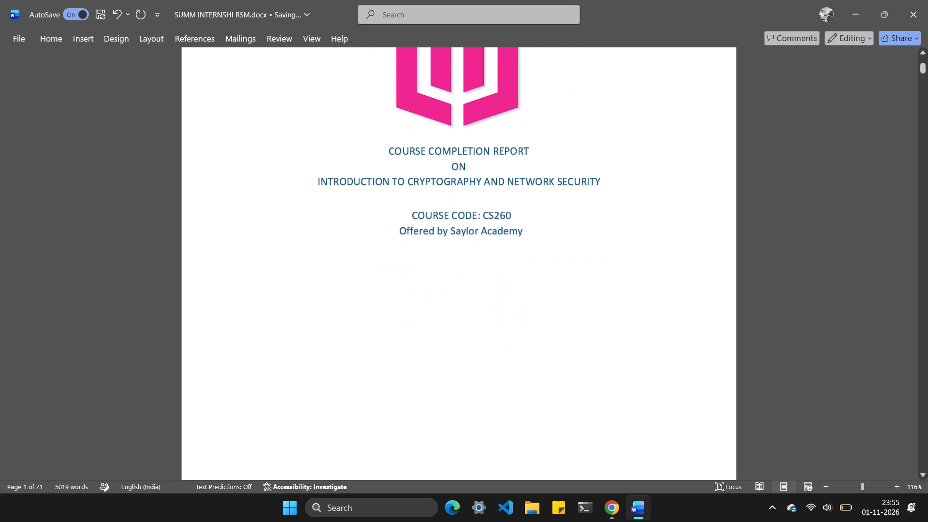
left_click(224, 278)
left_click(229, 276)
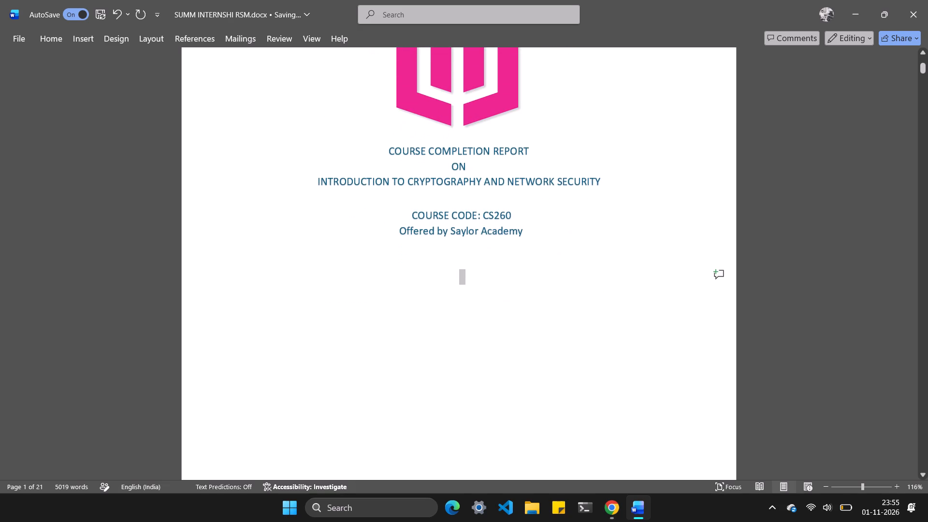
left_click(266, 271)
double_click(226, 281)
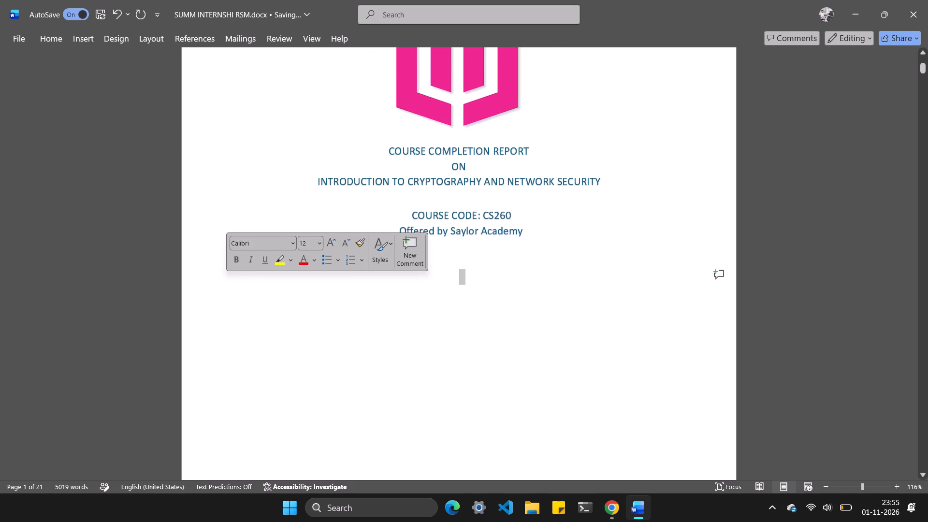
left_click(227, 280)
left_click(482, 267)
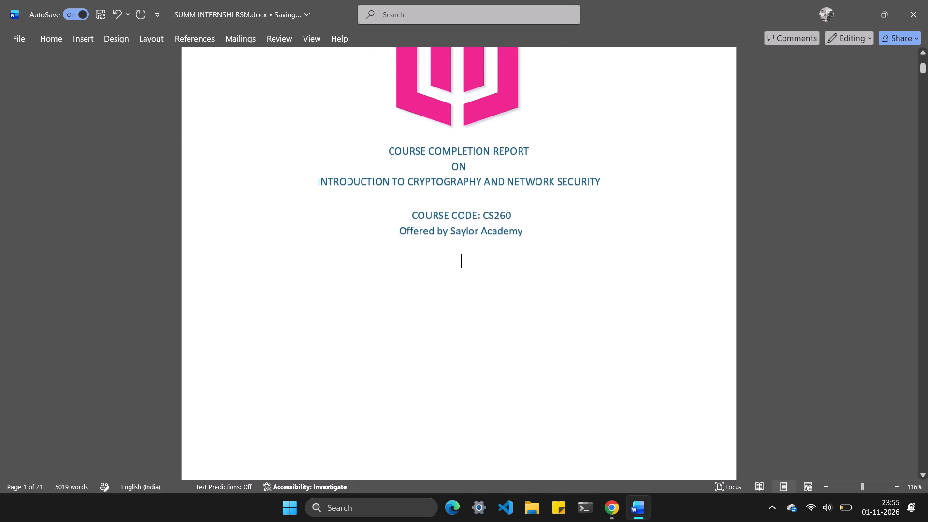
key("BackSpace")
key("BackSpace")
key("BackSpace")
key("Return")
key("Return")
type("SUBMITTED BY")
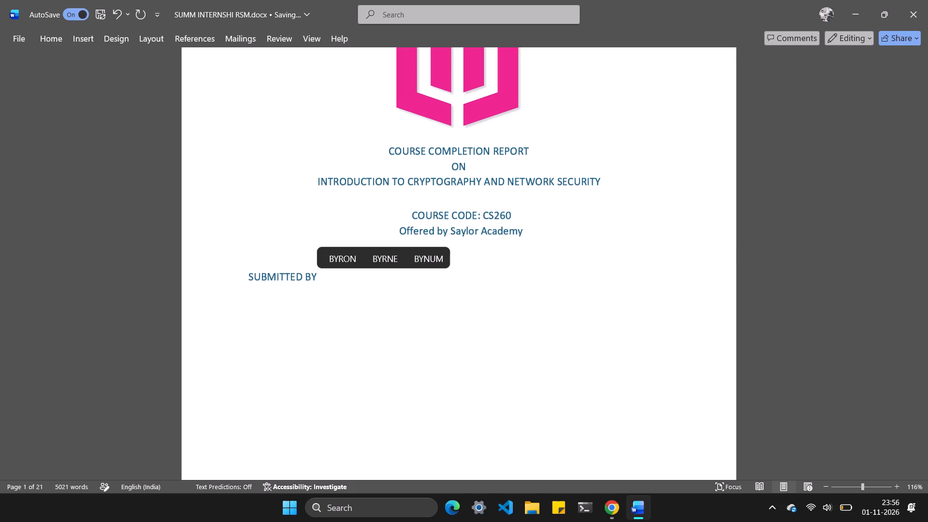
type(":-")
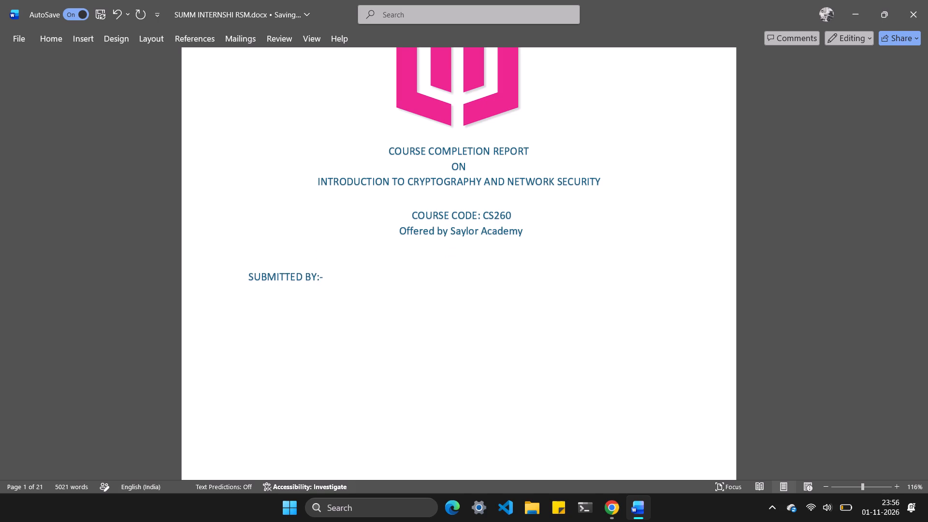
Add "GUIDED BY:-" on the same line as "SUBMITTED BY:-", spaced across toward the page's right margin.
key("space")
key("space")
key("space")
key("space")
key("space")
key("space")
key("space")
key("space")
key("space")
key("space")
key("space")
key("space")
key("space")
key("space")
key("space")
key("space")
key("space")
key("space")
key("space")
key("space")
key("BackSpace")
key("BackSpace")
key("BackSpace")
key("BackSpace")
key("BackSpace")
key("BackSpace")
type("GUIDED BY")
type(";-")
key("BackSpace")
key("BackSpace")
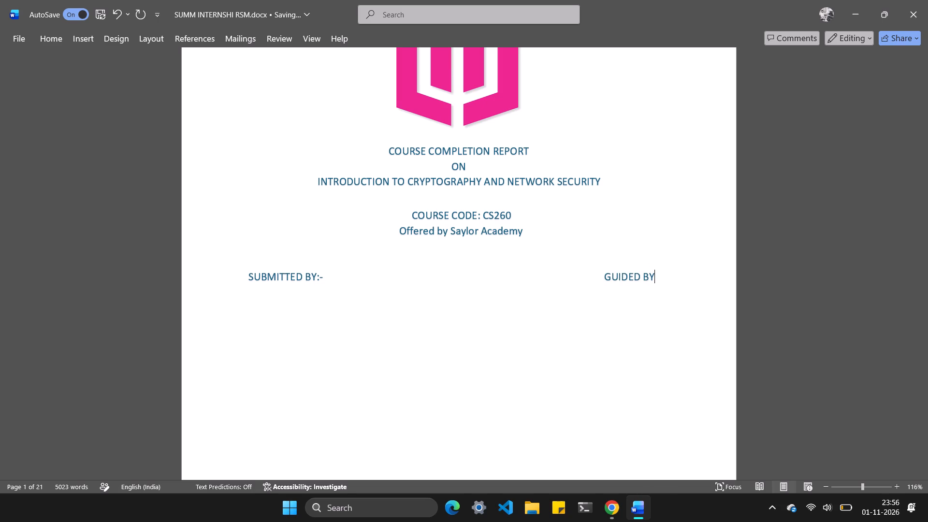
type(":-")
Enter the detail labels "NAME:" and "Q ID :" on separate lines below "SUBMITTED BY:-", after one blank line.
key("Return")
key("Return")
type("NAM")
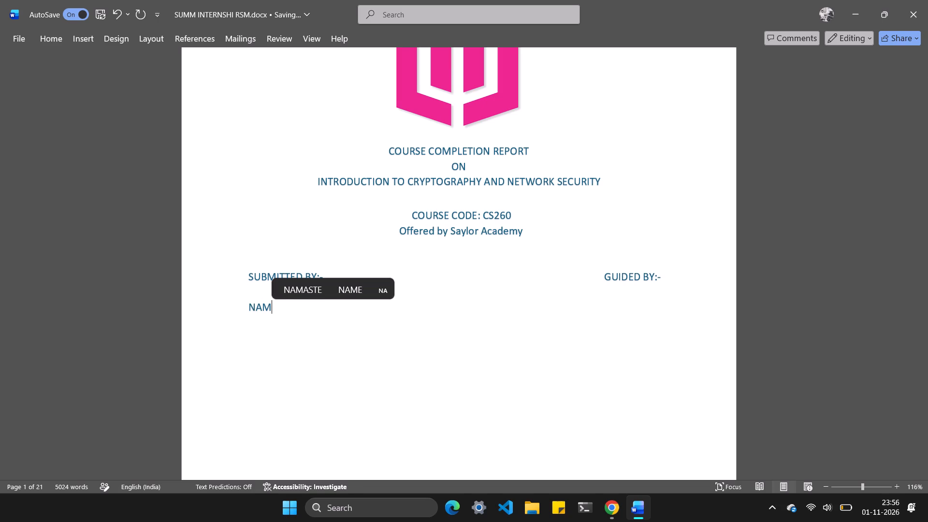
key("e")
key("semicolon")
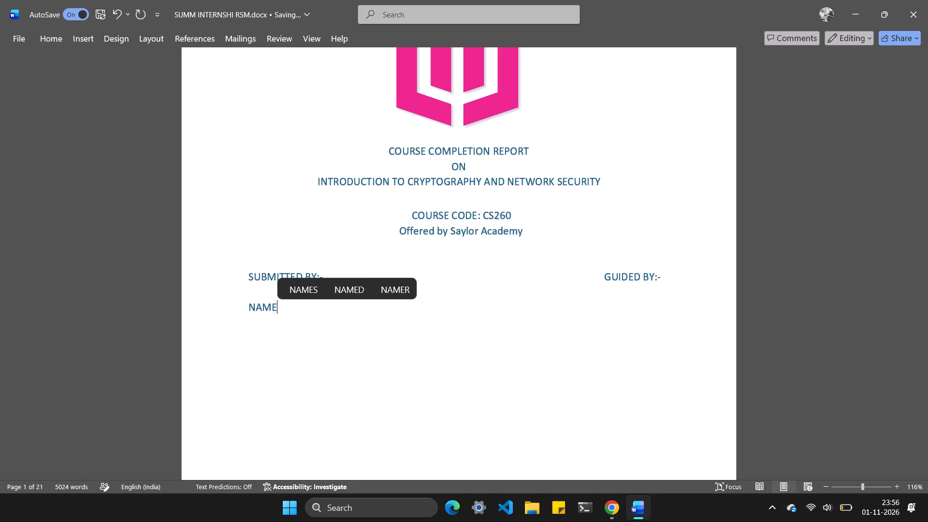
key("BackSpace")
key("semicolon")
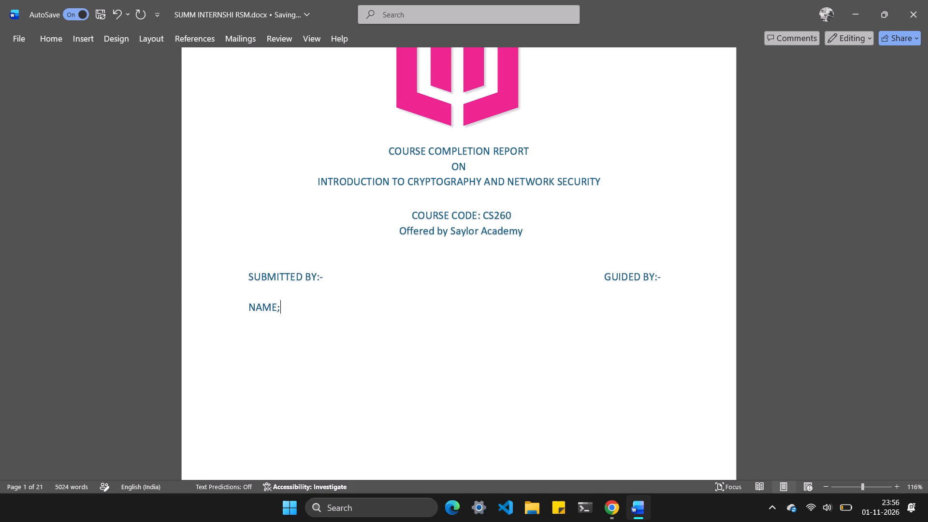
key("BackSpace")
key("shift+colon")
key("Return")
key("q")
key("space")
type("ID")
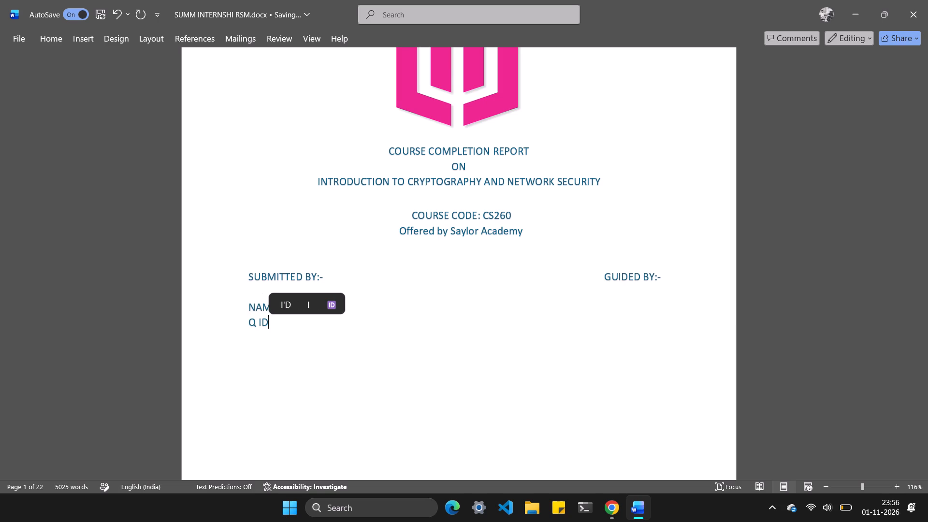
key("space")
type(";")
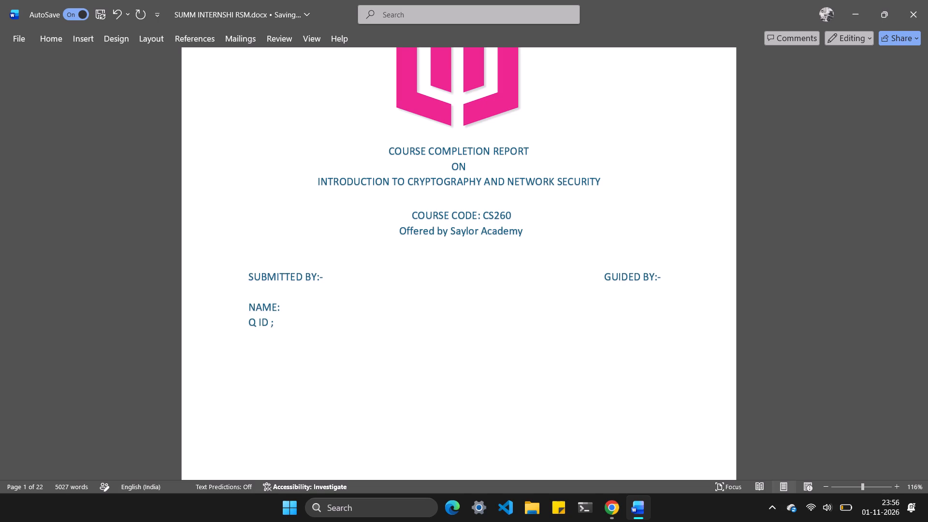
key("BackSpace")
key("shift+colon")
Add the labels "SECTION :" and "SEMESTER :" on separate lines below "Q ID :", followed by a new line.
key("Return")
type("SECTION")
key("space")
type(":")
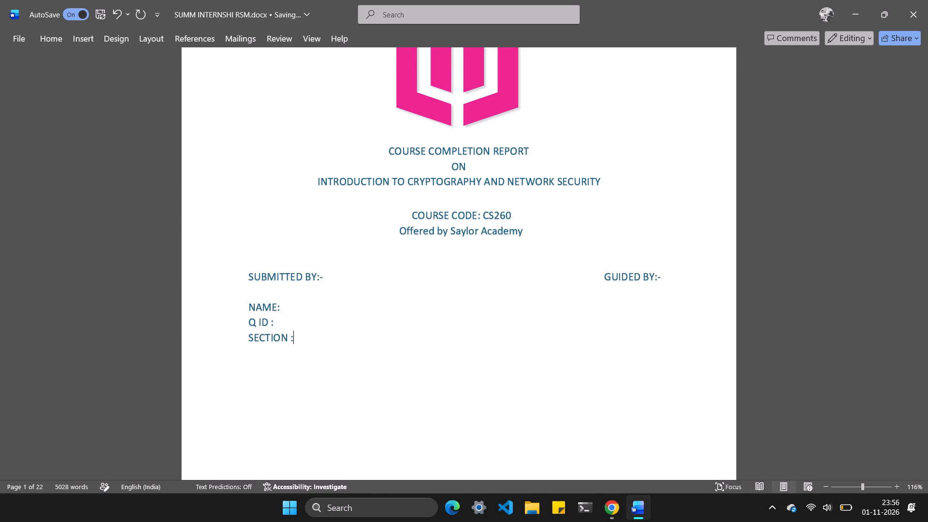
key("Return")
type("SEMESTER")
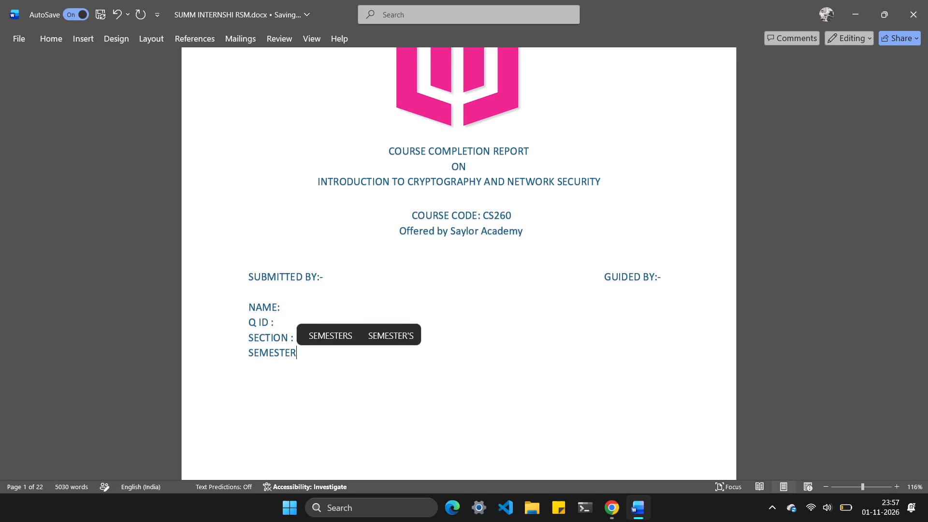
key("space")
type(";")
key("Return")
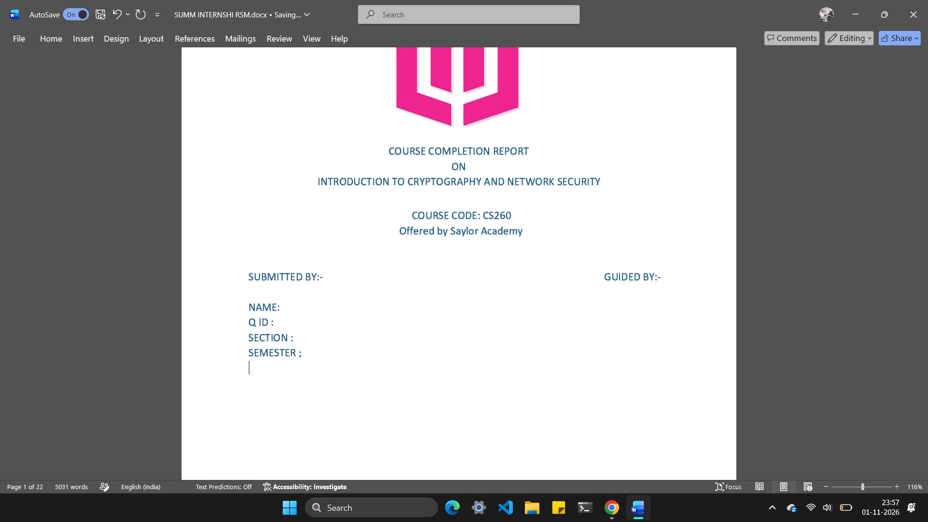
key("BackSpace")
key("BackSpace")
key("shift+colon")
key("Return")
Add the label lines "YEAR :" and "SUBJECT :" below "SEMESTER :" in the student details block.
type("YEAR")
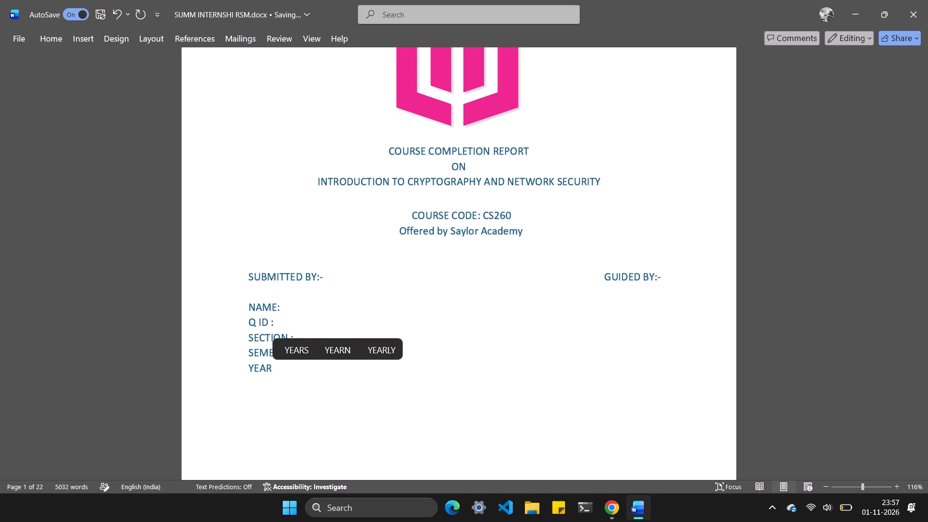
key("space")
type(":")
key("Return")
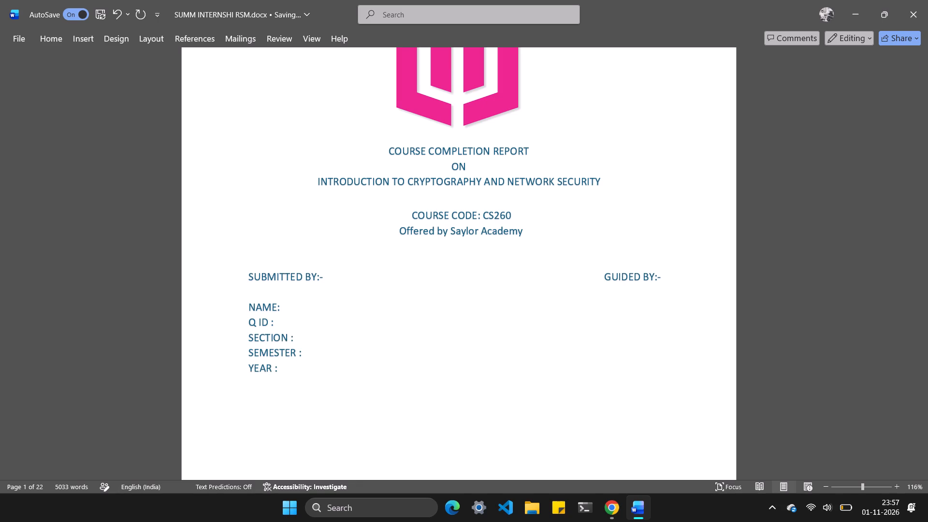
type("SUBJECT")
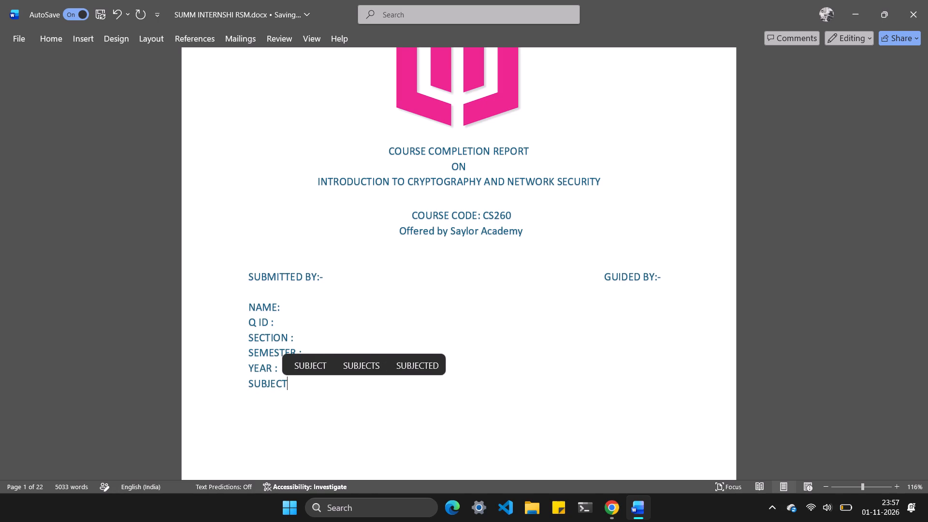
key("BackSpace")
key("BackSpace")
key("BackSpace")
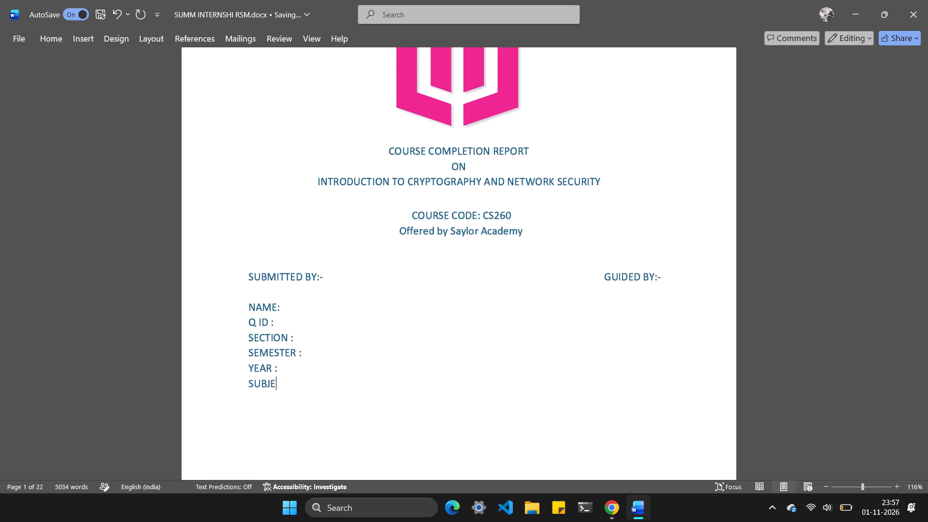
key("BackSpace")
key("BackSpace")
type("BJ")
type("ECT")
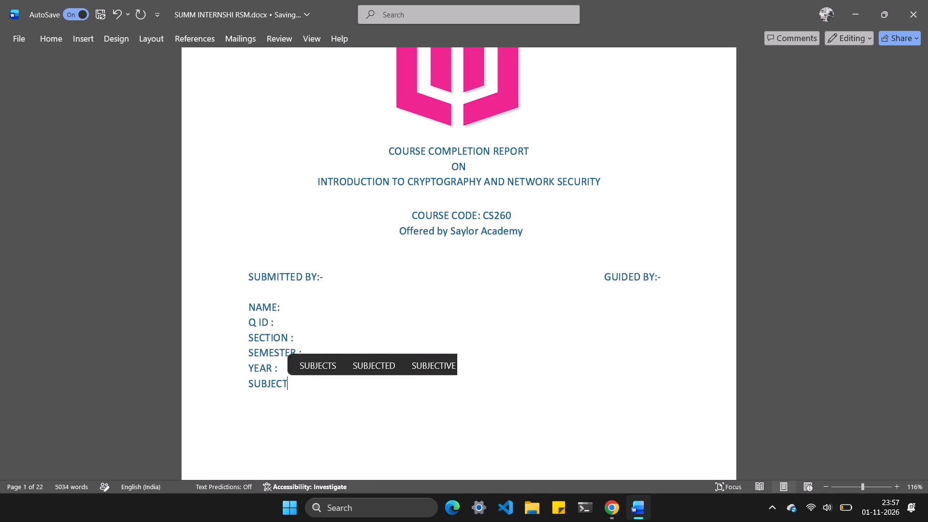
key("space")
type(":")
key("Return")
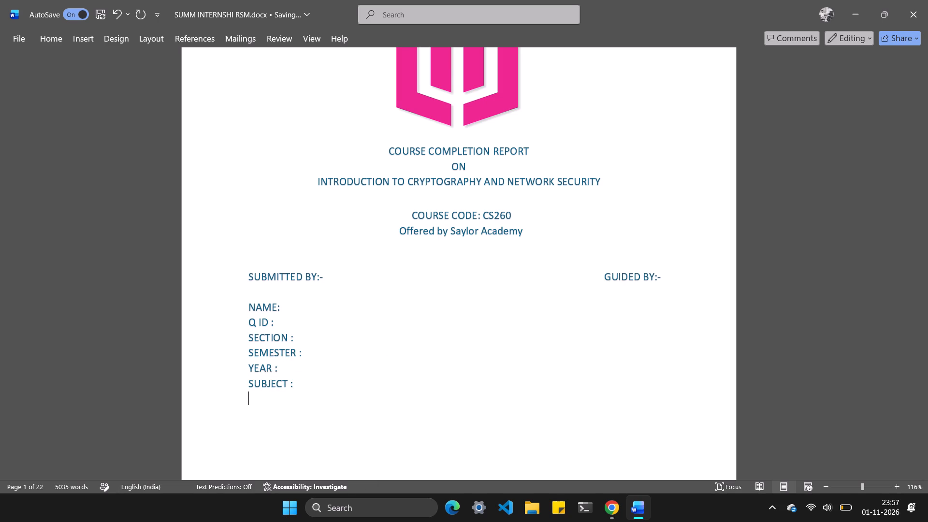
Fill in the student's full name after "NAME:" and the student ID number after "Q ID :".
left_click(283, 307)
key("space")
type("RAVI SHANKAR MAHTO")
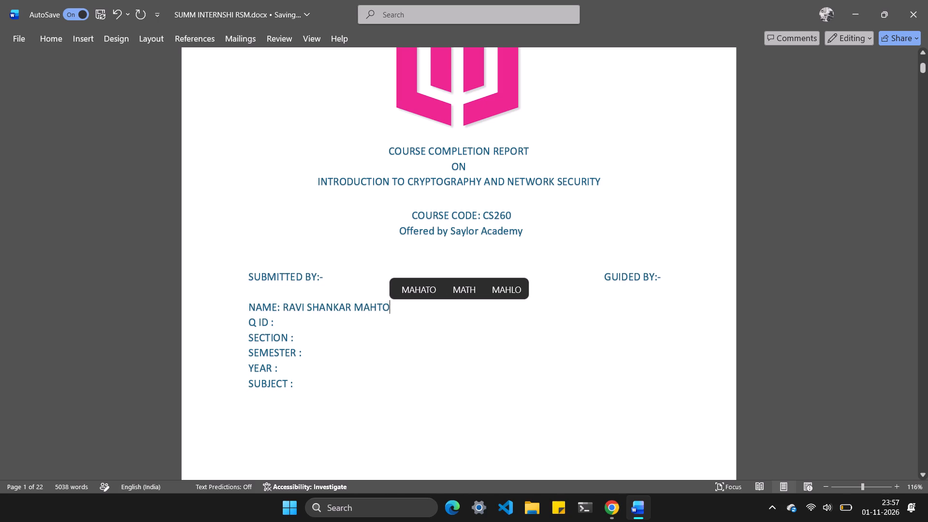
left_click(280, 317)
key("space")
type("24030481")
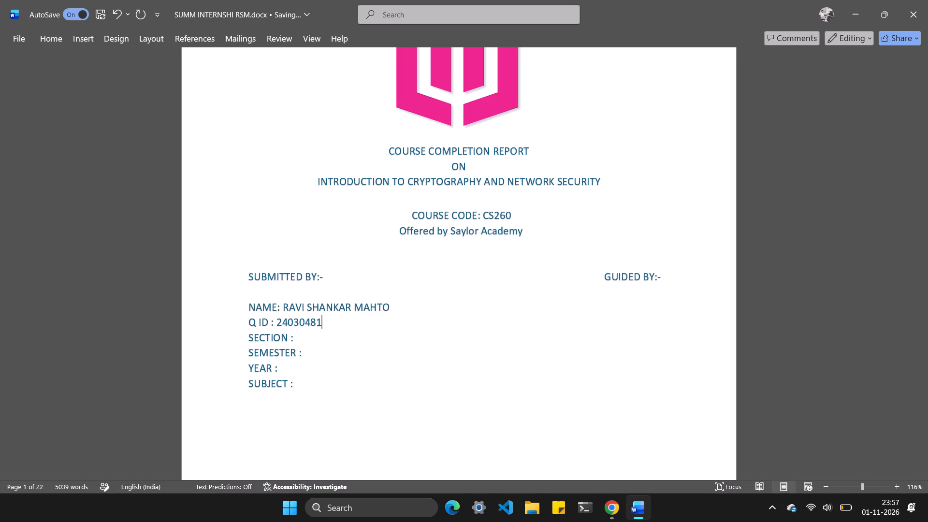
Fill in the student details with section 2, semester 5 and year 3.
left_click(315, 339)
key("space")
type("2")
left_click(319, 353)
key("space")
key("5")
left_click(312, 371)
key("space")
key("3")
Enter "SUMMER INTERSHIP -II" as the subject in the student details block.
left_click(314, 387)
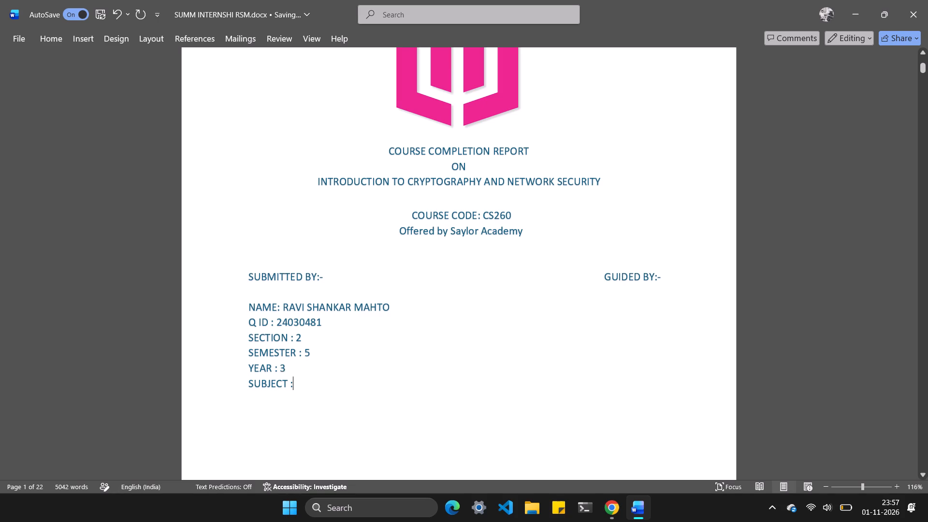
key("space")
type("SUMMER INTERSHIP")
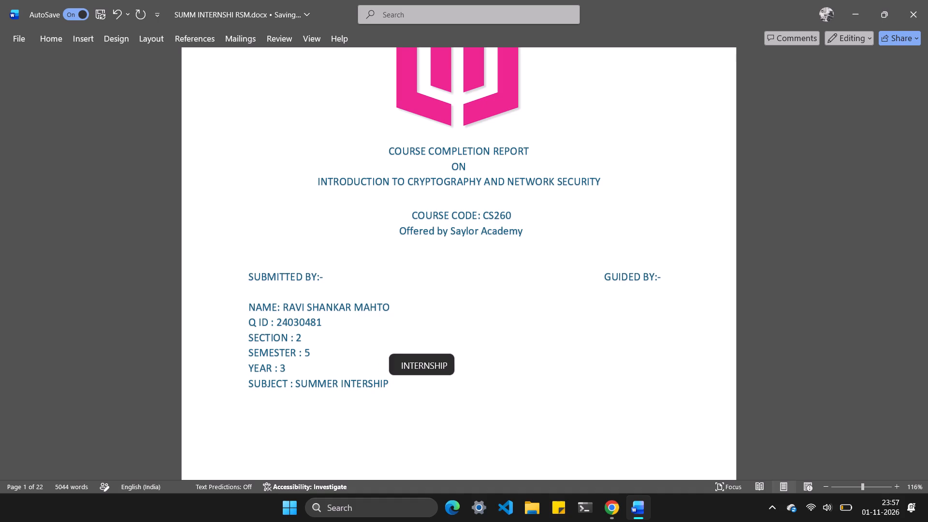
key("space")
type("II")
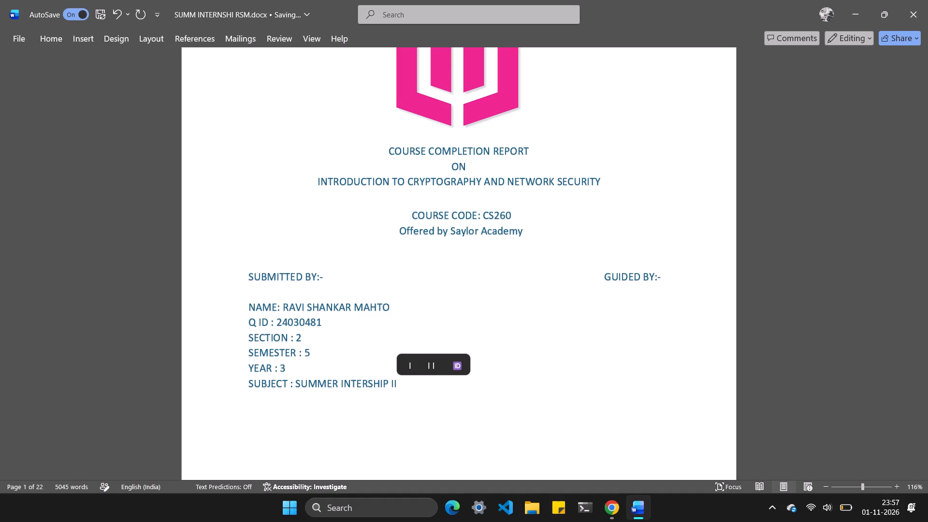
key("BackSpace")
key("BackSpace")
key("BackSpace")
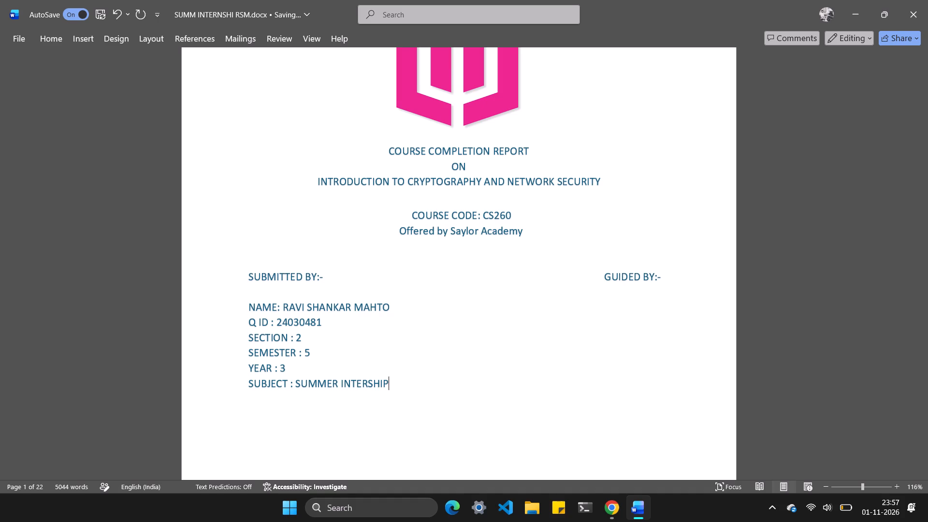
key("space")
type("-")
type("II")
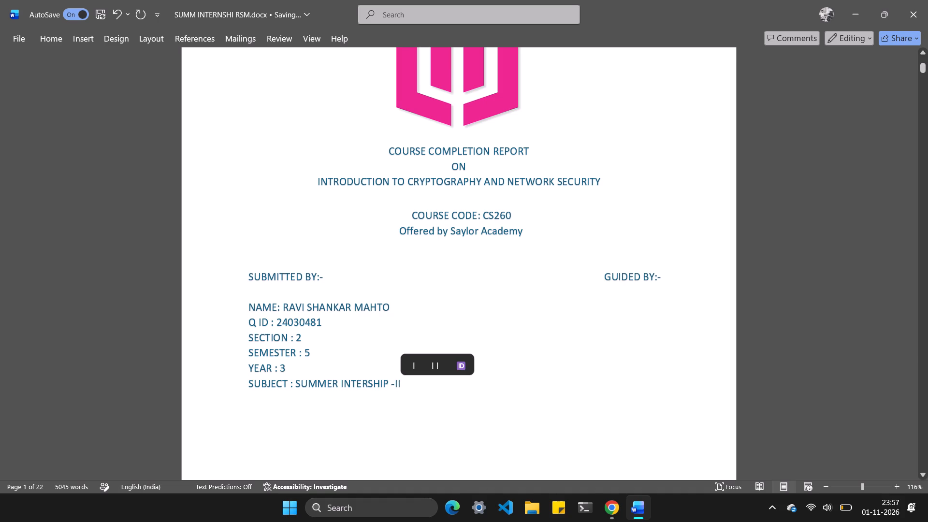
Add the guide's title and first name on the NAME line, spaced across to sit beneath "GUIDED BY:-".
left_click(464, 307)
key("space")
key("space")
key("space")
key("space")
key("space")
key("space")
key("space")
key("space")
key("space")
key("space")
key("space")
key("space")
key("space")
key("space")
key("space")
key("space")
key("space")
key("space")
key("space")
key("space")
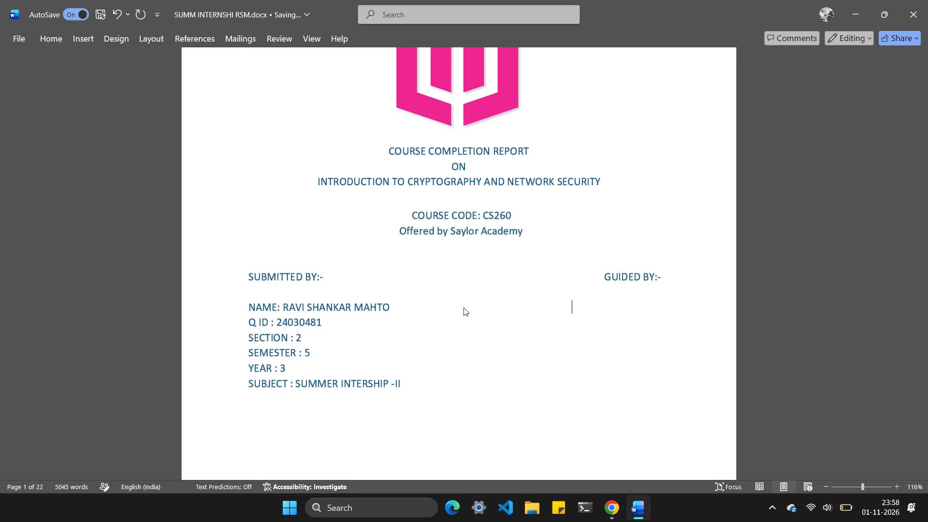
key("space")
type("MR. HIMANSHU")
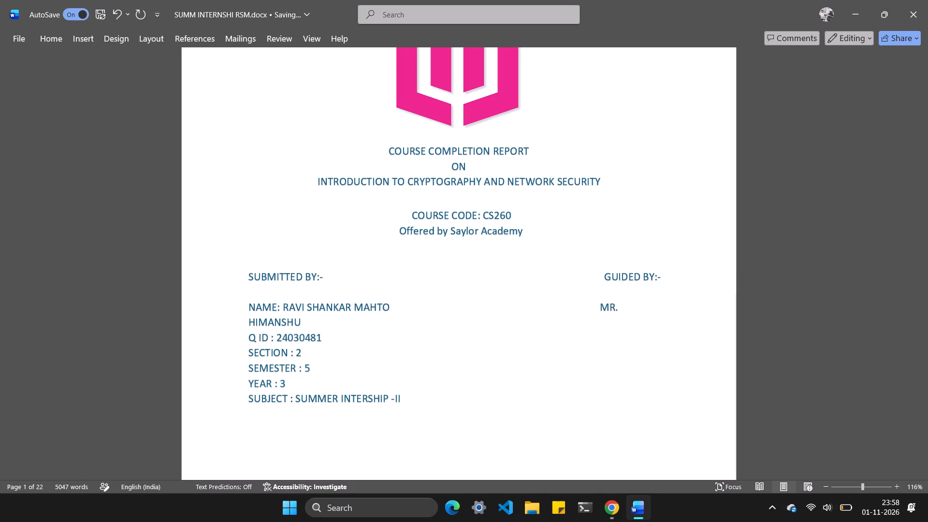
Remove excess spaces before the guide's name so the whole name fits on the NAME line.
left_click(567, 297)
left_click(574, 313)
key("BackSpace")
key("BackSpace")
key("BackSpace")
key("BackSpace")
key("BackSpace")
key("BackSpace")
key("BackSpace")
key("BackSpace")
key("BackSpace")
key("BackSpace")
key("BackSpace")
key("BackSpace")
key("BackSpace")
key("BackSpace")
key("BackSpace")
key("BackSpace")
key("BackSpace")
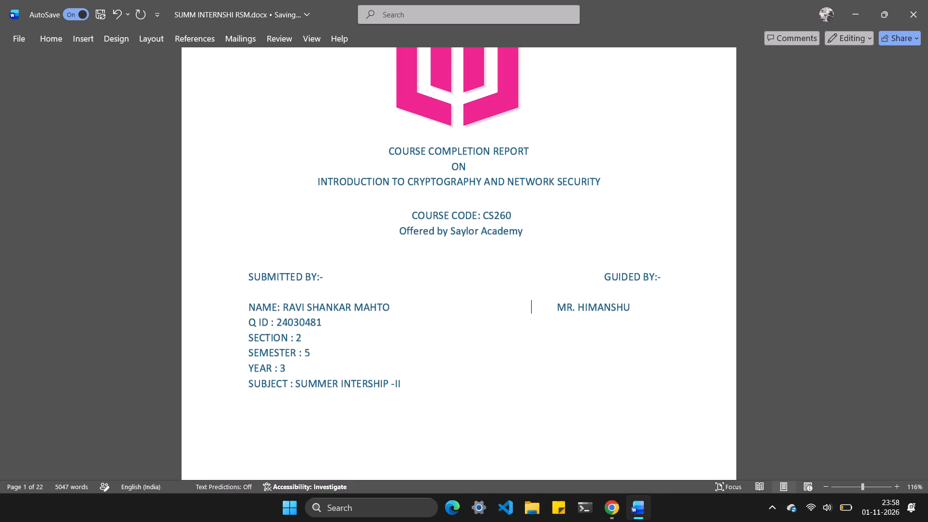
Add the guide's surname after the first name on the NAME line.
left_click(648, 301)
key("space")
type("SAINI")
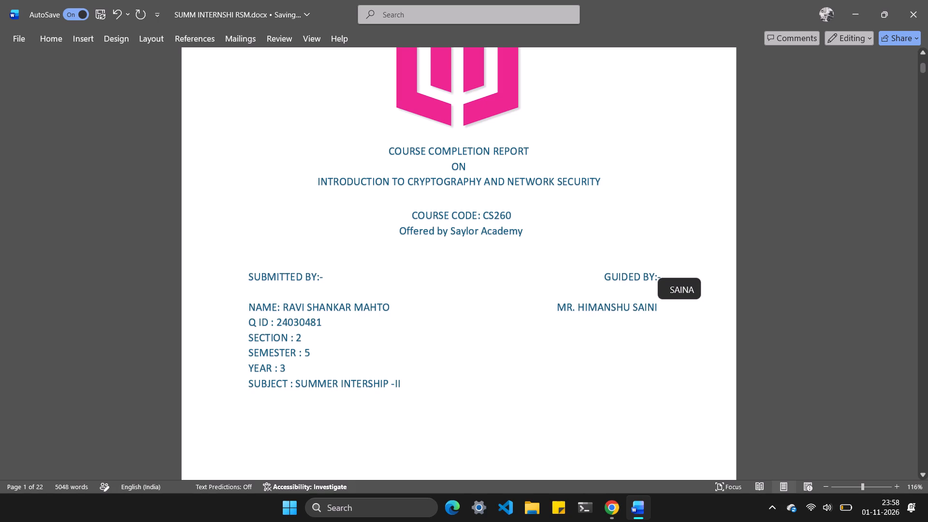
Adjust the spaces before the guide's name to shift it slightly further right while keeping the whole name on the NAME line.
left_click(545, 314)
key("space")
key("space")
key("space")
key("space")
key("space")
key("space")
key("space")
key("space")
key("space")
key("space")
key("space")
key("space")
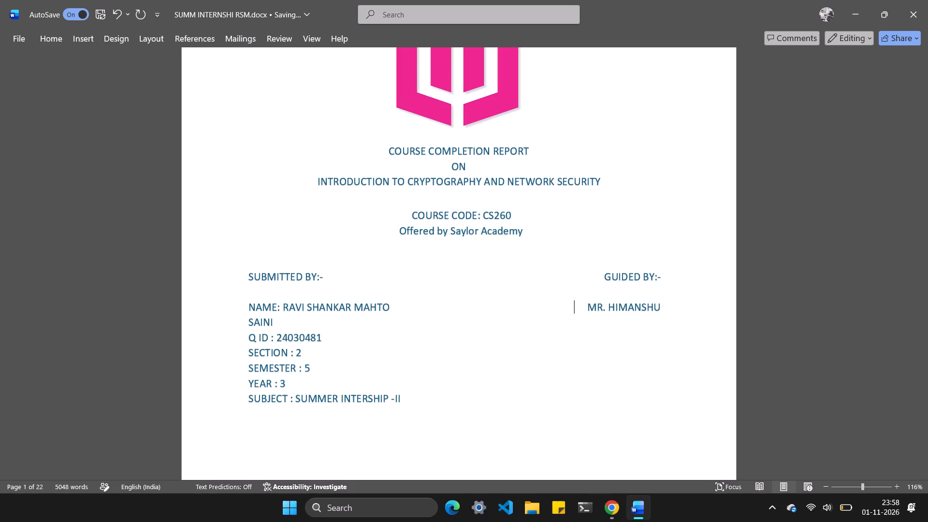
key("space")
key("BackSpace")
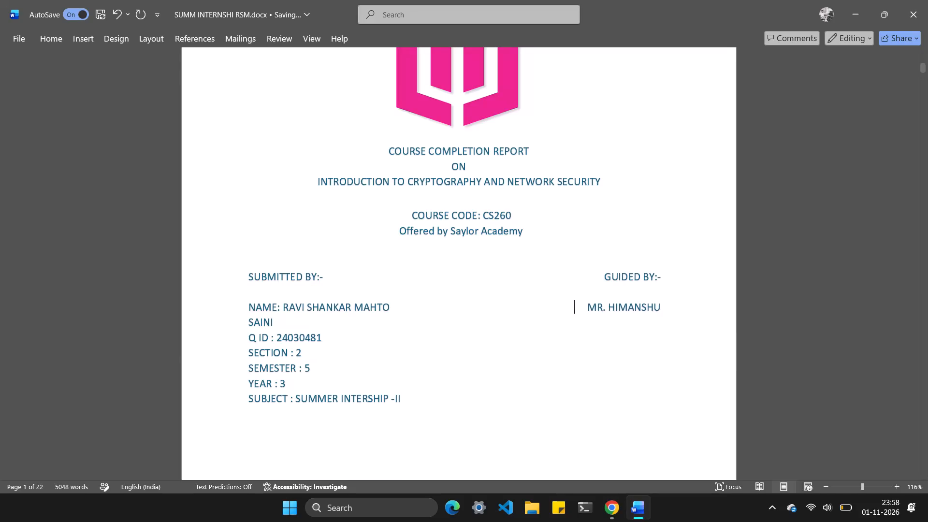
key("BackSpace")
key("BackSpace")
key("BackSpace")
key("BackSpace")
key("BackSpace")
key("BackSpace")
key("BackSpace")
key("BackSpace")
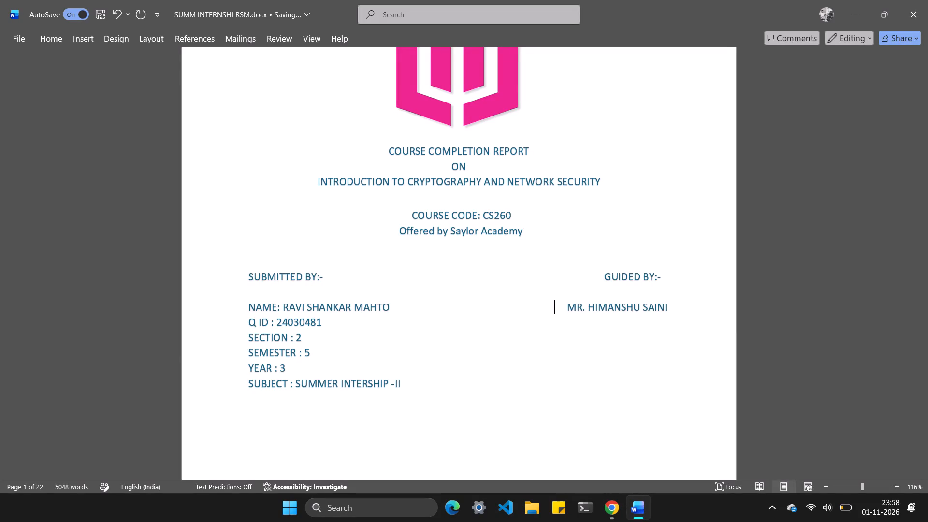
Remove spaces before "GUIDED BY:-" so the label sits centred above the guide's name.
left_click(580, 274)
key("BackSpace")
key("BackSpace")
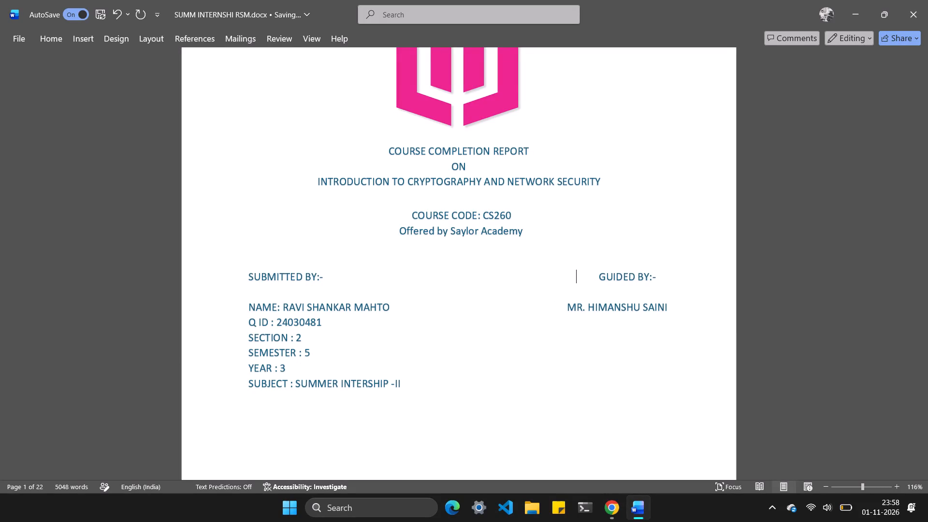
key("BackSpace")
key("BackSpace")
key("BackSpace")
key("BackSpace")
key("BackSpace")
scroll(531, 377, "down", 2)
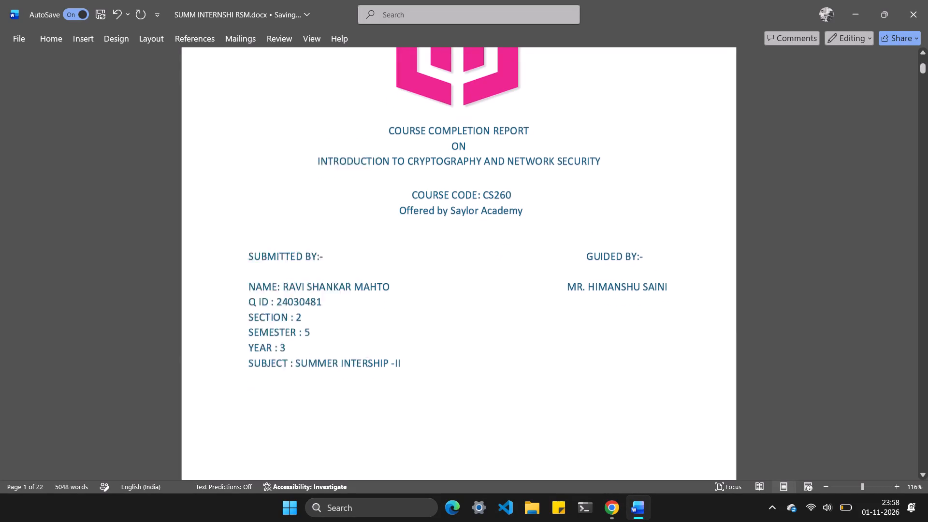
scroll(531, 377, "down", 3)
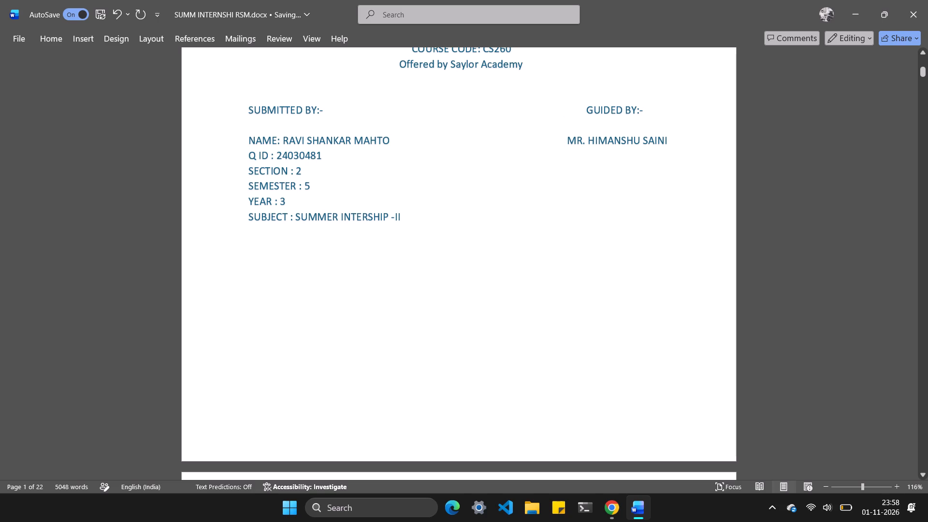
left_click(431, 223)
key("Return")
key("Return")
key("Return")
key("Return")
left_click(599, 508)
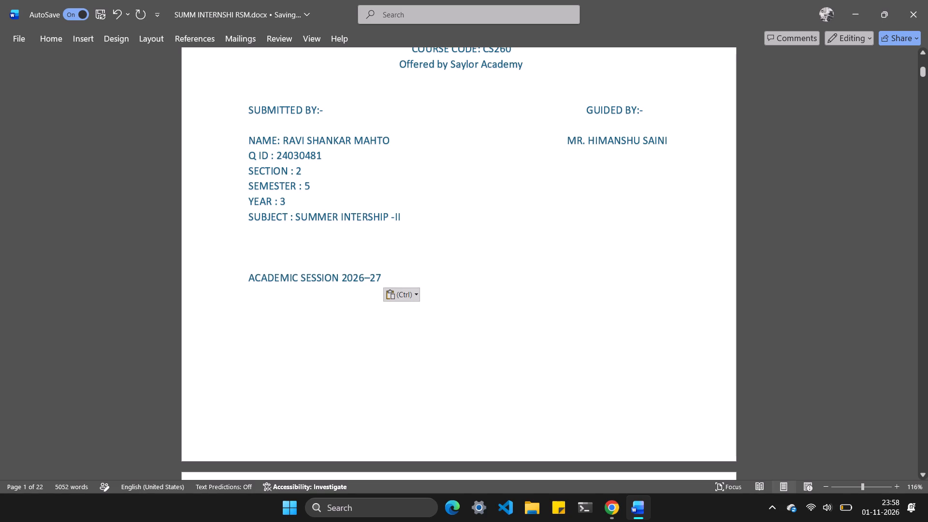
left_click(324, 372)
Apply the blue text effect and bold to the two-line heading "QUANTUM UNIVERSITY / ROORKEE, UTTARAKHAND".
scroll(448, 295, "up", 15)
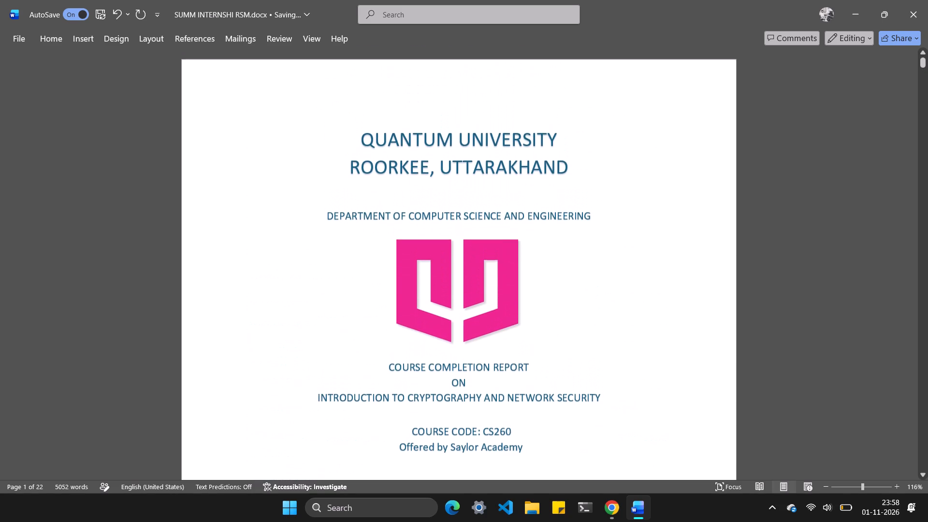
scroll(449, 298, "up", 3)
left_click_drag(352, 139, 550, 167)
left_click(57, 37)
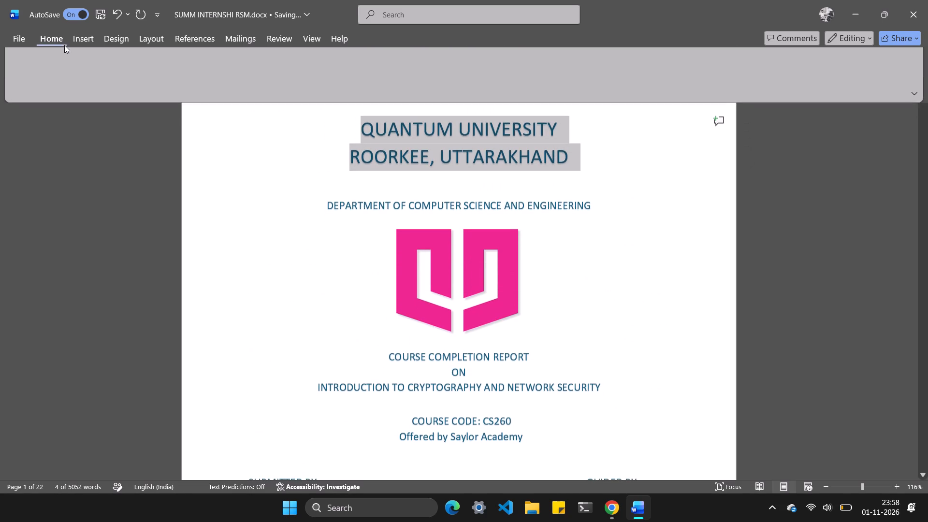
left_click(183, 80)
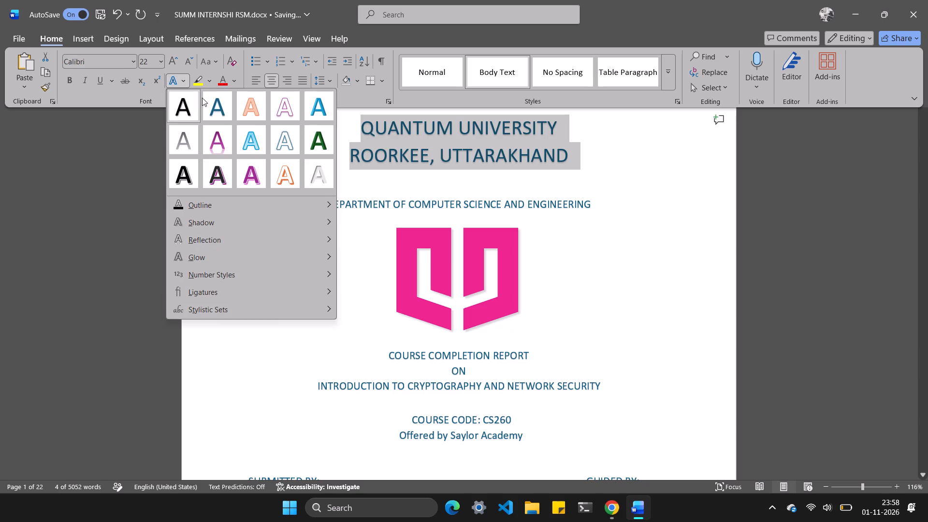
left_click(220, 104)
left_click(182, 81)
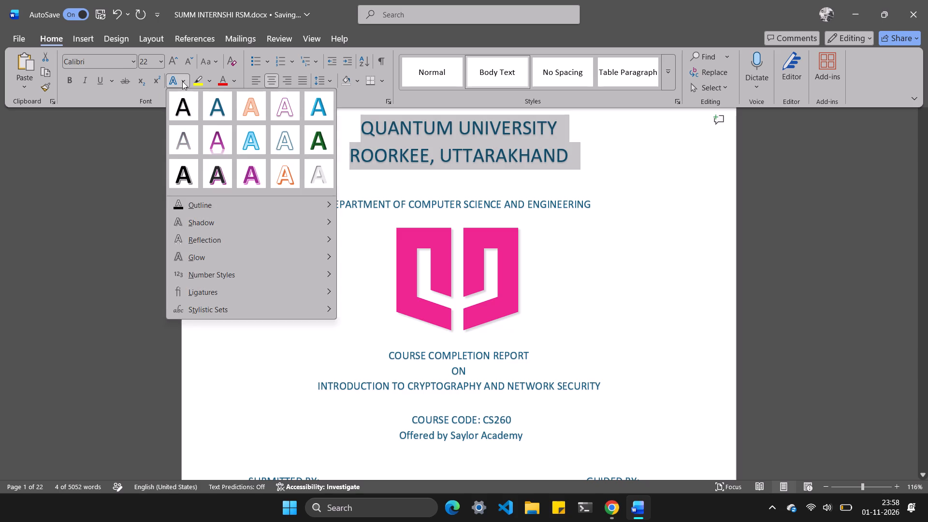
left_click(180, 81)
left_click(67, 77)
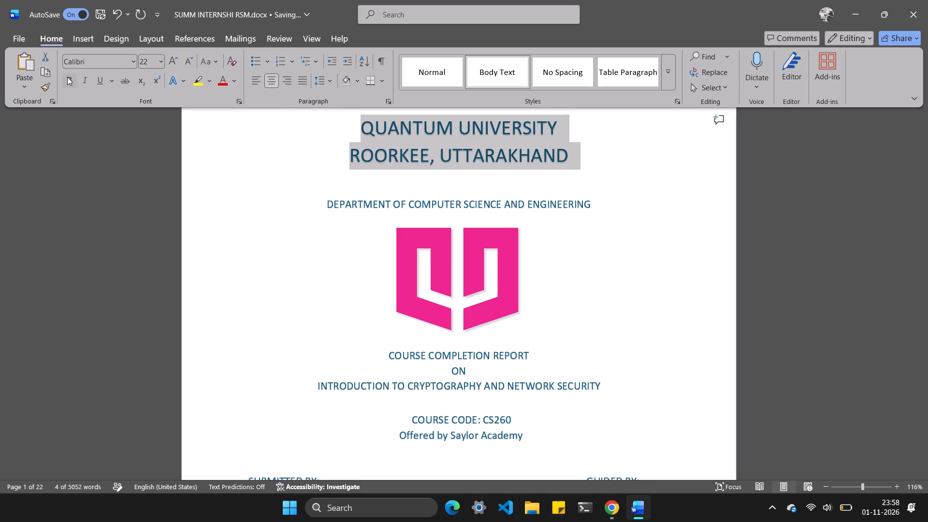
left_click(240, 150)
left_click(655, 140)
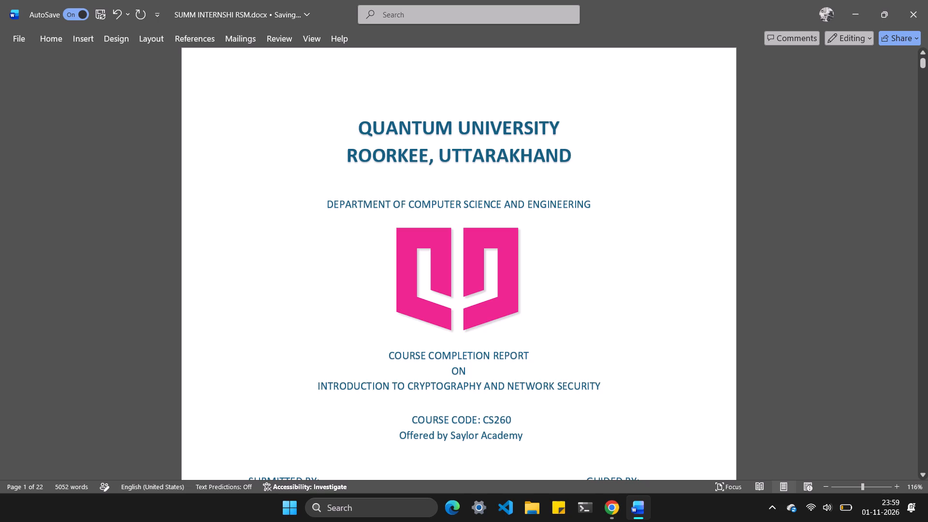
Increase the font size of the "DEPARTMENT OF COMPUTER SCIENCE AND ENGINEERING" line by one increment.
scroll(477, 195, "down", 1)
left_click_drag(324, 169, 325, 169)
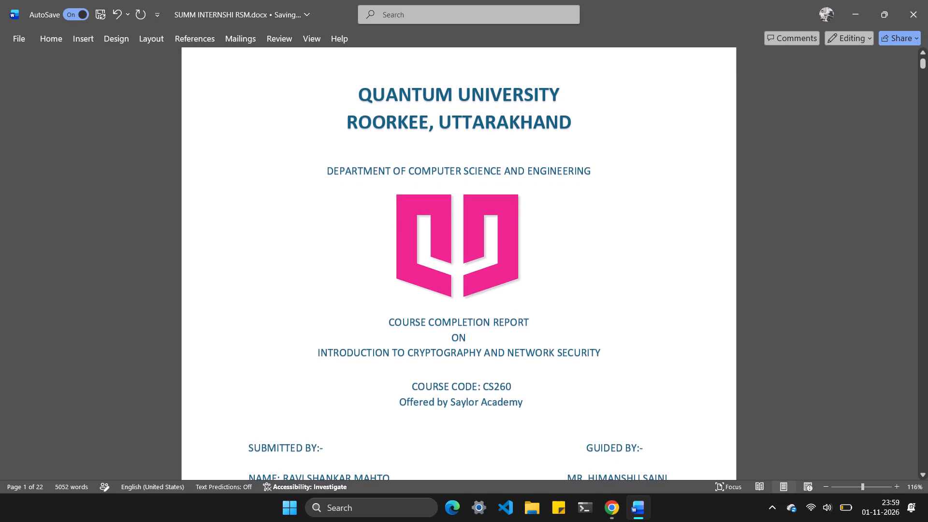
left_click_drag(325, 169, 569, 178)
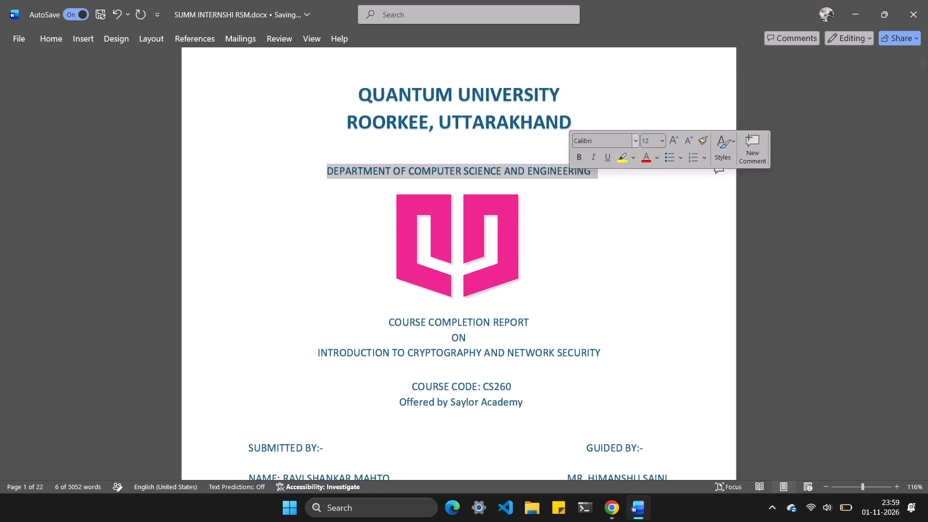
left_click(677, 146)
Insert one extra blank line above the university logo and one below it.
left_click(660, 183)
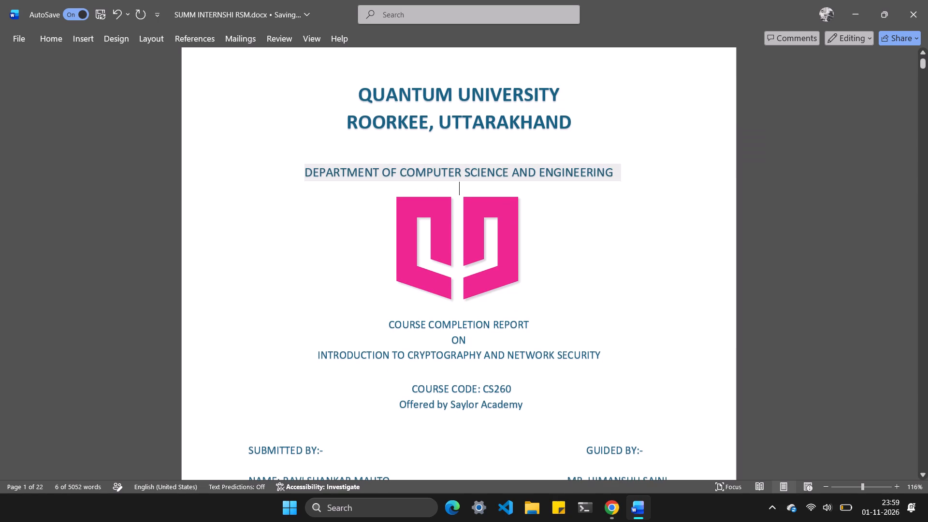
key("Return")
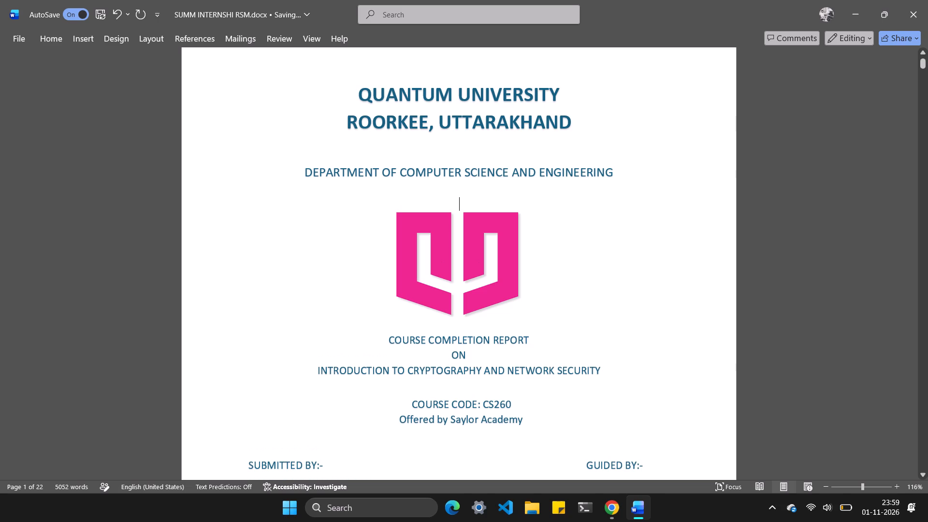
scroll(552, 246, "down", 2)
left_click(528, 251)
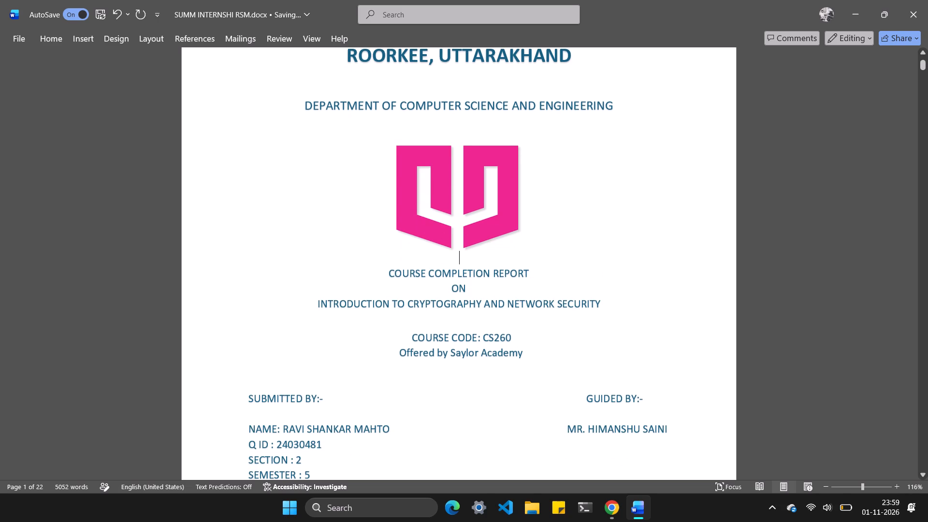
key("Return")
Examine the cover page's spacing from the university heading down to the student details.
scroll(515, 237, "down", 2)
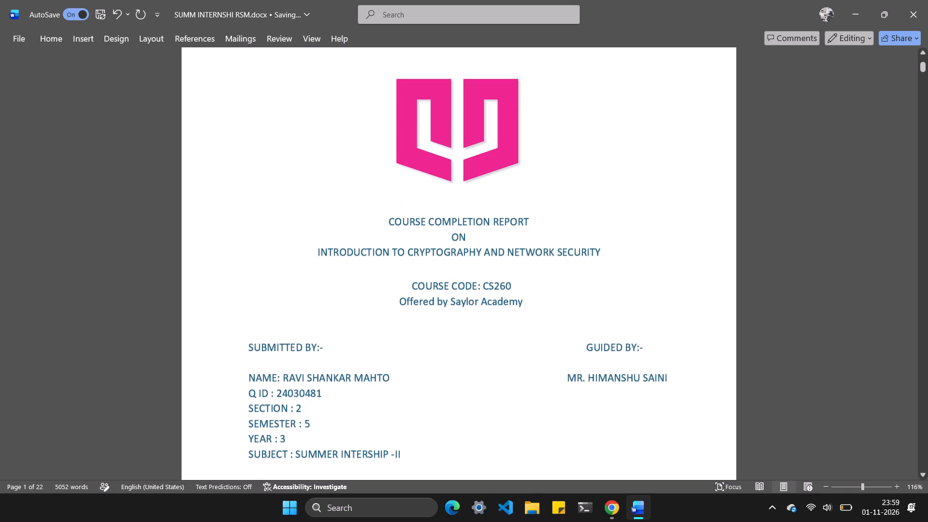
scroll(414, 208, "up", 4)
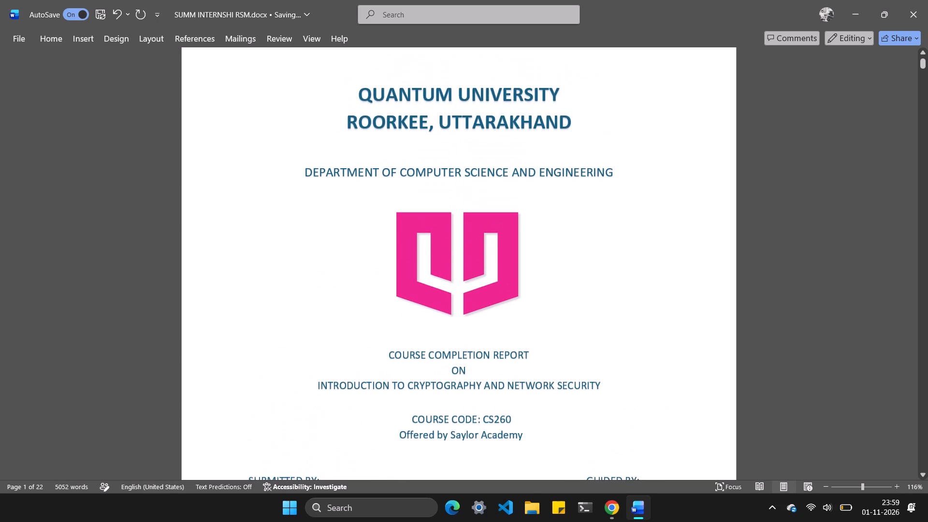
scroll(414, 208, "down", 3)
scroll(414, 208, "up", 2)
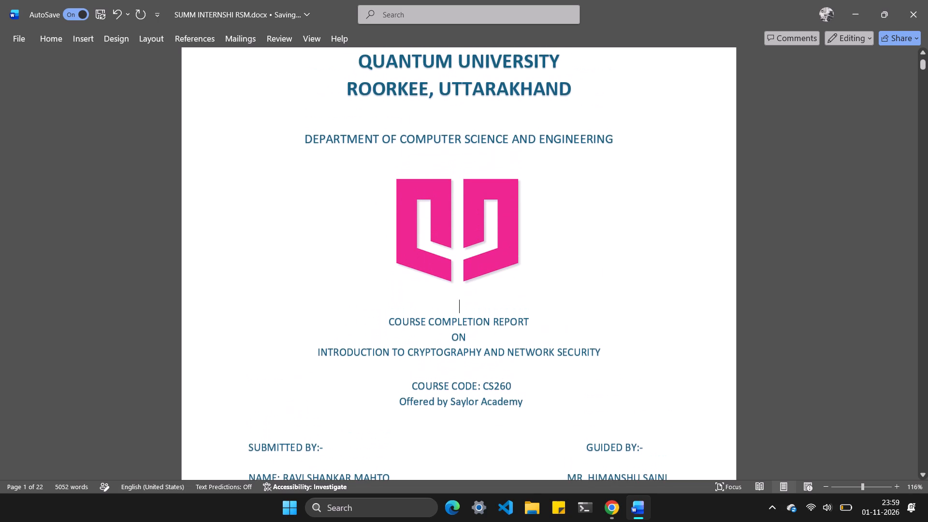
scroll(415, 208, "down", 4)
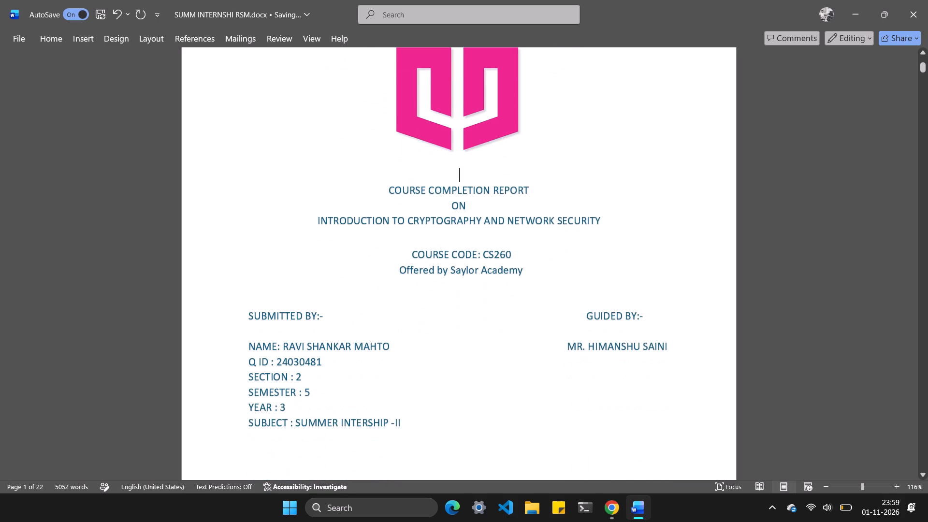
scroll(439, 215, "up", 2)
scroll(439, 215, "down", 2)
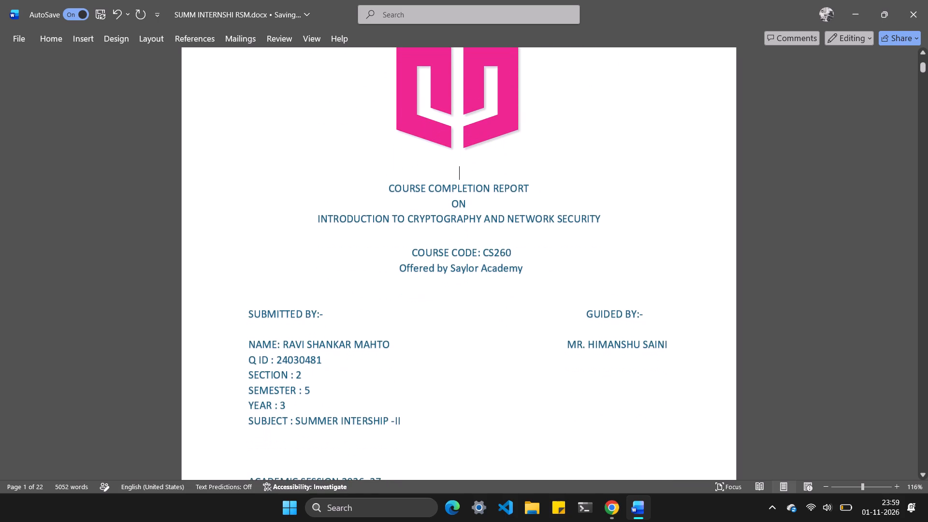
Insert a blank line after "COURSE COMPLETION REPORT" and another after "ON".
left_click(538, 195)
key("Return")
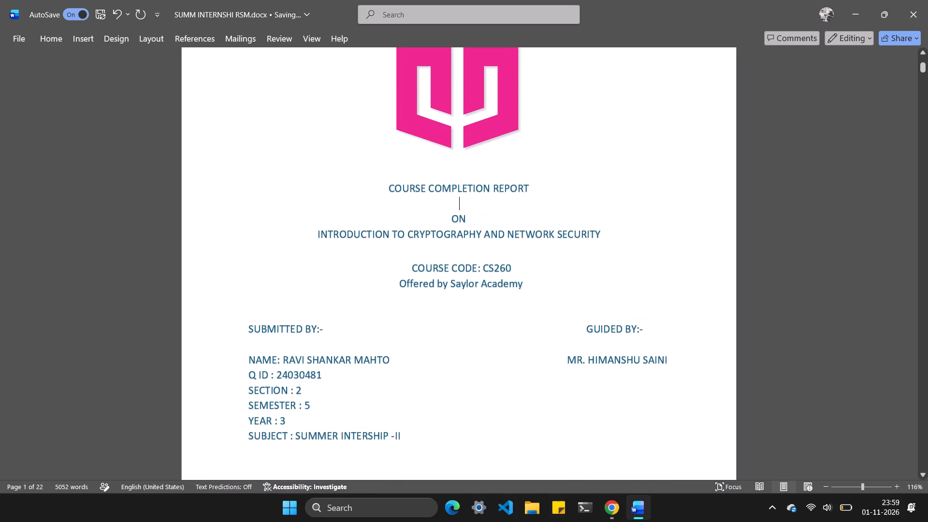
left_click(501, 214)
key("Return")
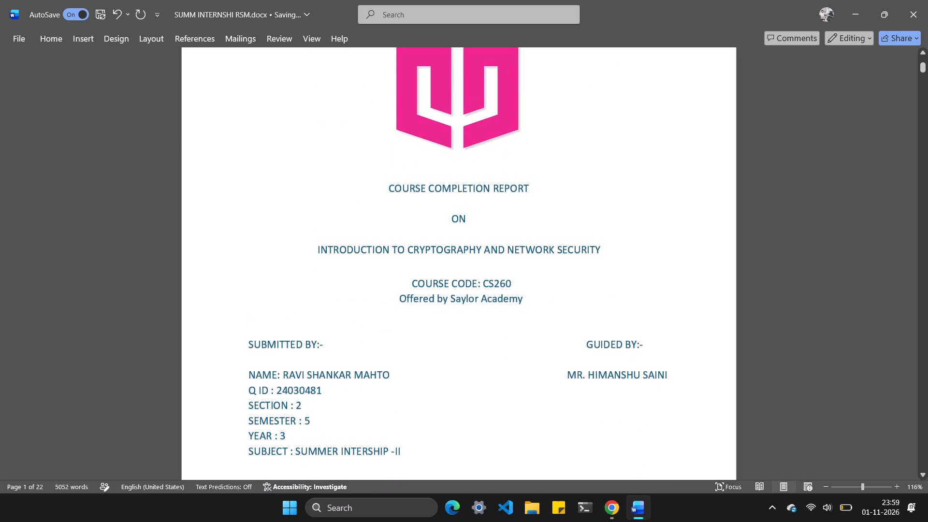
Increase the font size of the title "INTRODUCTION TO CRYPTOGRAPHY AND NETWORK SECURITY" to 22.
left_click_drag(313, 246, 609, 256)
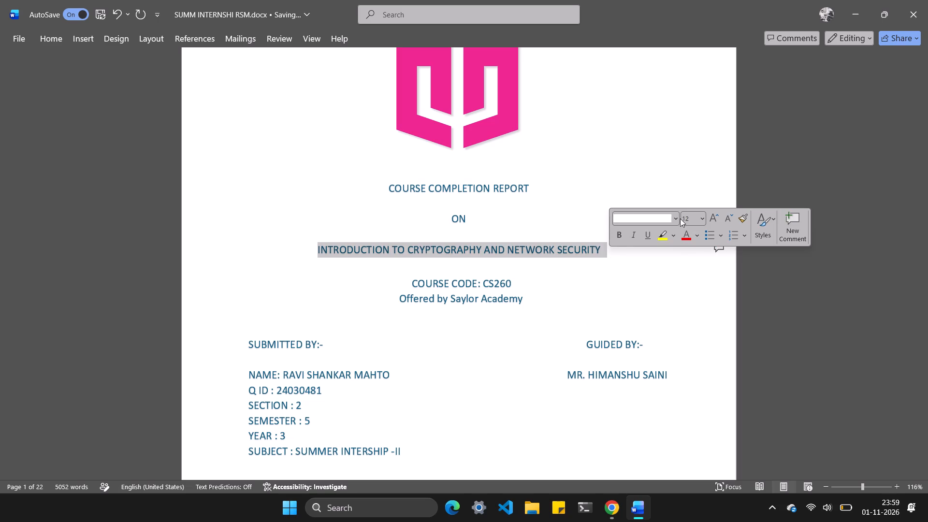
left_click(710, 220)
left_click(710, 220)
left_click(711, 220)
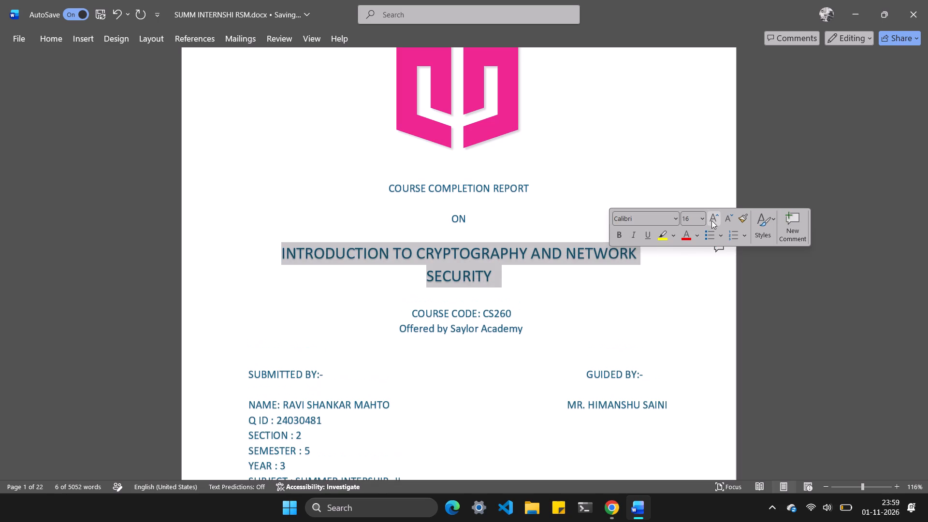
left_click(711, 220)
left_click(711, 220)
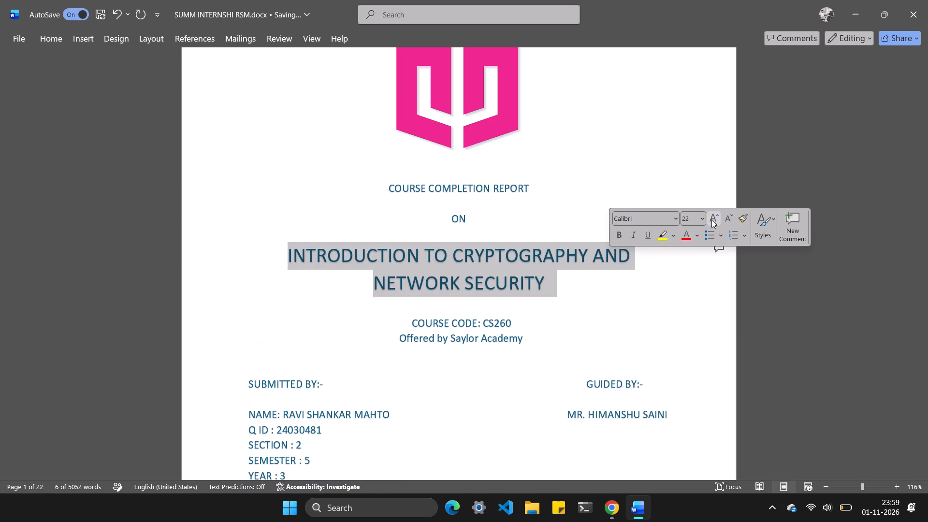
left_click(677, 276)
scroll(523, 209, "up", 5)
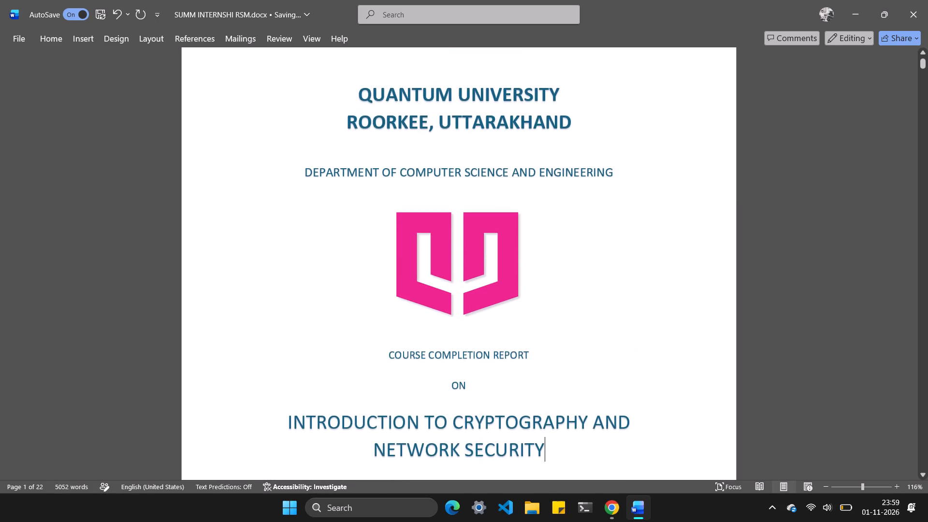
Increase the font size of the "COURSE CODE: CS260" and "Offered by Saylor Academy" lines by one step.
scroll(523, 209, "down", 10)
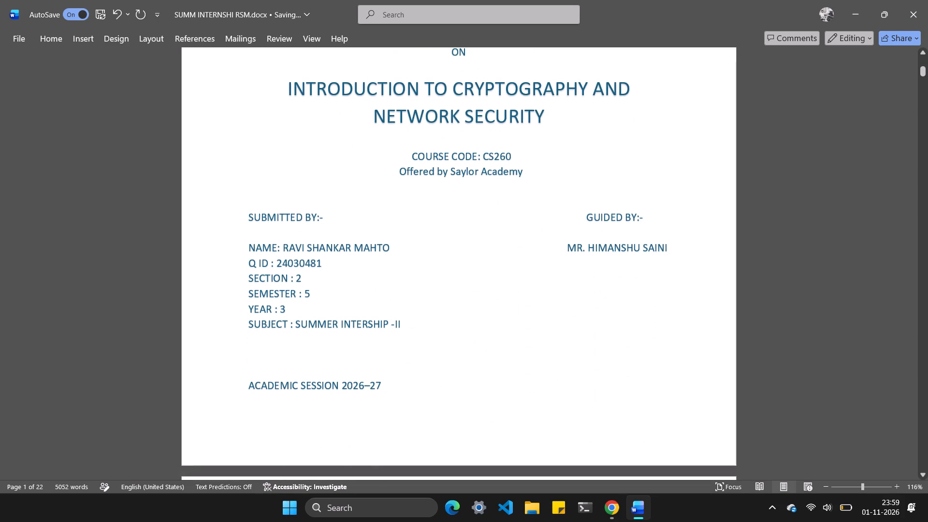
left_click_drag(405, 151, 406, 151)
left_click_drag(406, 151, 508, 174)
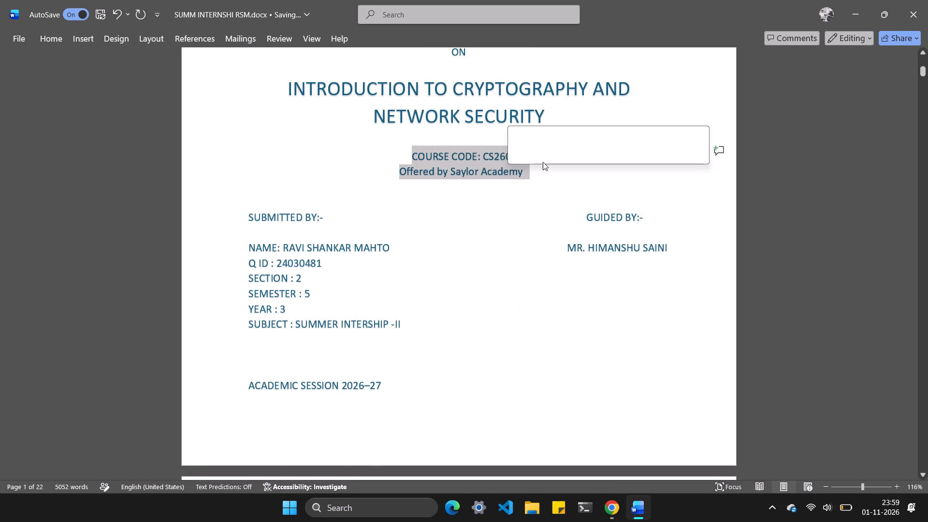
left_click(614, 134)
left_click(600, 179)
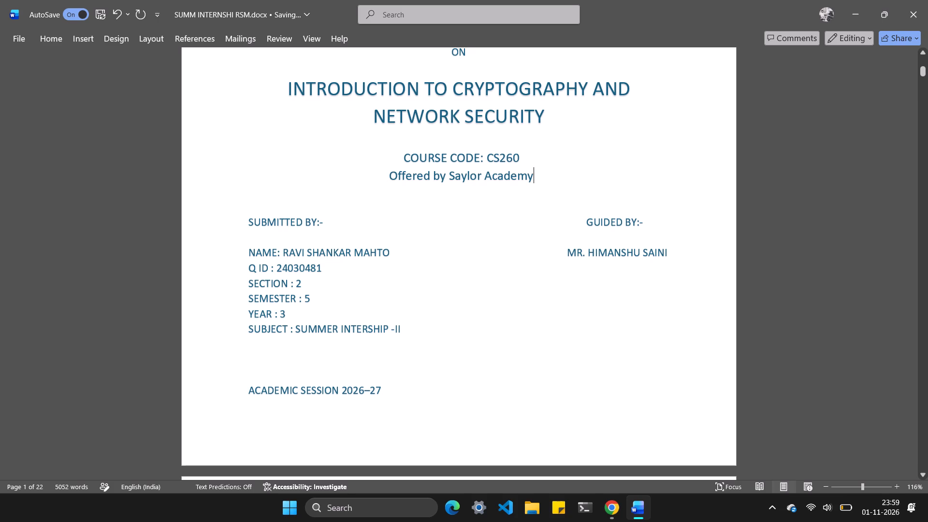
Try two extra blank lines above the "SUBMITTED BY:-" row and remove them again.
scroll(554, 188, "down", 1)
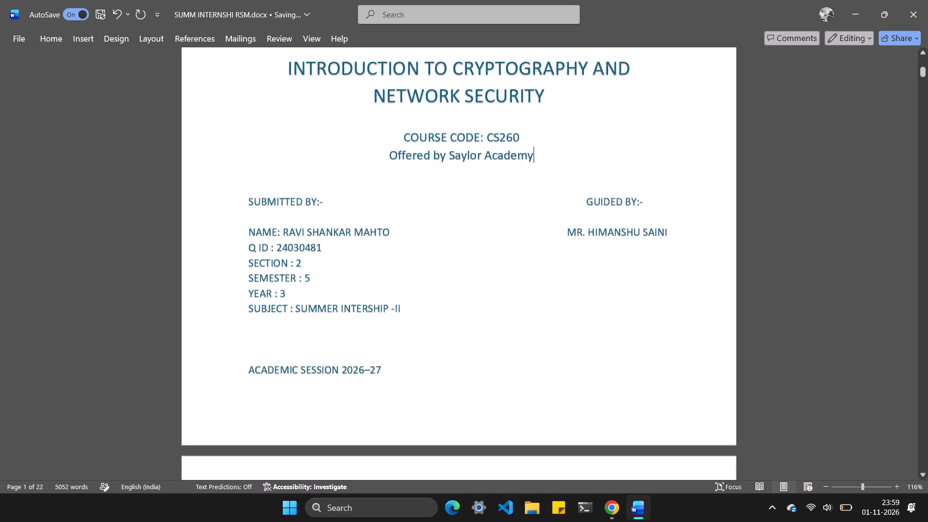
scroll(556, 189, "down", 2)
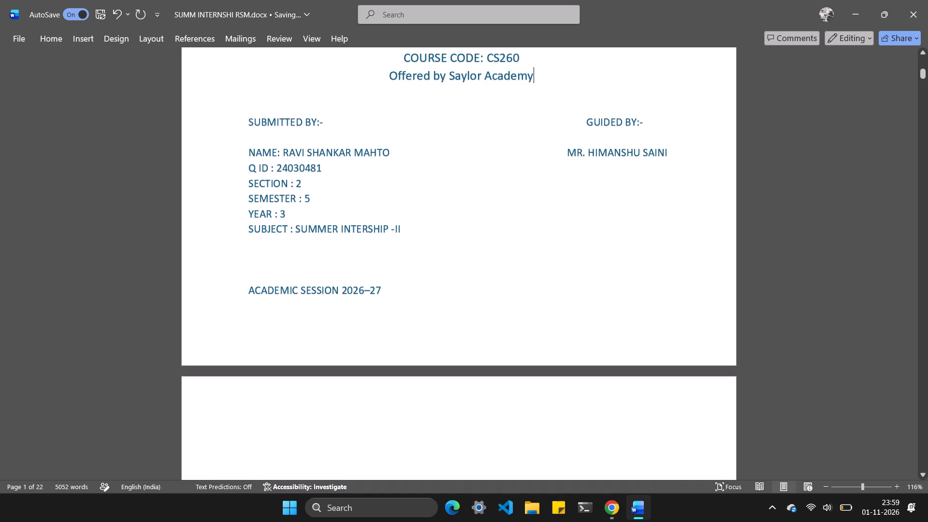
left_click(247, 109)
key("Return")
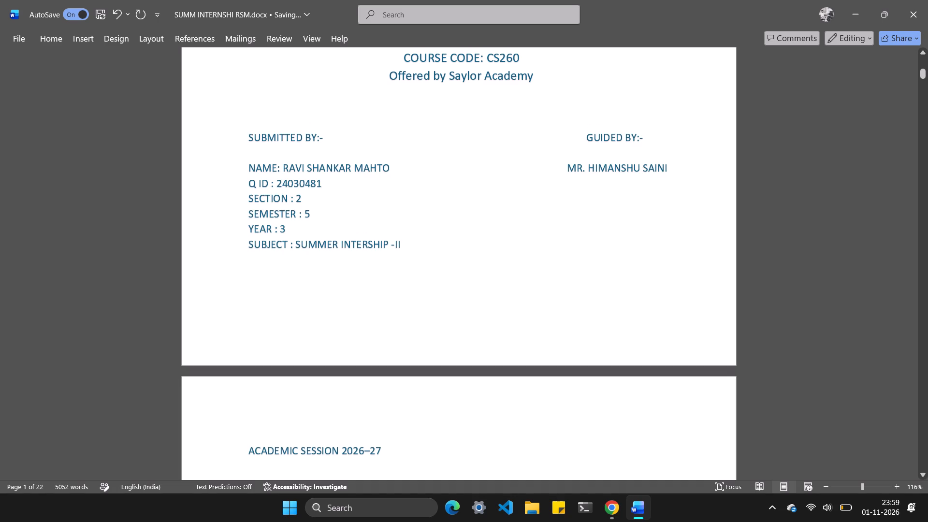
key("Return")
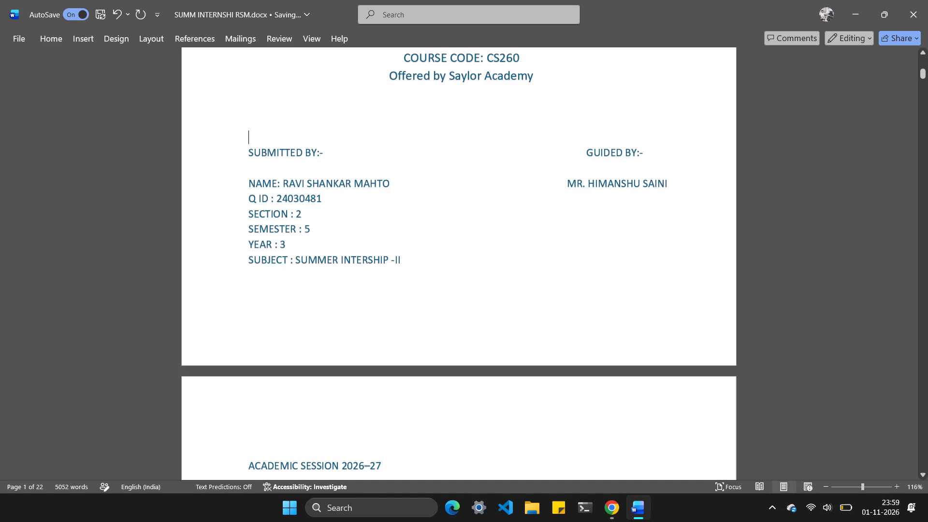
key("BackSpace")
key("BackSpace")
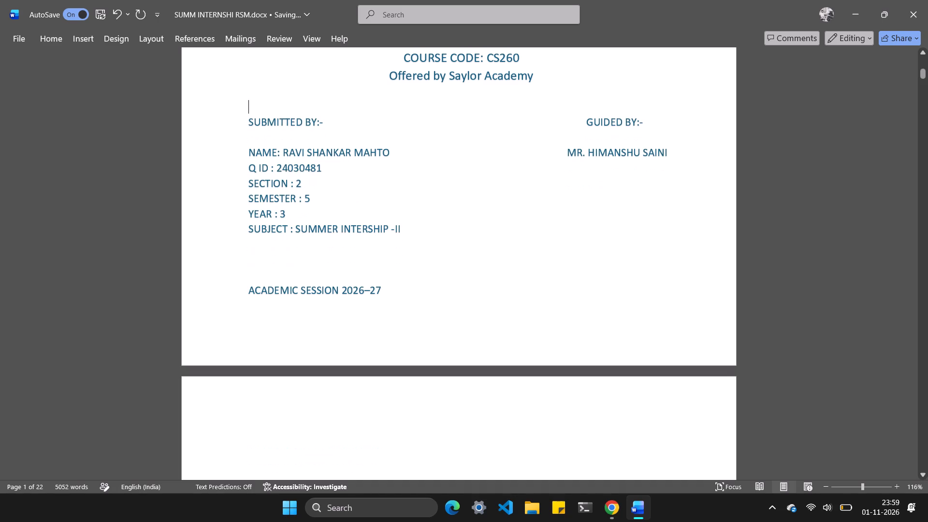
Set the "SUBMITTED BY:-" and "GUIDED BY:-" headings to font size 14 and bold.
left_click_drag(247, 121, 314, 124)
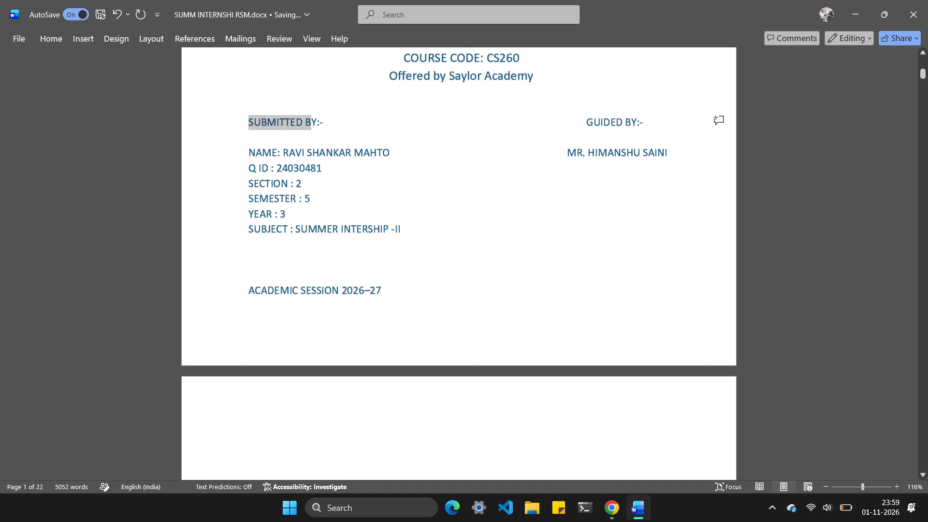
left_click_drag(314, 124, 675, 133)
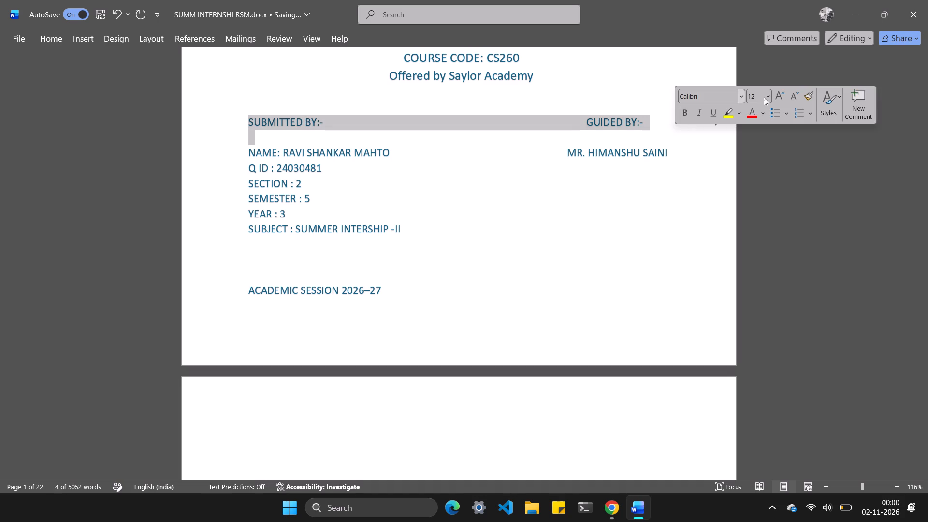
left_click(776, 95)
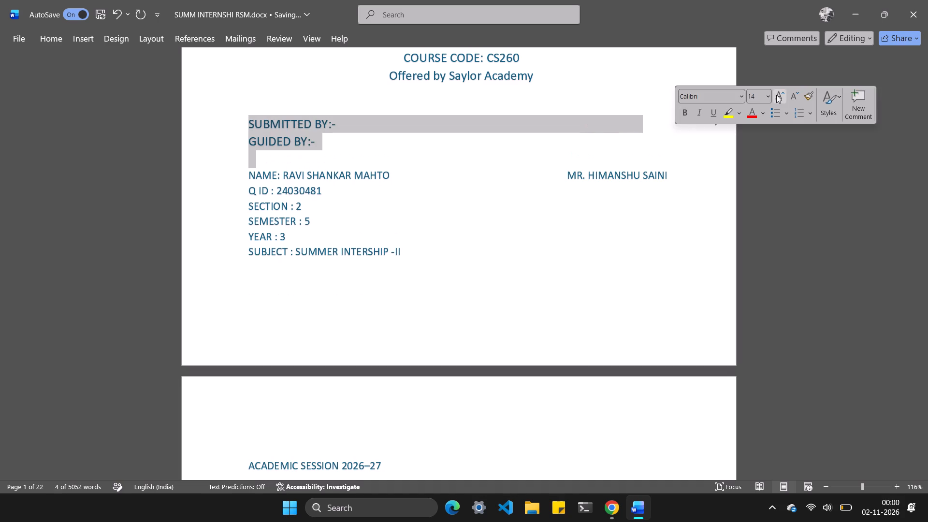
left_click(684, 114)
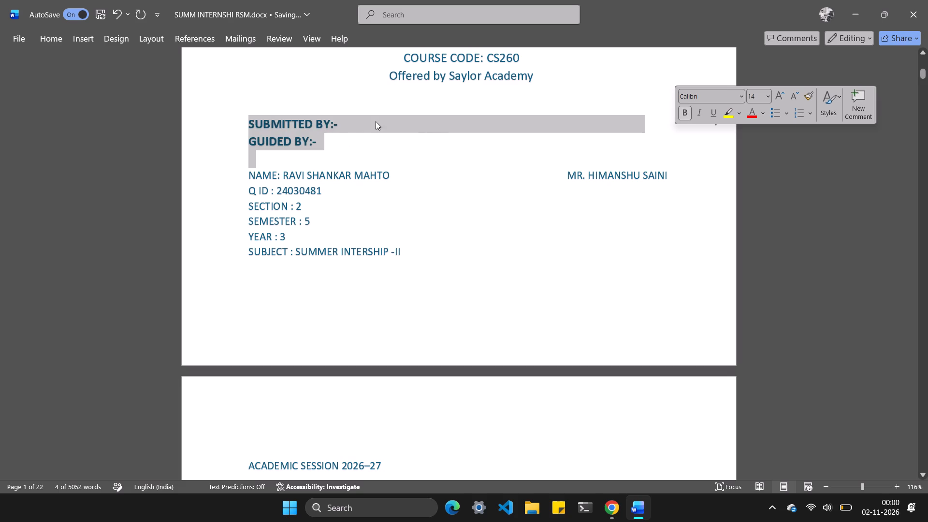
Delete surplus spaces between "SUBMITTED BY:-" and "GUIDED BY:-" until both share one line, with "GUIDED BY:-" above the guide's name.
left_click(243, 140)
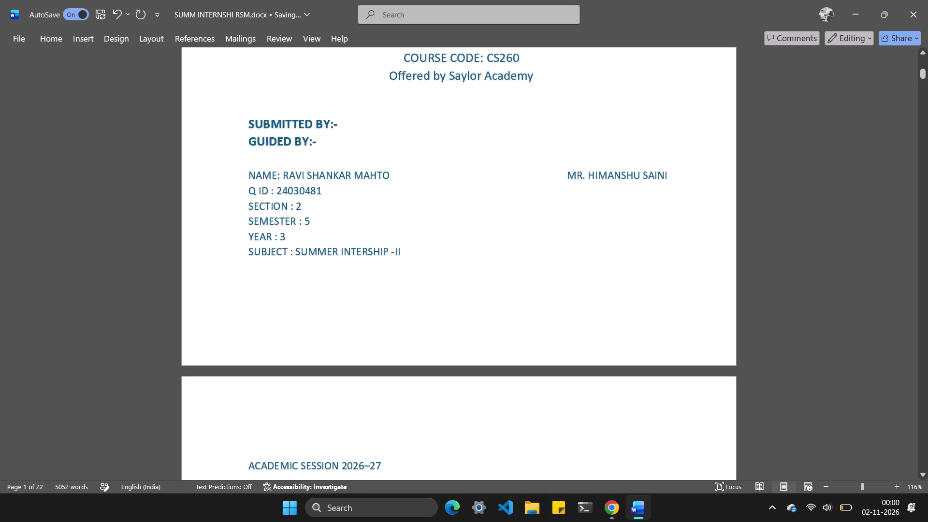
key("BackSpace")
key("BackSpace")
key("BackSpace")
left_click(461, 130)
key("BackSpace")
key("BackSpace")
key("BackSpace")
key("BackSpace")
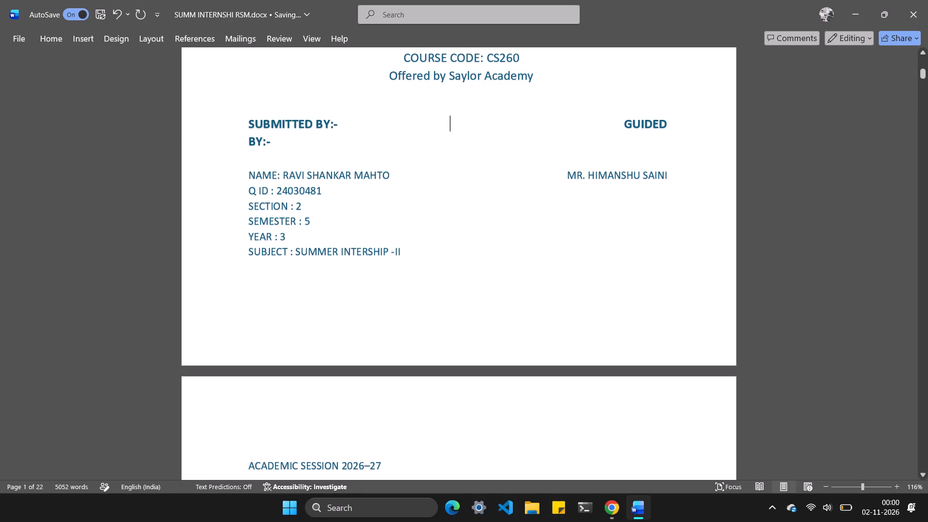
key("BackSpace")
key("BackSpace")
key("BackSpace")
key("BackSpace")
key("BackSpace")
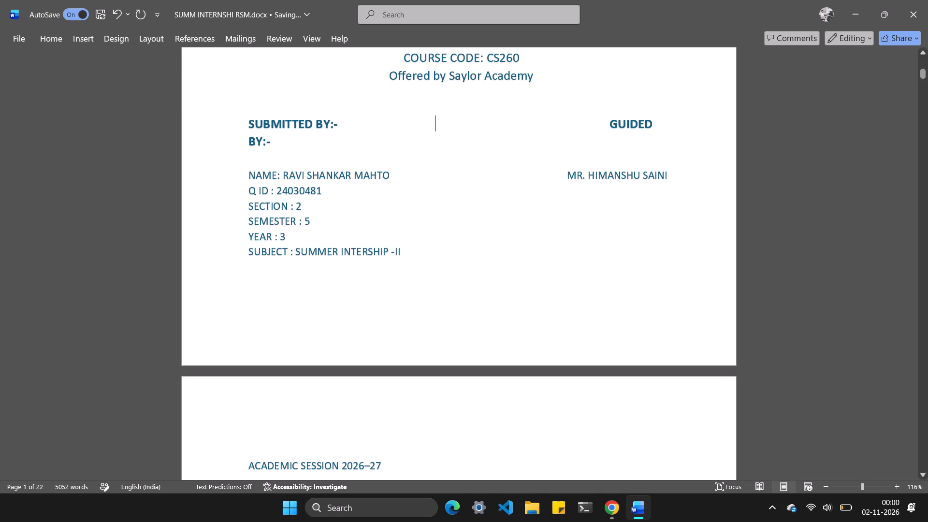
key("BackSpace")
key("BackSpace")
key("BackSpace")
key("BackSpace")
key("BackSpace")
key("BackSpace")
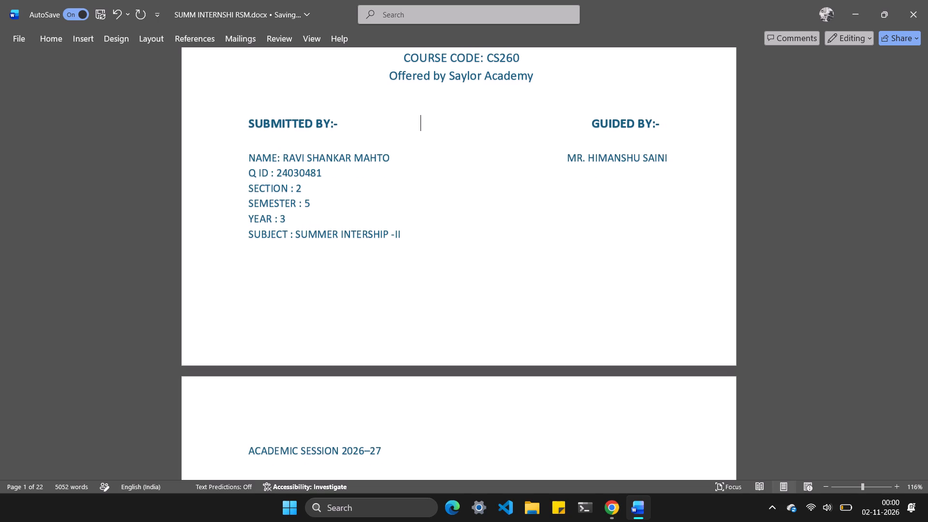
key("BackSpace")
key("BackSpace")
key("BackSpace")
key("BackSpace")
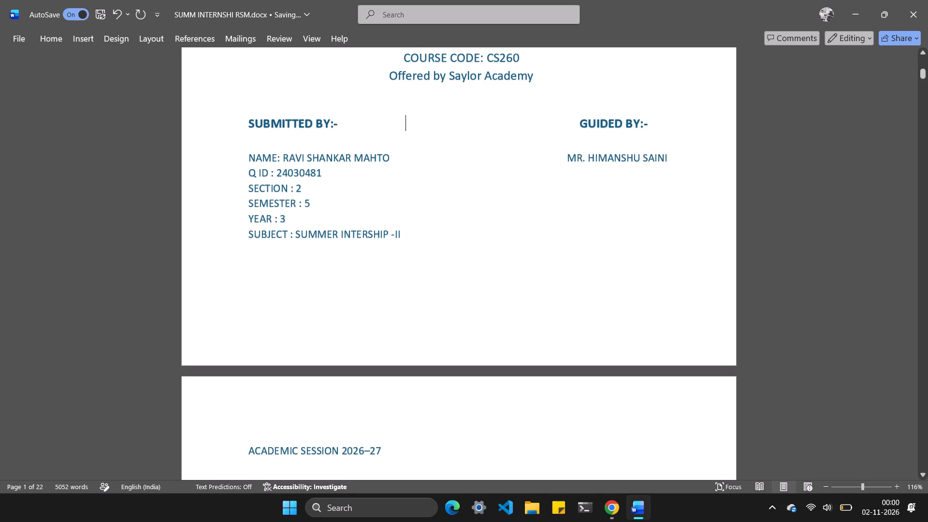
Remove one blank line above "ACADEMIC SESSION 2026–27" to bring it back onto the cover page.
scroll(508, 170, "down", 2)
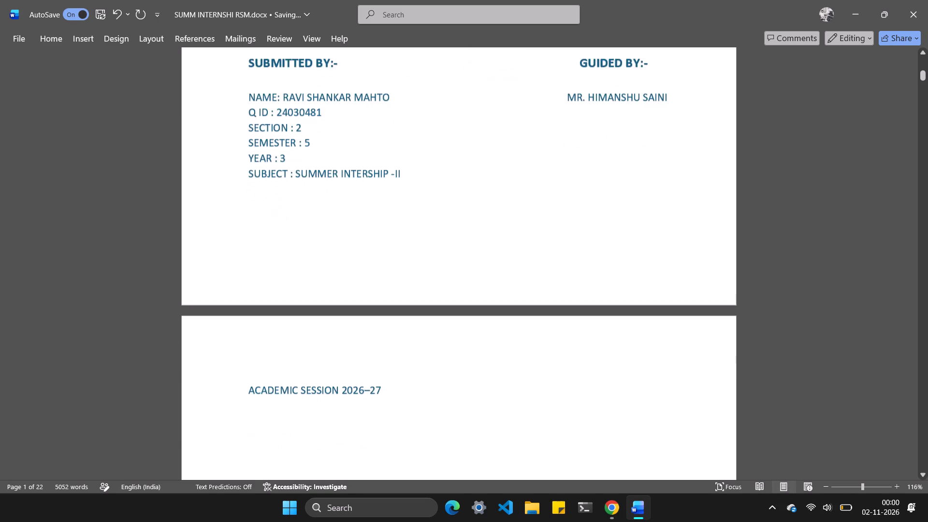
scroll(507, 170, "up", 4)
scroll(397, 182, "up", 2)
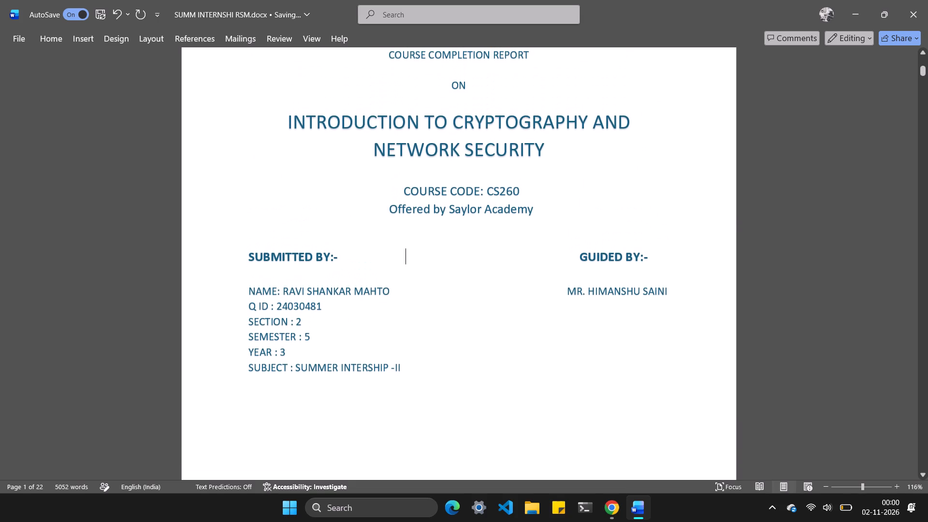
scroll(386, 188, "down", 7)
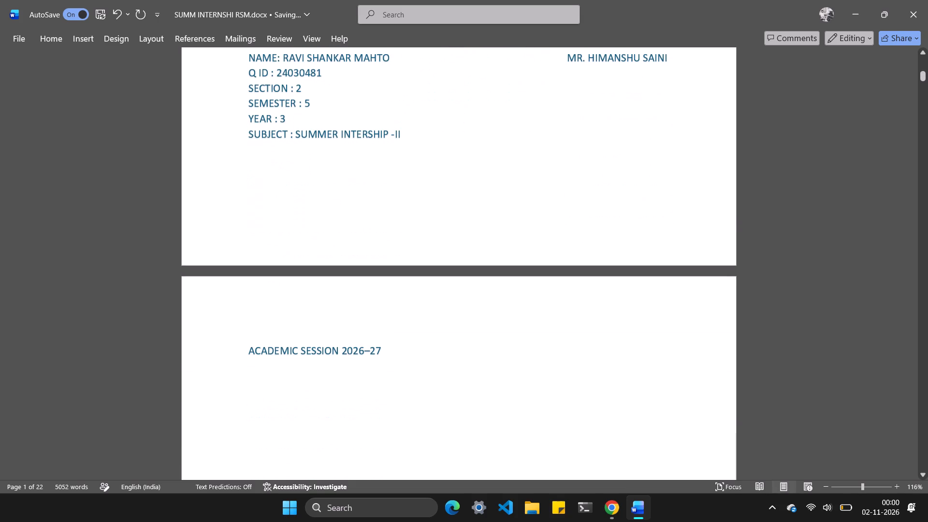
left_click(273, 230)
key("BackSpace")
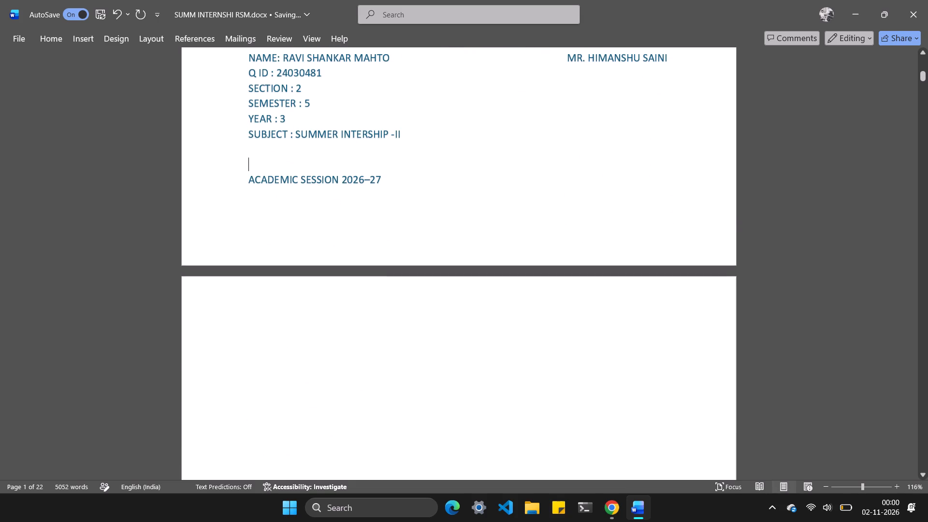
Centre the "ACADEMIC SESSION 2026–27" line on the cover page.
left_click_drag(241, 178, 394, 188)
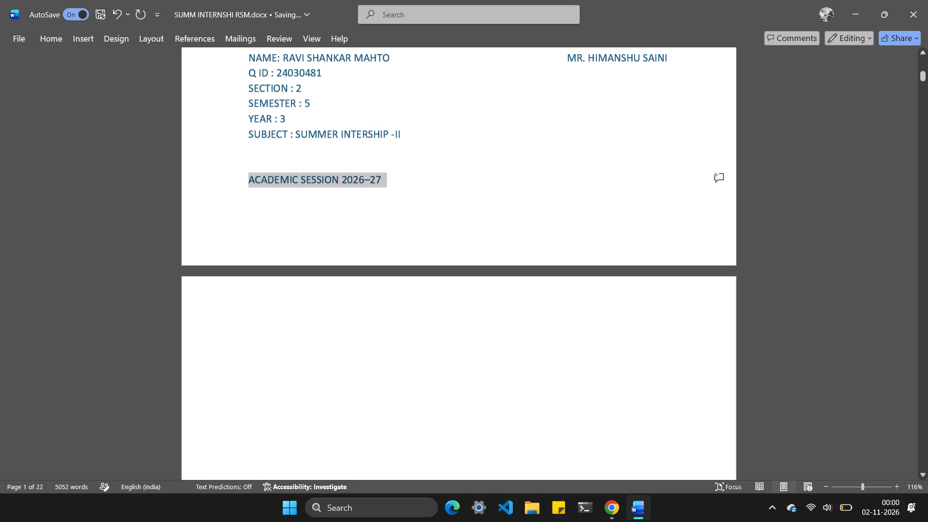
left_click(50, 41)
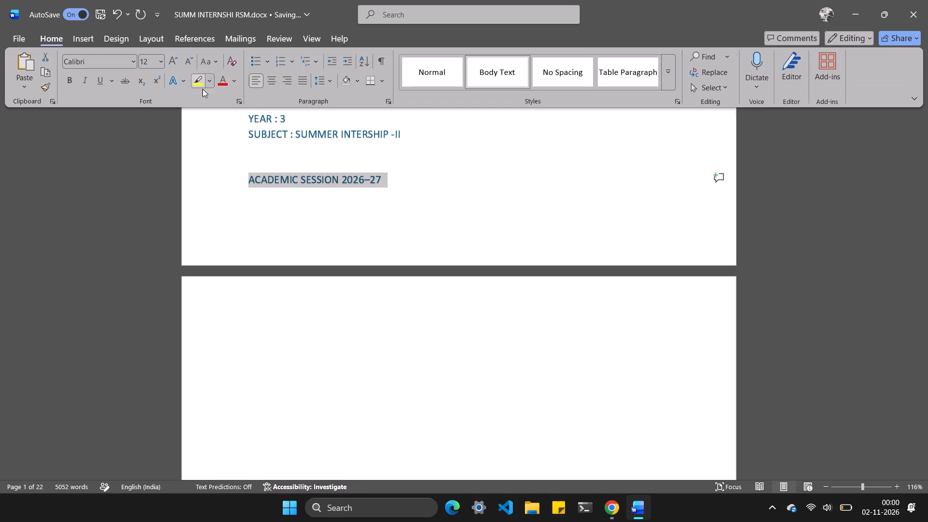
left_click(275, 77)
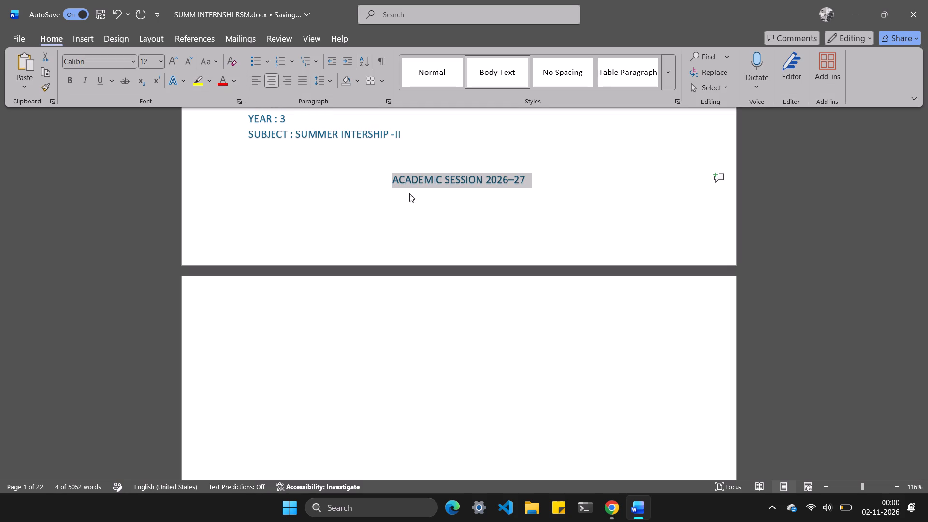
left_click(402, 203)
Make the "ACADEMIC SESSION 2026–27" line bold.
left_click_drag(389, 176, 514, 183)
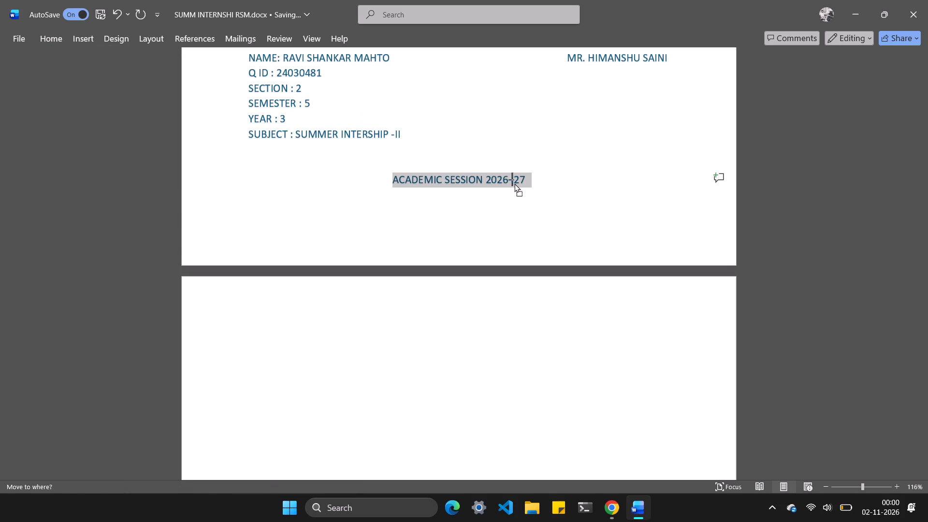
left_click_drag(514, 183, 524, 183)
left_click(491, 226)
left_click_drag(387, 182, 448, 184)
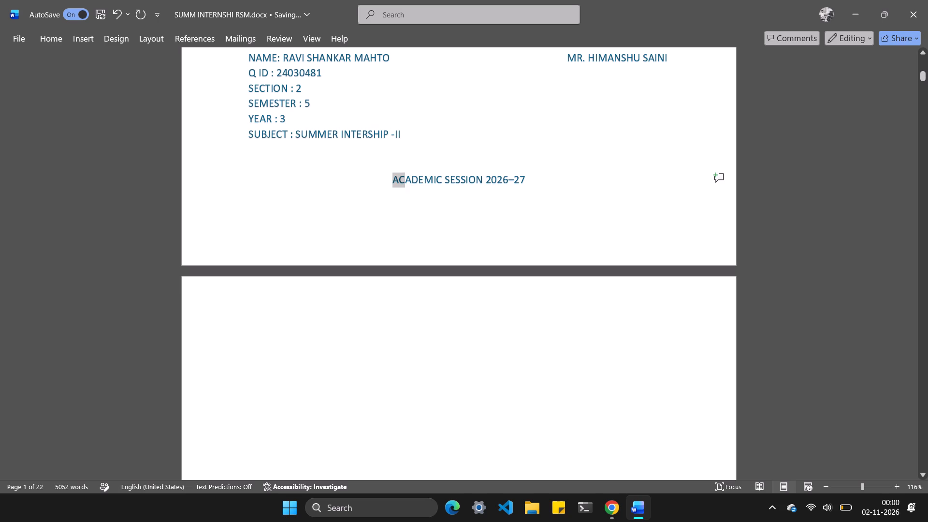
left_click_drag(448, 184, 526, 184)
left_click(532, 163)
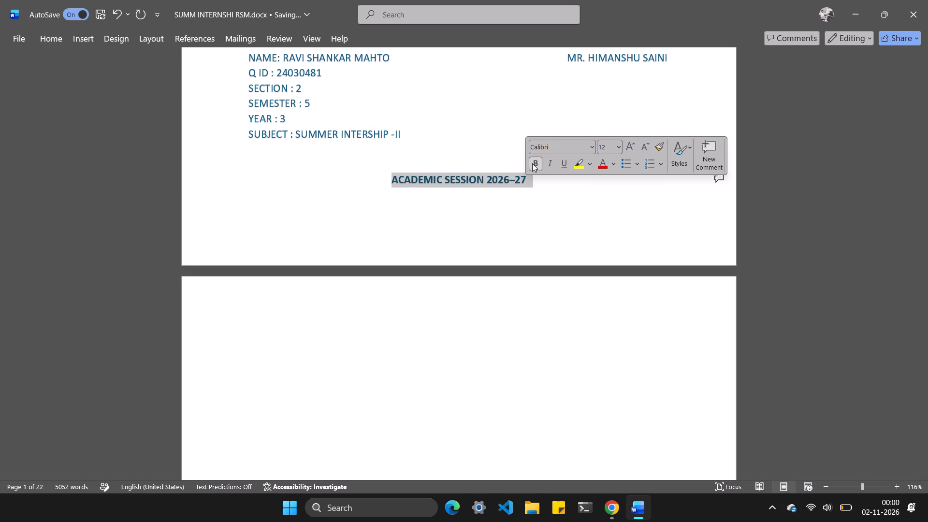
left_click(544, 199)
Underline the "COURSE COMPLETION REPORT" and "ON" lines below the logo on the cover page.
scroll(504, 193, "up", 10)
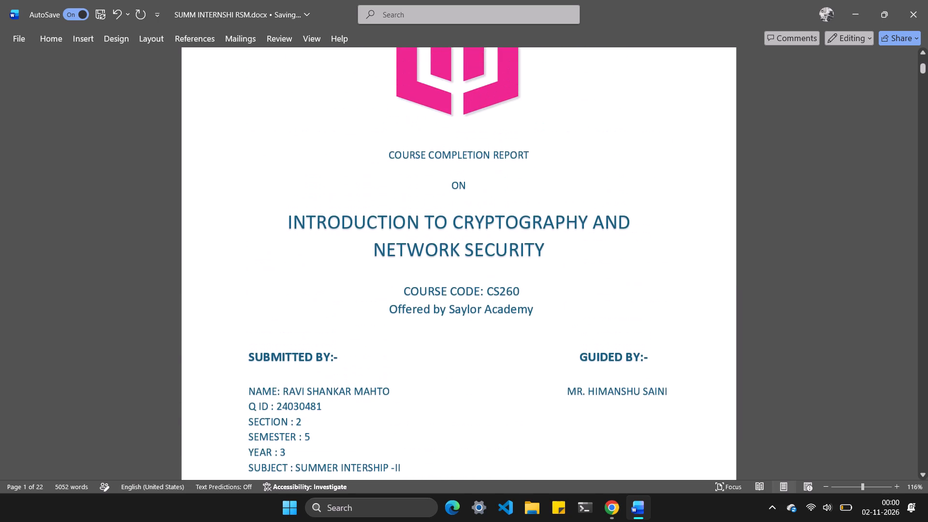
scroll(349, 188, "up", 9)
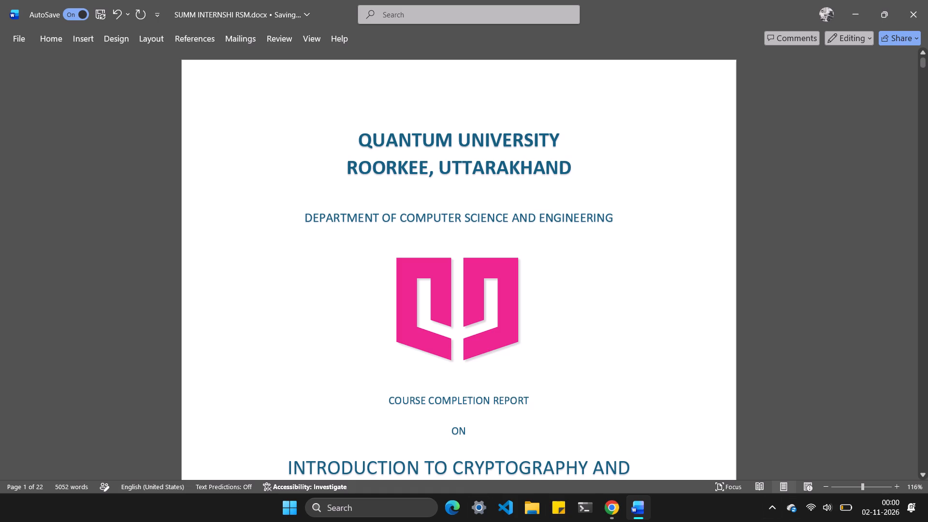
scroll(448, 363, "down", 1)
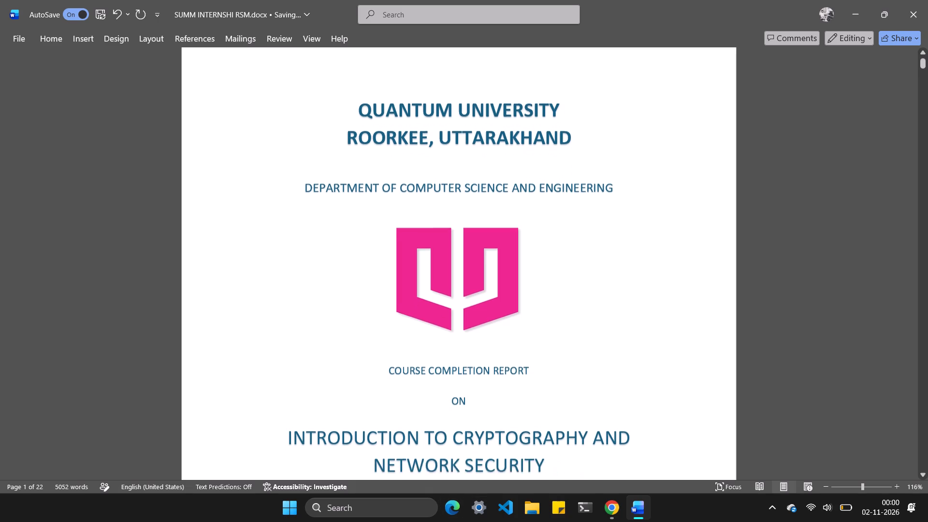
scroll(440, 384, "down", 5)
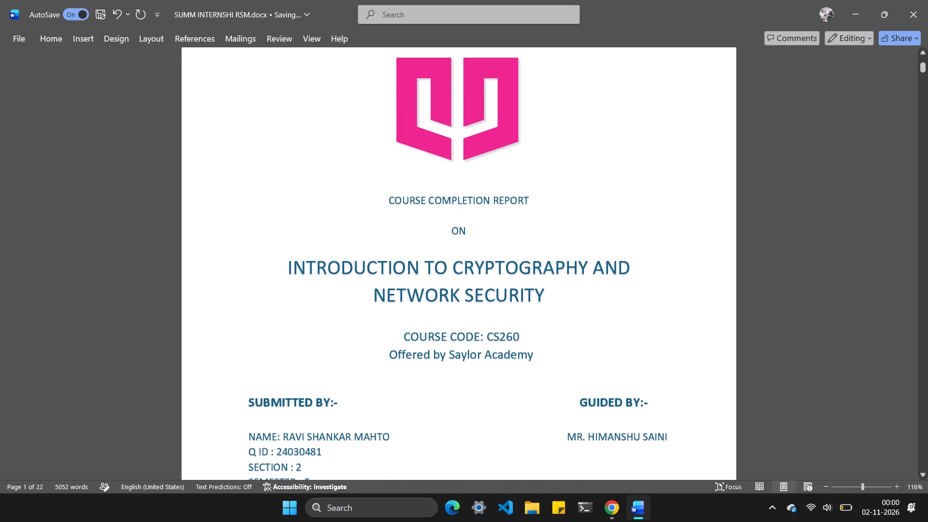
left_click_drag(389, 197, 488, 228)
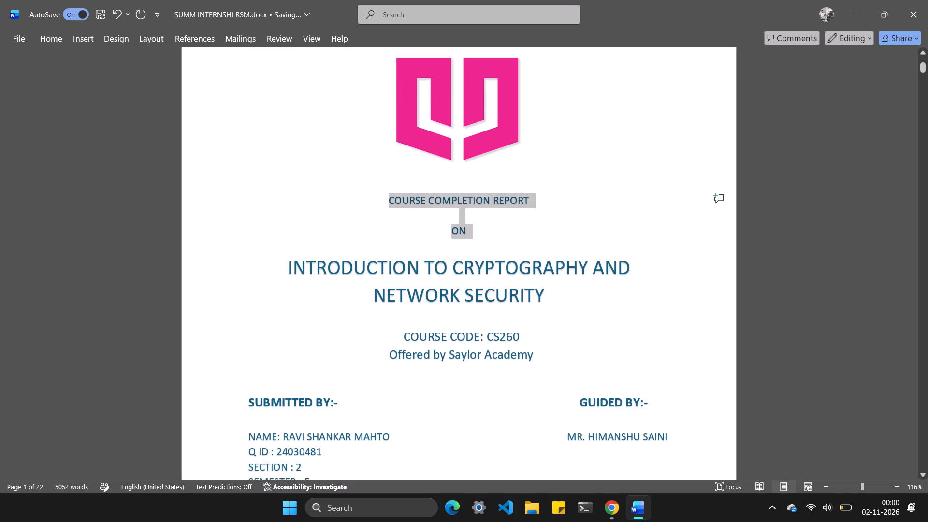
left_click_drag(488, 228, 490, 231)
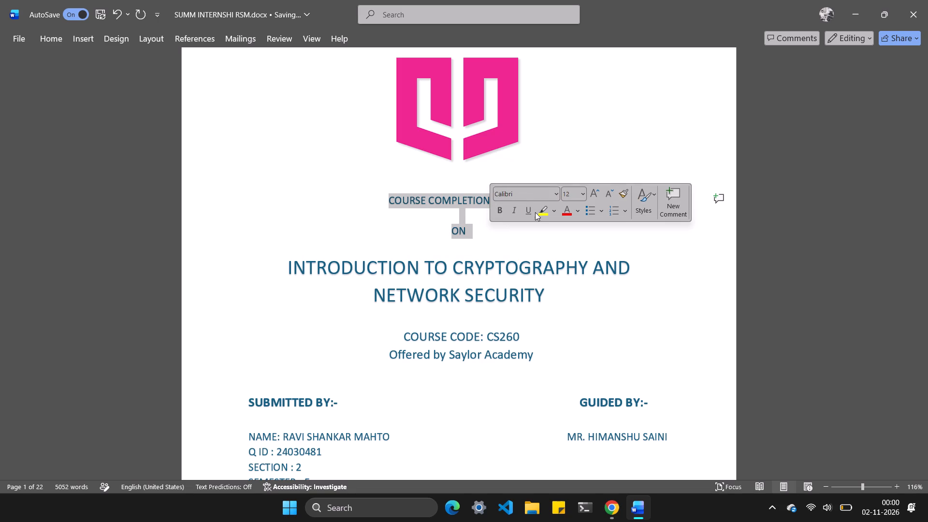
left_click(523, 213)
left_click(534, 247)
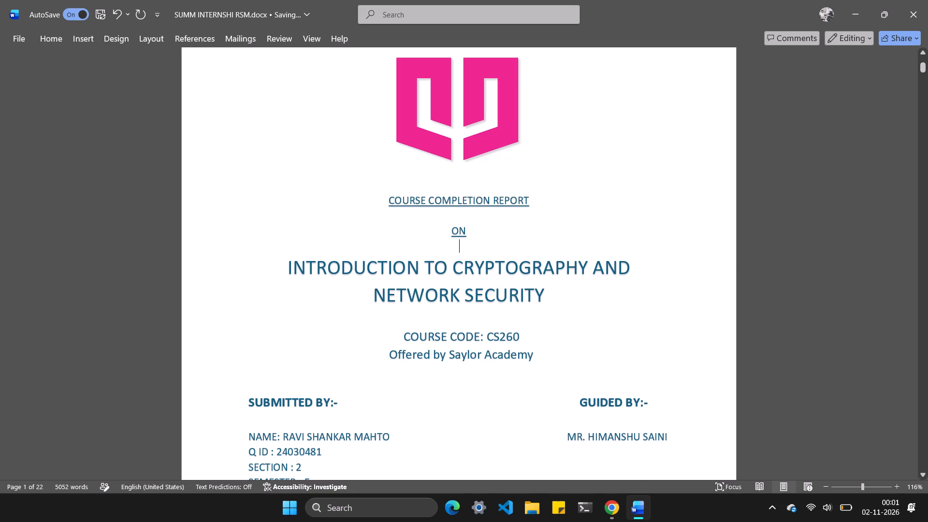
Underline the "DEPARTMENT OF COMPUTER SCIENCE AND ENGINEERING" line above the cover page logo.
scroll(557, 248, "up", 8)
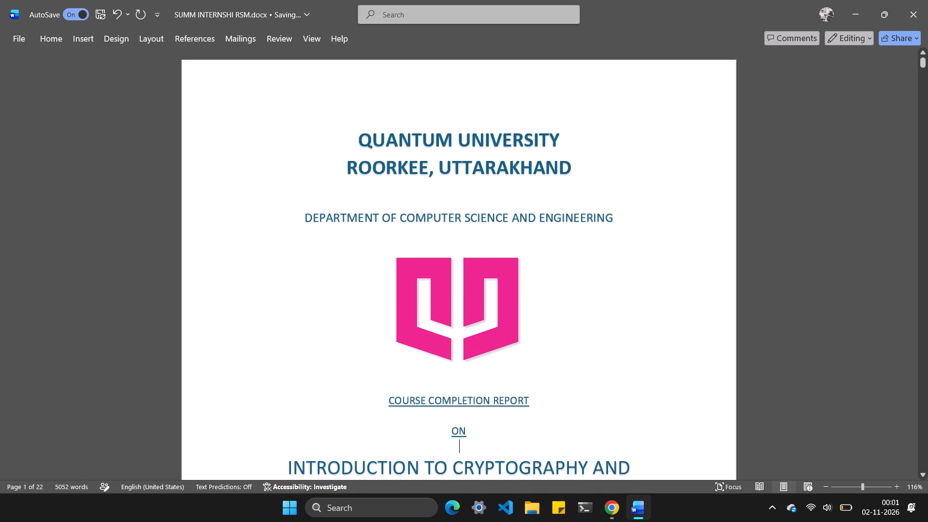
left_click_drag(299, 217, 616, 221)
left_click(652, 201)
left_click(652, 244)
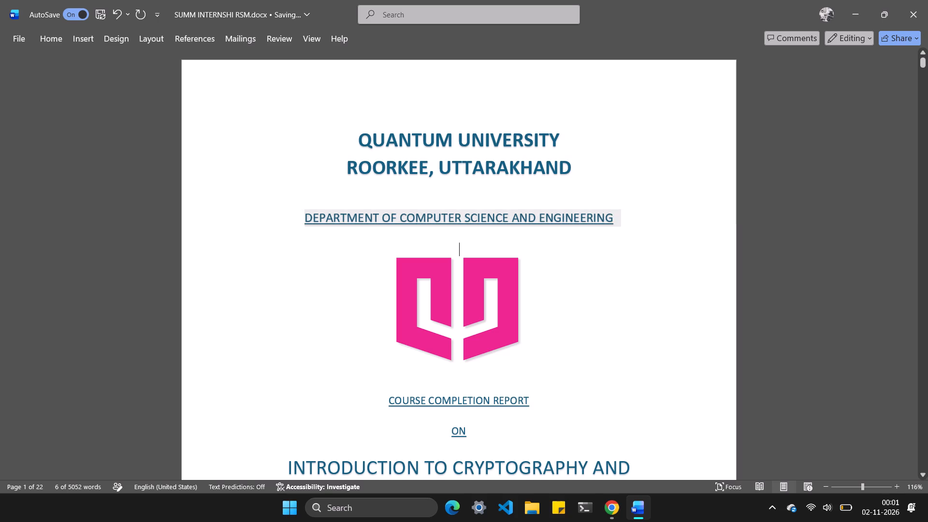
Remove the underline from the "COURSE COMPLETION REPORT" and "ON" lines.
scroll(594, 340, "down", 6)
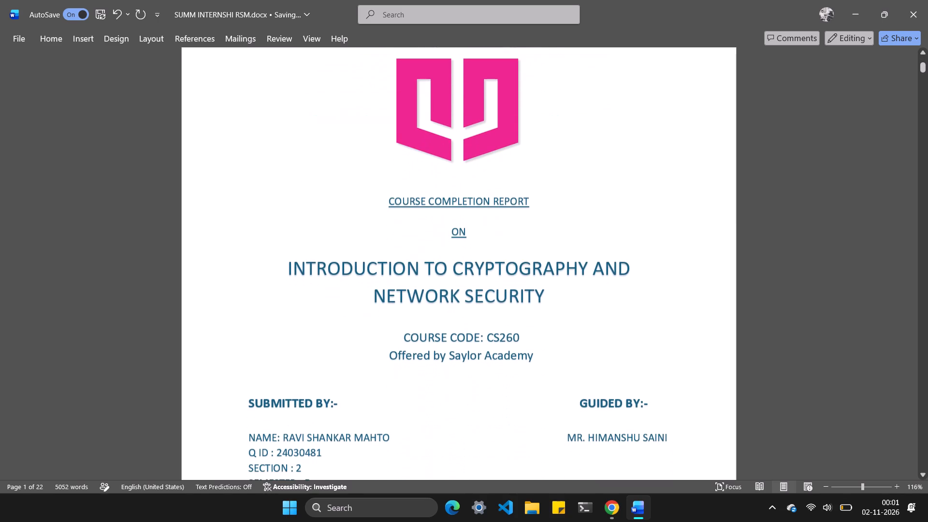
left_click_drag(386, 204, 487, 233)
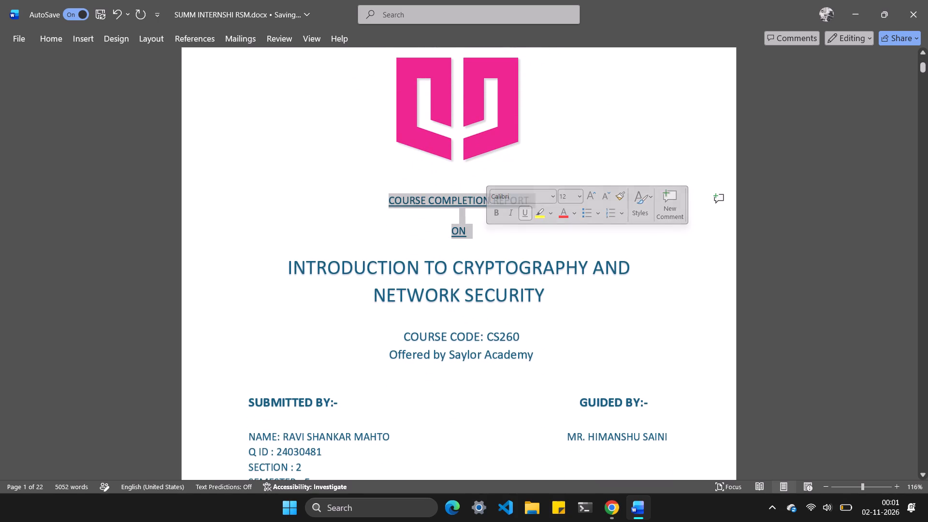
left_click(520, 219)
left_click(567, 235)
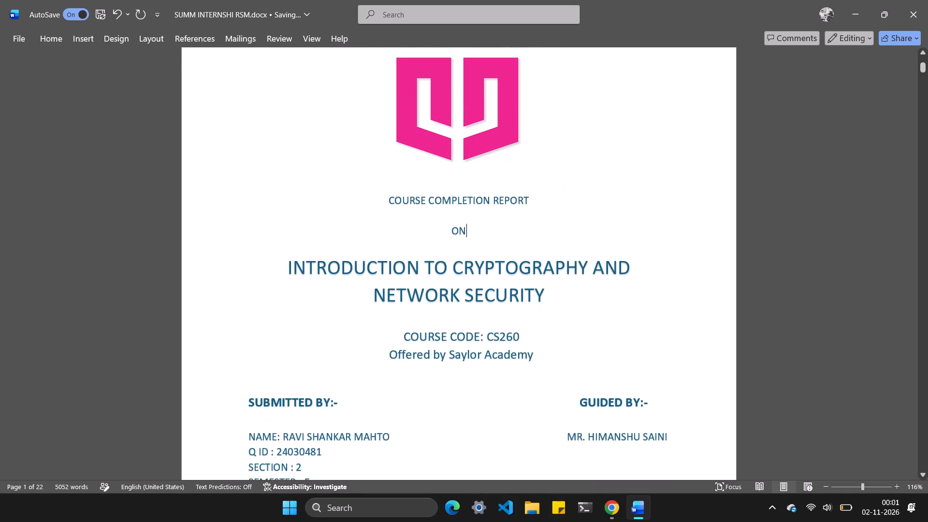
Review the cover page layout from the university heading down to the academic session line.
scroll(559, 248, "up", 7)
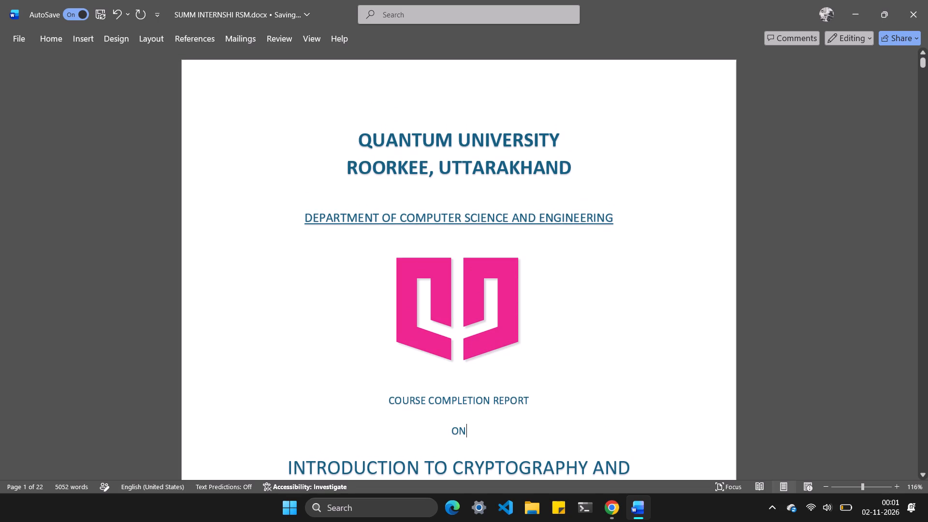
scroll(488, 274, "down", 2)
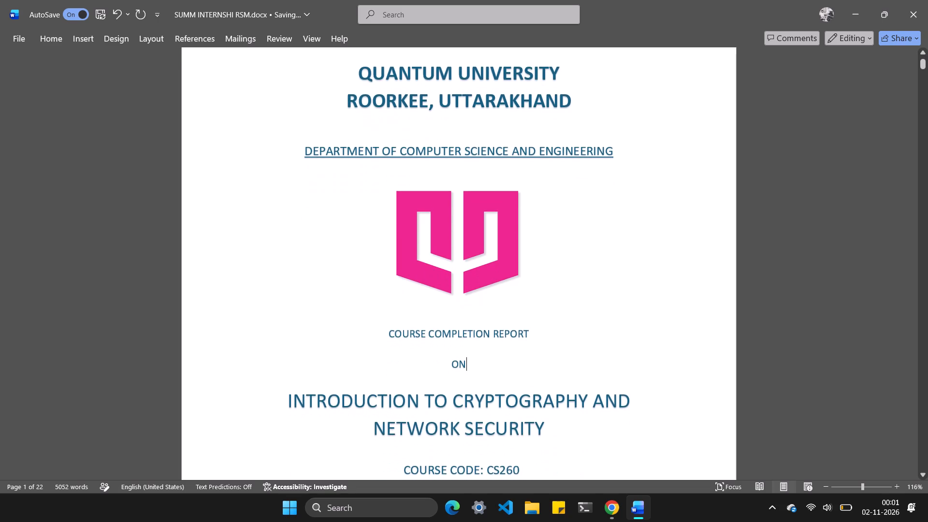
scroll(488, 274, "down", 3)
scroll(564, 314, "down", 2)
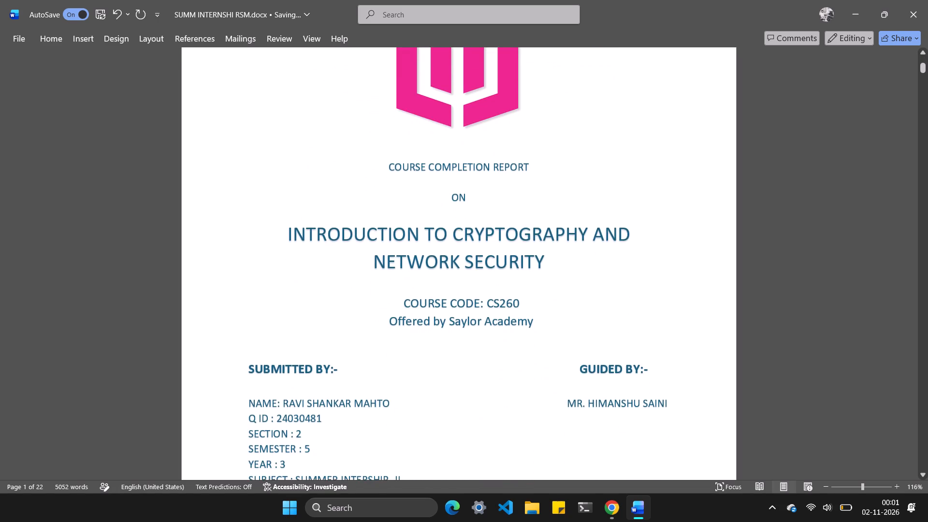
scroll(564, 314, "down", 2)
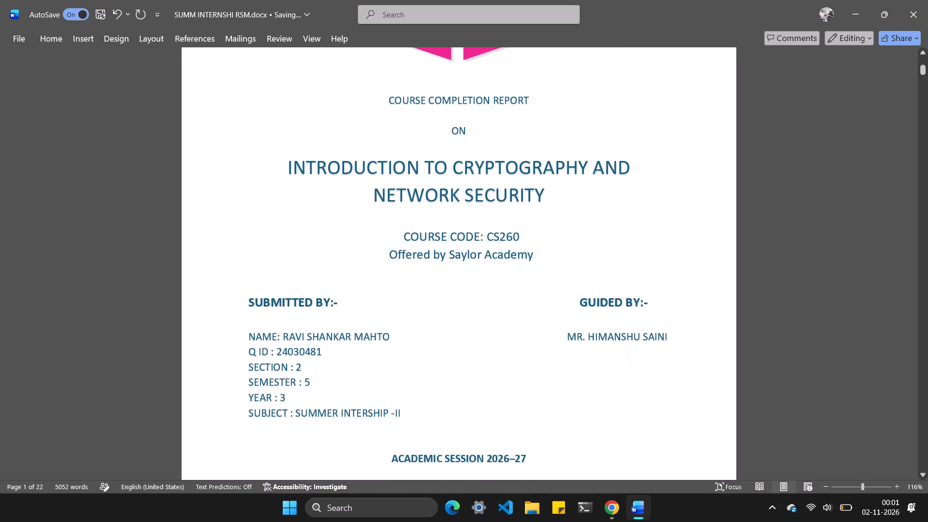
scroll(514, 307, "up", 12)
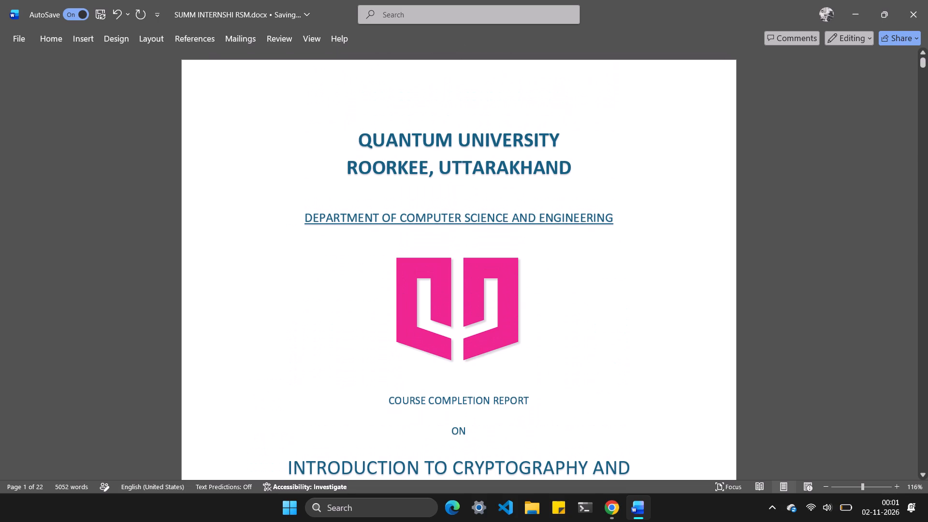
Insert 12 spaces between "NAME" and its colon in the student details under "SUBMITTED BY:-".
scroll(514, 305, "down", 15)
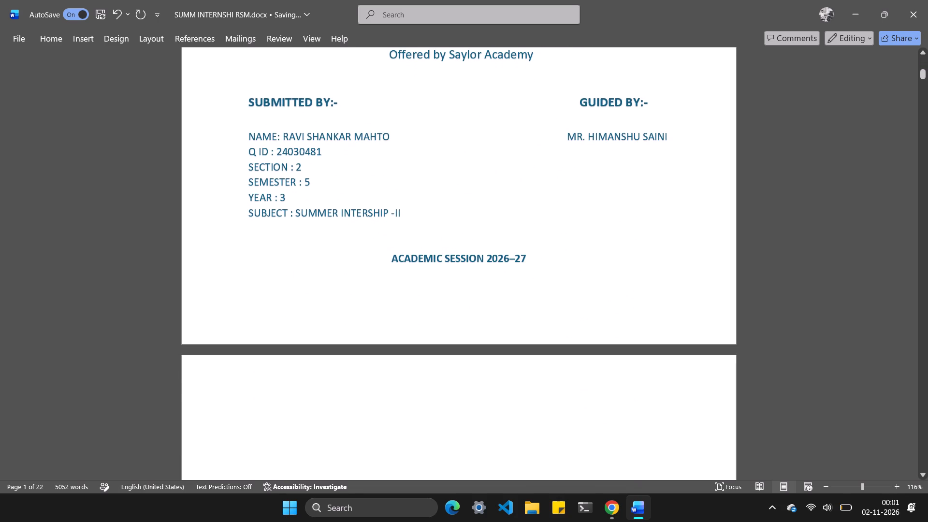
left_click(275, 135)
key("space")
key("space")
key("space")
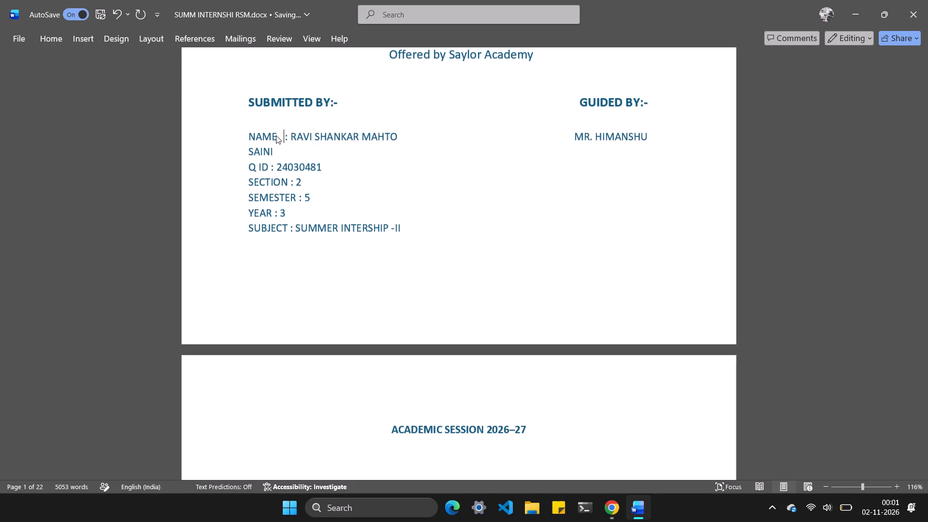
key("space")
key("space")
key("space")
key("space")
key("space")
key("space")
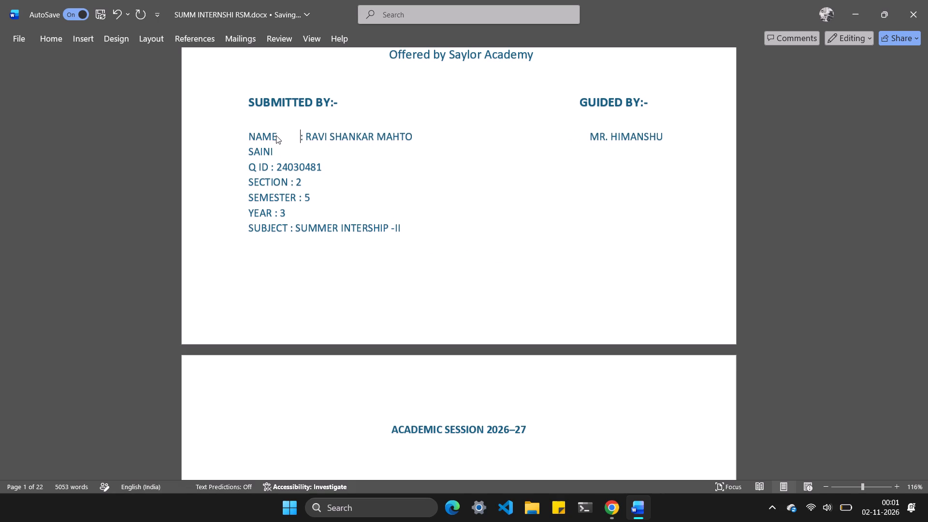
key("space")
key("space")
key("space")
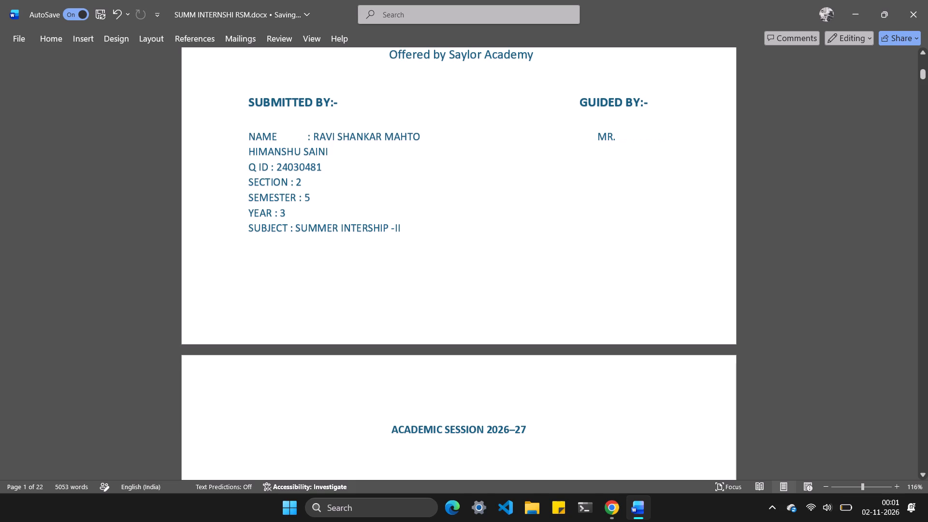
Delete surplus spaces between the student's and guide's names until the guide's full name fits on the NAME line below "GUIDED BY:-".
left_click(503, 127)
left_click(507, 133)
key("BackSpace")
key("BackSpace")
key("BackSpace")
key("BackSpace")
key("BackSpace")
key("BackSpace")
key("BackSpace")
key("BackSpace")
key("BackSpace")
key("BackSpace")
key("BackSpace")
key("BackSpace")
key("BackSpace")
key("BackSpace")
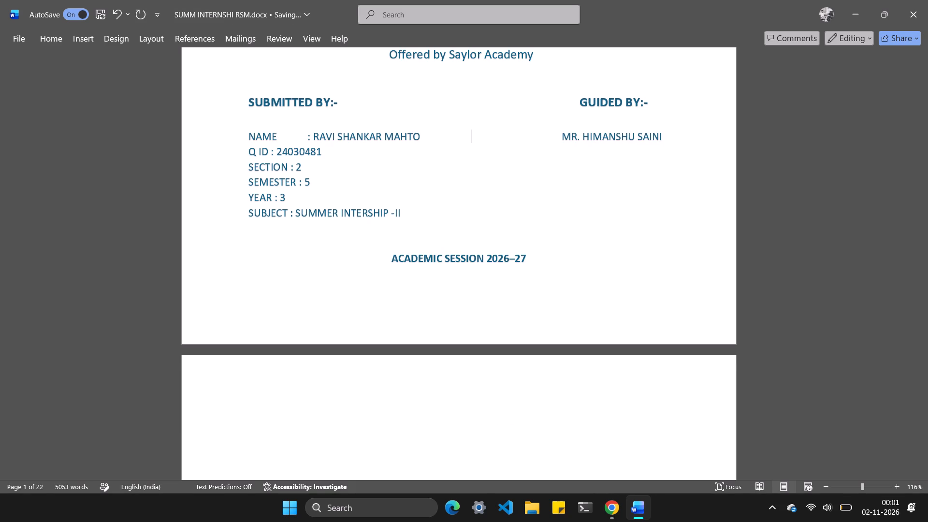
key("BackSpace")
key("BackSpace")
key("BackSpace")
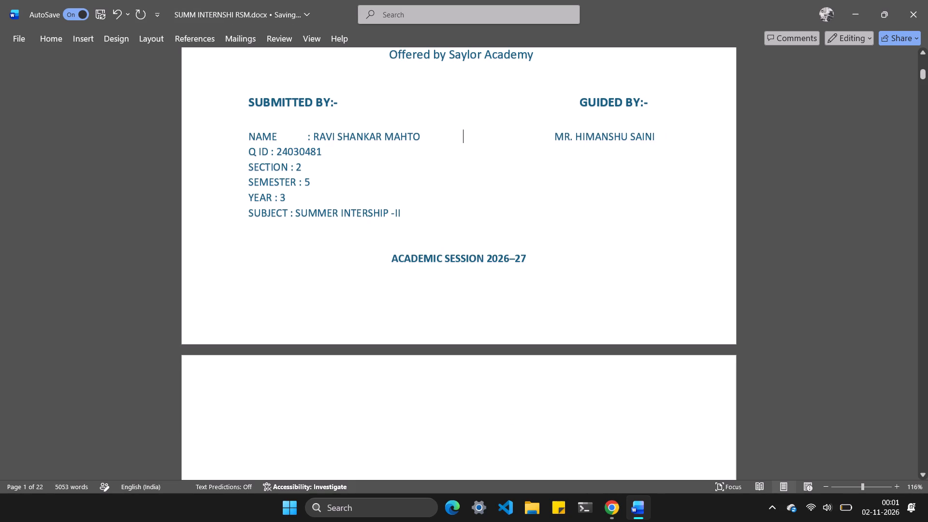
Shorten the gap between "NAME" and its colon by three spaces.
left_click(302, 138)
key("BackSpace")
key("BackSpace")
key("BackSpace")
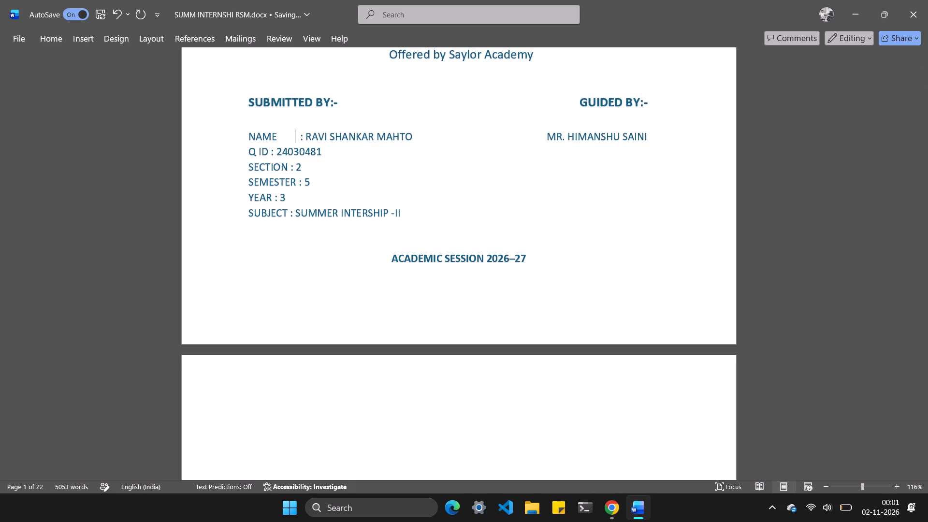
Insert 12 spaces between "Q ID" and its colon to align it with the NAME line's colon.
left_click(268, 150)
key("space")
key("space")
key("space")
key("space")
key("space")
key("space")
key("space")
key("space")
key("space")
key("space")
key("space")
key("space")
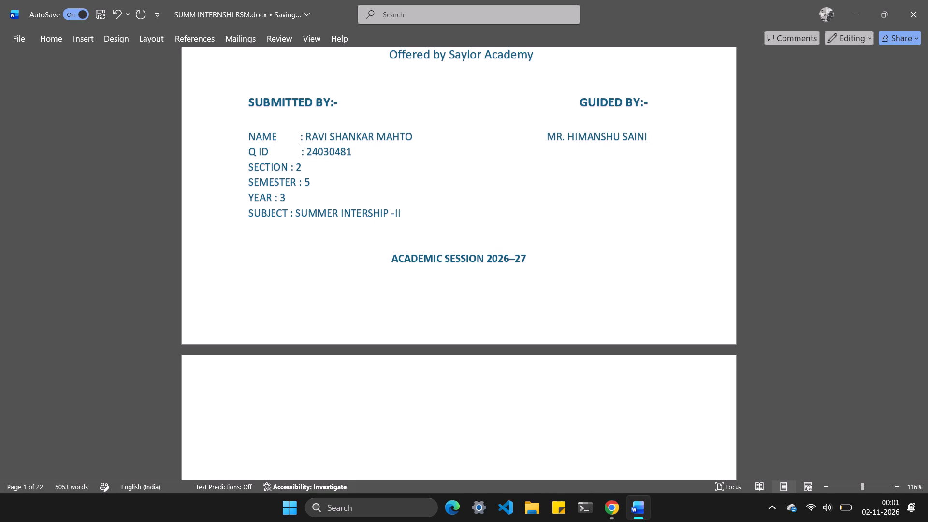
key("BackSpace")
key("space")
Add four spaces before the SECTION colon and one before the SEMESTER colon, aligning both with the Q ID colon.
left_click(290, 167)
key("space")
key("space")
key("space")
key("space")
left_click(295, 187)
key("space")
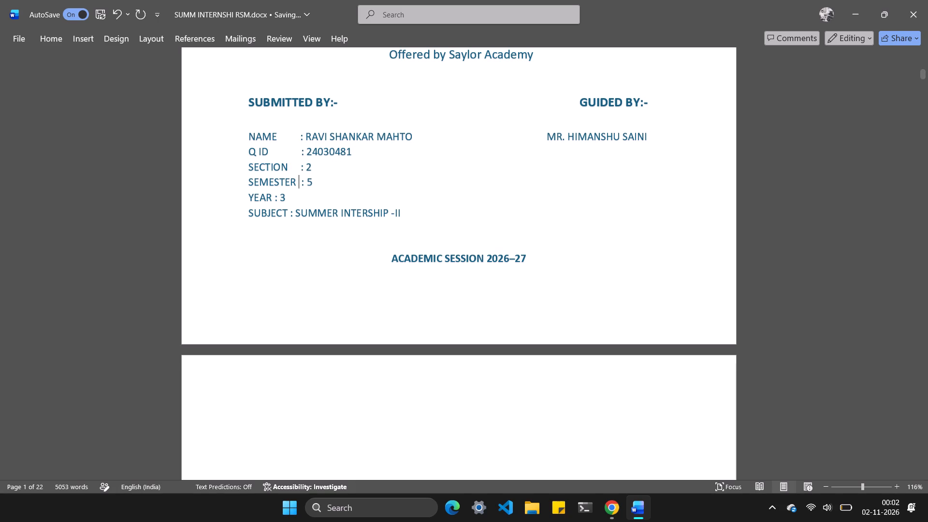
Insert 10 spaces between "YEAR" and its colon to align it with the colons above.
left_click(272, 196)
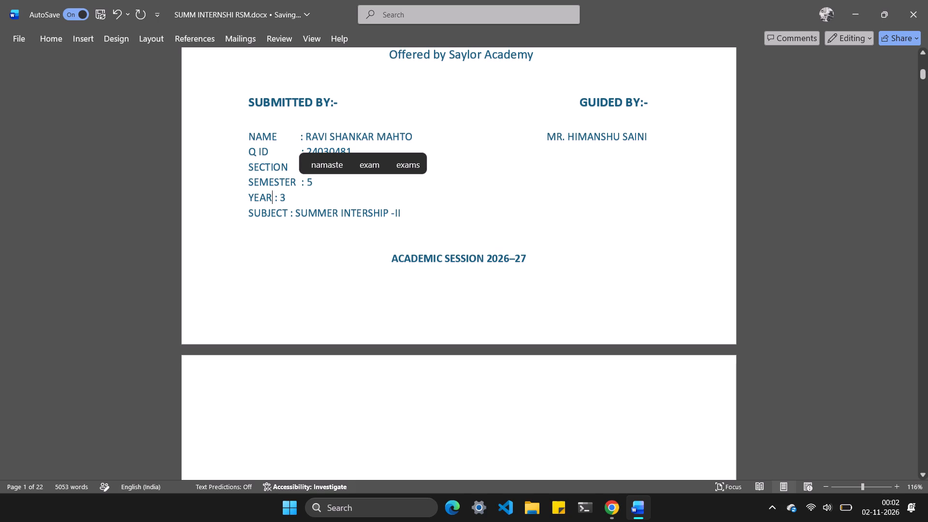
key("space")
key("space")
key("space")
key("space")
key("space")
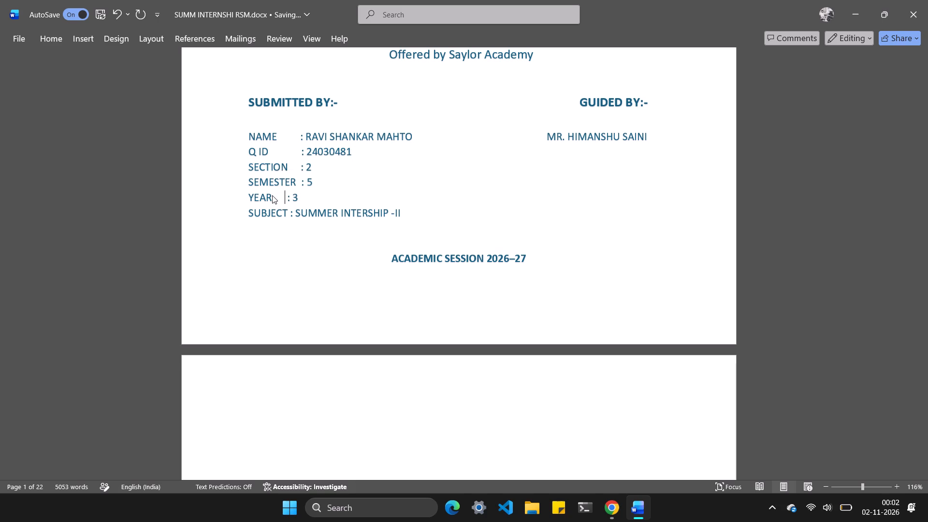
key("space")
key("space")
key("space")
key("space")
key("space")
Insert four spaces between "SUBJECT" and its colon to align it with the other student details.
left_click(287, 214)
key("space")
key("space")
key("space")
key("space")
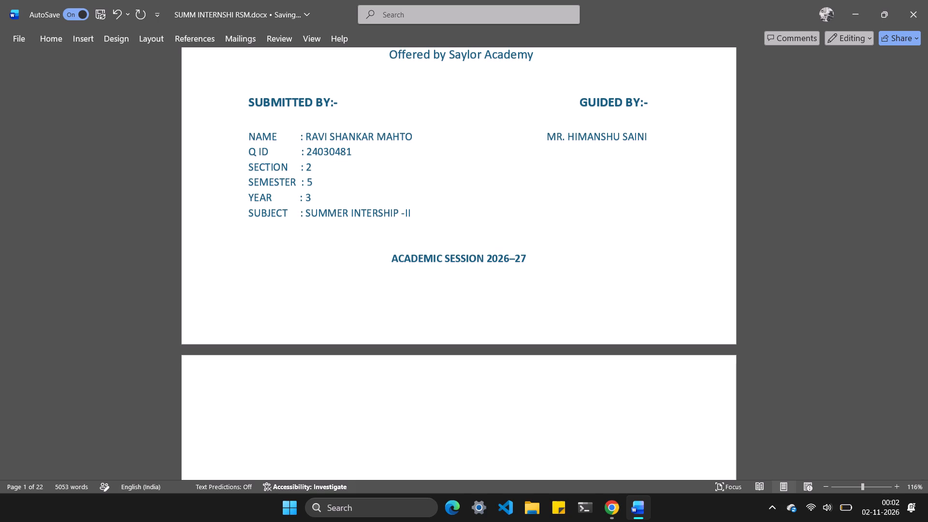
left_click(271, 256)
Shift the guide's name eight spaces to the right, keeping the full name on the NAME line.
left_click(541, 133)
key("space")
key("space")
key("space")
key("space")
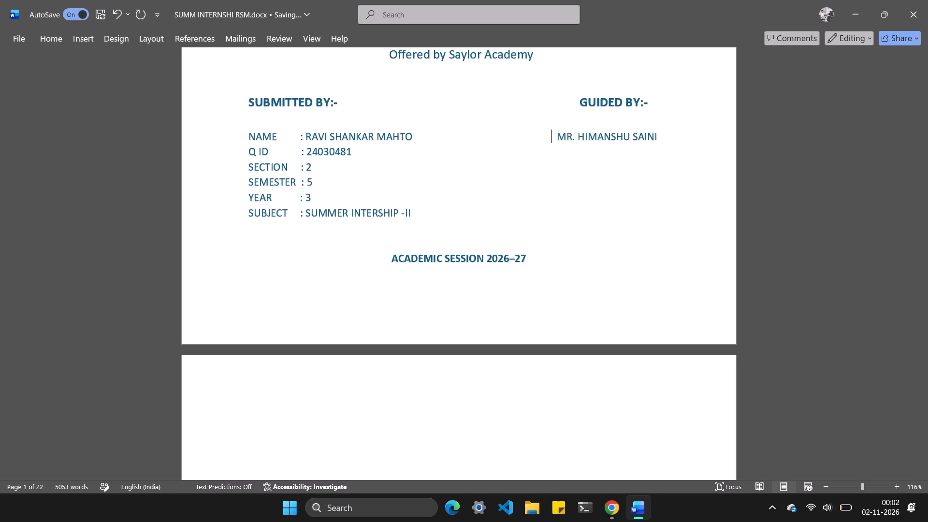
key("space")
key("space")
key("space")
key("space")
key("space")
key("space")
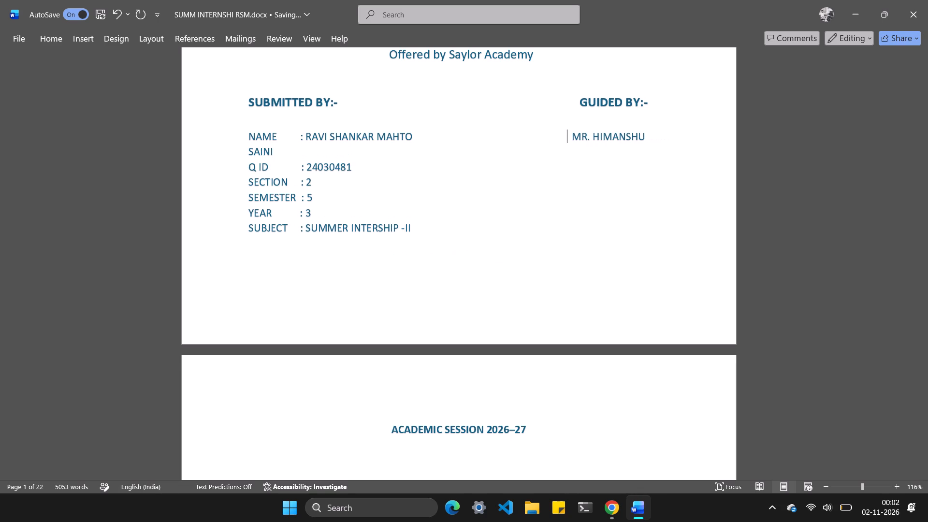
key("BackSpace")
key("BackSpace")
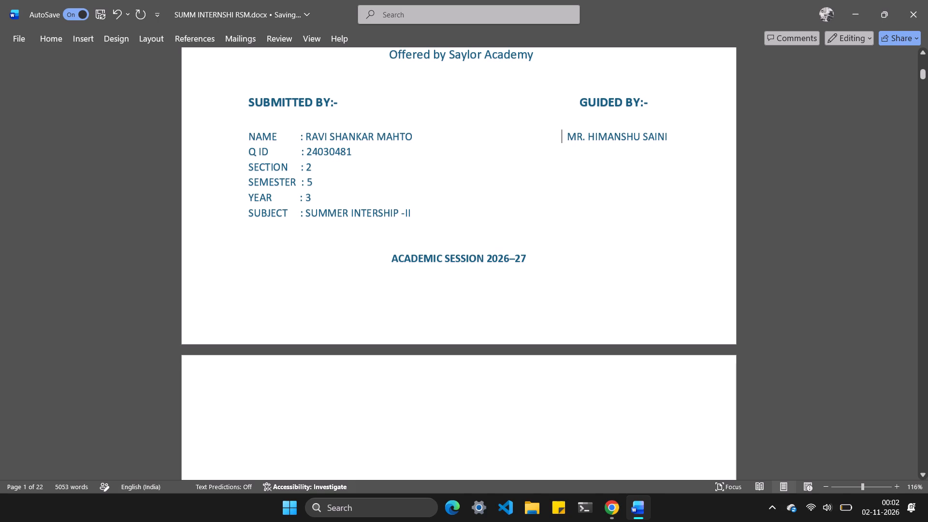
Remove a net four spaces before "GUIDED BY:-" so the heading starts in line with the guide's name below it.
left_click(571, 101)
key("BackSpace")
key("BackSpace")
key("BackSpace")
key("BackSpace")
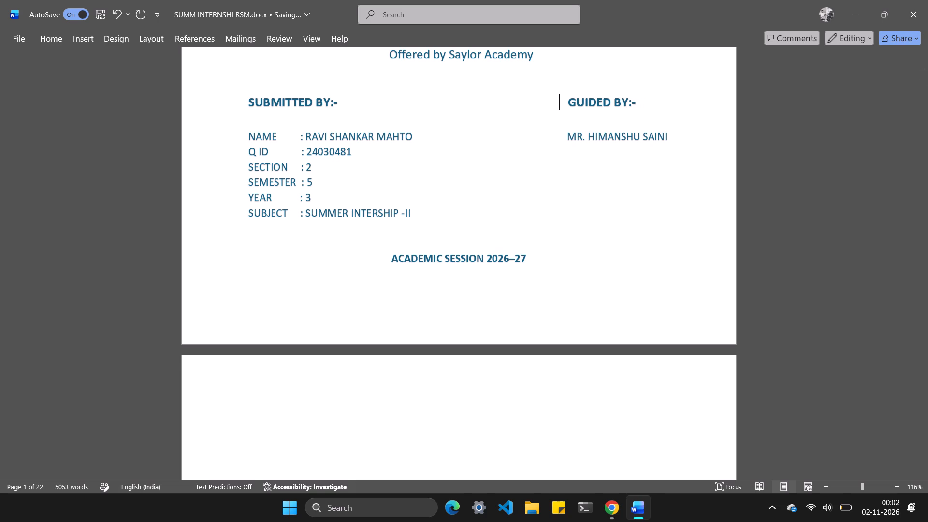
key("BackSpace")
key("BackSpace")
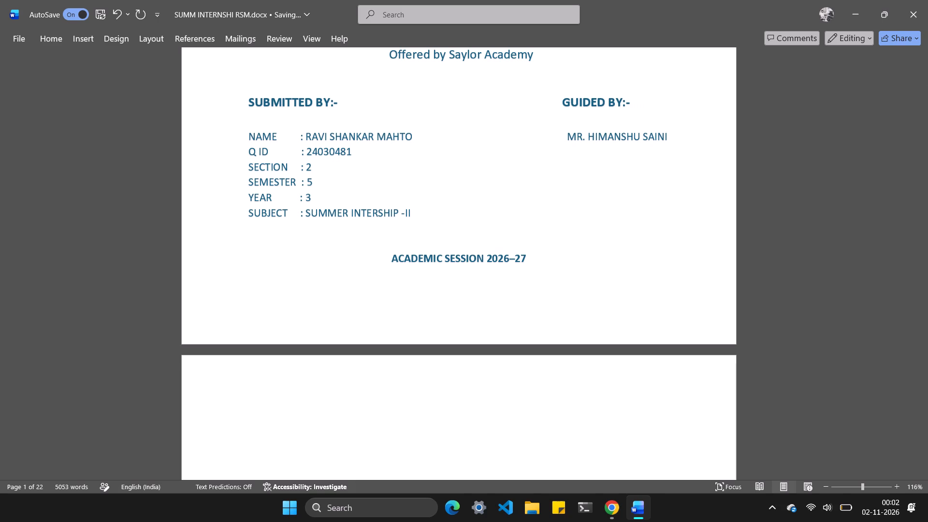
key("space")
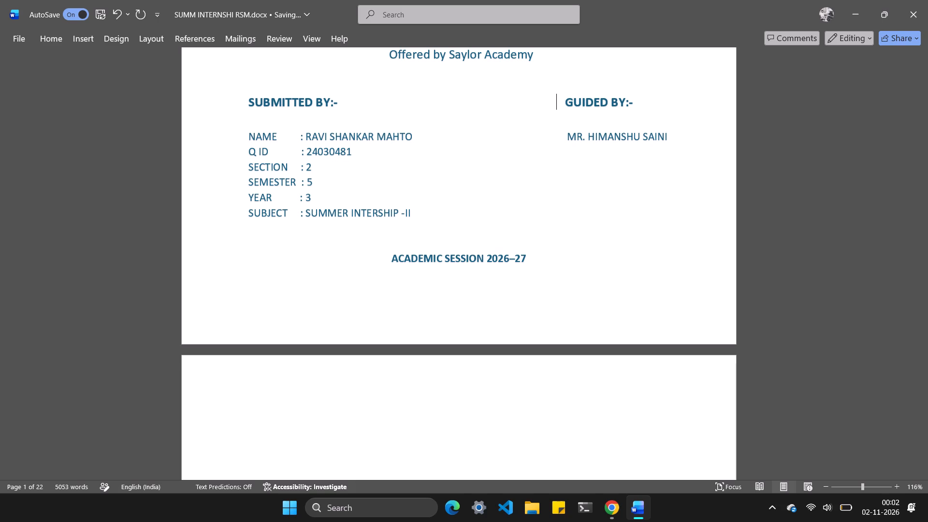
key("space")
Review the whole cover page layout, from the university heading down to the academic session line.
scroll(576, 136, "up", 4)
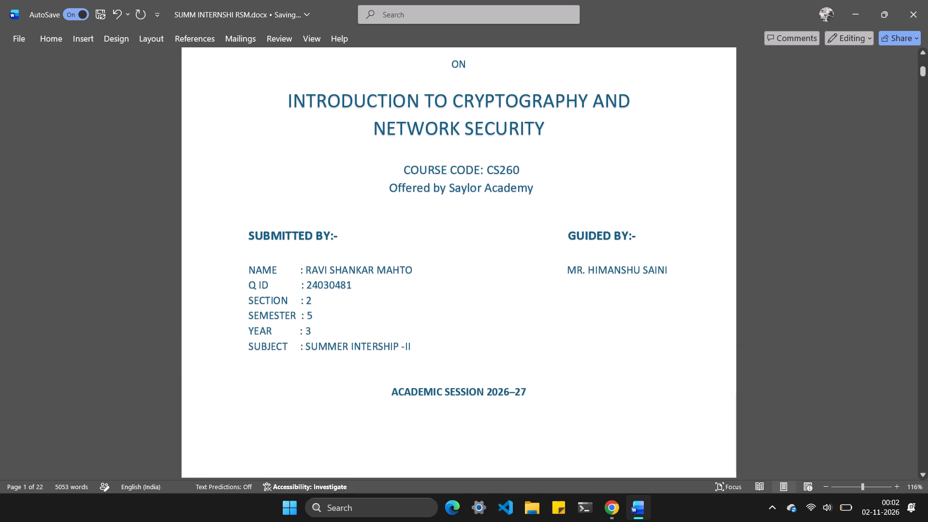
scroll(550, 325, "up", 2)
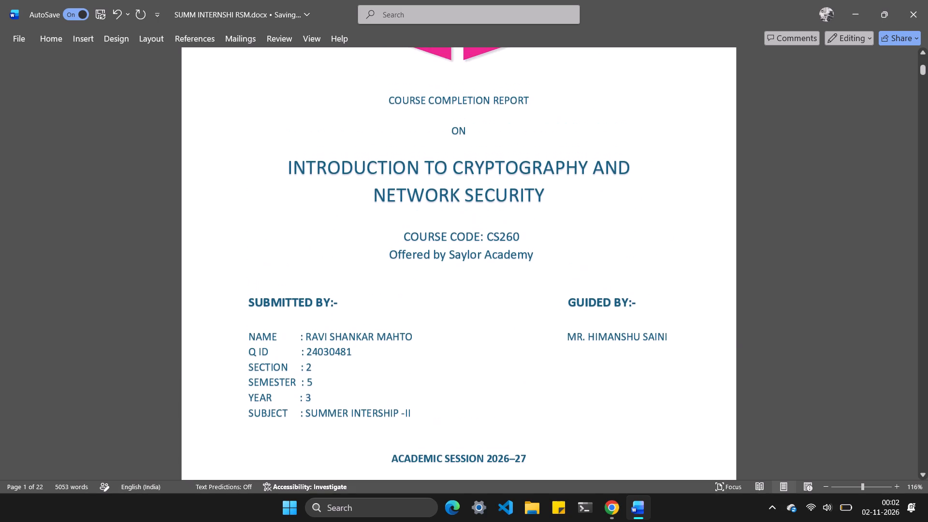
scroll(586, 343, "down", 1)
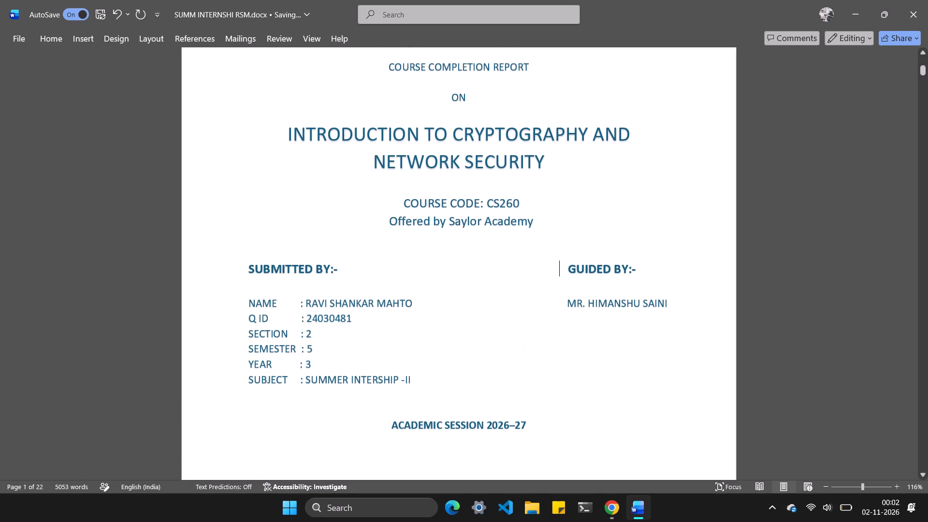
scroll(555, 310, "down", 2)
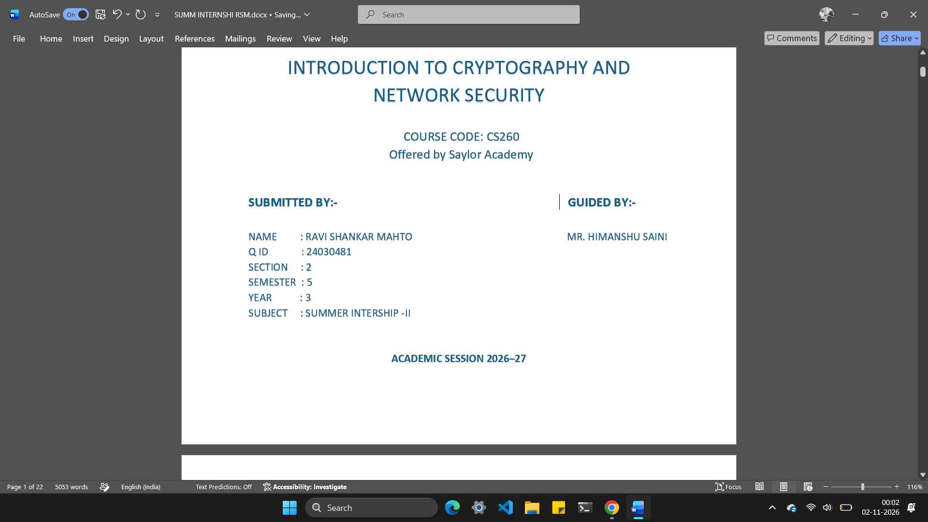
scroll(343, 291, "up", 3)
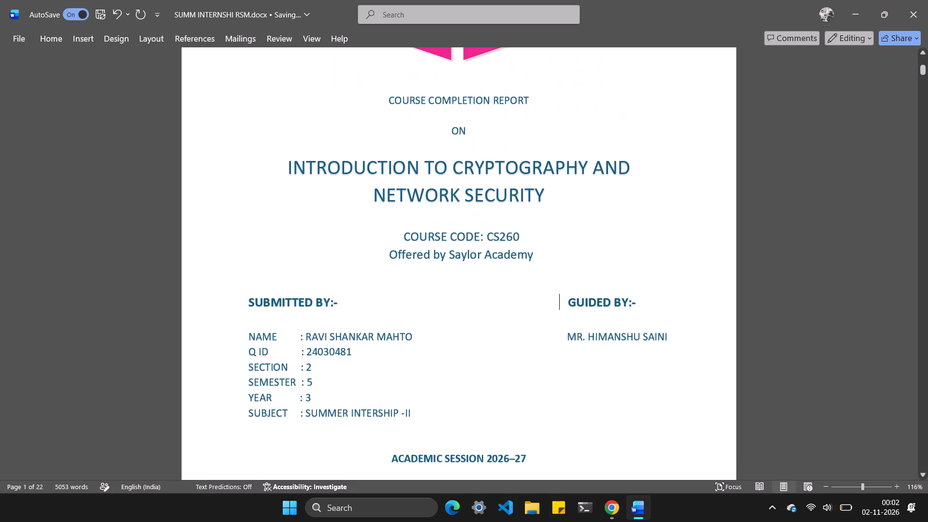
scroll(456, 262, "up", 8)
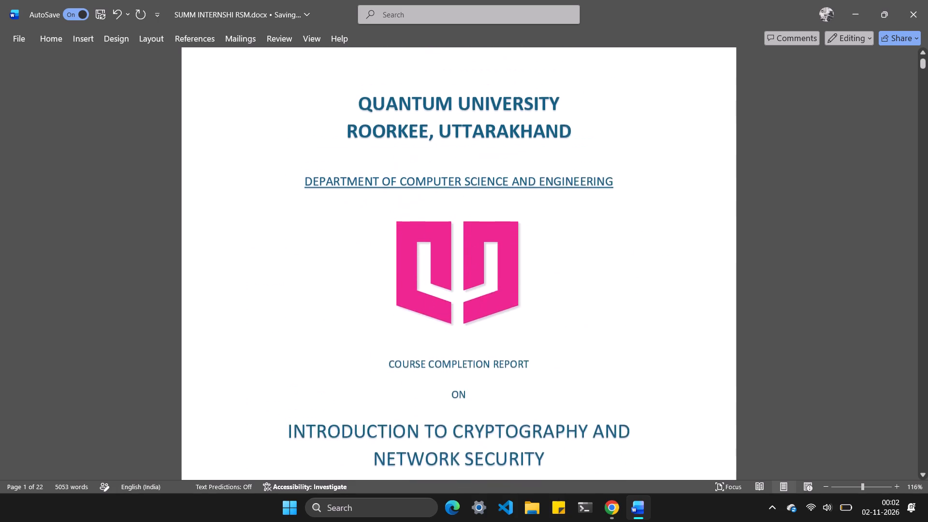
scroll(454, 266, "up", 3)
scroll(443, 217, "down", 2)
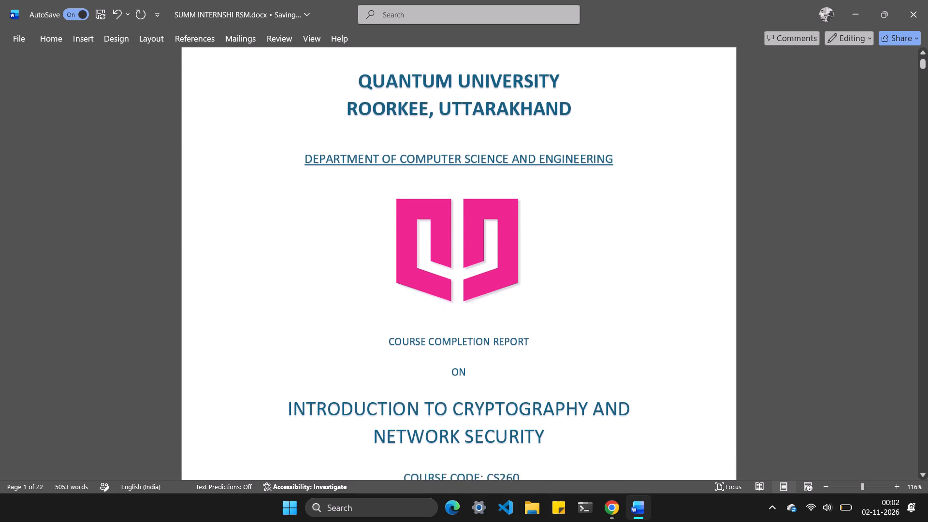
scroll(388, 200, "down", 4)
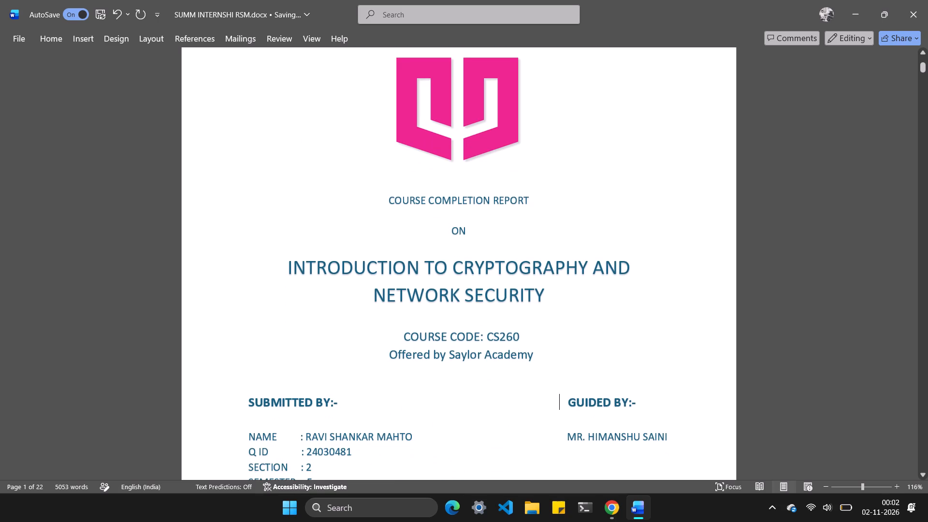
scroll(539, 300, "down", 3)
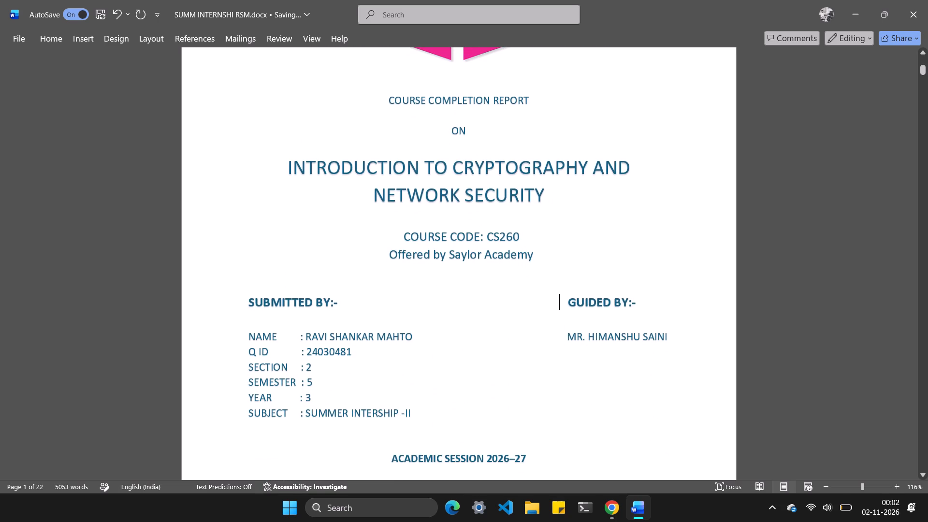
scroll(512, 260, "down", 5)
scroll(512, 261, "up", 4)
scroll(512, 261, "down", 5)
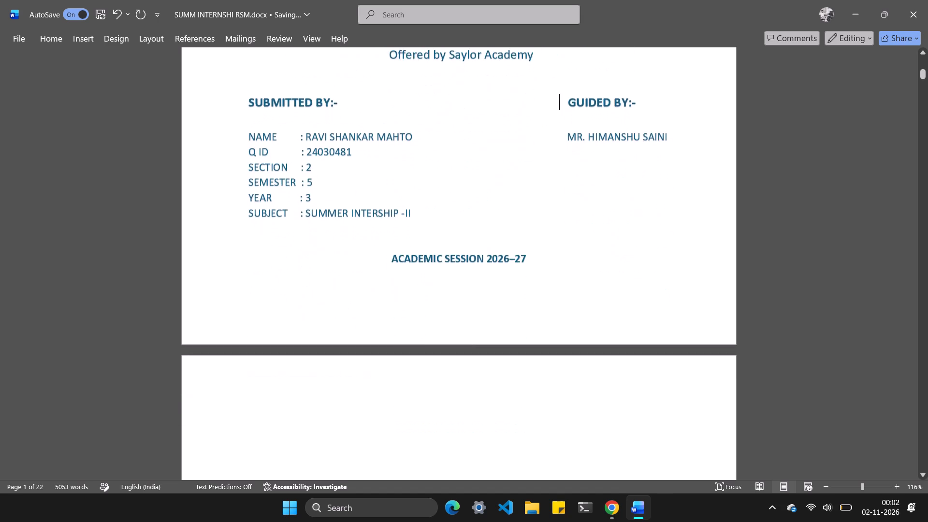
Delete the surplus blank lines and spaces above the "TABLE OF CONTENTS" heading, bringing it near the top of page 2.
scroll(512, 268, "down", 15)
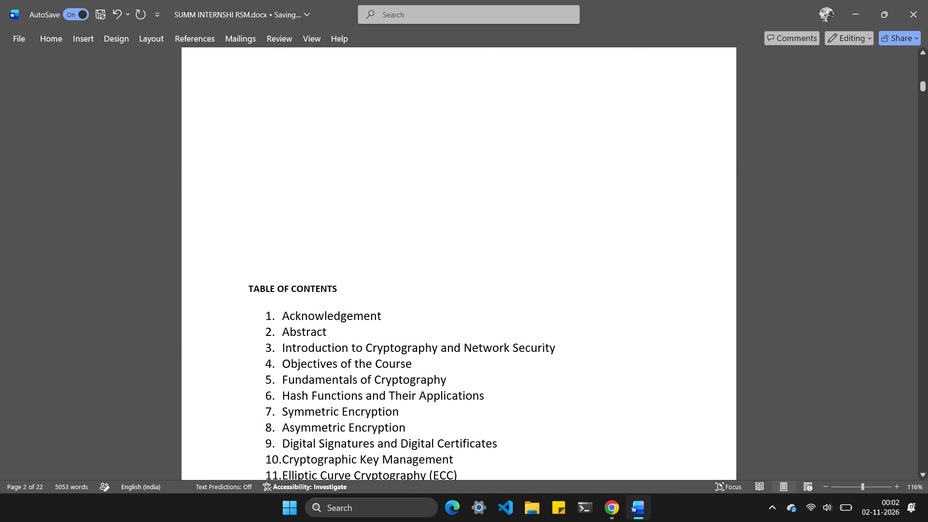
left_click(244, 288)
key("BackSpace")
key("BackSpace")
key("BackSpace")
key("BackSpace")
key("BackSpace")
key("BackSpace")
key("BackSpace")
key("BackSpace")
key("BackSpace")
key("BackSpace")
key("BackSpace")
key("BackSpace")
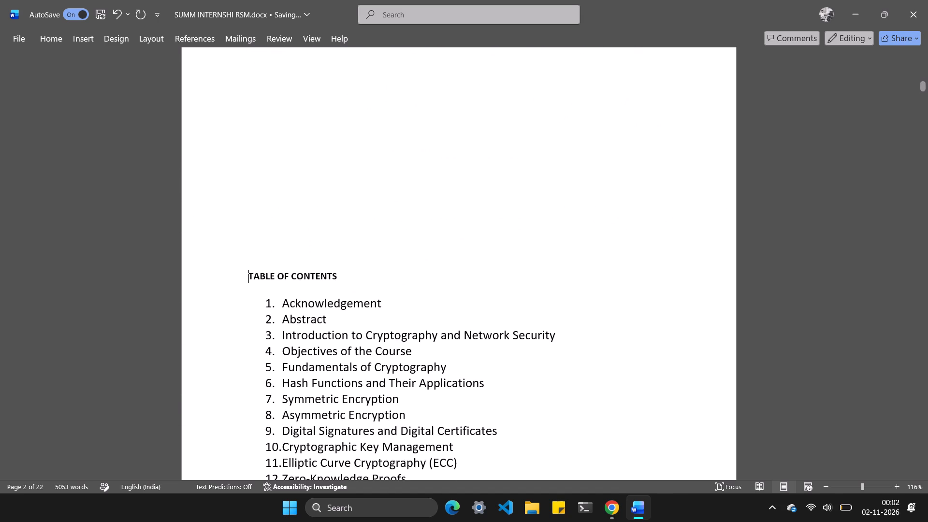
key("BackSpace")
key("BackSpace")
key("BackSpace")
key("BackSpace")
scroll(245, 288, "up", 1)
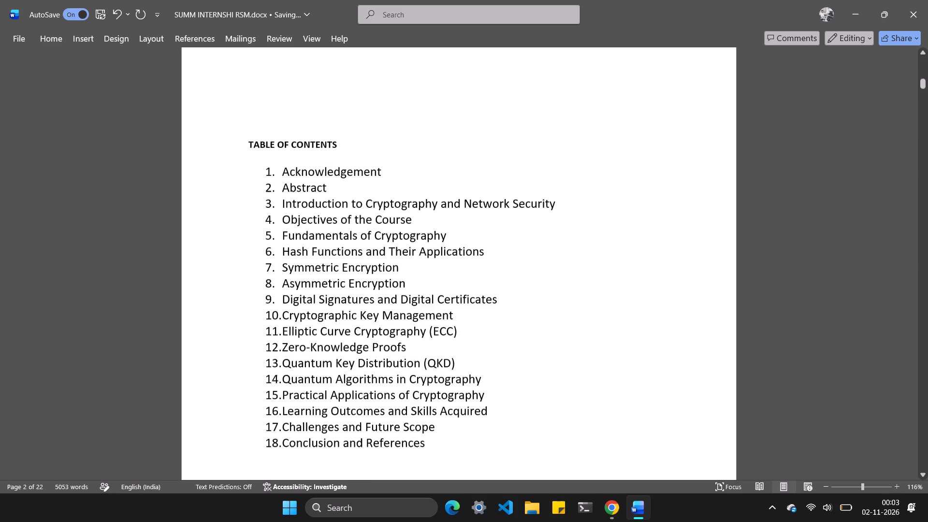
scroll(245, 288, "up", 1)
key("BackSpace")
key("BackSpace")
key("BackSpace")
key("BackSpace")
key("BackSpace")
key("BackSpace")
key("BackSpace")
key("BackSpace")
key("BackSpace")
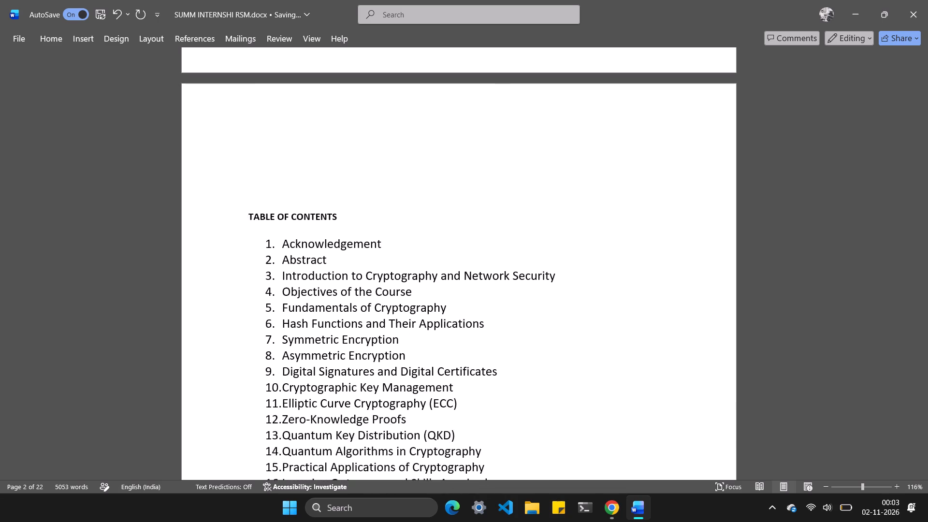
key("BackSpace")
key("BackSpace")
key("BackSpace")
key("BackSpace")
key("BackSpace")
key("BackSpace")
key("BackSpace")
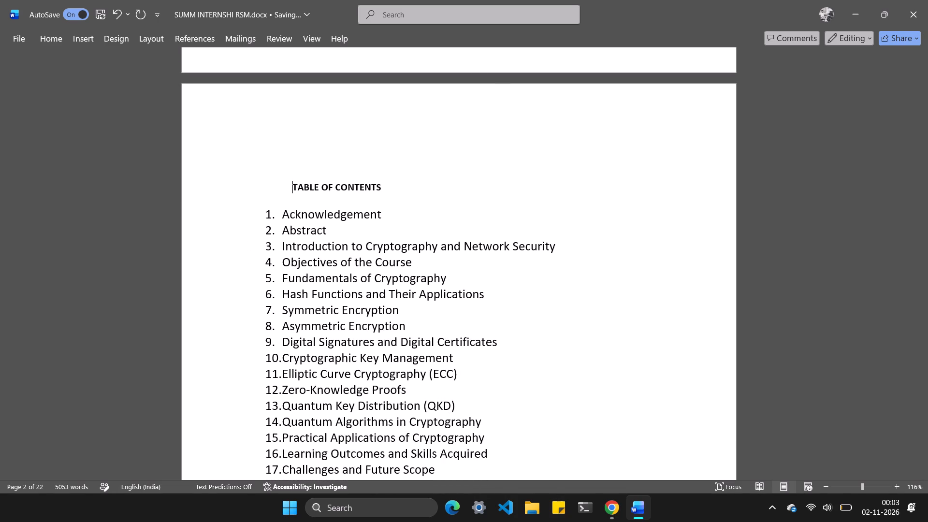
key("BackSpace")
key("BackSpace")
key("BackSpace")
key("BackSpace")
key("BackSpace")
key("BackSpace")
key("BackSpace")
key("BackSpace")
key("BackSpace")
key("BackSpace")
key("BackSpace")
key("BackSpace")
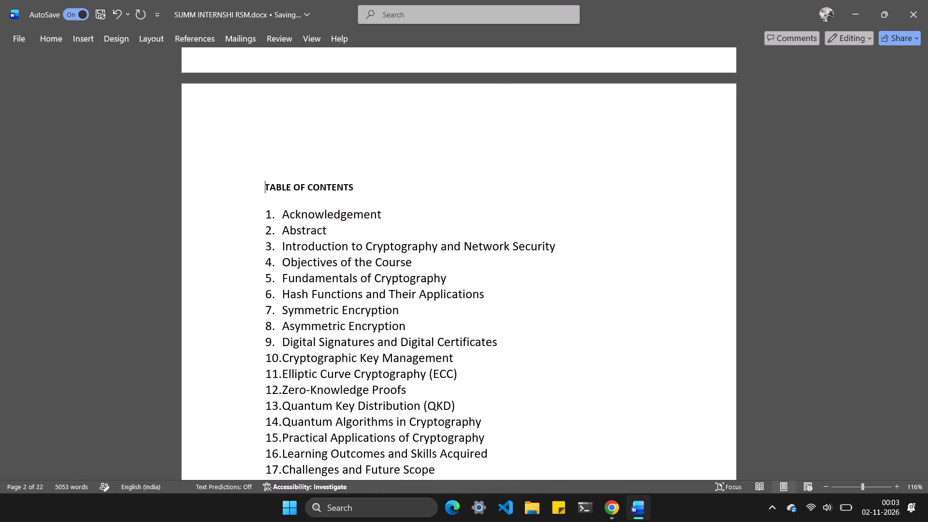
key("BackSpace")
key("BackSpace")
key("BackSpace")
key("BackSpace")
key("BackSpace")
key("BackSpace")
key("BackSpace")
key("BackSpace")
key("BackSpace")
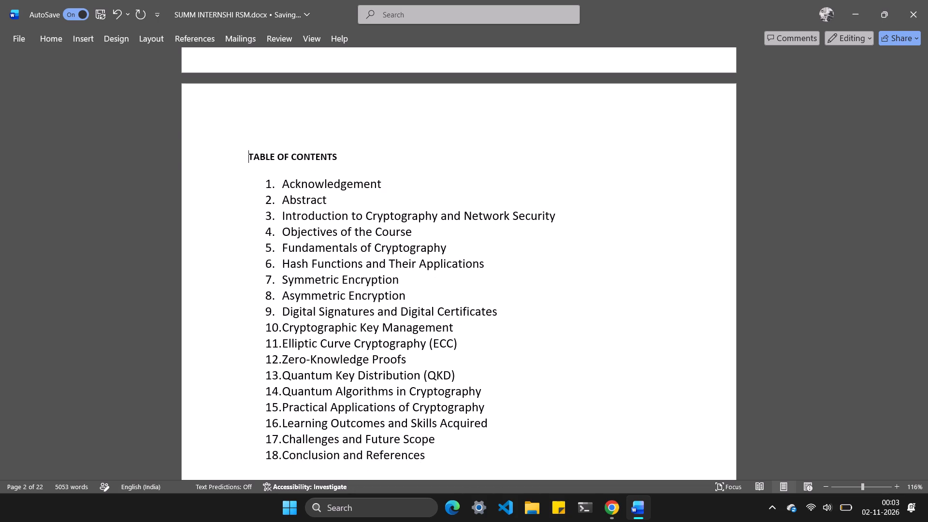
Join the "TABLE OF CONTENTS" heading to the centred paragraph above, then insert two line breaks before it.
key("BackSpace")
key("Return")
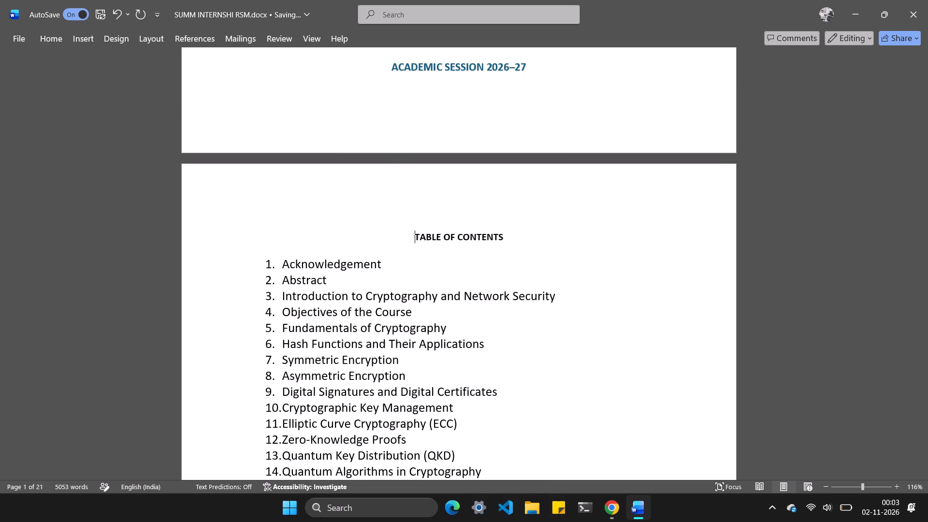
key("Return")
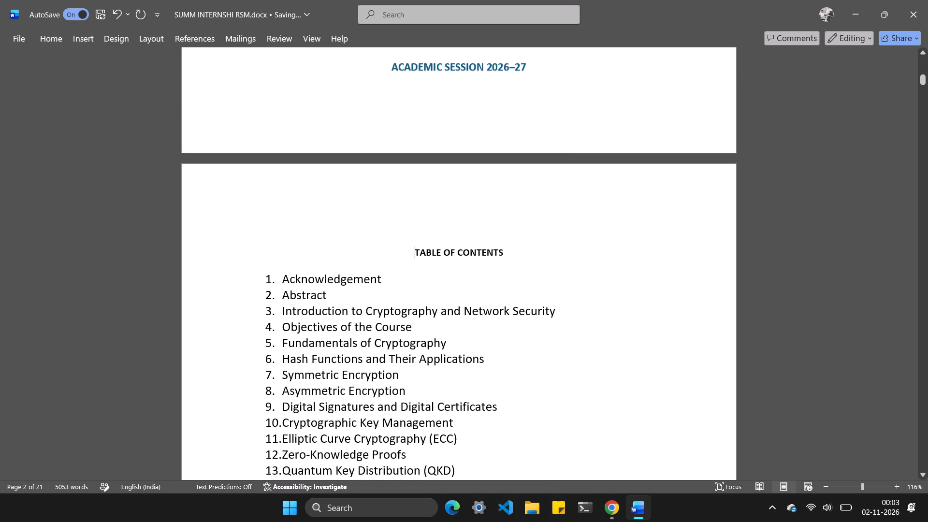
Enlarge the "TABLE OF CONTENTS" heading to font size 16.
left_click_drag(407, 253, 495, 249)
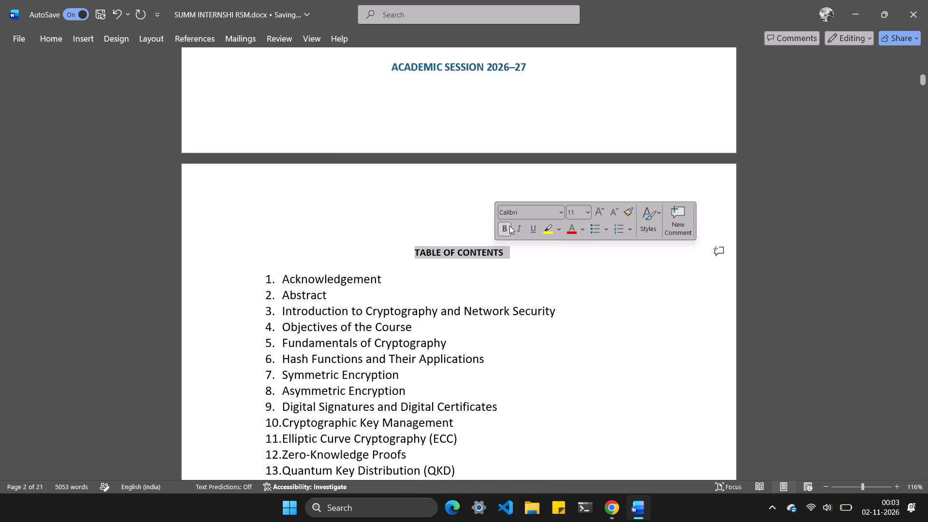
left_click(593, 211)
left_click(595, 212)
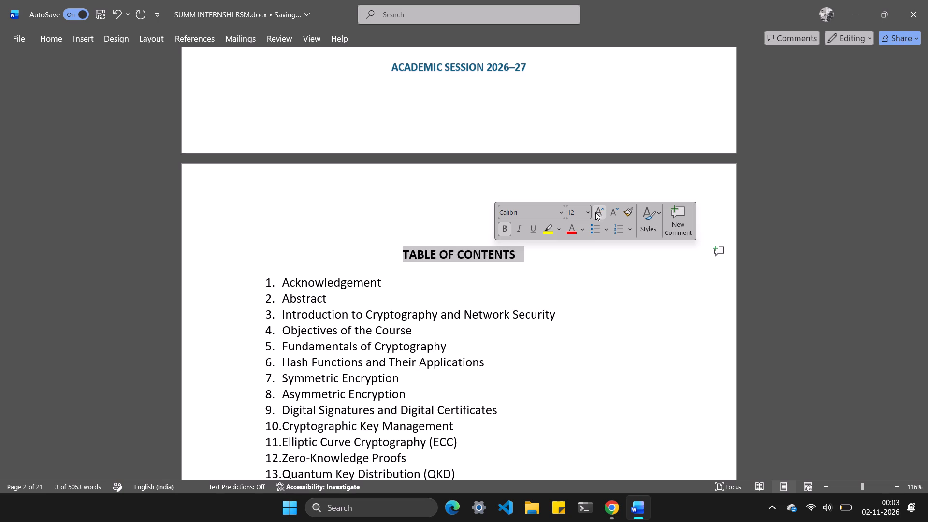
left_click(596, 213)
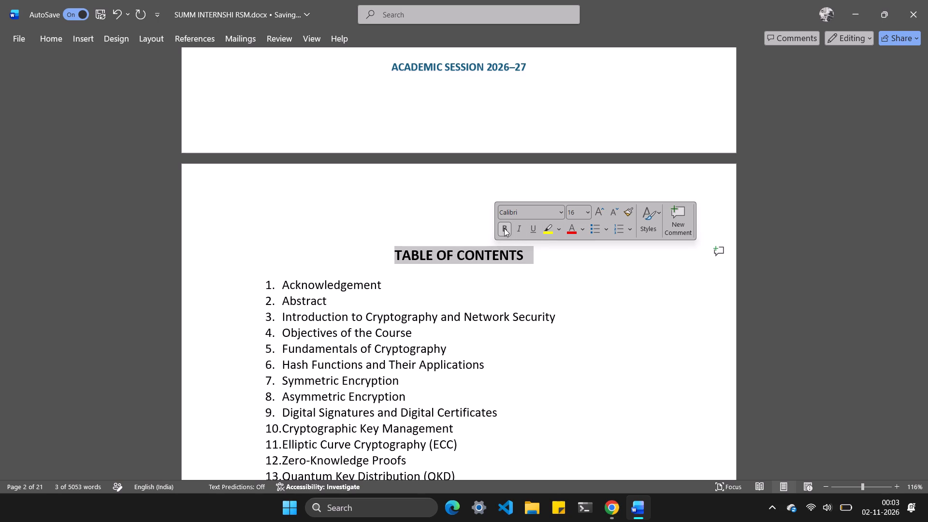
Remove bold from the "TABLE OF CONTENTS" heading and apply the dark blue text effect to it.
left_click(504, 228)
left_click(57, 35)
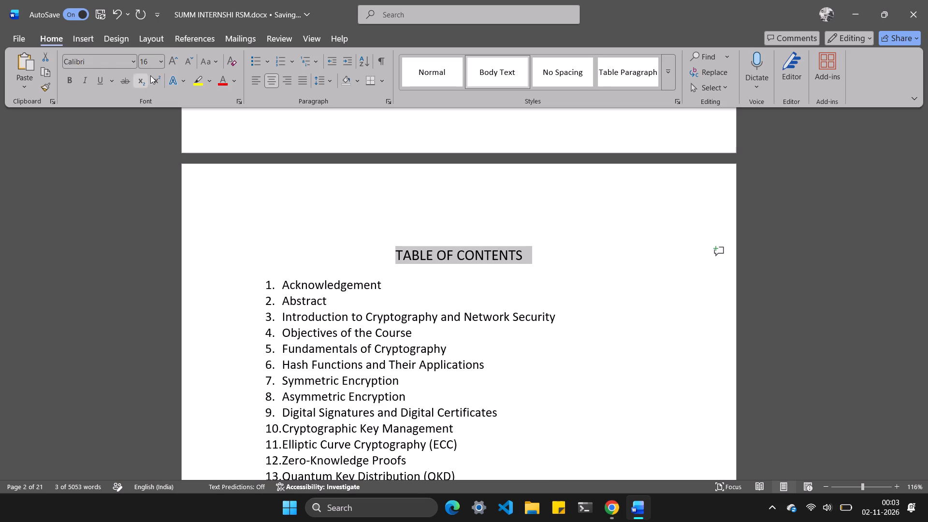
left_click(179, 80)
left_click(313, 108)
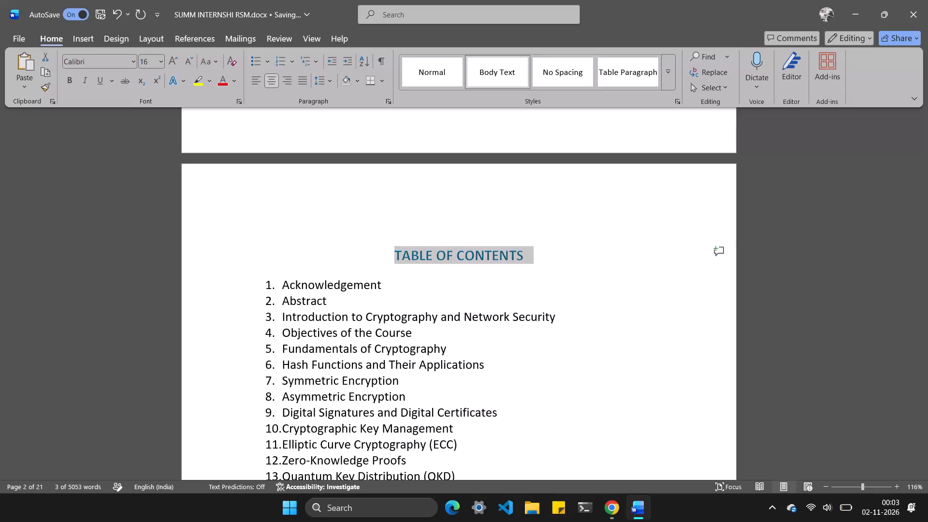
left_click(179, 85)
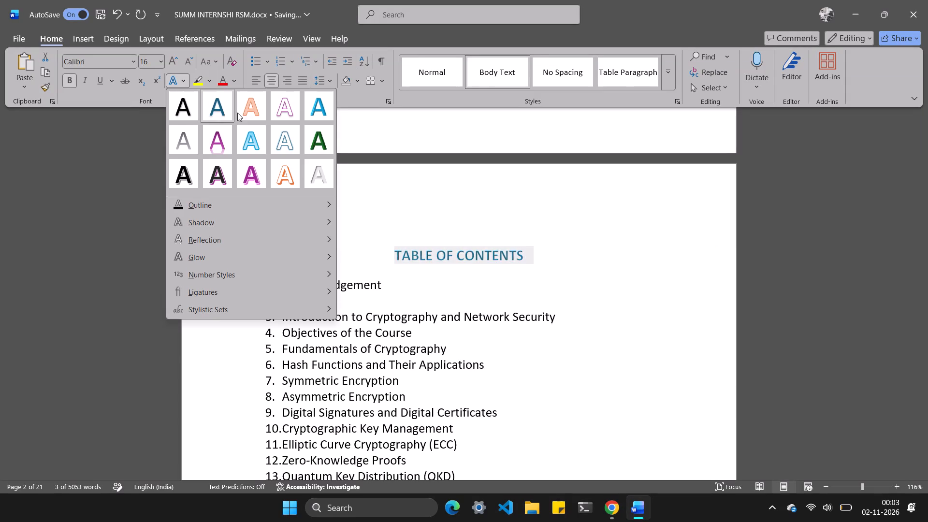
left_click(215, 96)
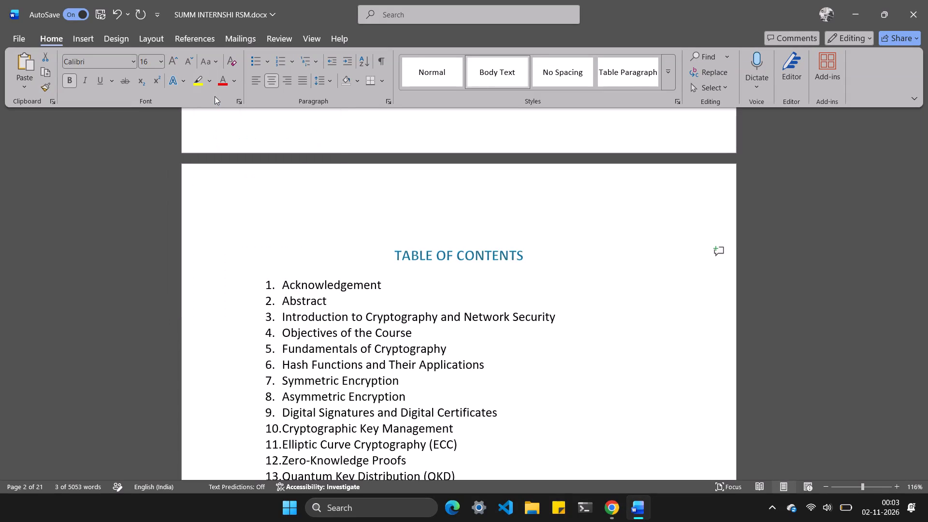
left_click(413, 215)
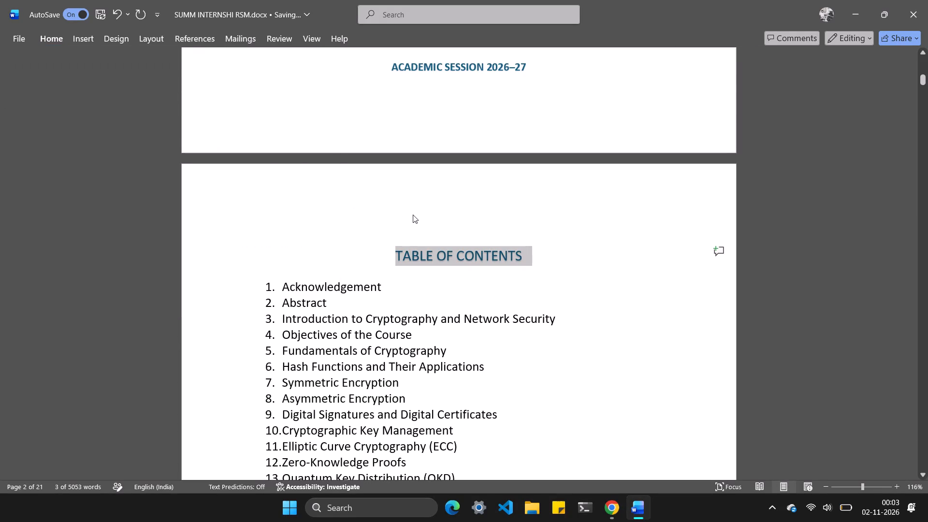
Underline the "TABLE OF CONTENTS" heading.
left_click(388, 254)
left_click_drag(388, 254, 473, 254)
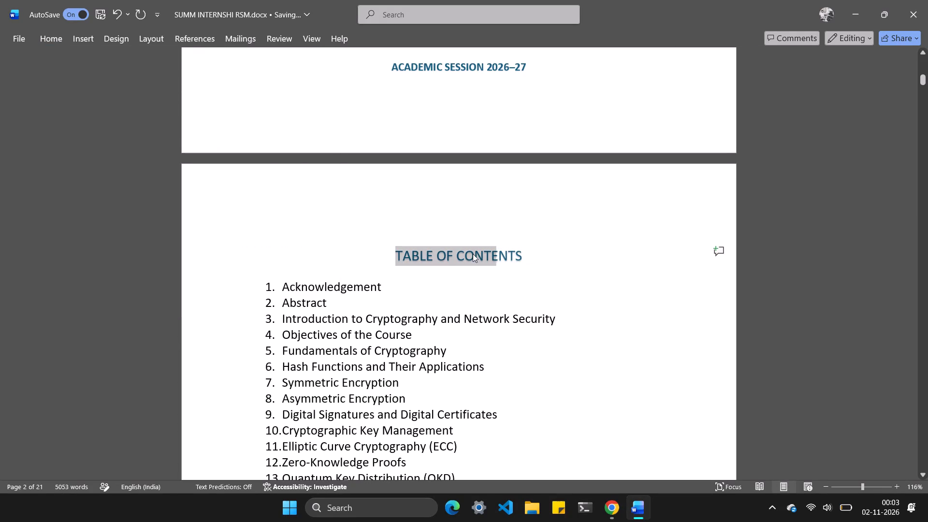
left_click_drag(473, 254, 499, 254)
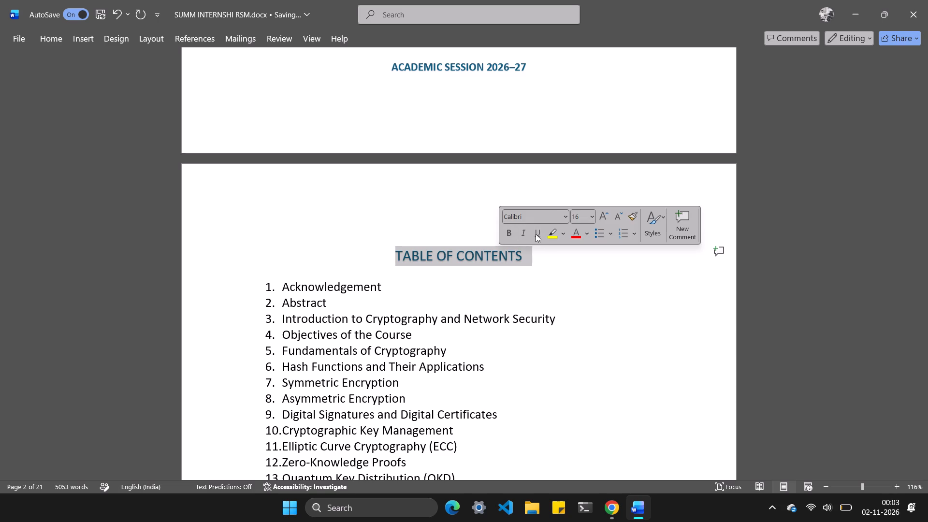
left_click(536, 234)
left_click(551, 251)
Insert a blank line between the "TABLE OF CONTENTS" heading and the numbered list.
scroll(399, 260, "down", 1)
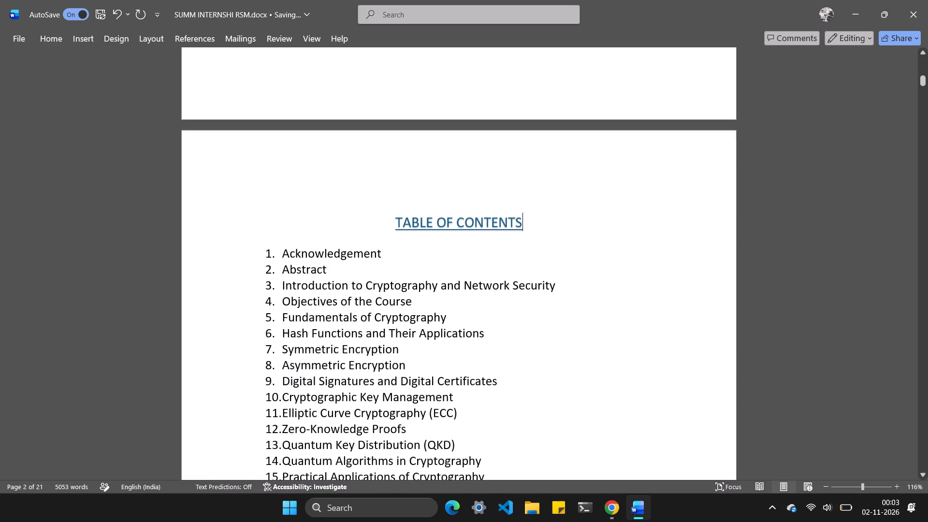
left_click(261, 249)
left_click(590, 232)
key("Return")
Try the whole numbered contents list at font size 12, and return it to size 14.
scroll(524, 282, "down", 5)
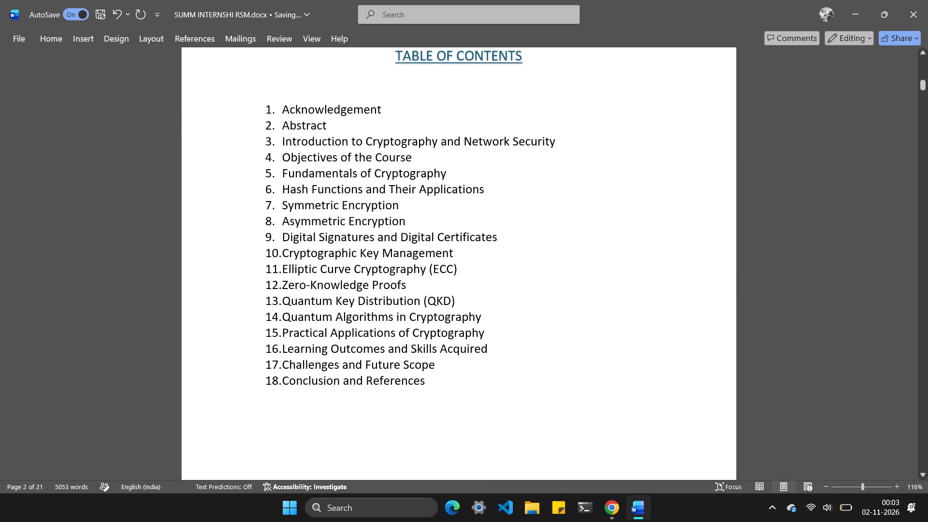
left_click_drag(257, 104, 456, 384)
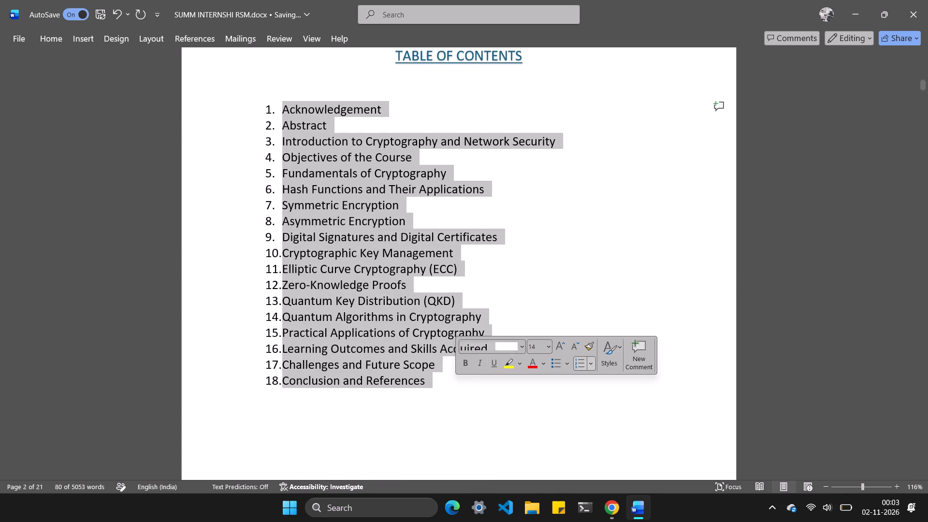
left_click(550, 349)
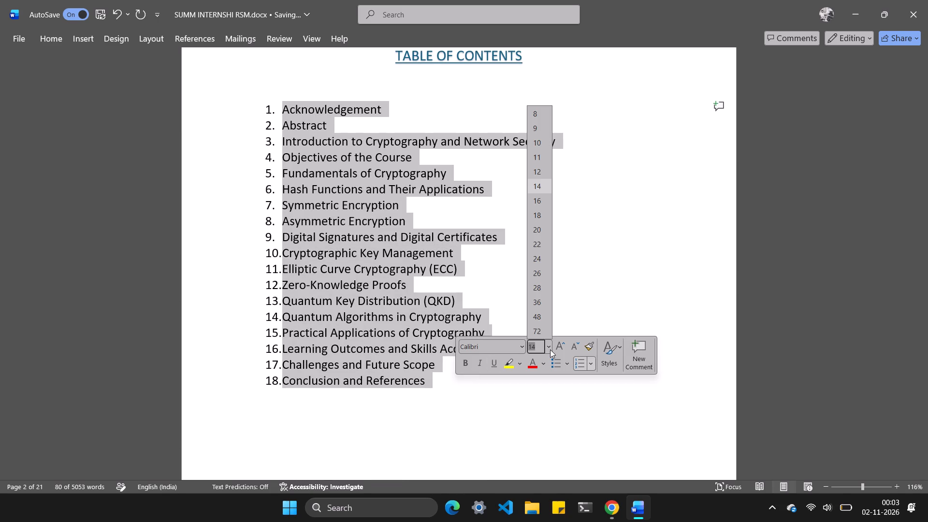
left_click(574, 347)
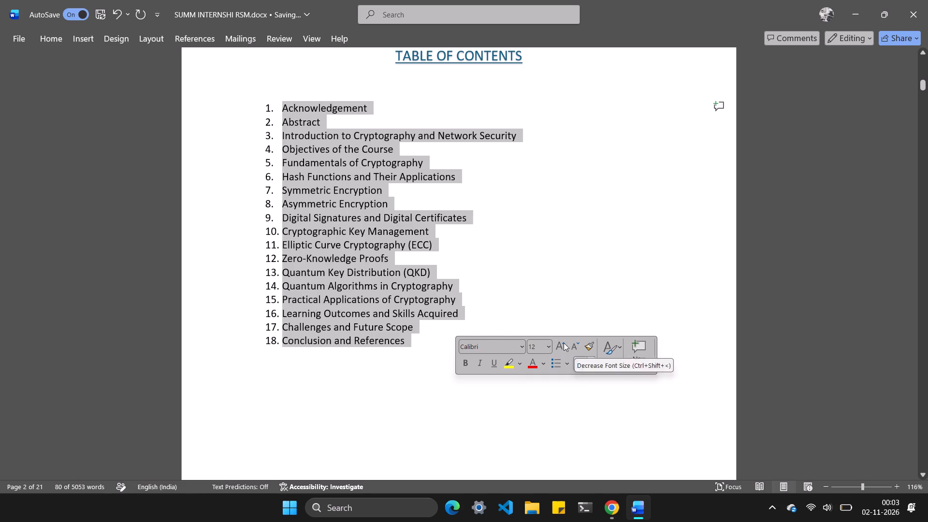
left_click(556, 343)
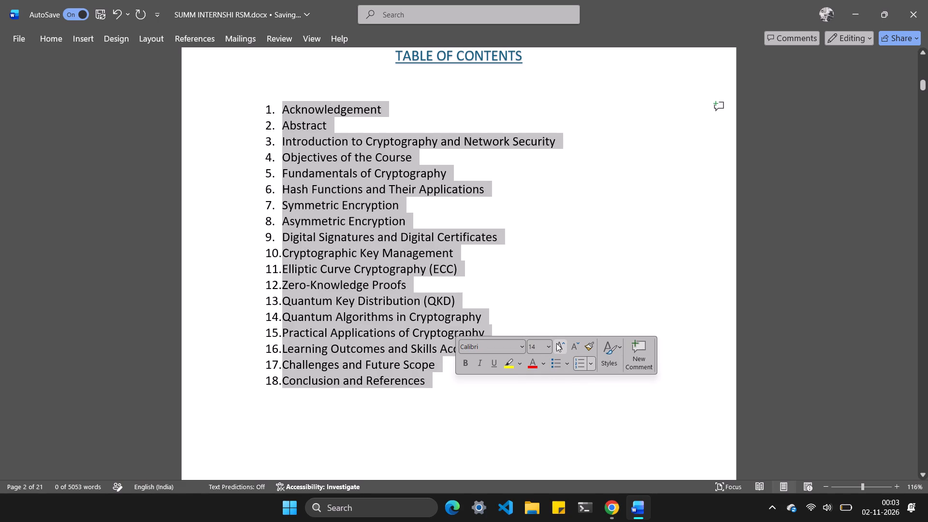
Insert an unnumbered blank line after the "Acknowledgement" entry in the contents list.
left_click(405, 111)
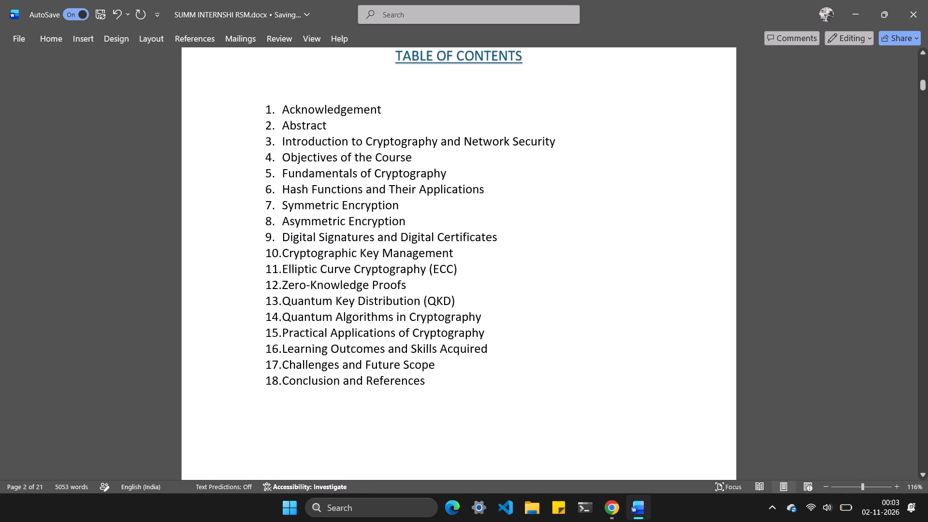
key("Return")
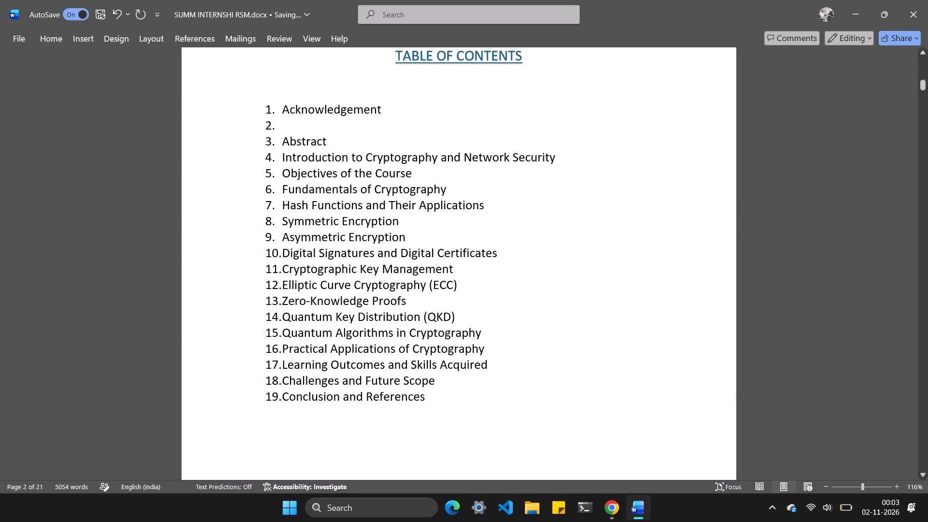
left_click(293, 129)
key("BackSpace")
key("BackSpace")
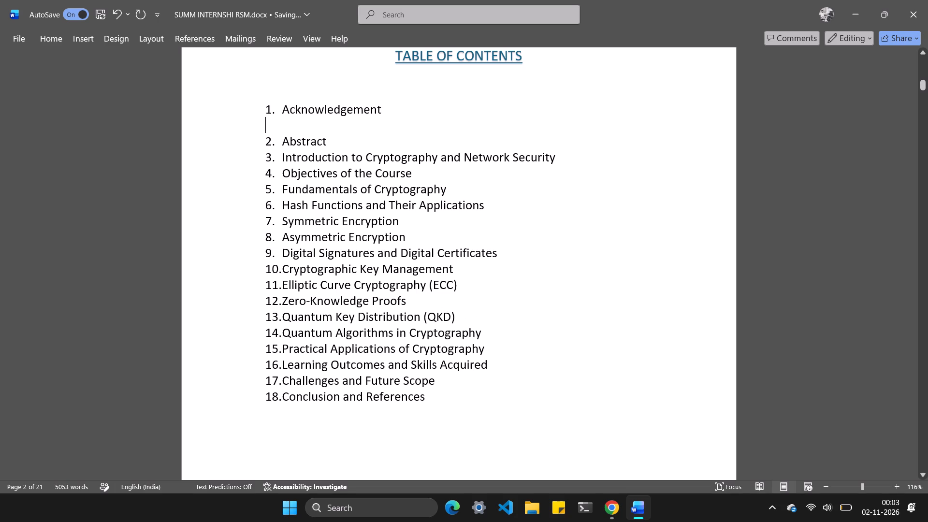
Retype the last two letters of the "Abstract" entry as "CT" and add new lines below it.
left_click(345, 150)
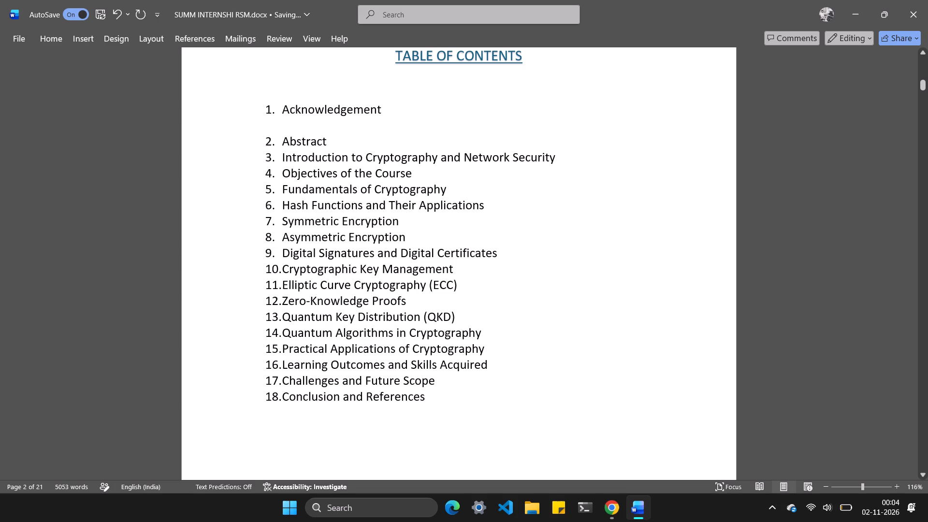
left_click(342, 141)
key("BackSpace")
key("BackSpace")
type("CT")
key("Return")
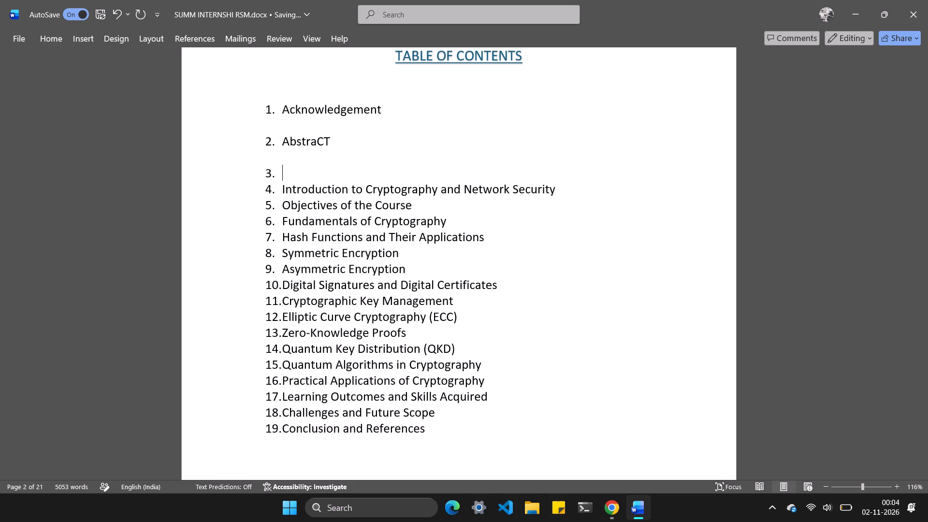
Remove the empty numbered item above "Introduction to Cryptography and Network Security", making that entry item 3 with one blank line above.
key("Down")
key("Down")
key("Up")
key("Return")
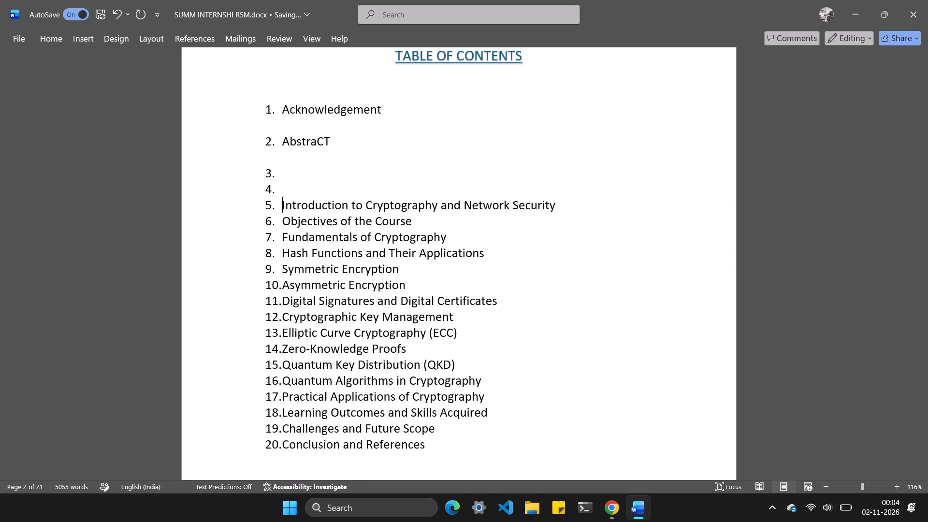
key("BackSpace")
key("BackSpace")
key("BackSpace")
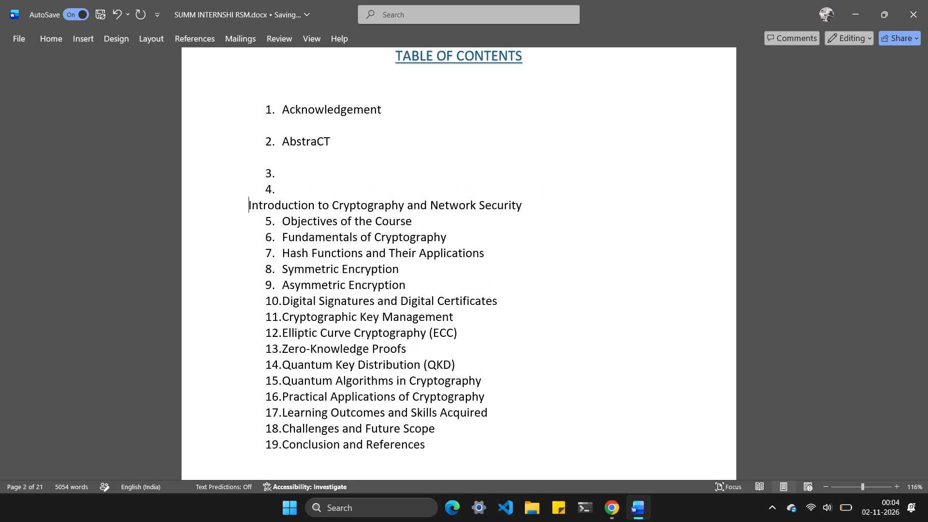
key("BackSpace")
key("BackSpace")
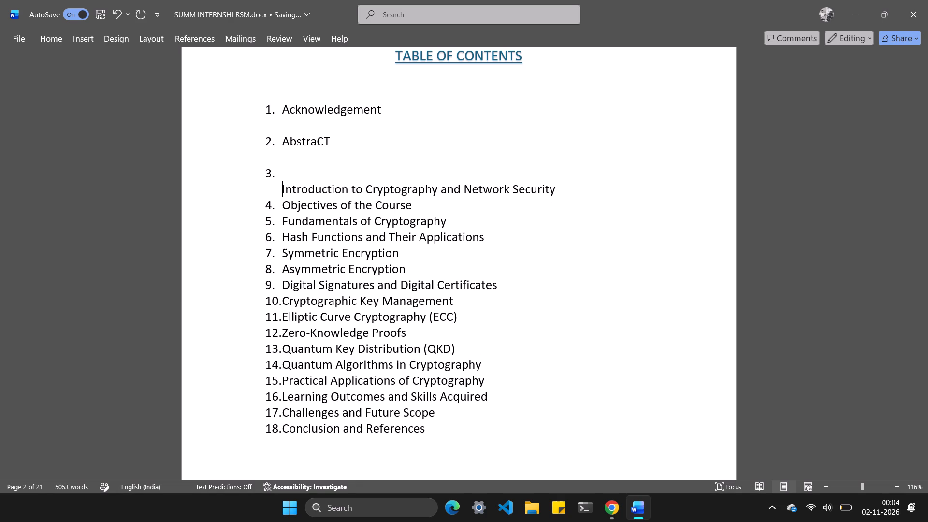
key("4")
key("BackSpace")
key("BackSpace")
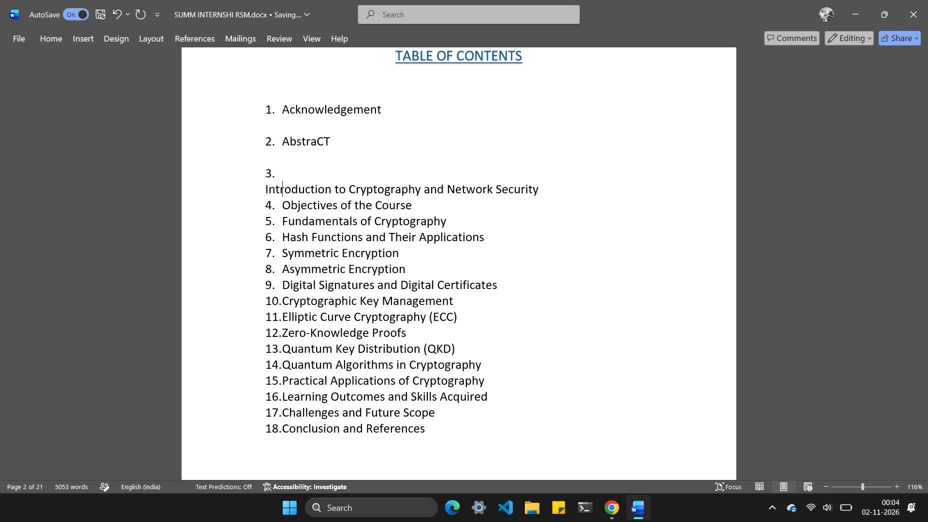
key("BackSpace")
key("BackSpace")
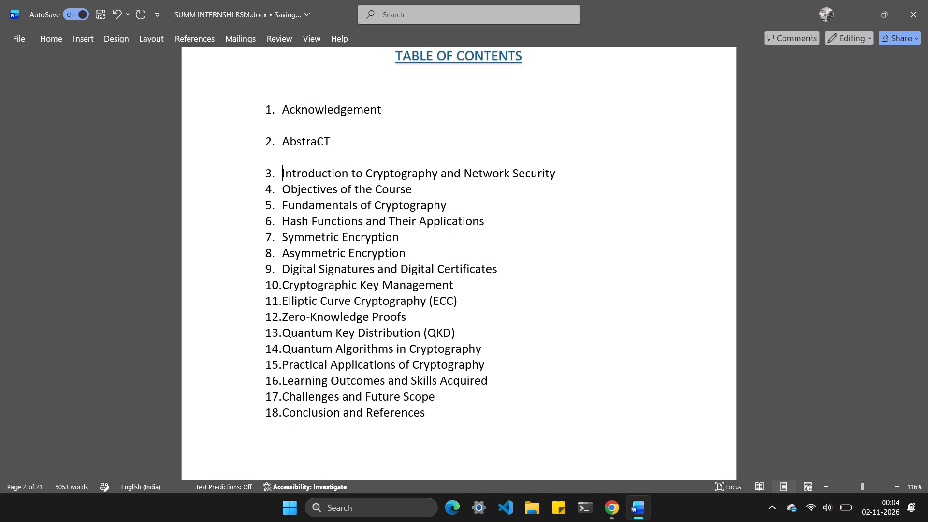
Insert an unnumbered blank line after the "Introduction to Cryptography and Network Security" entry.
left_click(578, 175)
key("Return")
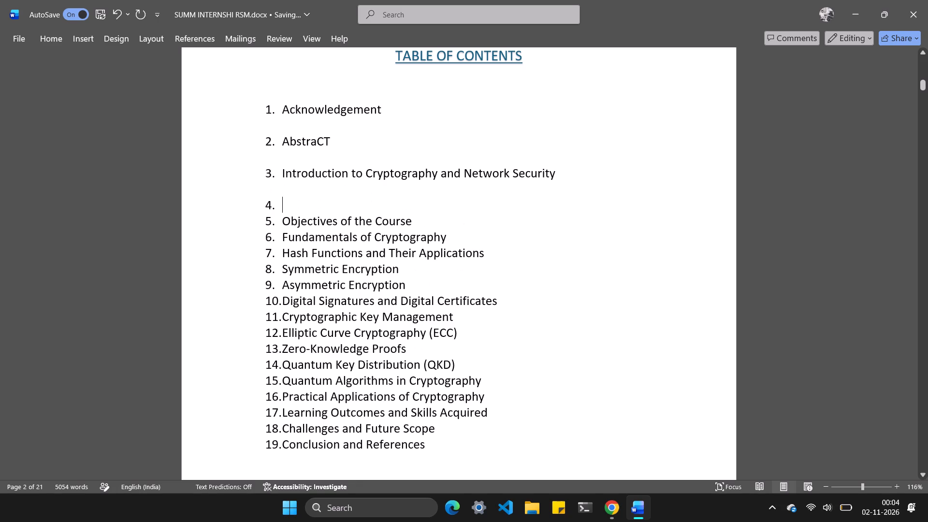
key("BackSpace")
key("BackSpace")
key("BackSpace")
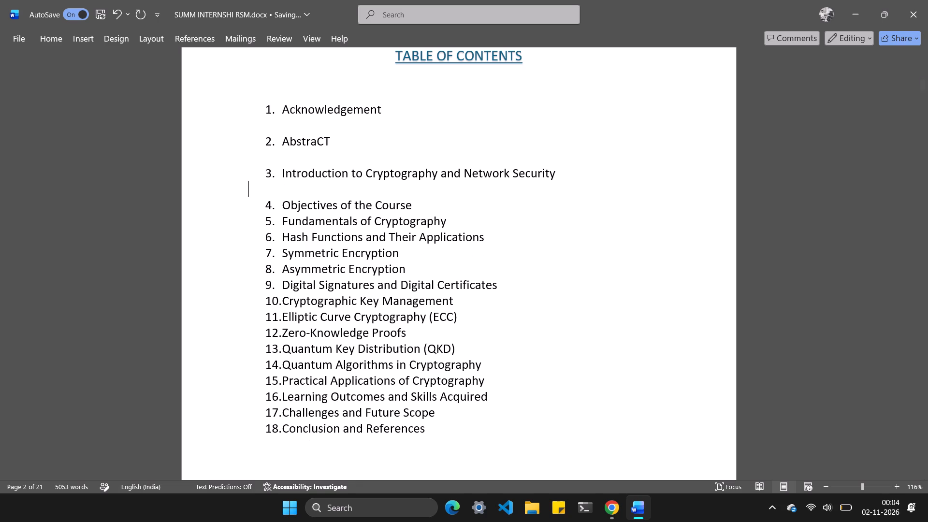
Insert two unnumbered blank lines after the "Objectives of the Course" entry in the contents list.
scroll(431, 259, "up", 5)
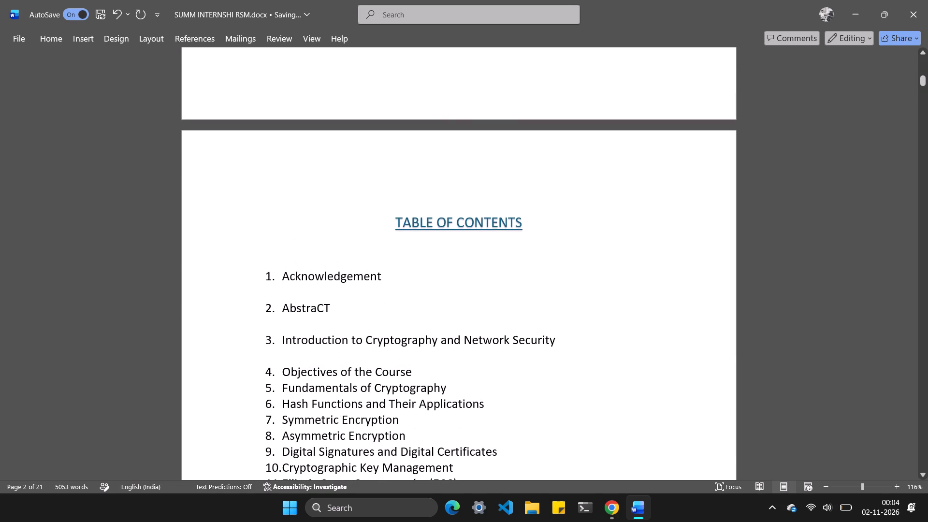
scroll(420, 280, "down", 5)
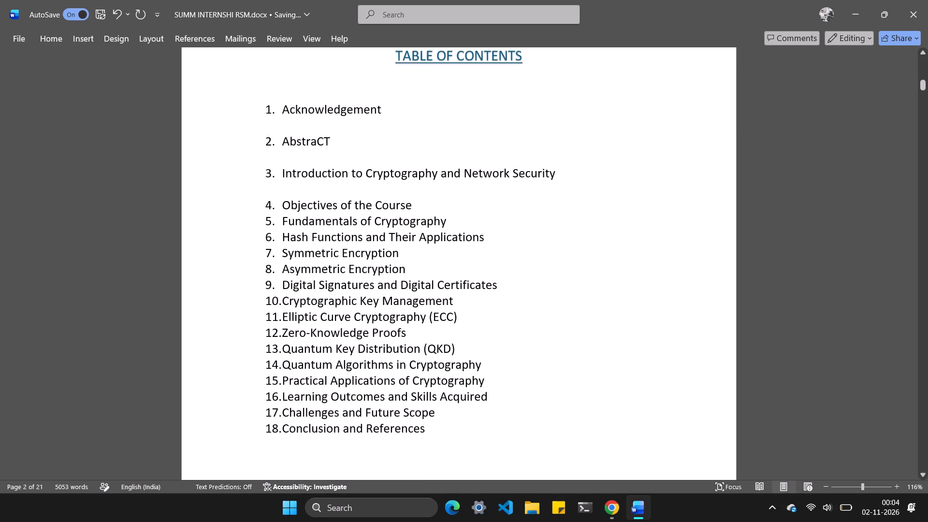
left_click(418, 204)
key("Return")
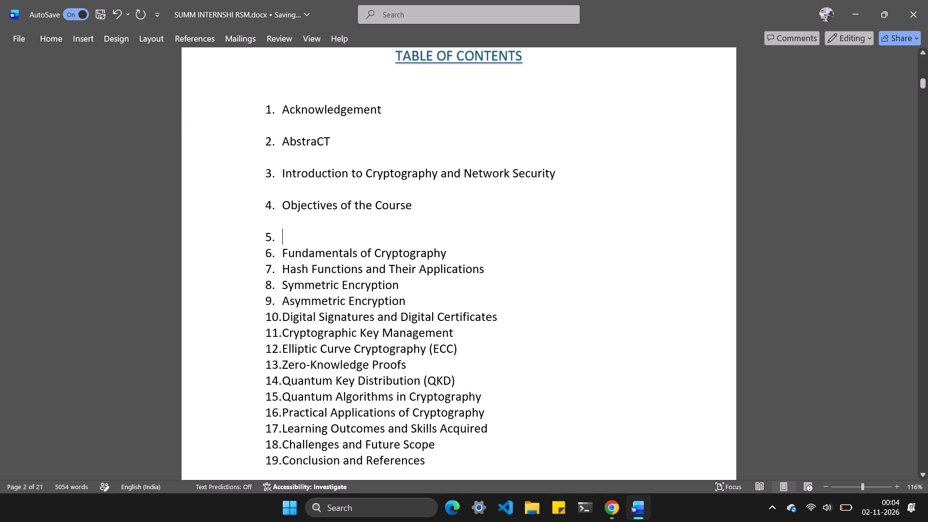
key("BackSpace")
key("BackSpace")
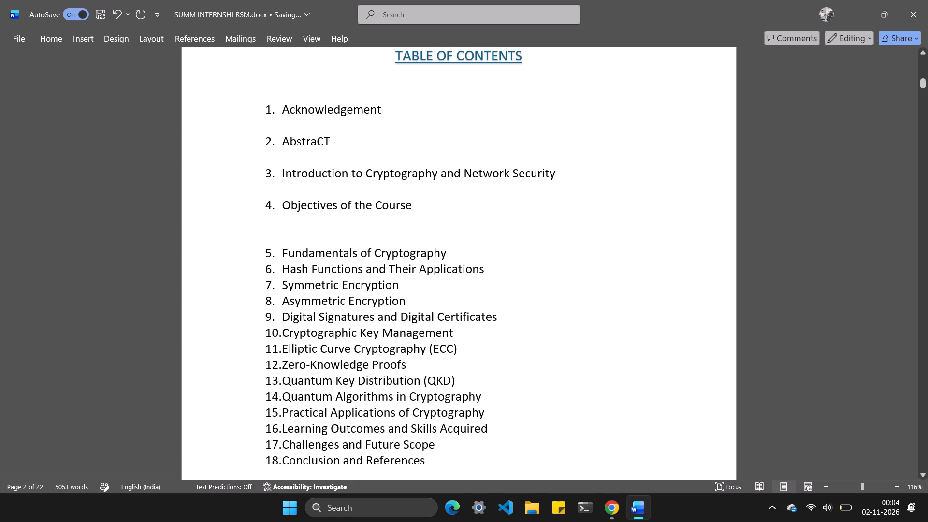
key("Right")
key("Right")
Insert an unnumbered blank line after the "Fundamentals of Cryptography" entry.
left_click(475, 255)
key("Return")
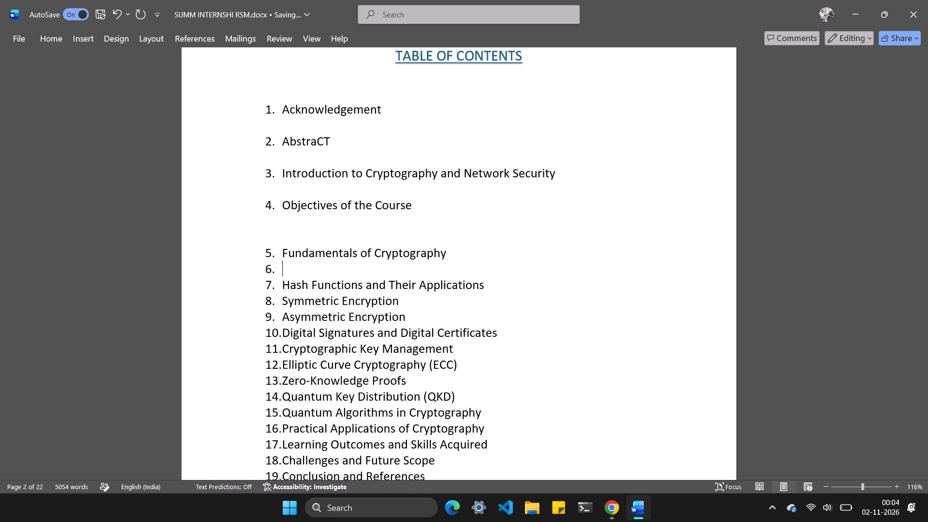
key("Return")
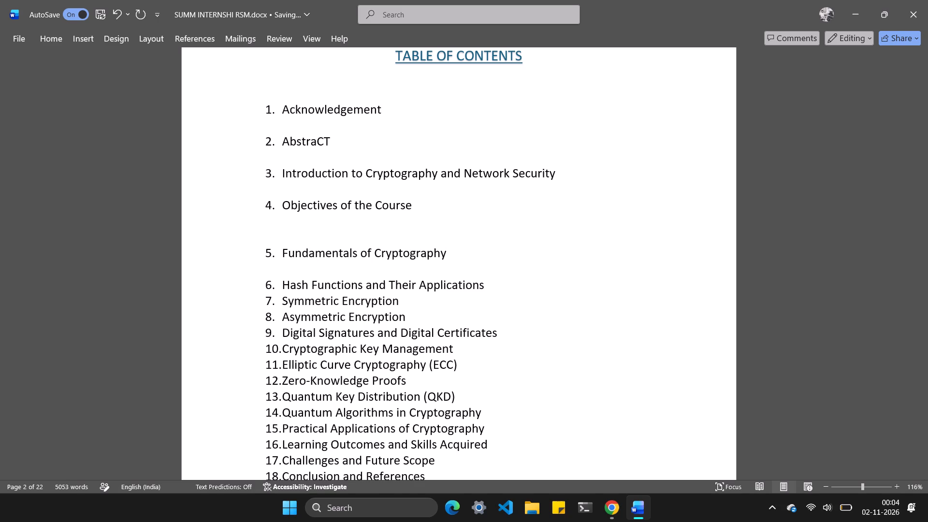
Insert two unnumbered blank lines after the "Hash Functions and Their Applications" entry.
left_click(497, 290)
key("Return")
key("BackSpace")
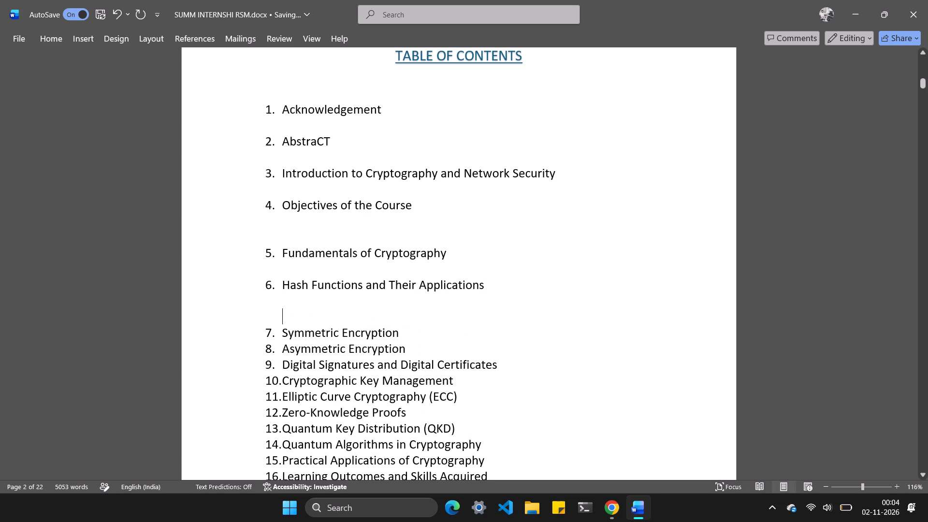
Insert an unnumbered blank line after the "Symmetric Encryption" entry.
left_click(406, 326)
key("Return")
key("BackSpace")
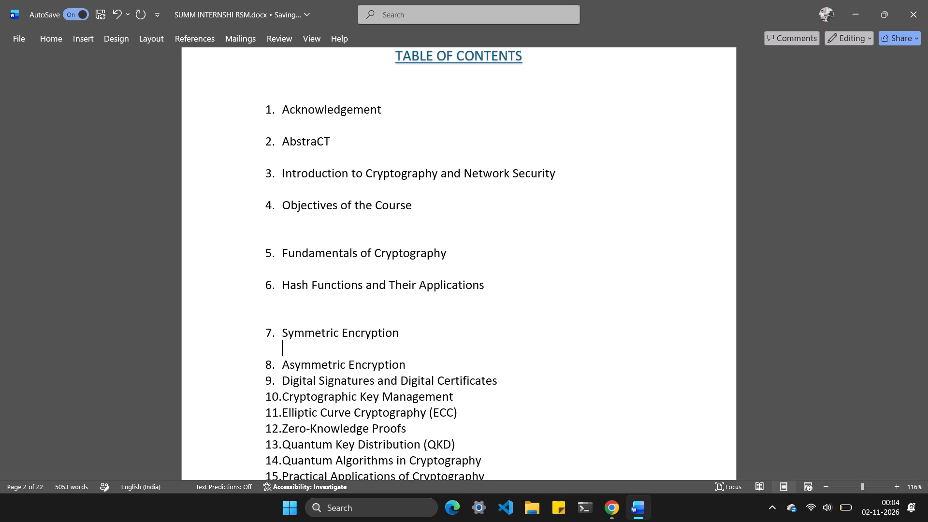
Remove the extra blank lines above "Symmetric Encryption" and "Fundamentals of Cryptography", leaving one blank line above each entry.
left_click(289, 320)
key("BackSpace")
key("BackSpace")
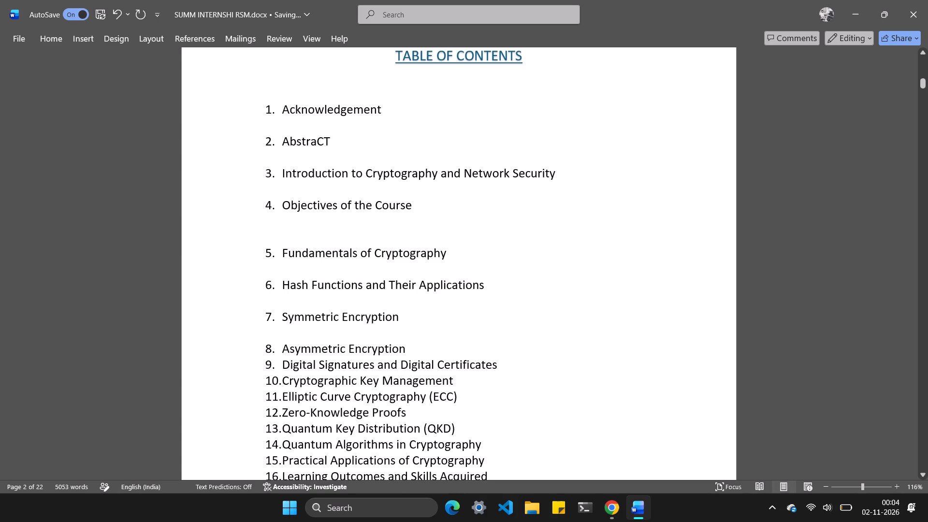
left_click(297, 238)
key("BackSpace")
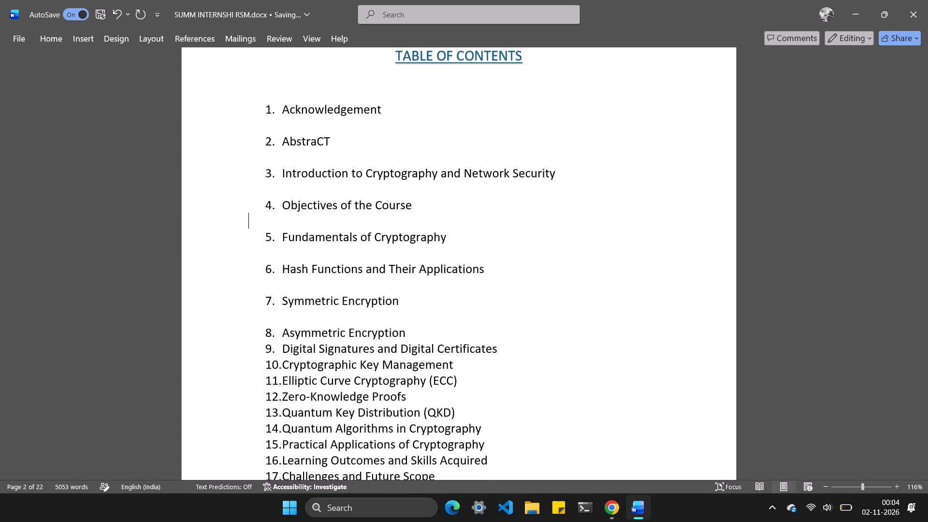
Insert a single unnumbered blank line after the "Asymmetric Encryption" entry.
left_click(420, 337)
key("Return")
key("Return")
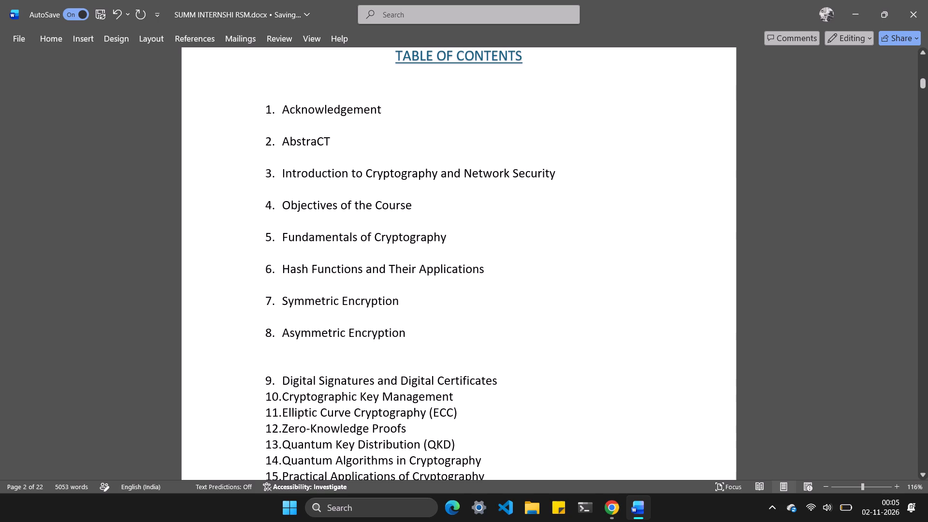
key("BackSpace")
Insert a single unnumbered blank line after the "Digital Signatures and Digital Certificates" entry.
left_click(510, 375)
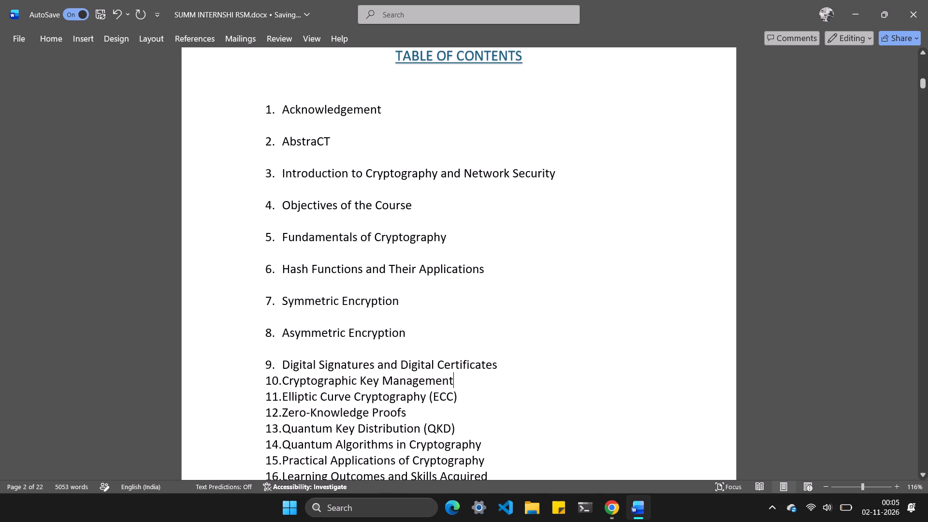
left_click(523, 368)
key("Return")
key("Return")
key("Return")
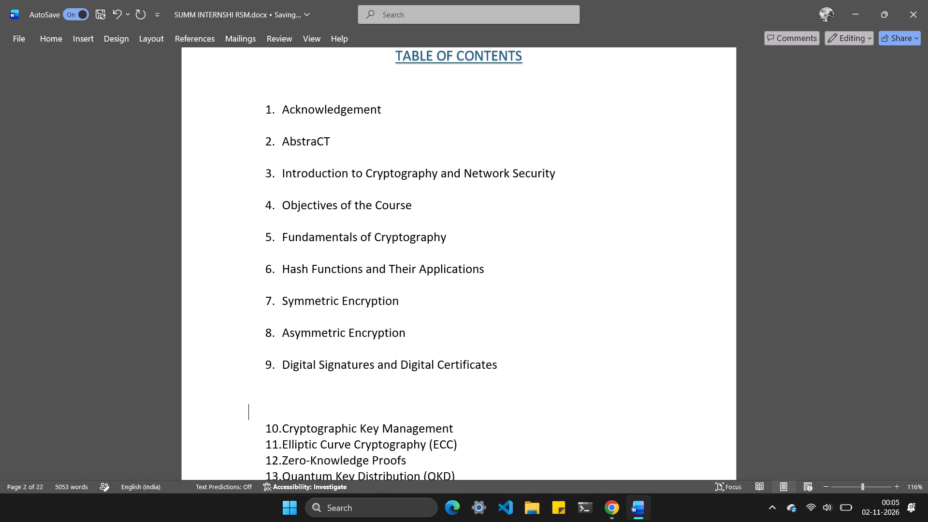
key("BackSpace")
key("BackSpace")
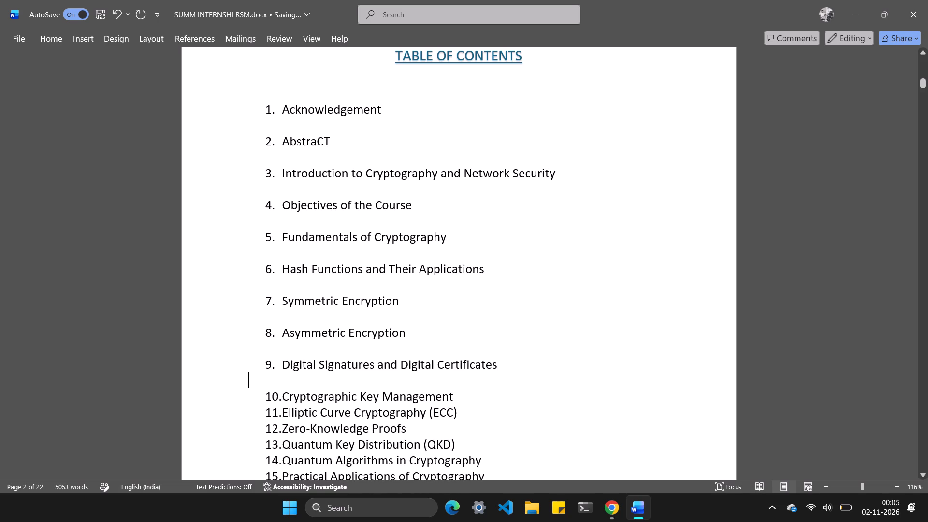
Insert a single unnumbered blank line after the "Cryptographic Key Management" entry, dismissing the low-battery alert.
left_click(488, 402)
key("Return")
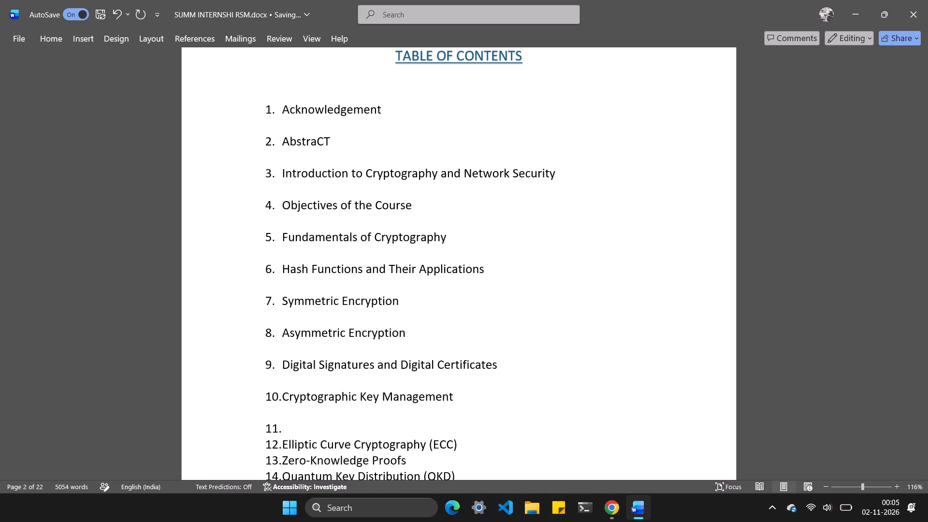
key("BackSpace")
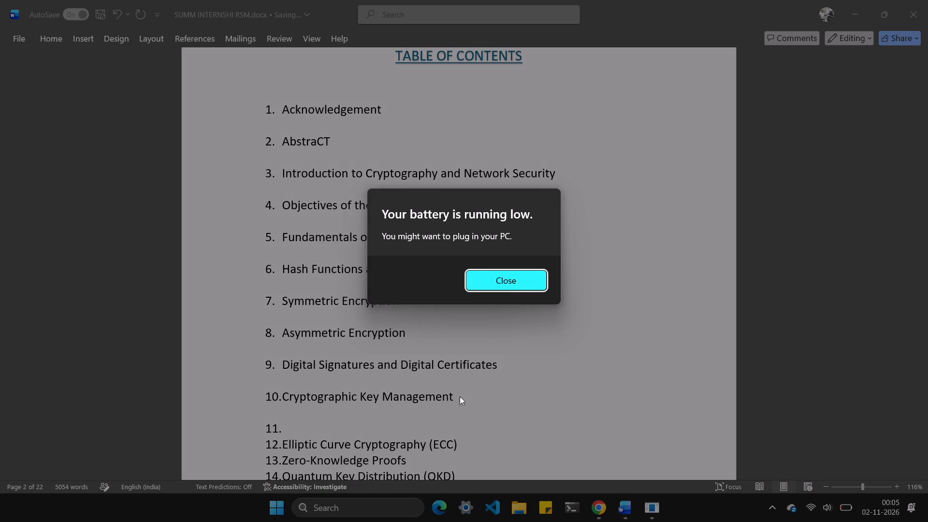
left_click(507, 280)
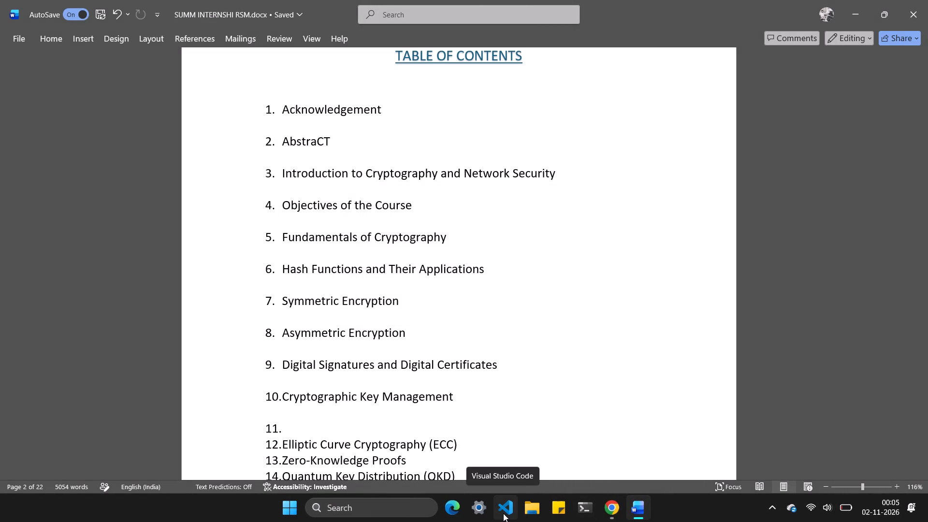
right_click(530, 491)
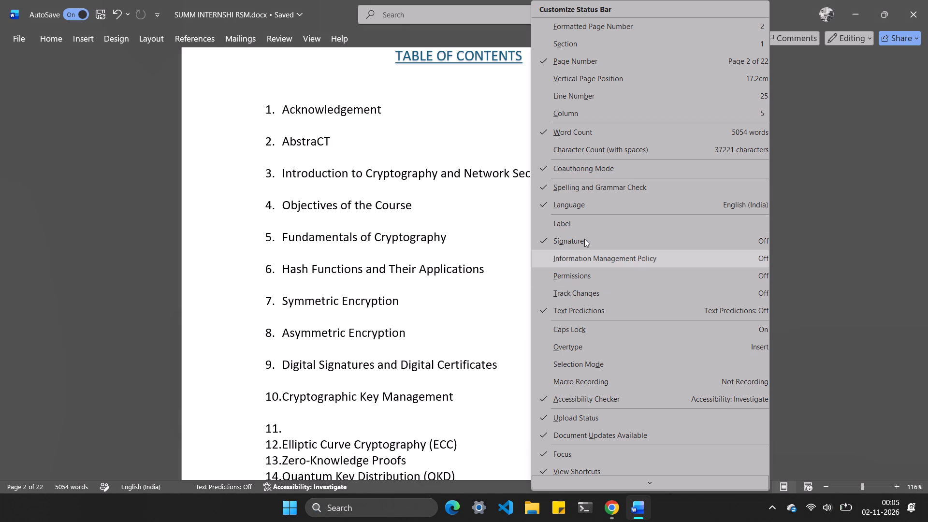
left_click(493, 105)
scroll(391, 414, "down", 2)
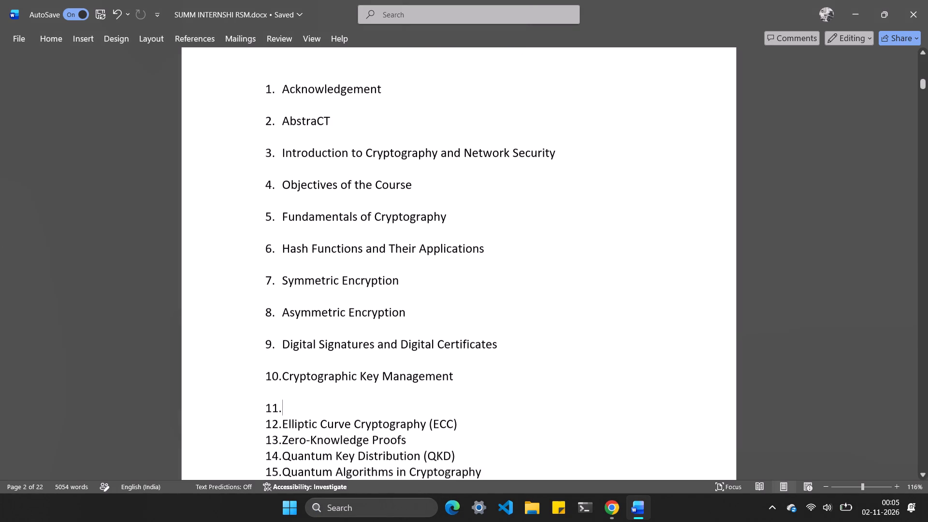
scroll(391, 414, "down", 1)
key("BackSpace")
key("BackSpace")
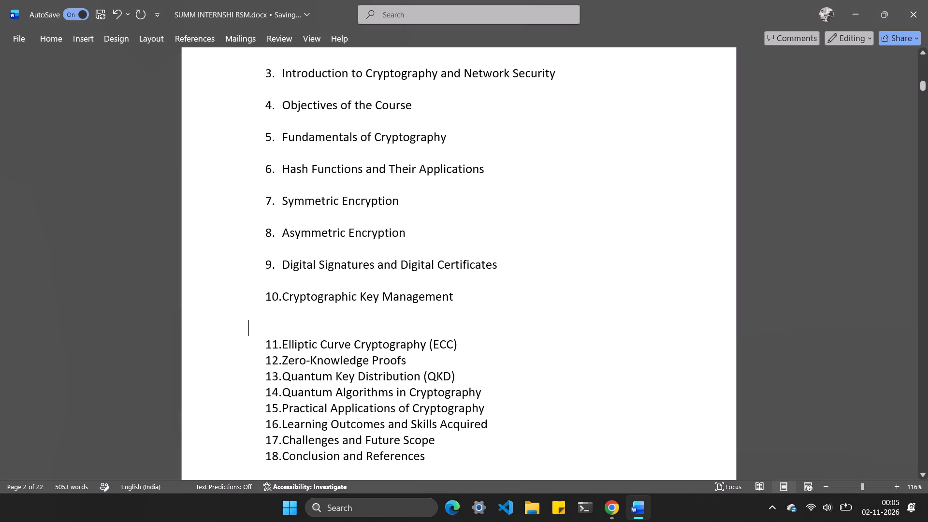
key("BackSpace")
Insert a single unnumbered blank line after the "Elliptic Curve Cryptography (ECC)" entry.
left_click(469, 332)
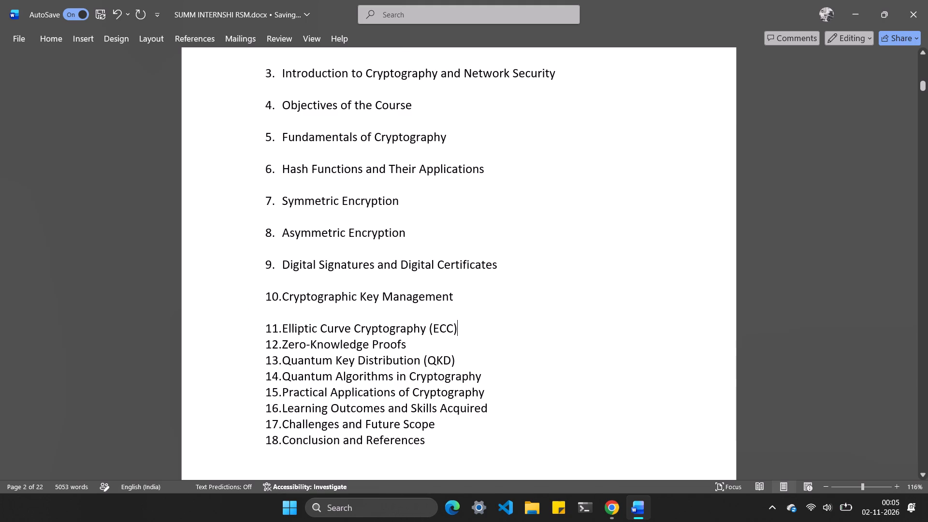
key("Return")
key("BackSpace")
key("BackSpace")
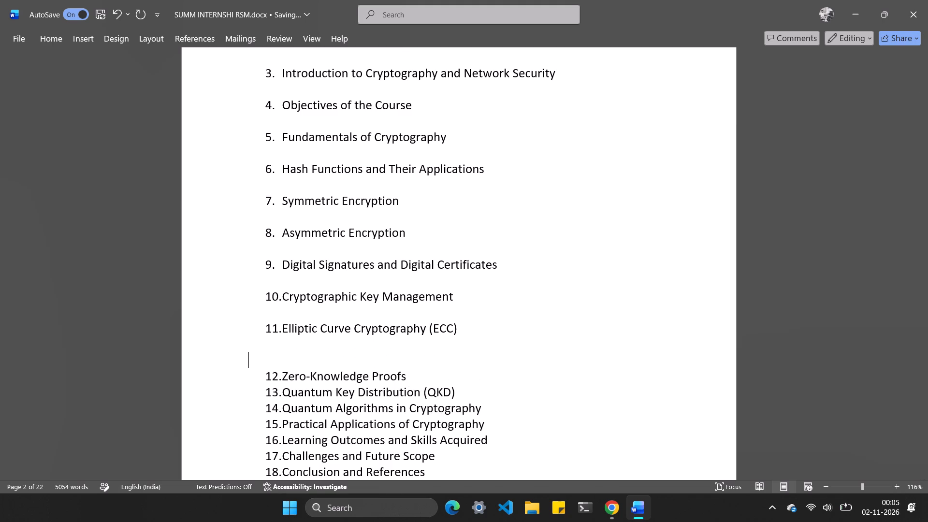
key("BackSpace")
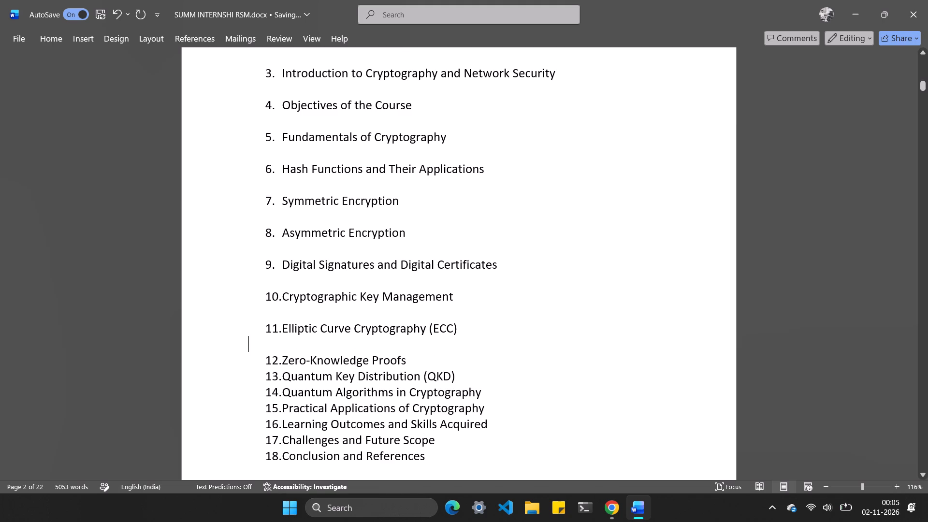
Insert a single unnumbered blank line after the "Zero-Knowledge Proofs" entry.
left_click(427, 362)
key("Return")
key("BackSpace")
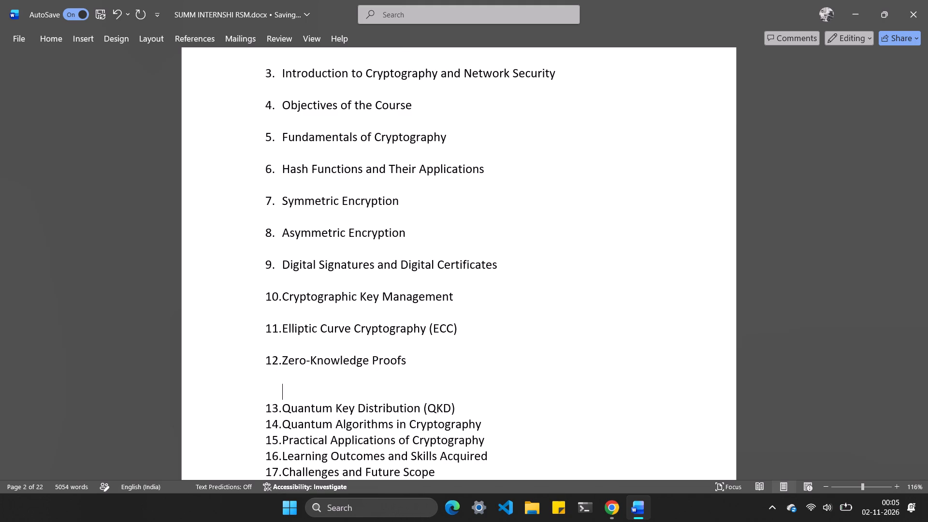
key("BackSpace")
key("BackSpace")
Insert a single unnumbered blank line after the "Quantum Key Distribution (QKD)" entry.
scroll(479, 319, "down", 2)
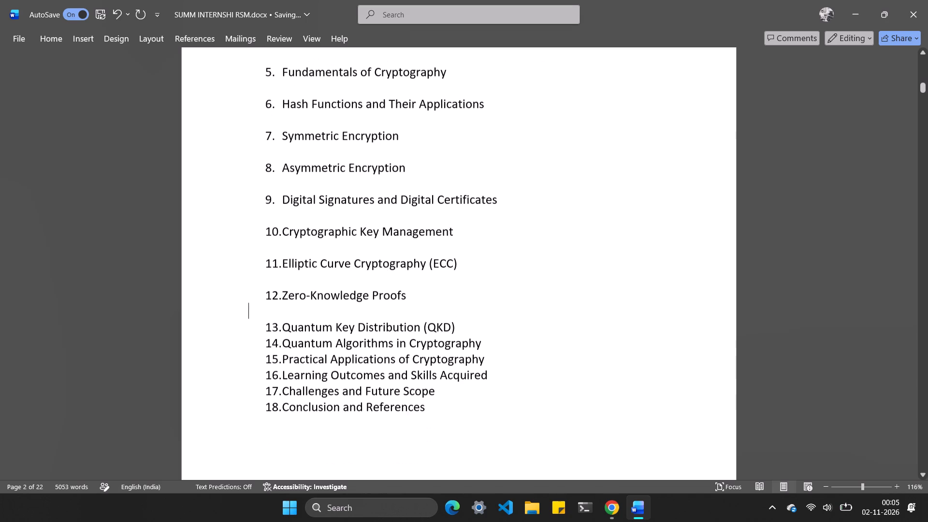
left_click(478, 321)
key("Return")
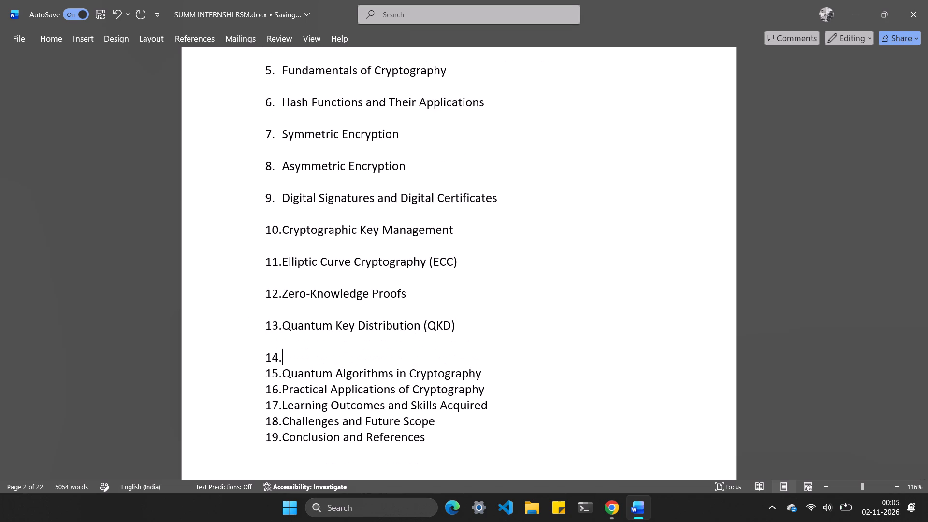
key("BackSpace")
key("BackSpace")
key("BackSpace")
Insert a single unnumbered blank line after the "Quantum Algorithms in Cryptography" entry.
scroll(478, 321, "down", 3)
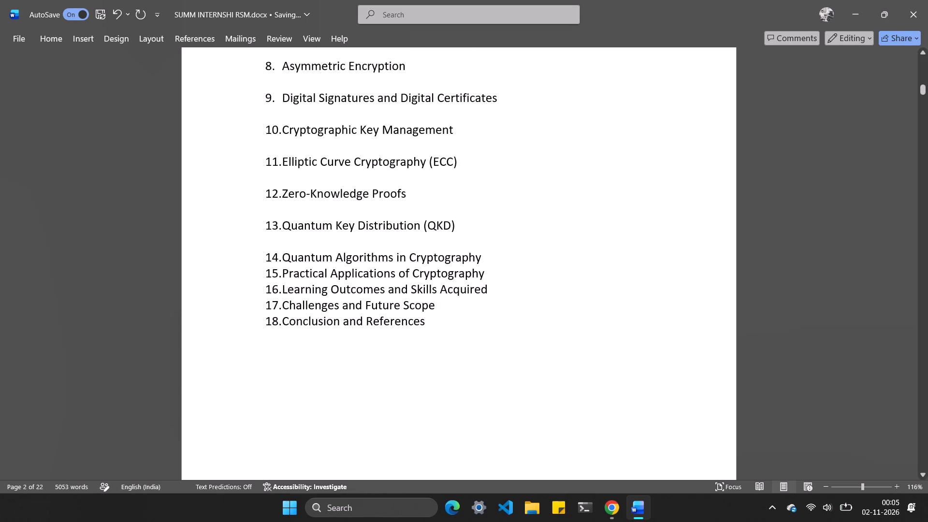
left_click(494, 260)
key("Return")
key("BackSpace")
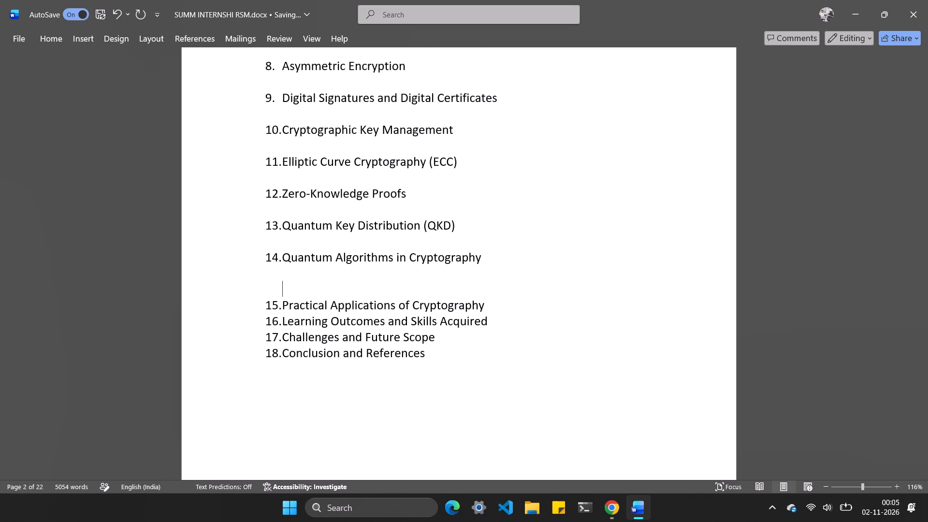
key("BackSpace")
key("BackSpace")
Insert a single unnumbered blank line after the "Practical Applications of Cryptography" entry.
left_click(496, 292)
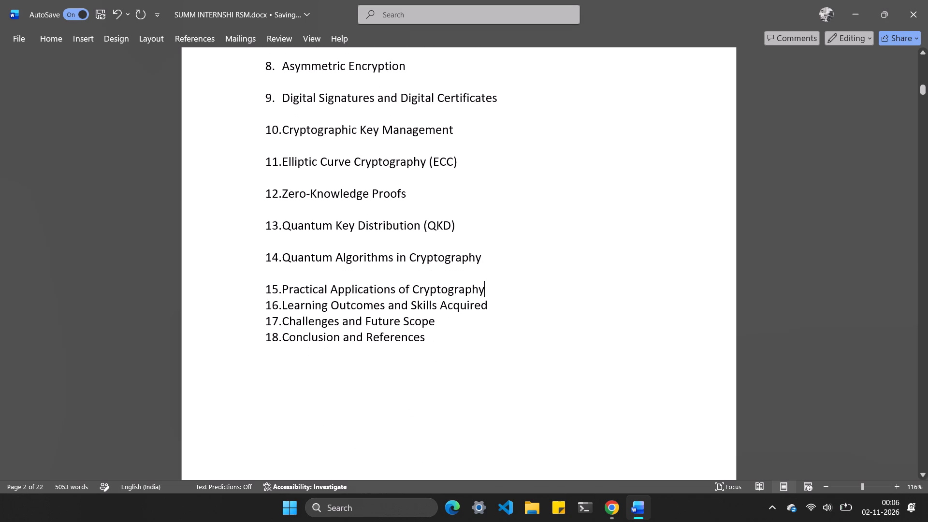
key("Return")
key("BackSpace")
key("BackSpace")
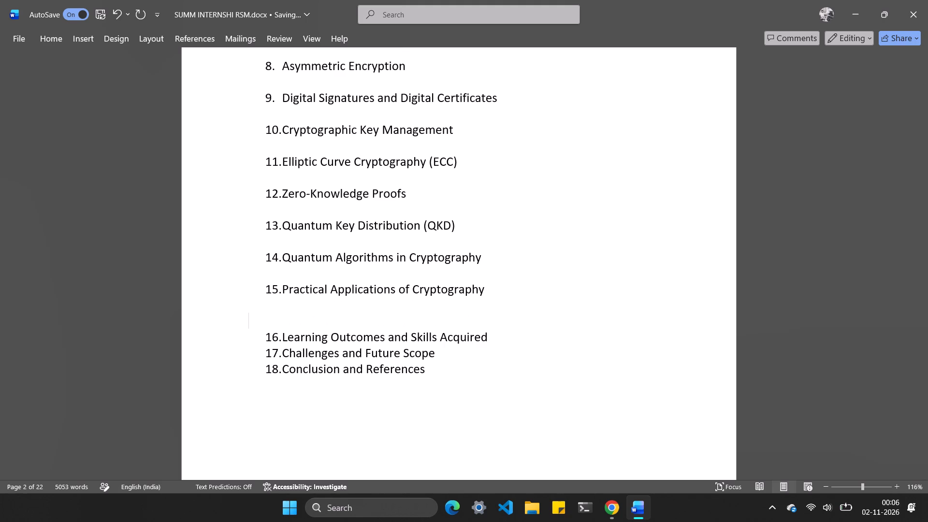
key("BackSpace")
Insert a single unnumbered blank line after the "Learning Outcomes and Skills Acquired" entry.
left_click(532, 327)
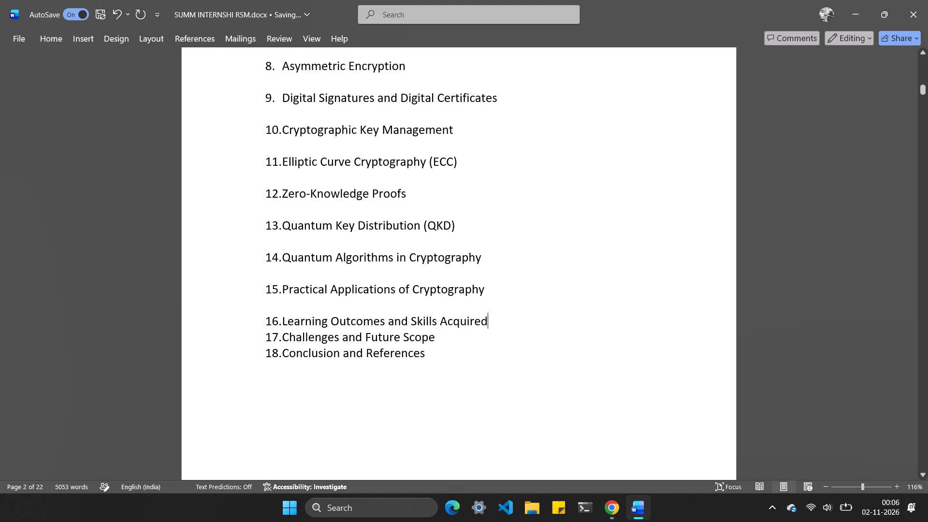
key("Return")
key("BackSpace")
key("BackSpace")
key("BackSpace")
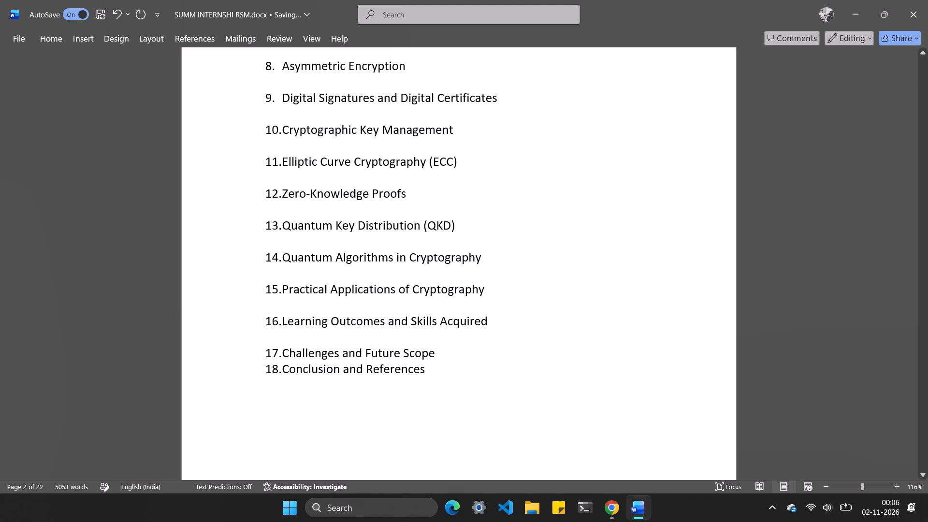
Insert a single unnumbered blank line after the "Challenges and Future Scope" entry.
left_click(477, 356)
key("Return")
key("BackSpace")
key("BackSpace")
key("BackSpace")
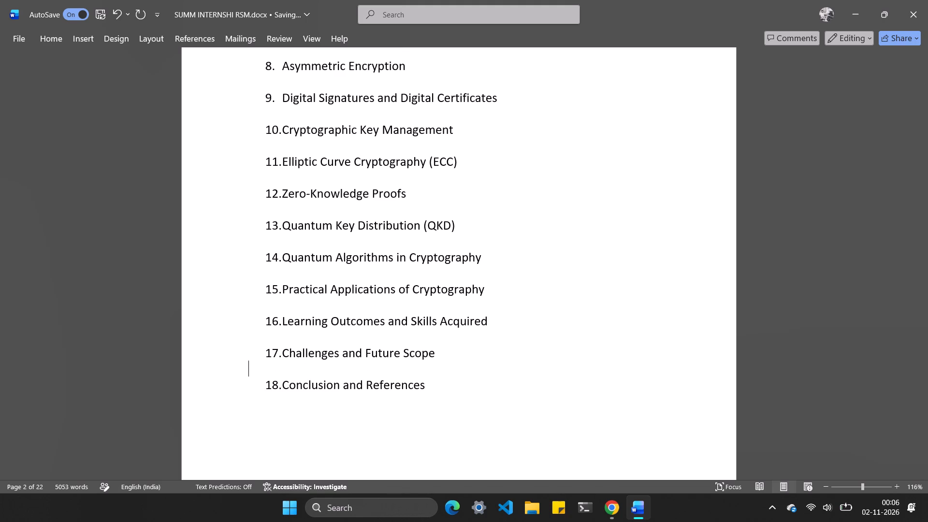
Enlarge the "TABLE OF CONTENTS" heading by two font-size increments.
scroll(478, 331, "up", 11)
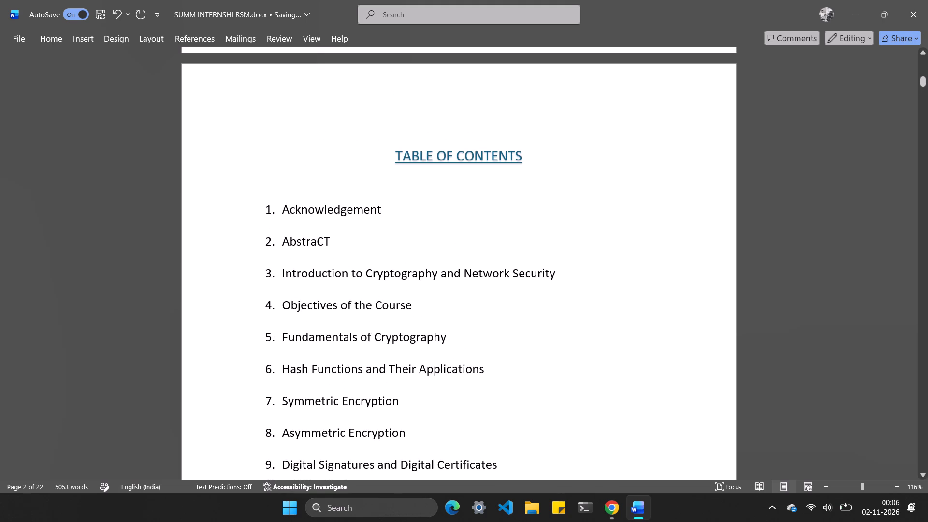
left_click_drag(380, 151, 516, 165)
left_click(622, 128)
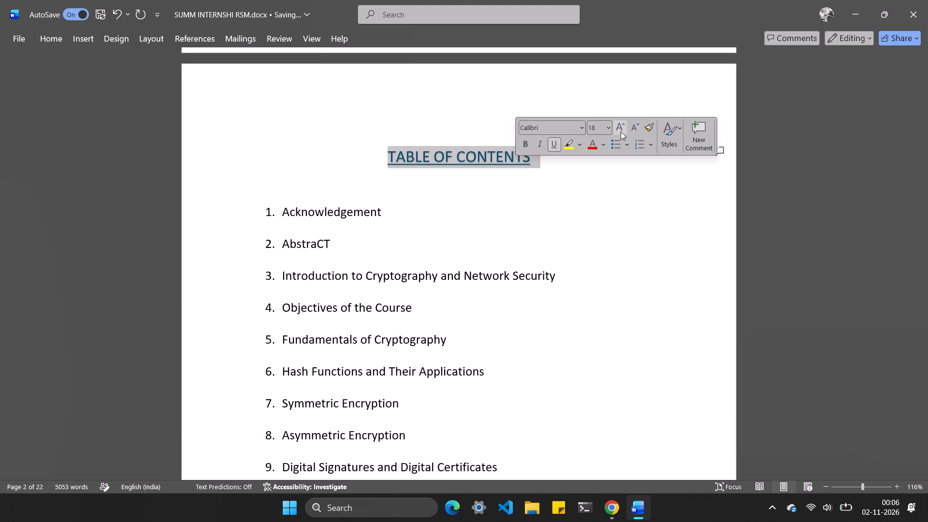
left_click(625, 124)
left_click(601, 215)
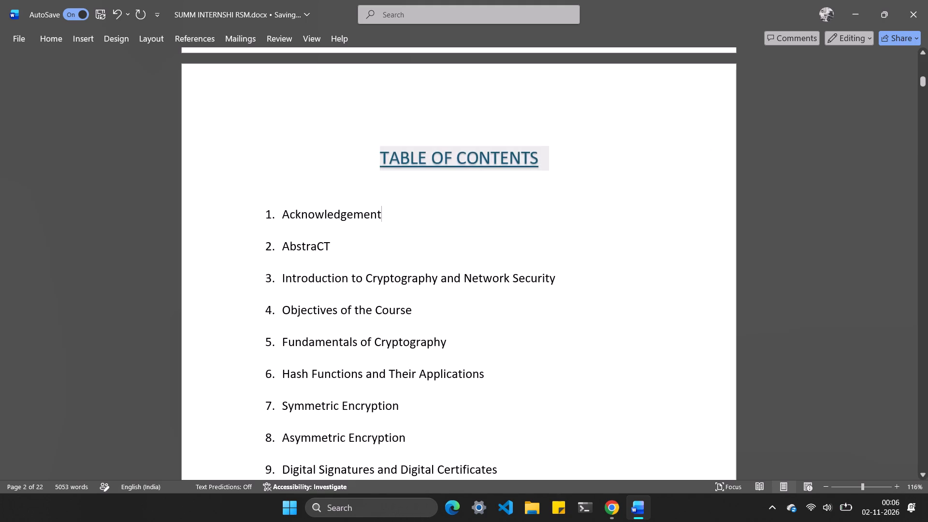
Check the font sizes of the report title, the university name and the department line on the cover page.
scroll(396, 164, "up", 16)
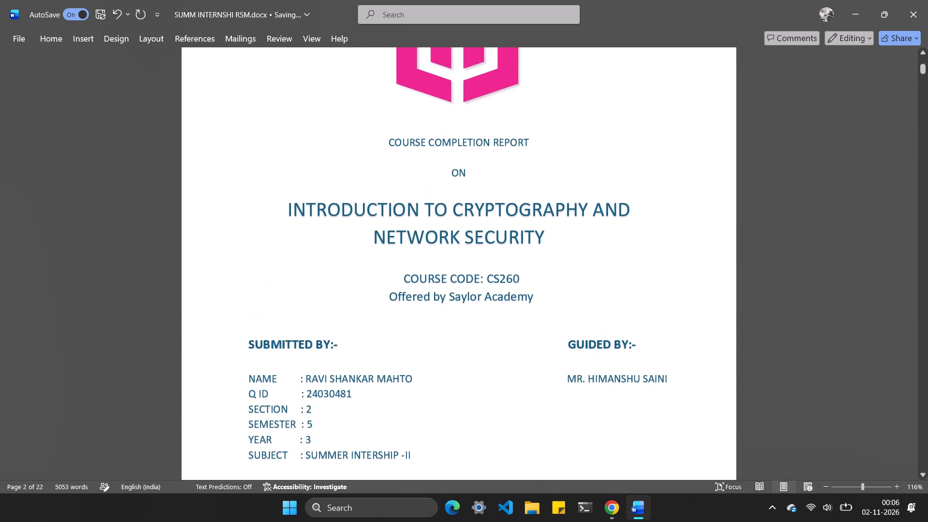
left_click_drag(279, 197, 528, 229)
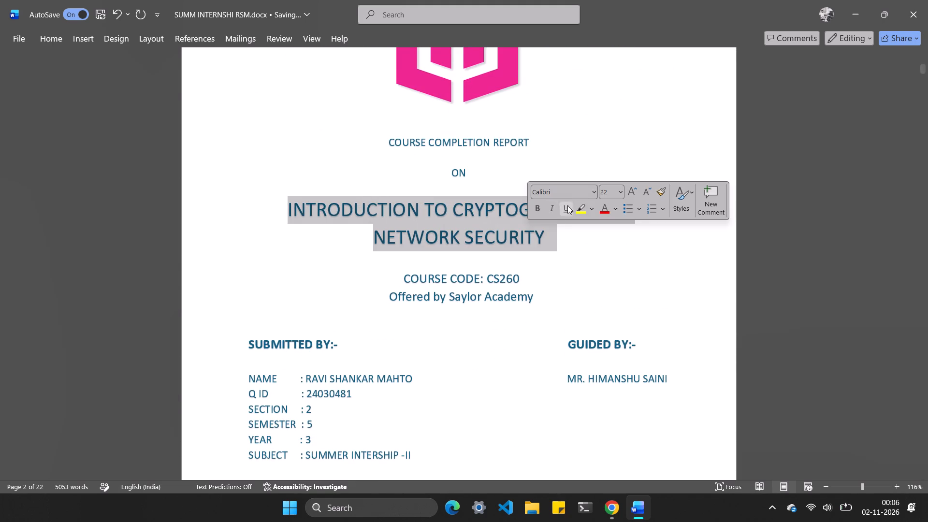
left_click(565, 141)
scroll(557, 139, "up", 10)
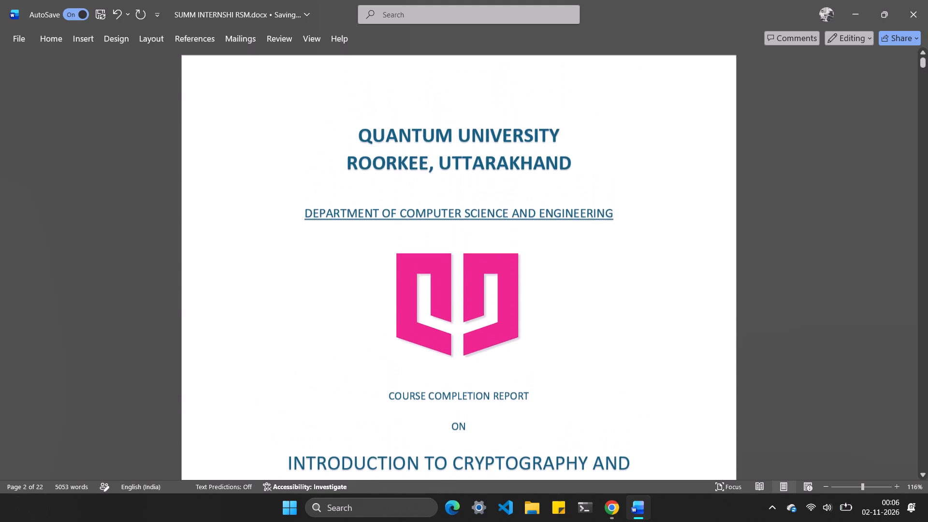
left_click_drag(353, 140, 551, 175)
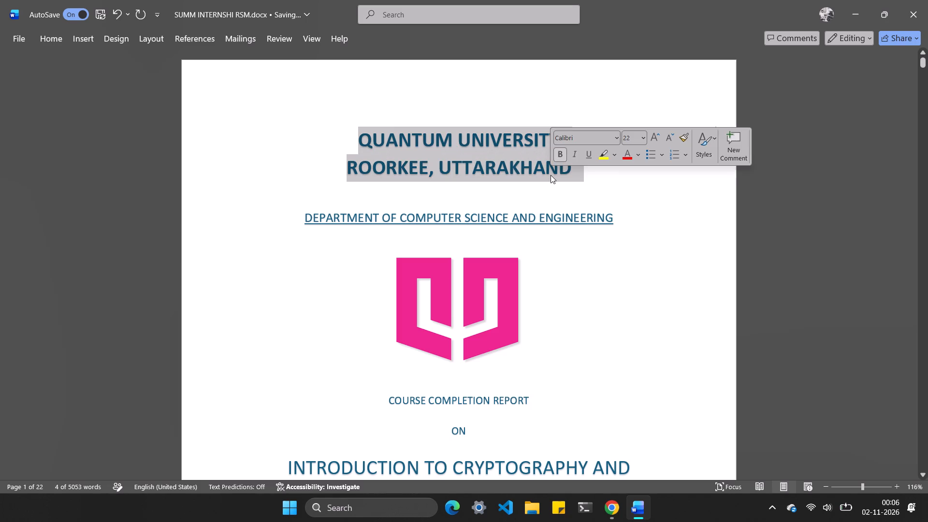
left_click(607, 260)
scroll(606, 258, "down", 3)
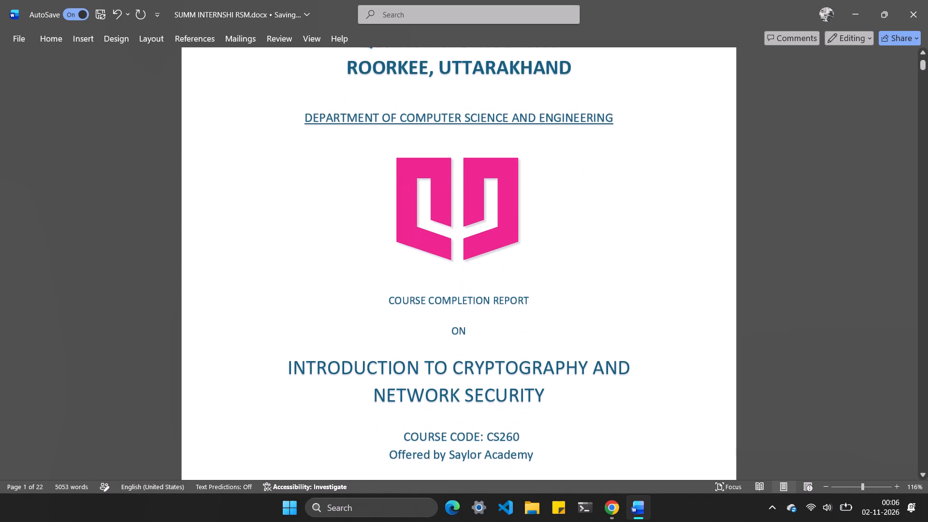
left_click_drag(292, 125, 312, 122)
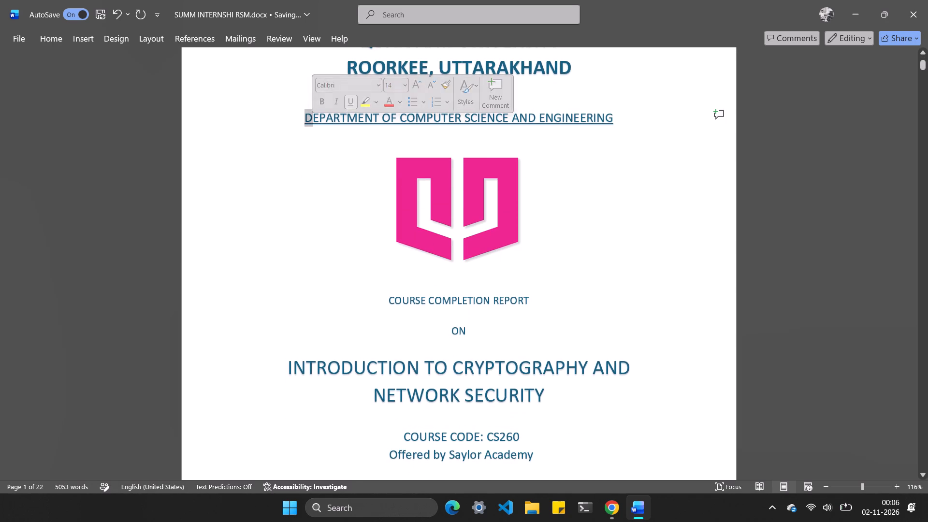
left_click(258, 119)
Enlarge the "COURSE COMPLETION REPORT" and "ON" lines on the cover page by one font-size increment.
scroll(347, 184, "down", 3)
left_click_drag(375, 198, 446, 217)
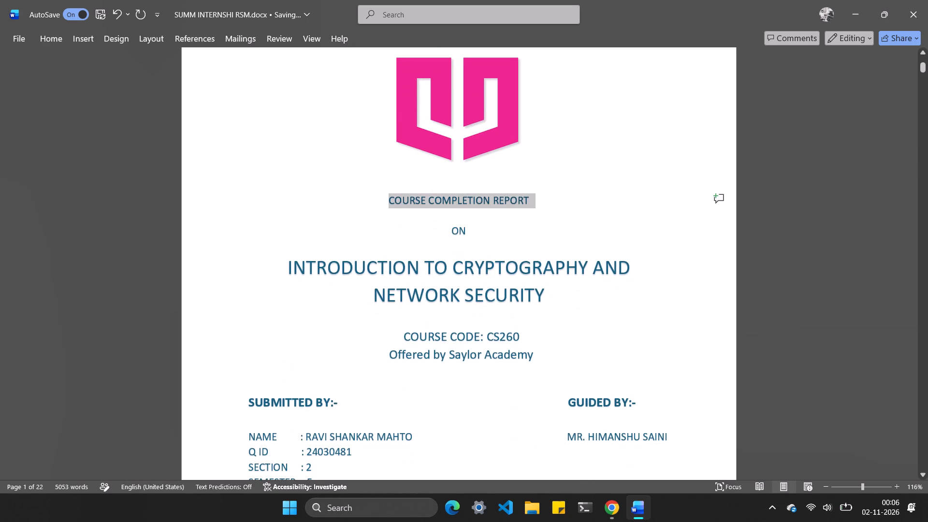
left_click_drag(446, 217, 474, 237)
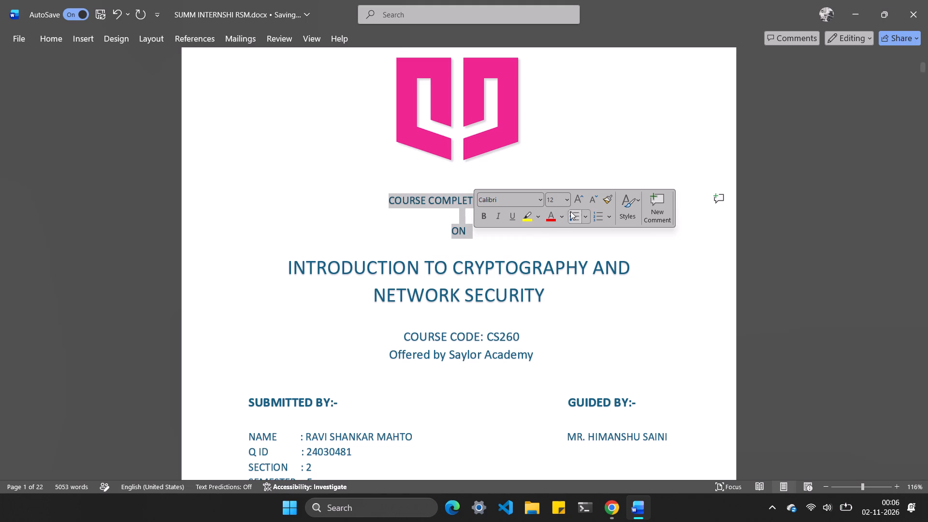
left_click(576, 202)
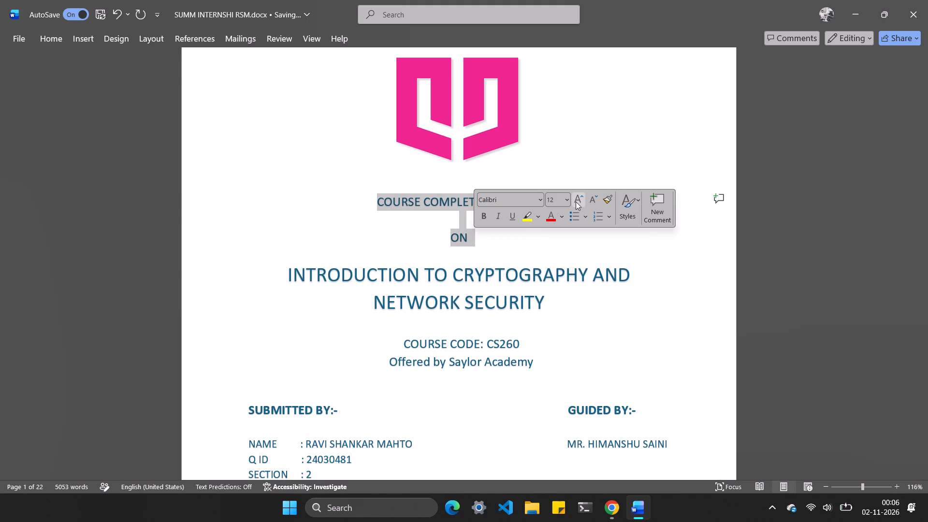
scroll(511, 296, "down", 11)
scroll(507, 289, "up", 11)
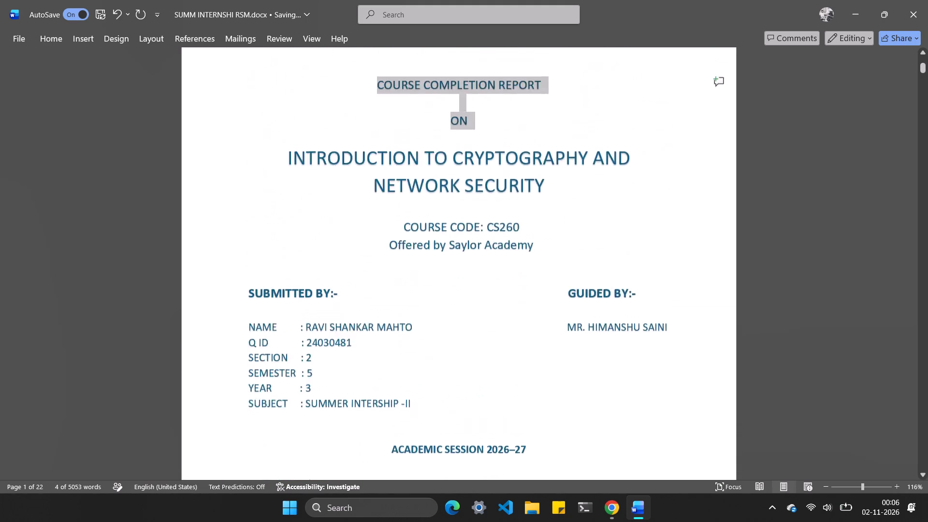
left_click(626, 236)
Increase the cover page's submission details, from the NAME line through the SUBJECT line, to font size 14.
scroll(573, 228, "up", 6)
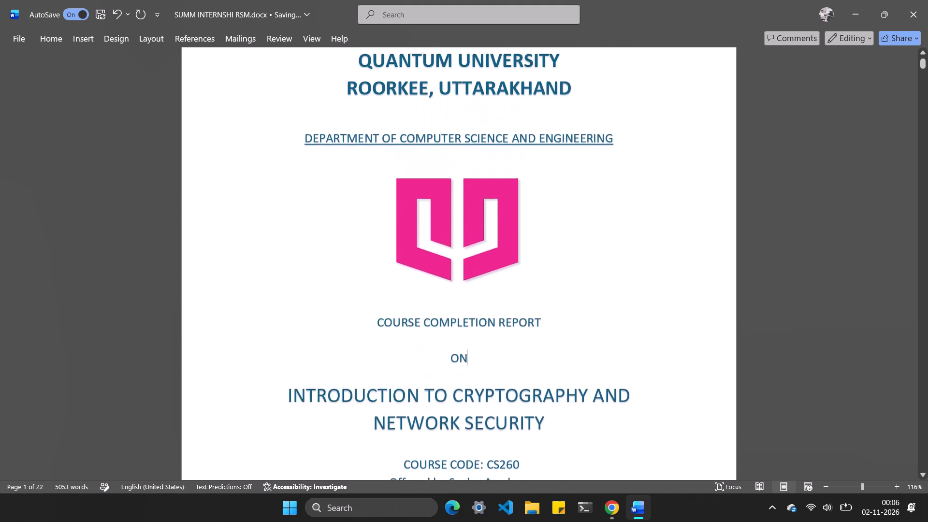
scroll(570, 228, "up", 4)
scroll(569, 229, "down", 11)
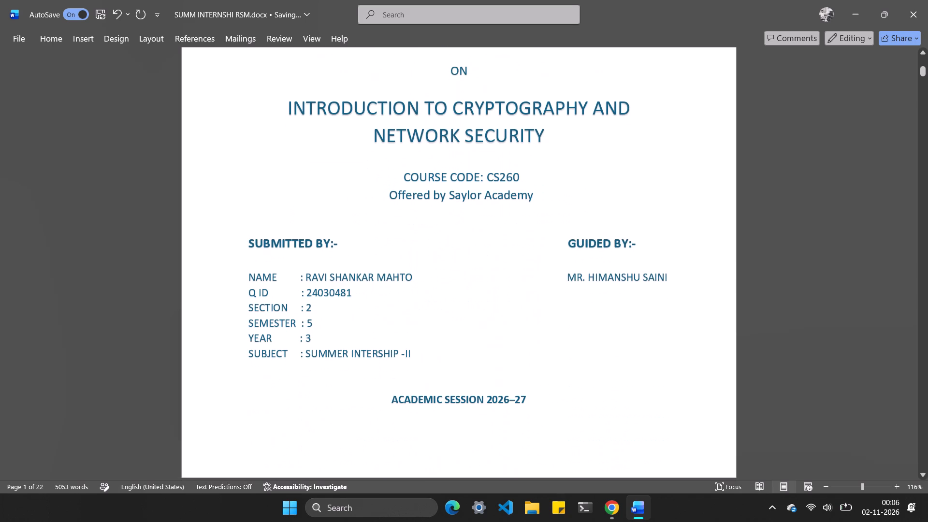
left_click_drag(396, 179, 523, 192)
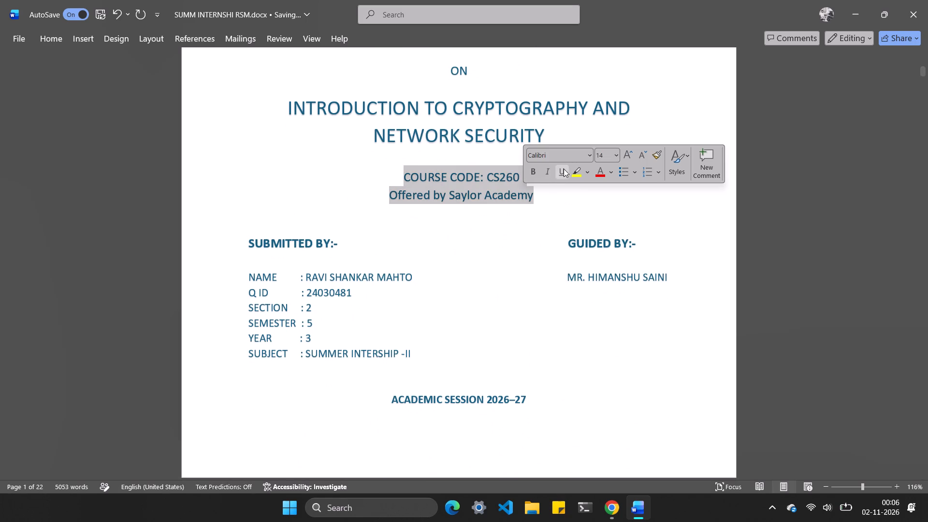
left_click(634, 222)
scroll(634, 221, "down", 3)
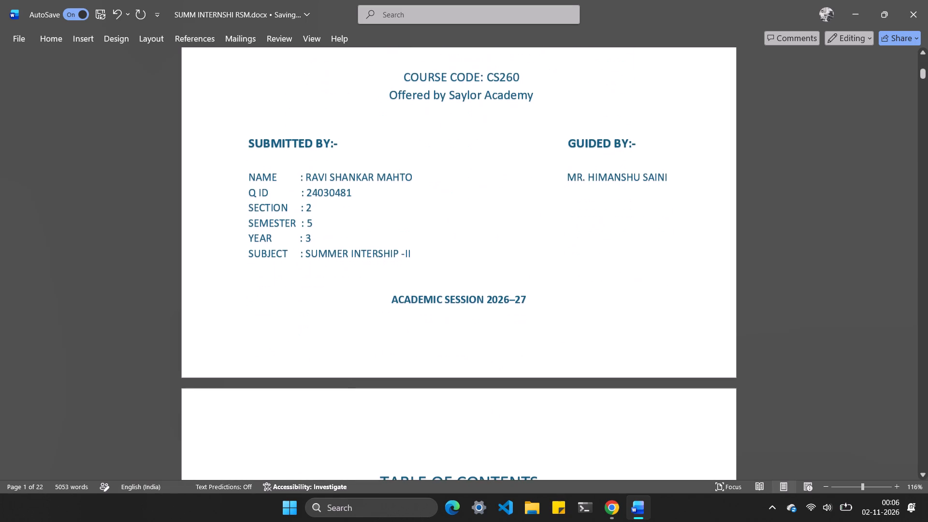
left_click_drag(240, 175, 429, 258)
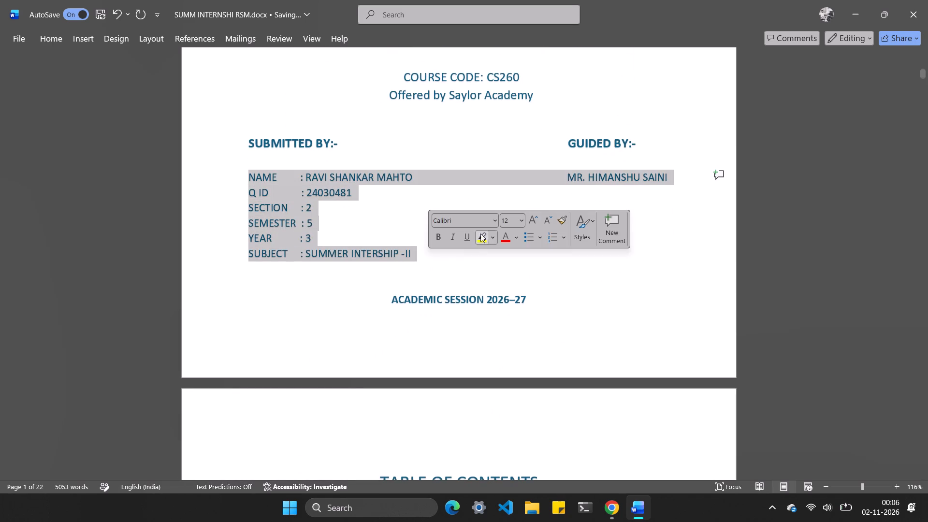
left_click(529, 223)
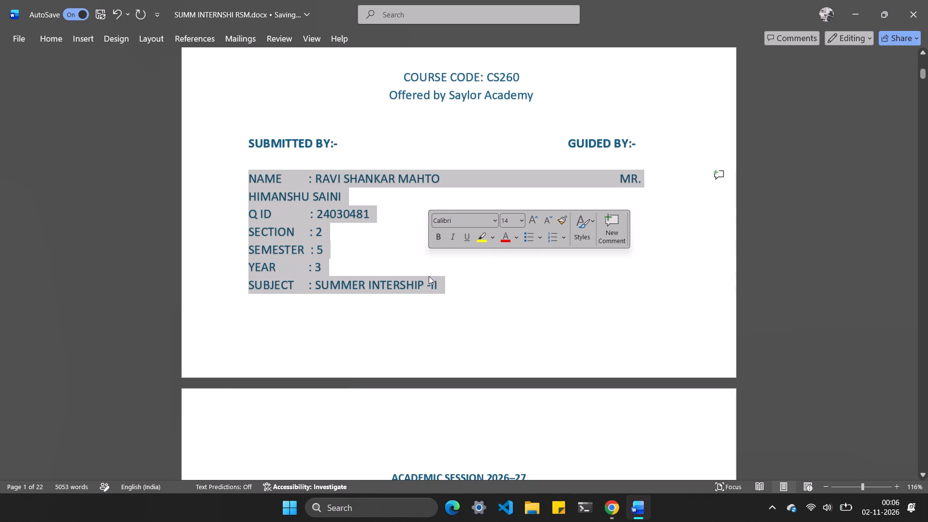
left_click(375, 240)
Check the font size of the "Acknowledgement" entry in the table of contents.
scroll(375, 242, "down", 12)
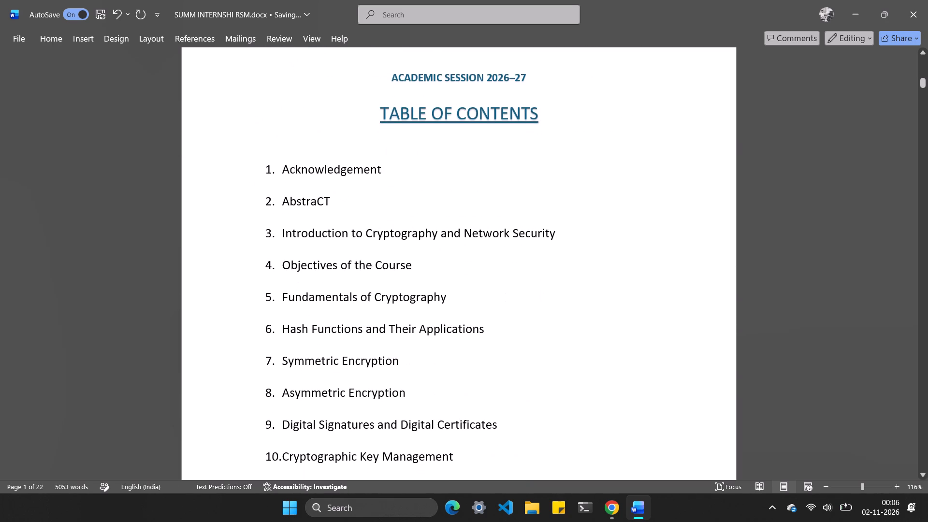
left_click_drag(275, 169, 392, 182)
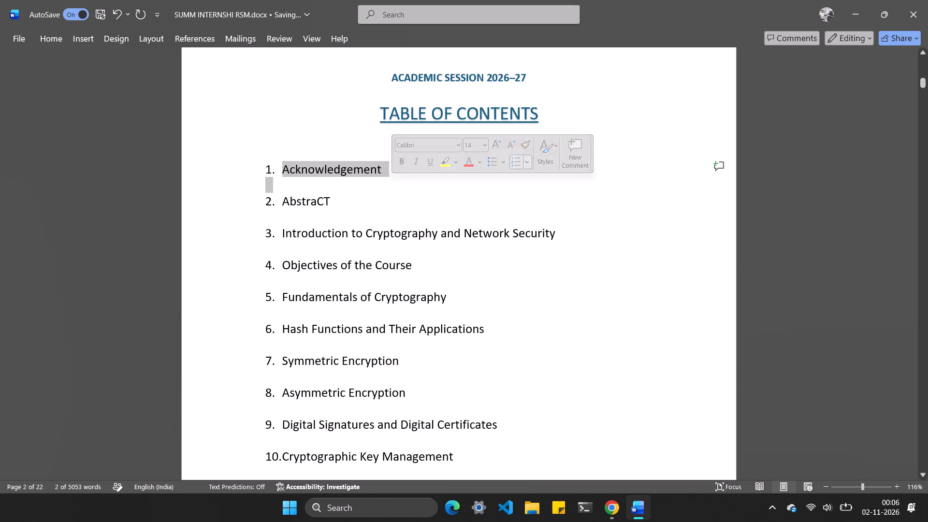
left_click(416, 202)
scroll(405, 207, "up", 4)
scroll(405, 207, "down", 4)
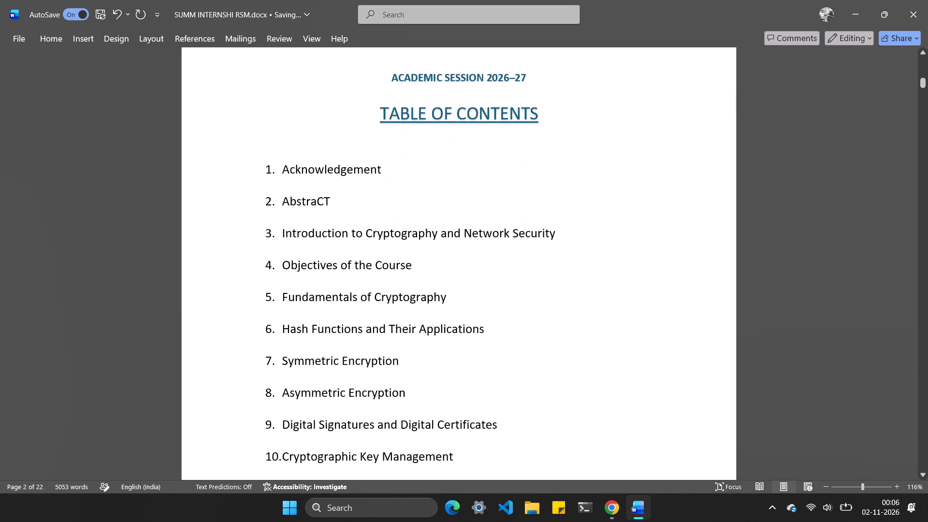
Adjust the zoom to 103% and review the layout of the cover page and table of contents.
left_click(863, 487)
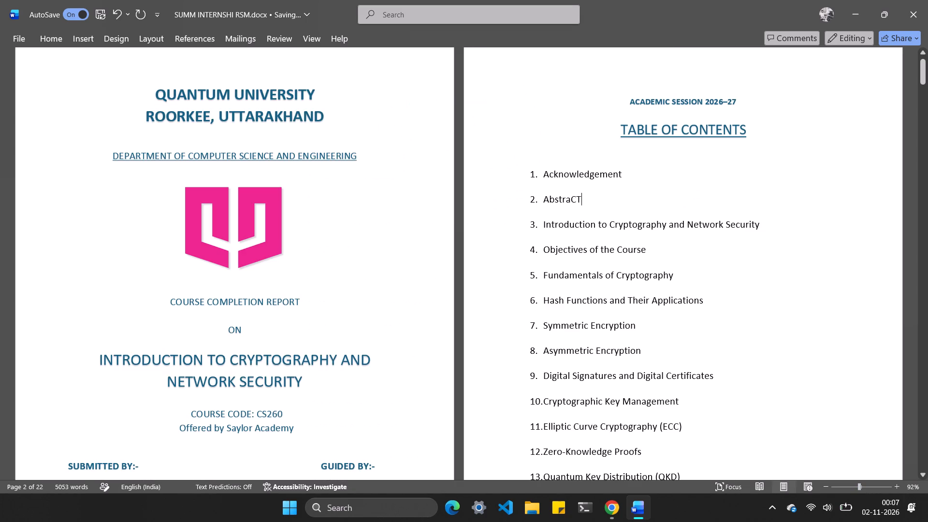
left_click_drag(856, 486, 858, 486)
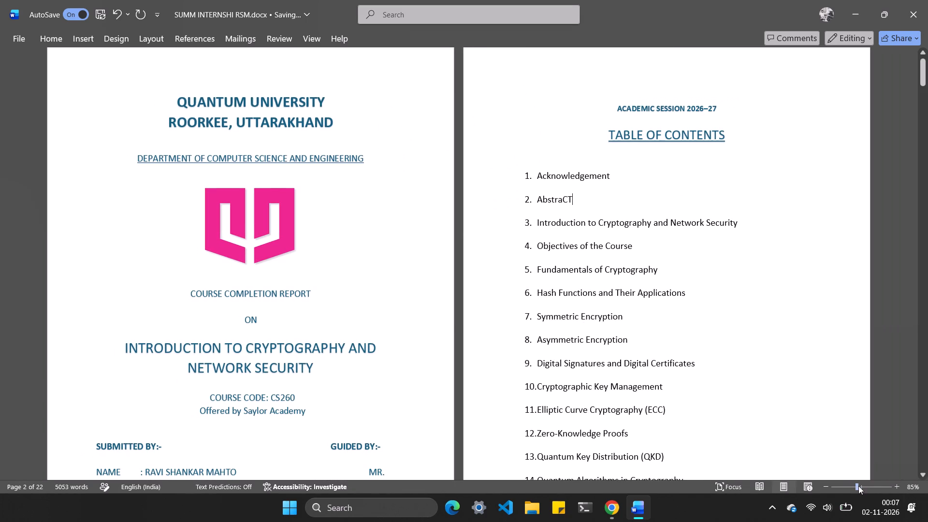
left_click_drag(858, 486, 868, 489)
left_click(864, 484)
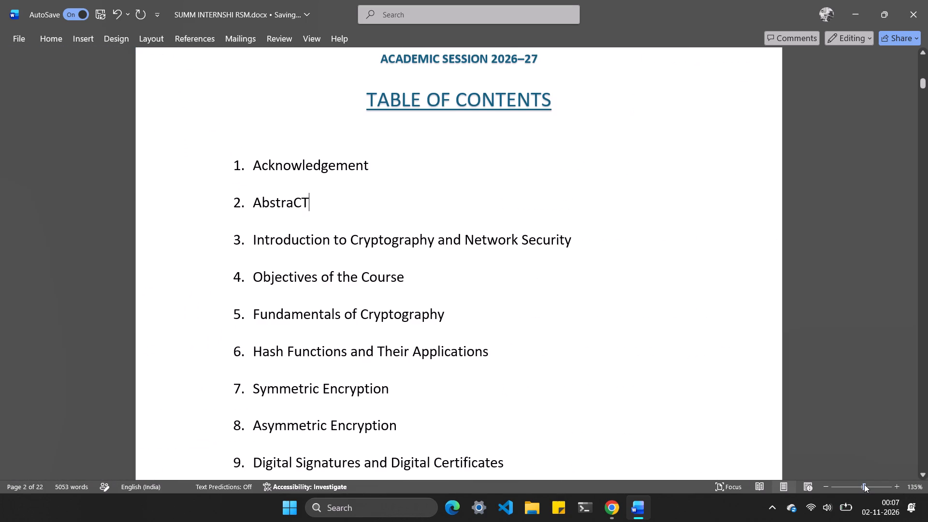
left_click(864, 486)
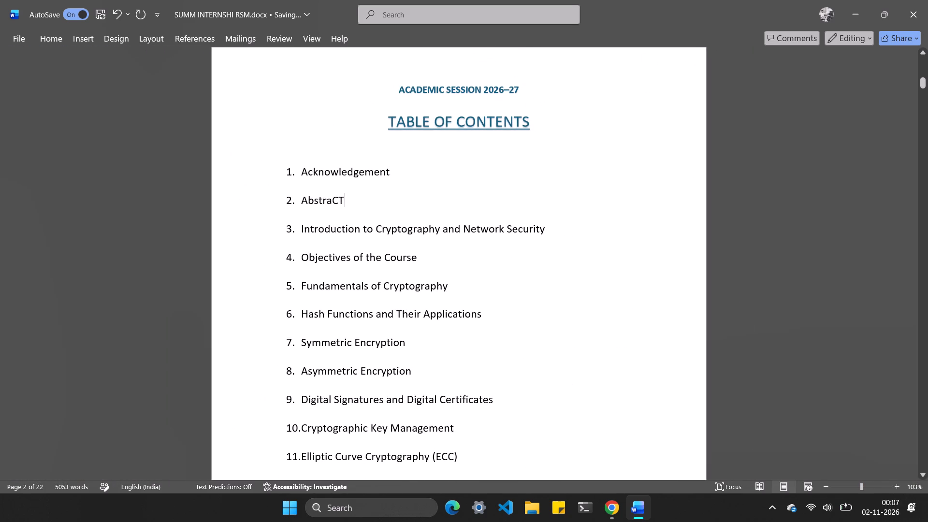
scroll(527, 346, "down", 11)
scroll(524, 344, "up", 20)
scroll(524, 344, "up", 2)
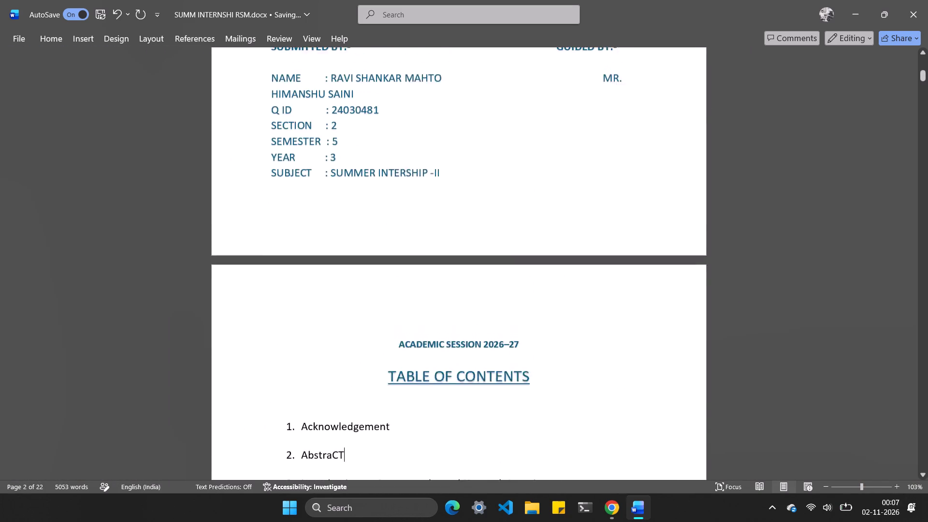
scroll(518, 331, "up", 20)
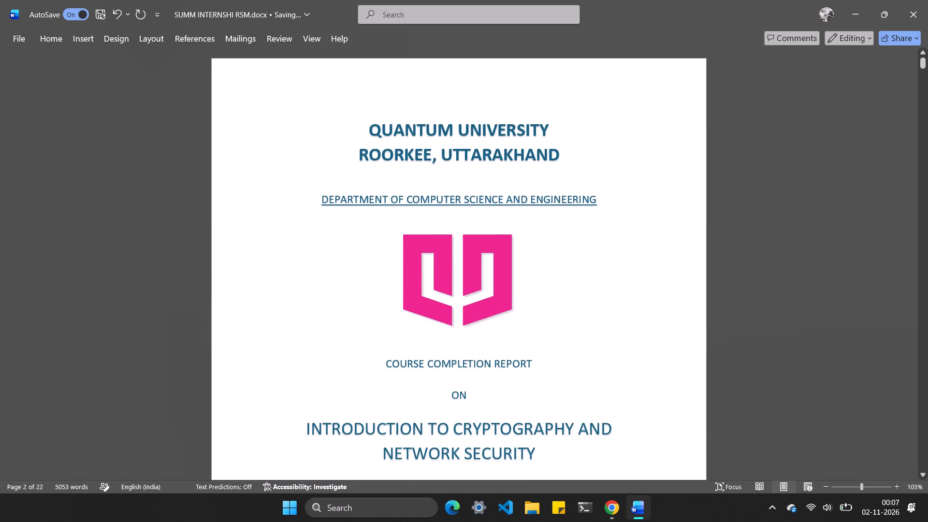
scroll(517, 331, "down", 10)
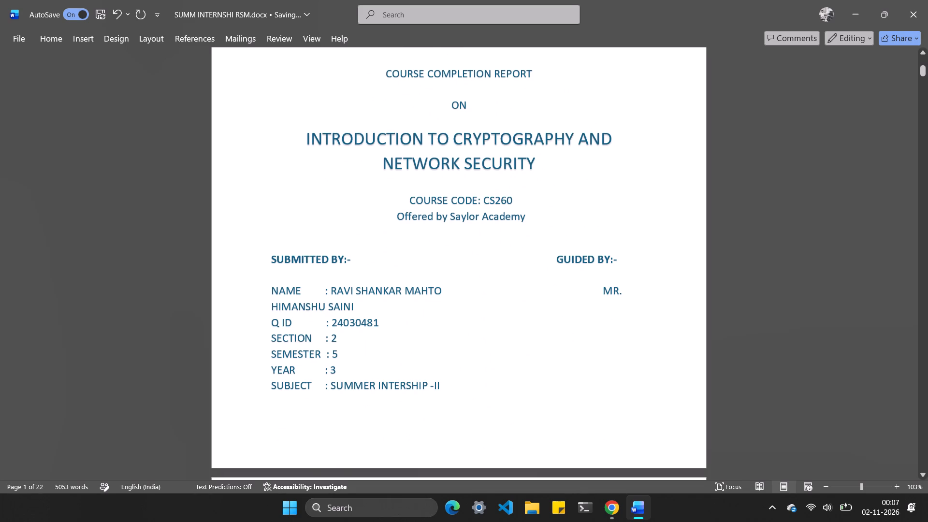
Check the font sizes of the NAME line and the "SUBMITTED BY" heading line on the cover page.
left_click_drag(270, 297, 449, 298)
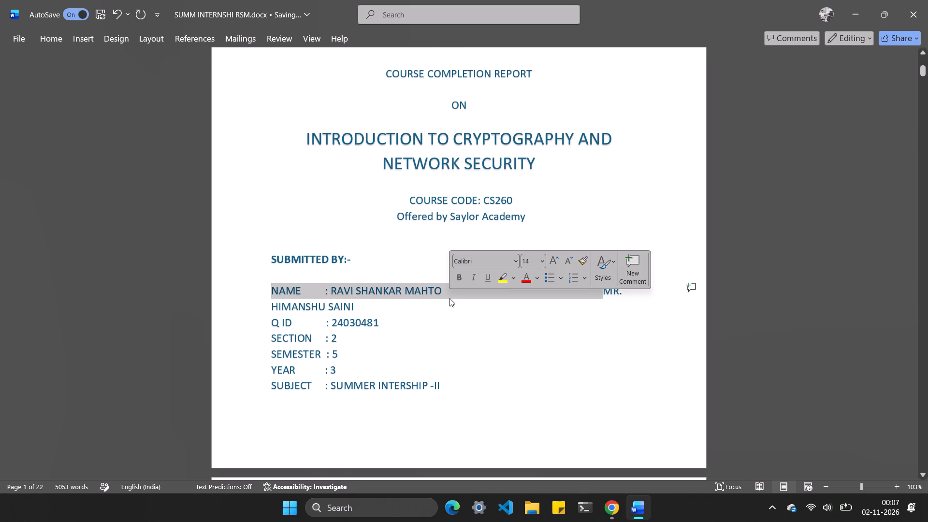
left_click(449, 311)
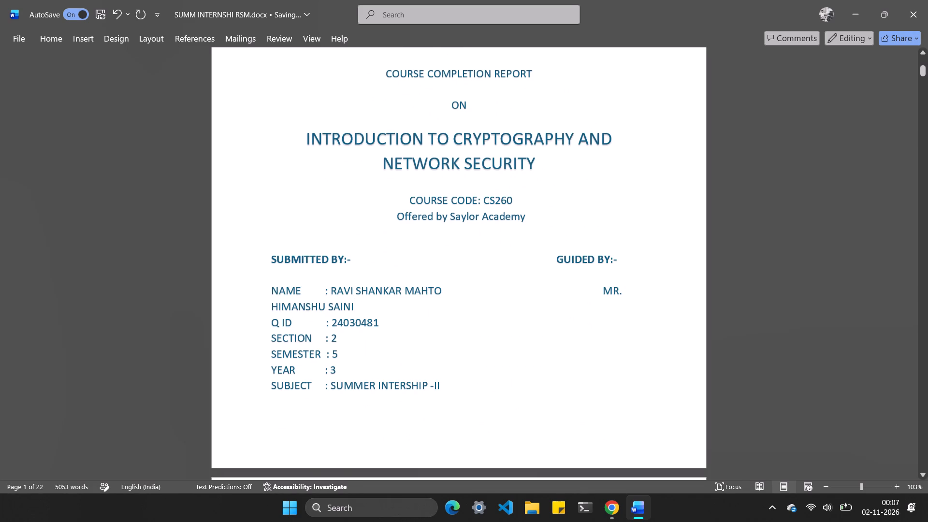
left_click_drag(265, 252, 354, 267)
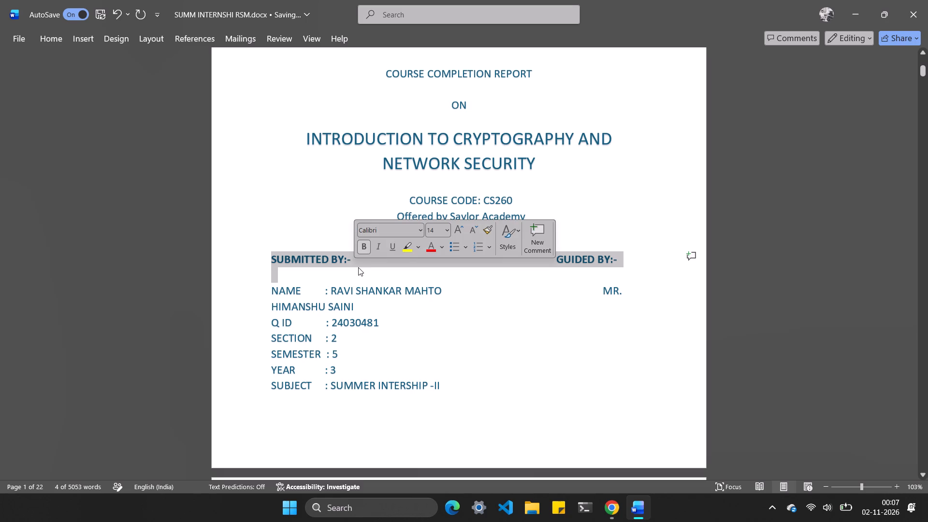
left_click(387, 271)
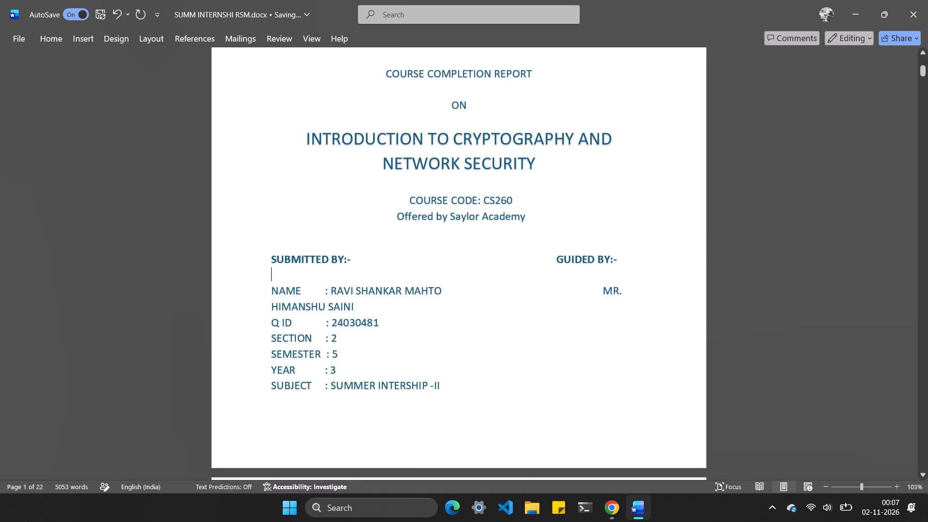
Remove spaces between the student's name and the guide's name until the guide's full name fits on the NAME line.
left_click(514, 292)
key("BackSpace")
key("BackSpace")
key("BackSpace")
key("BackSpace")
key("BackSpace")
key("BackSpace")
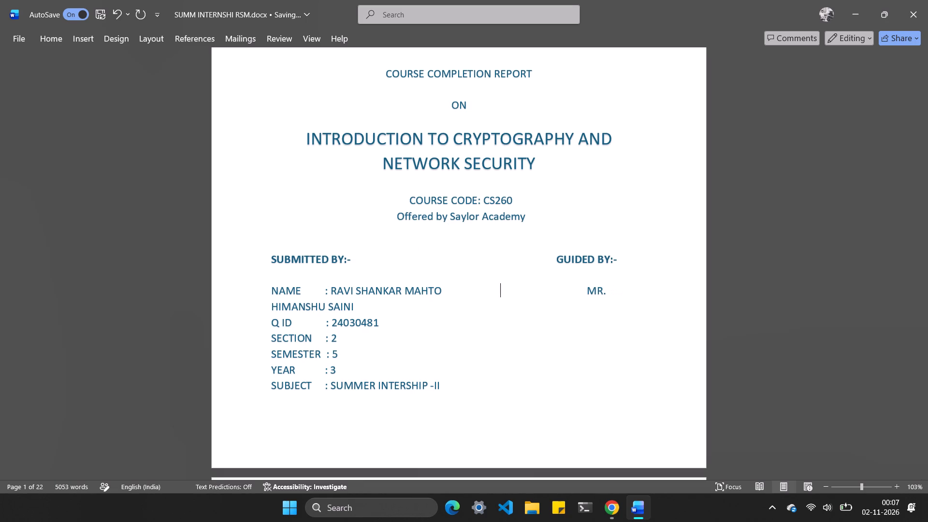
key("BackSpace")
key("BackSpace")
key("BackSpace")
key("BackSpace")
key("BackSpace")
key("BackSpace")
key("BackSpace")
key("BackSpace")
key("BackSpace")
key("BackSpace")
key("BackSpace")
key("BackSpace")
key("BackSpace")
key("BackSpace")
key("BackSpace")
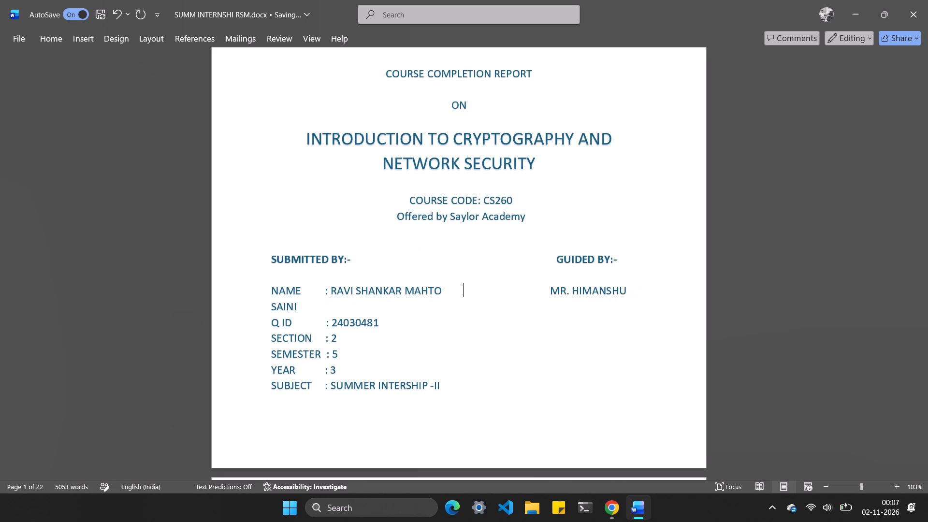
key("BackSpace")
key("BackSpace")
key("BackSpace")
key("BackSpace")
key("BackSpace")
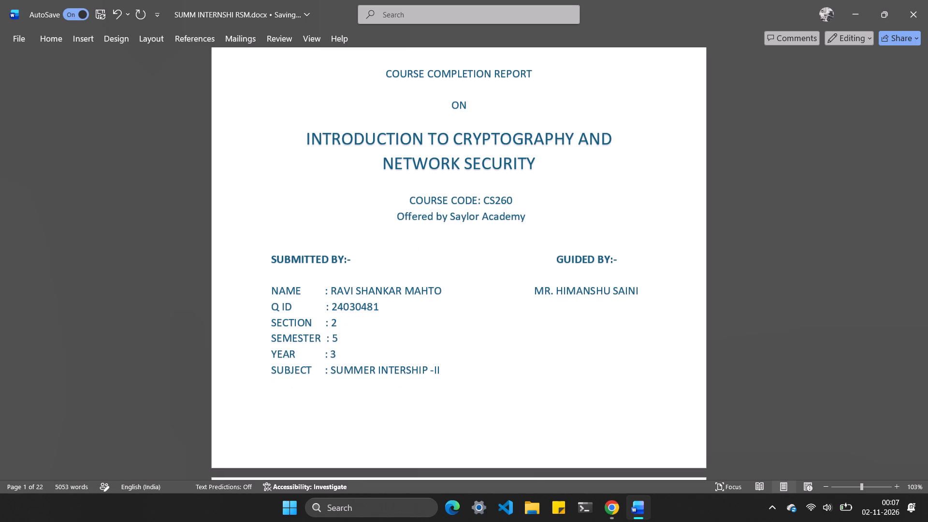
Add seven spaces after the student's name to shift the guide's name further along the NAME line.
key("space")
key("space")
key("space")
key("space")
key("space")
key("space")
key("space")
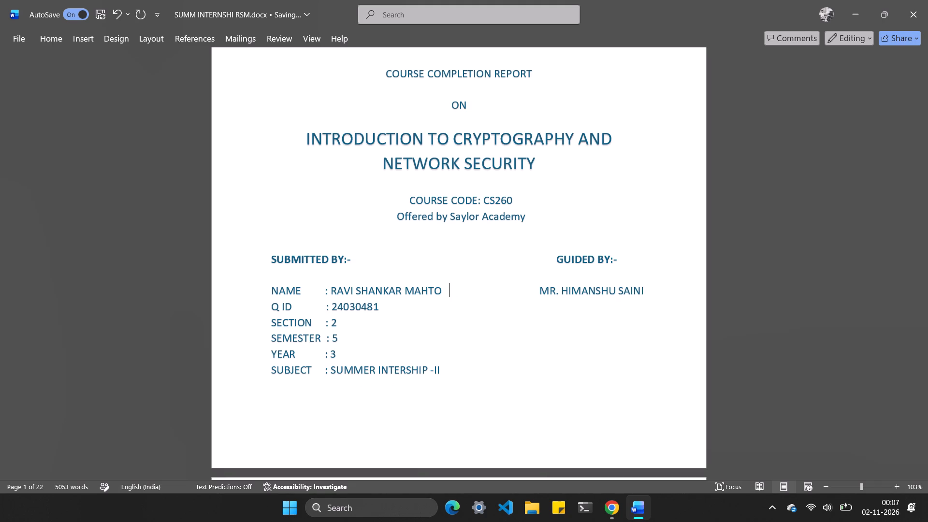
Delete seven spaces before "GUIDED BY:-" to bring the heading closer to "SUBMITTED BY:-".
left_click(531, 256)
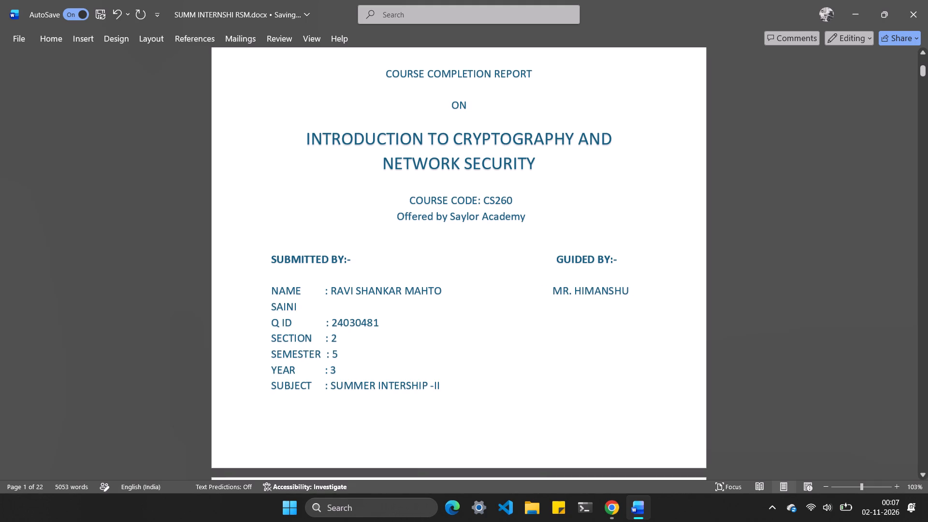
key("BackSpace")
key("BackSpace")
key("BackSpace")
key("BackSpace")
key("BackSpace")
key("BackSpace")
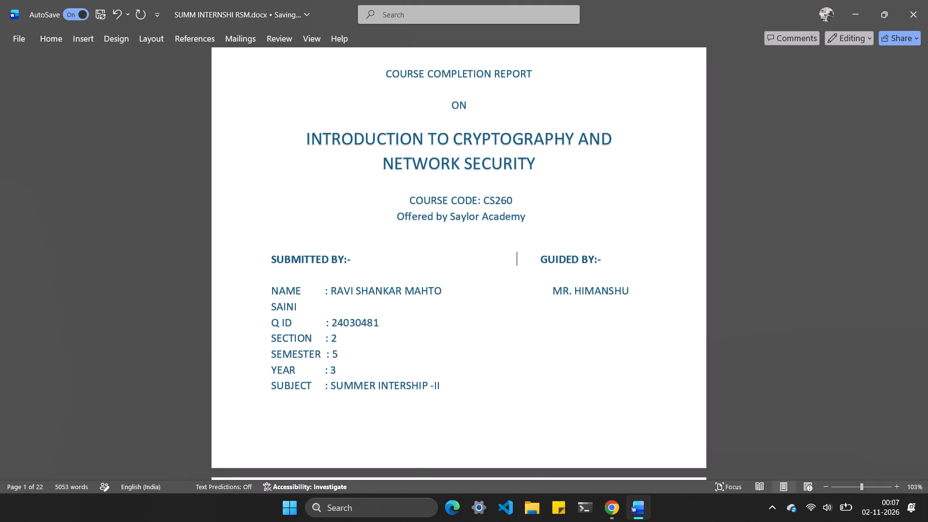
key("BackSpace")
Delete five spaces before the guide's name so it fits on one line beneath "GUIDED BY:-".
left_click(536, 298)
key("BackSpace")
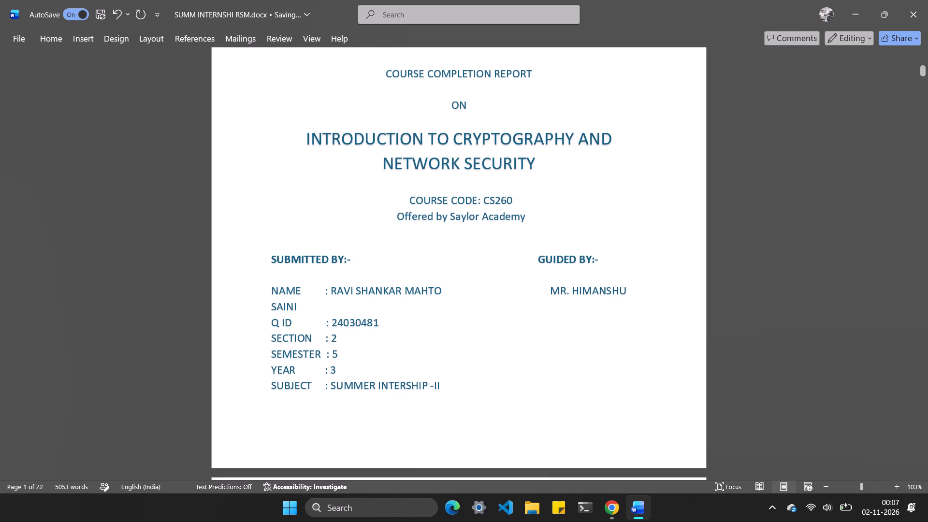
key("BackSpace")
key("BackSpace")
key("BackSpace")
key("BackSpace")
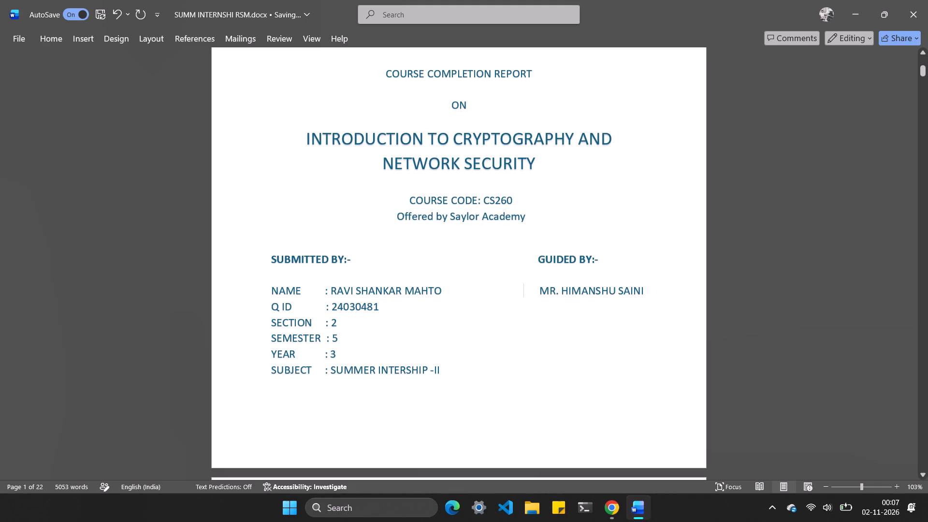
Insert one extra space after the colon in the NAME, Q ID, SECTION, SEMESTER, YEAR and SUBJECT lines.
left_click(331, 290)
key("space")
left_click(331, 308)
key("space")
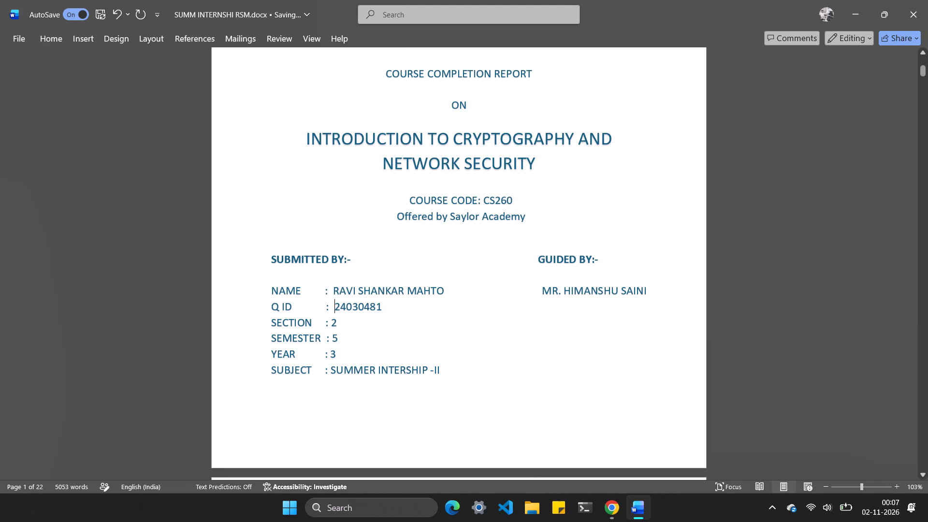
left_click(329, 325)
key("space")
left_click(332, 339)
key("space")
left_click(328, 356)
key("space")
left_click(327, 367)
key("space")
Add one net space before "GUIDED BY:-" to align the heading with the guide's name beneath it.
left_click(525, 260)
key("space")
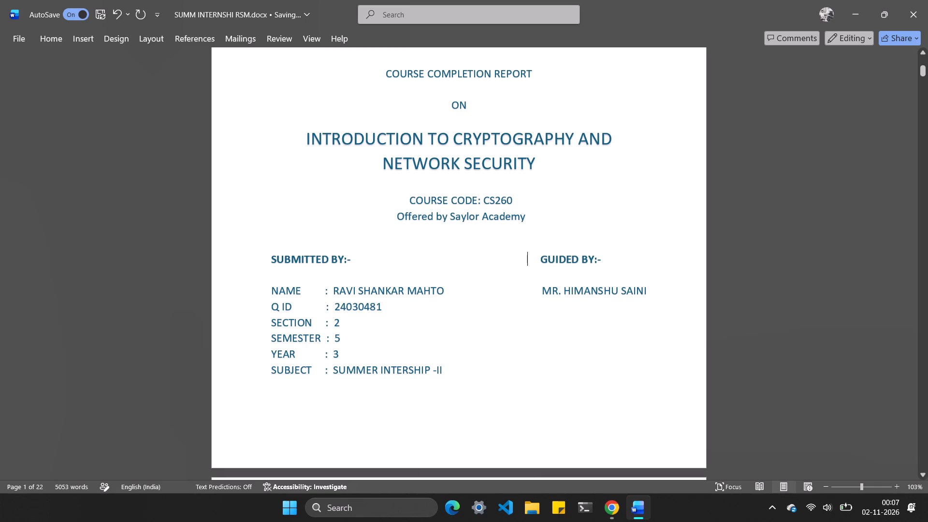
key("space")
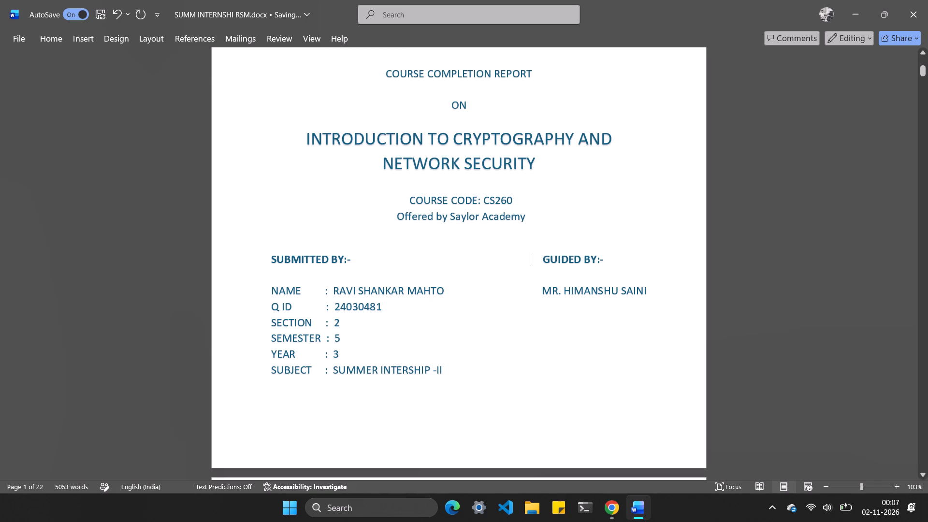
key("BackSpace")
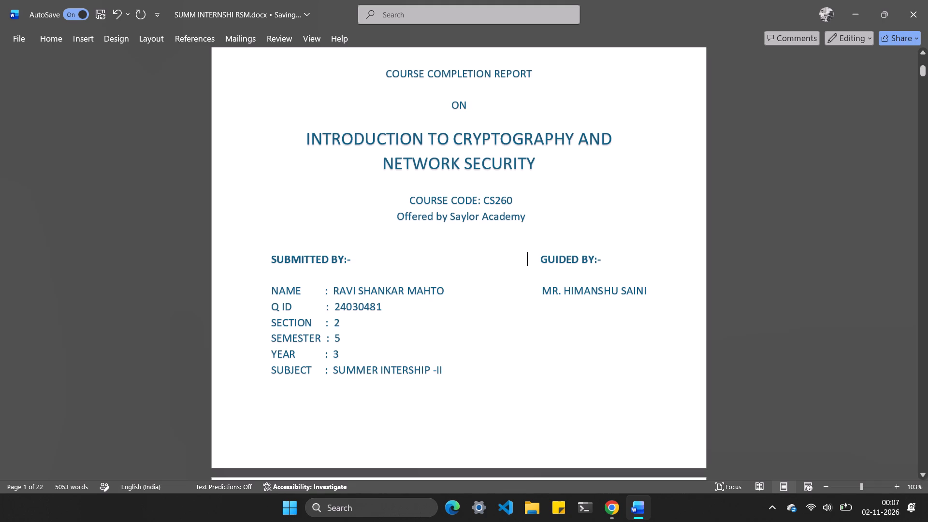
Delete a blank line beneath the SUBJECT line to bring "ACADEMIC SESSION 2026–27" back onto the cover page.
scroll(453, 420, "down", 4)
scroll(396, 328, "down", 3)
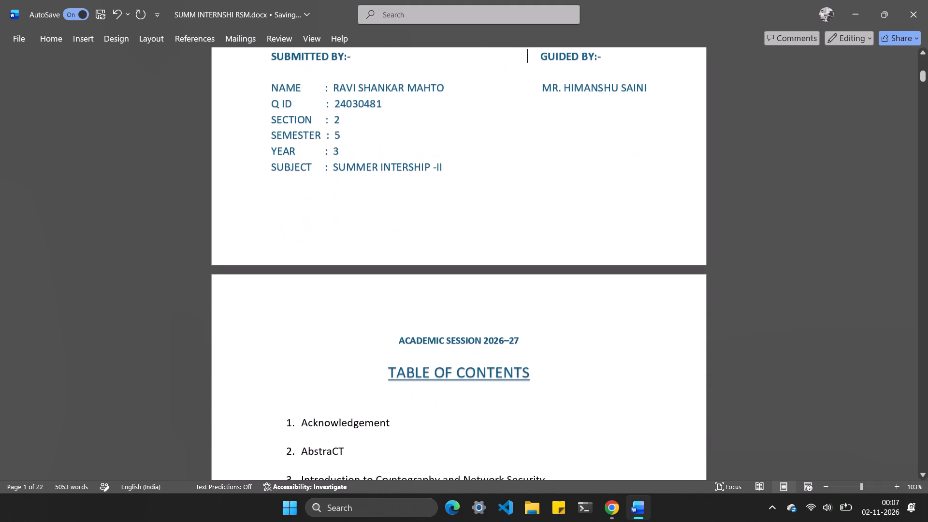
left_click(312, 228)
key("BackSpace")
Reduce the cover page's "COURSE COMPLETION REPORT" and "ON" lines to font size 12.
scroll(362, 208, "up", 4)
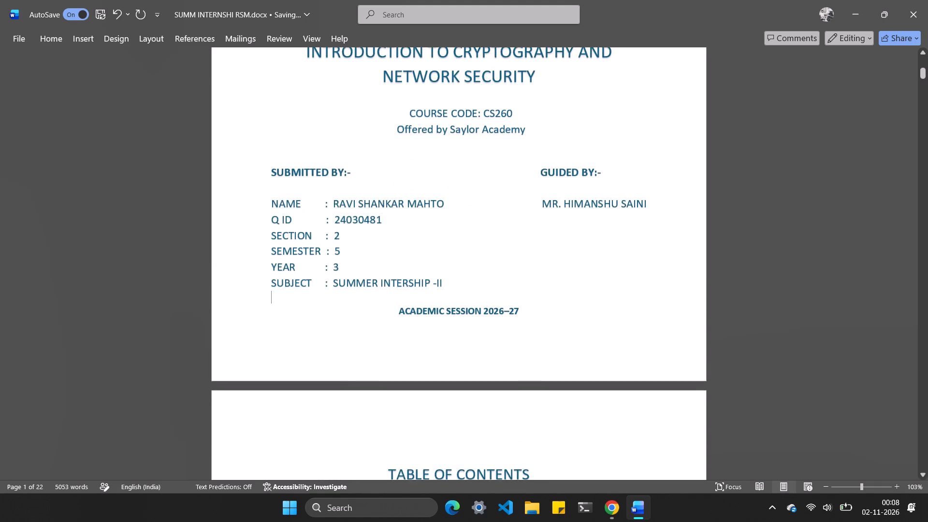
scroll(335, 209, "up", 15)
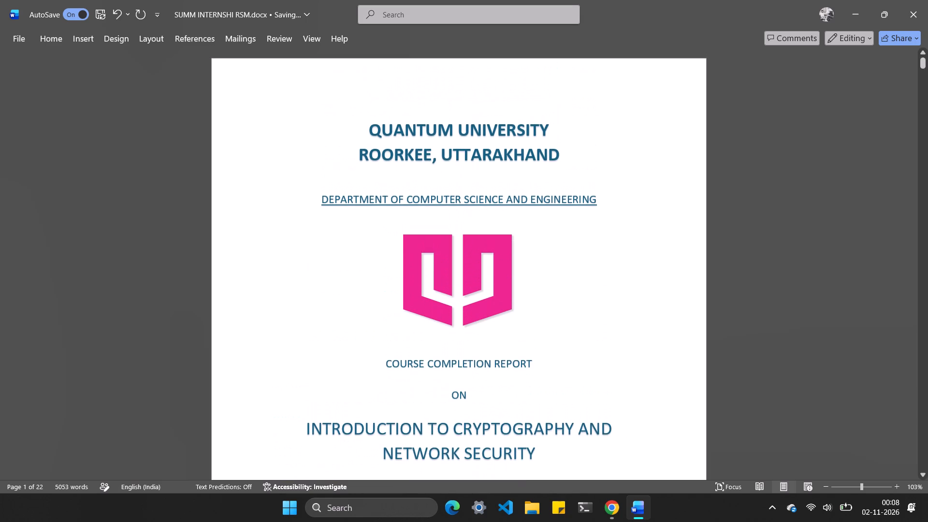
scroll(522, 315, "down", 3)
scroll(469, 310, "down", 3)
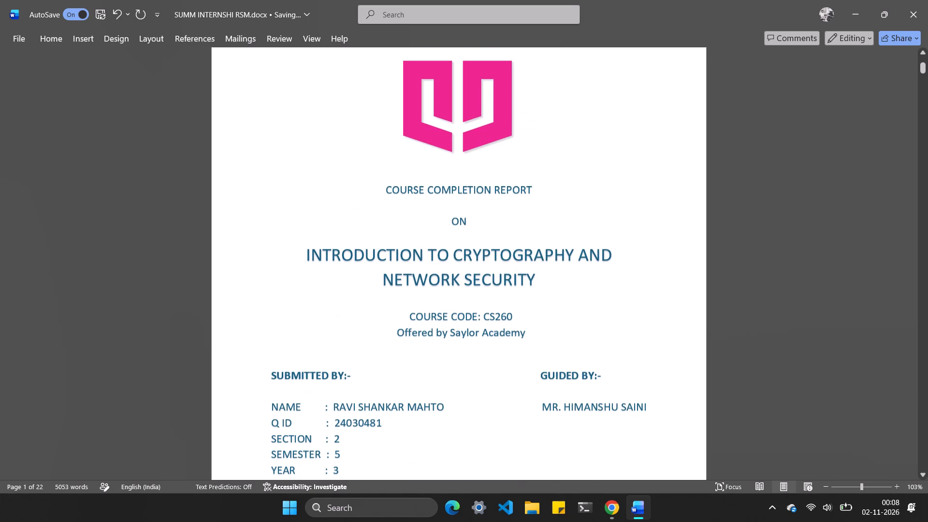
left_click_drag(379, 188, 477, 217)
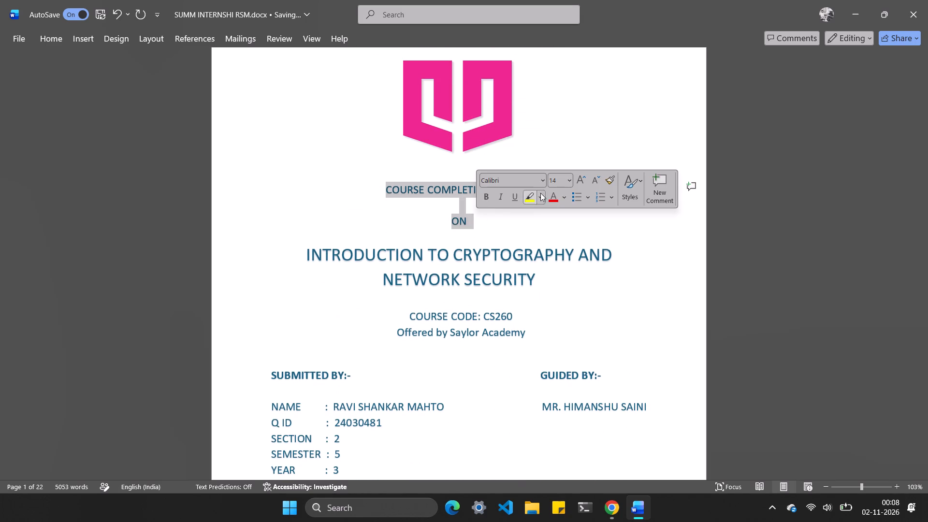
left_click(590, 180)
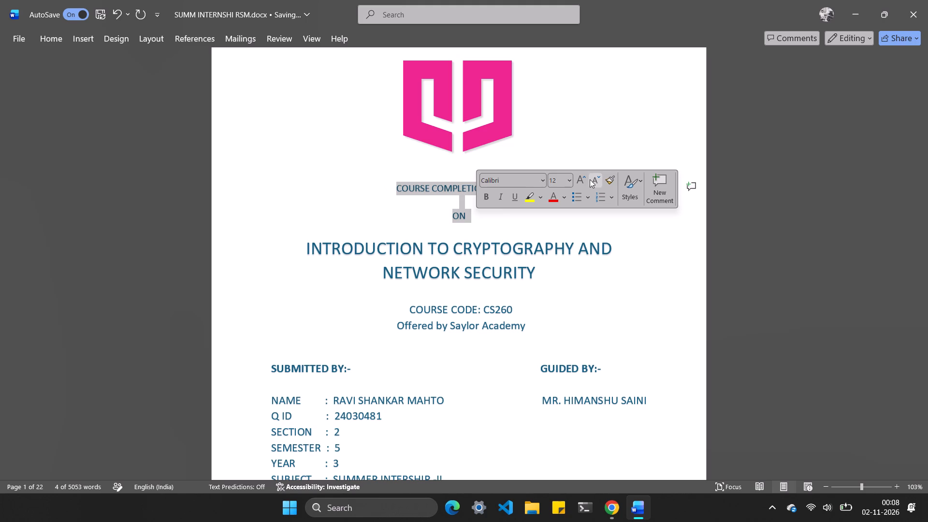
left_click(596, 136)
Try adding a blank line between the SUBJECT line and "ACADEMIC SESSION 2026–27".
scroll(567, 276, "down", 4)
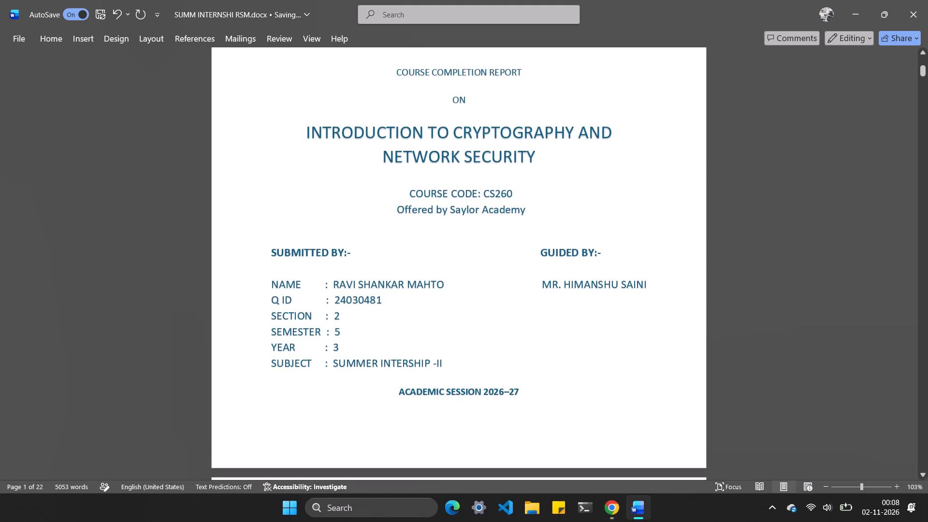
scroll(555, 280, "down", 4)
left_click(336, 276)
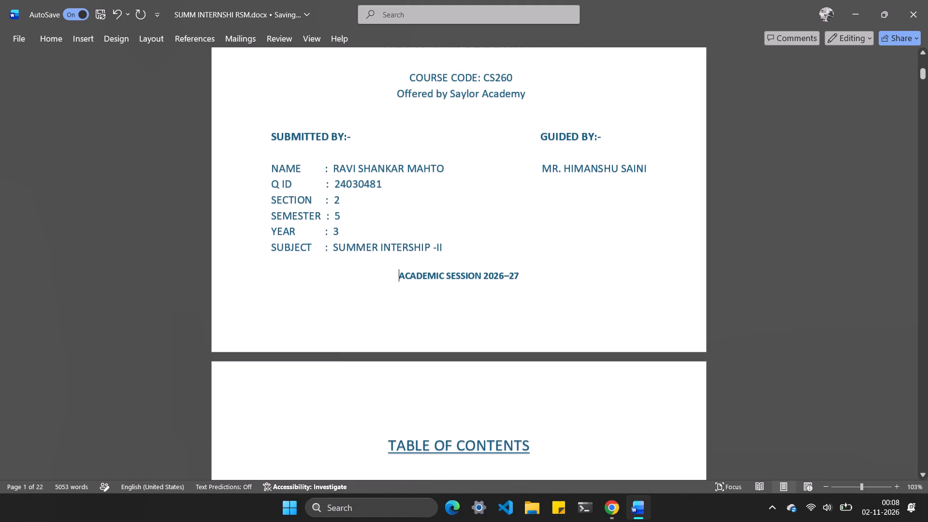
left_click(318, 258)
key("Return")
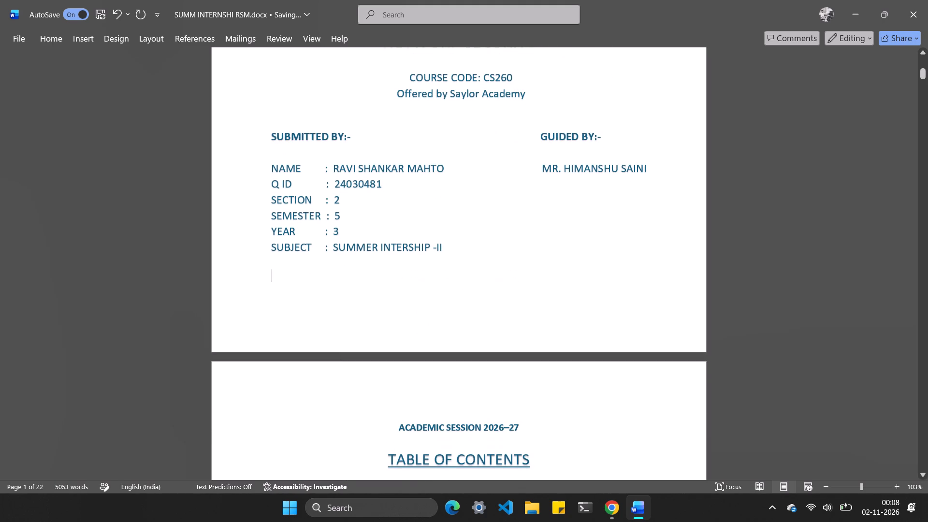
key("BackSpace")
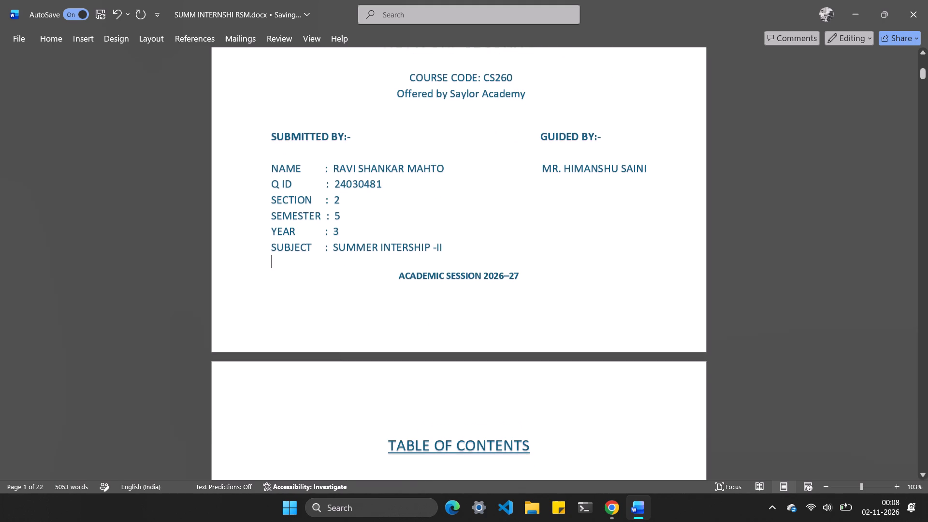
Review the cover page layout from the department heading down to the academic session line.
scroll(428, 277, "up", 7)
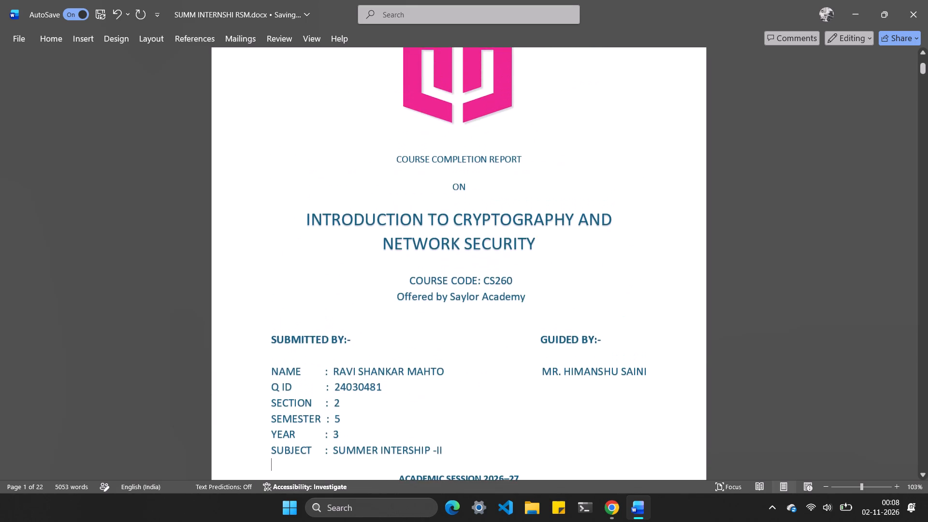
scroll(431, 274, "down", 8)
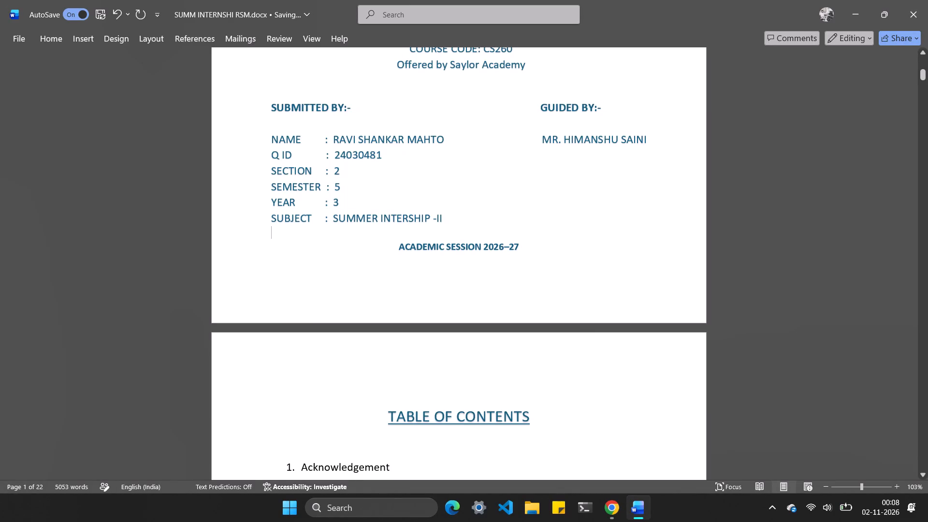
scroll(403, 243, "up", 6)
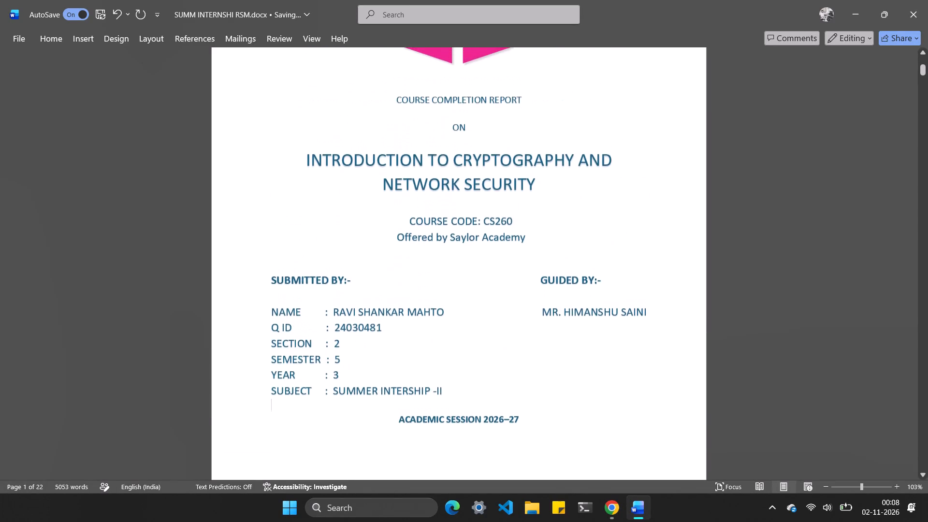
scroll(403, 240, "up", 9)
scroll(400, 242, "down", 4)
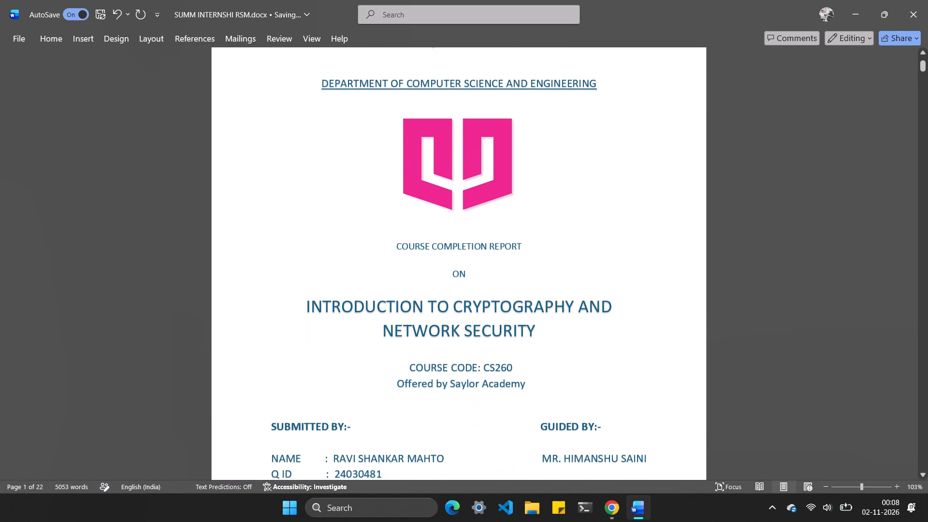
scroll(406, 270, "down", 13)
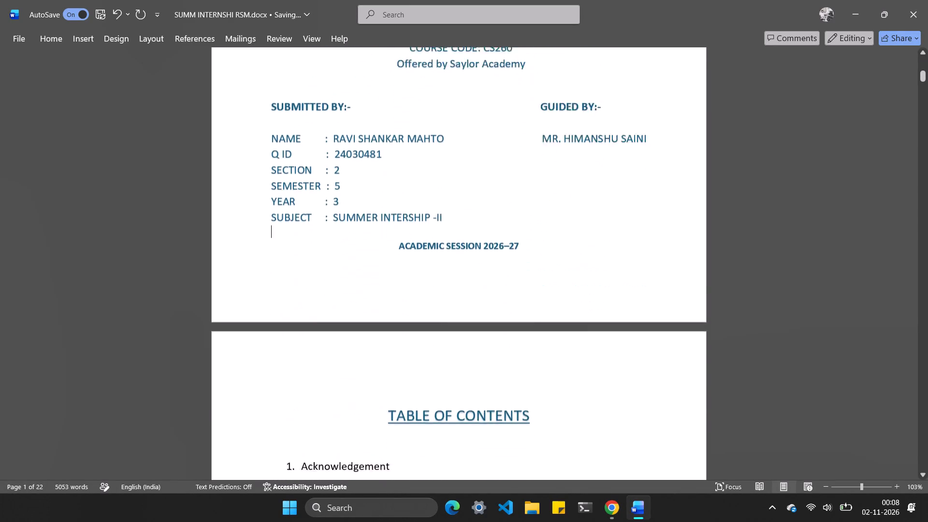
Look over the table of contents pages and check the font size of the TABLE OF CONTENTS heading.
scroll(406, 272, "down", 18)
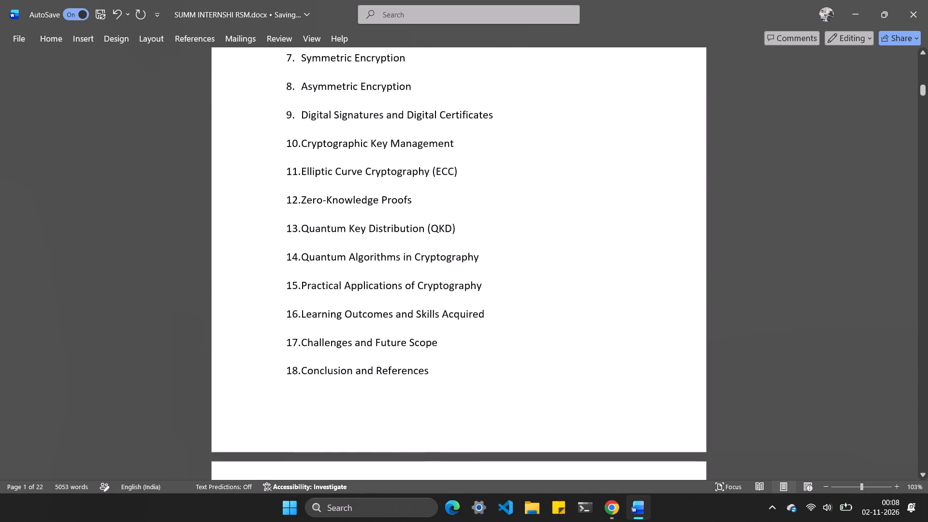
scroll(404, 271, "down", 4)
scroll(403, 271, "up", 3)
scroll(403, 271, "down", 4)
scroll(404, 275, "up", 15)
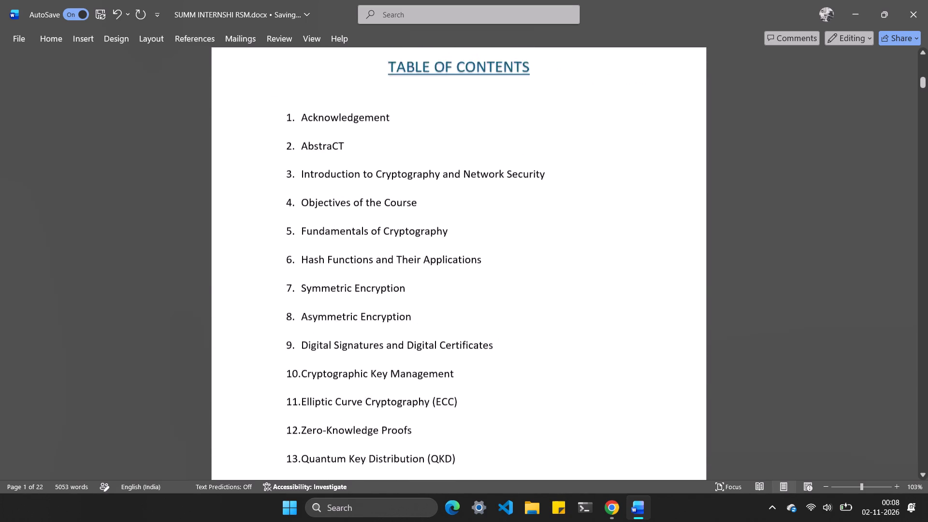
scroll(402, 262, "up", 4)
left_click_drag(377, 245, 531, 252)
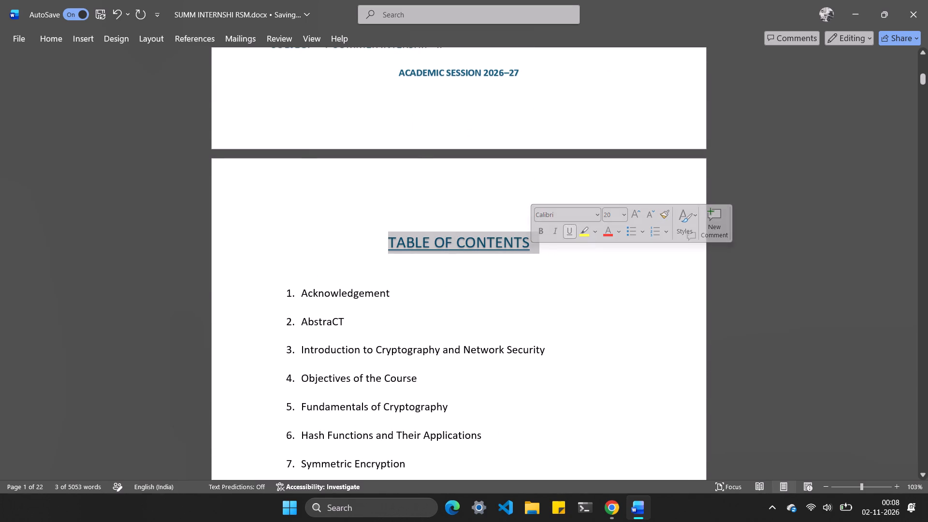
left_click(579, 262)
Set the ACKNOWLEDGEMENT heading to font size 20.
scroll(493, 290, "down", 20)
scroll(493, 290, "down", 8)
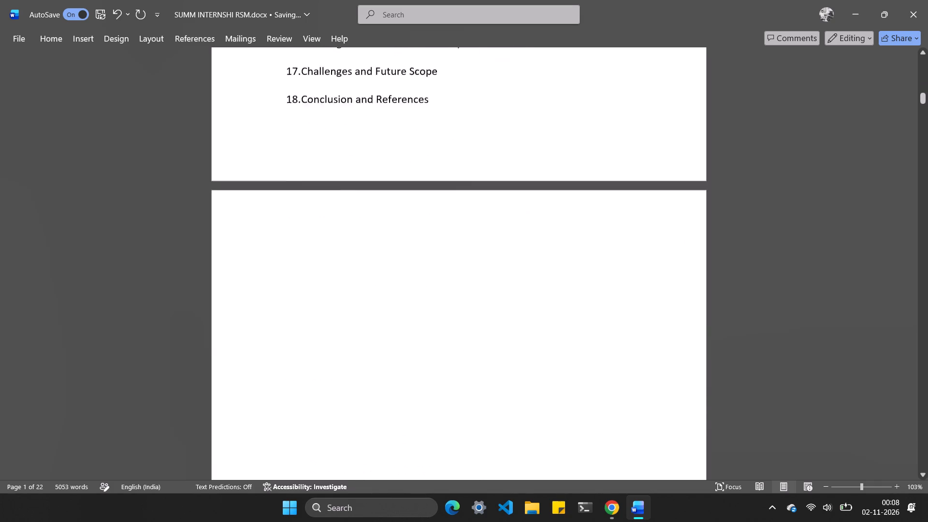
scroll(492, 289, "down", 9)
left_click_drag(265, 143, 375, 153)
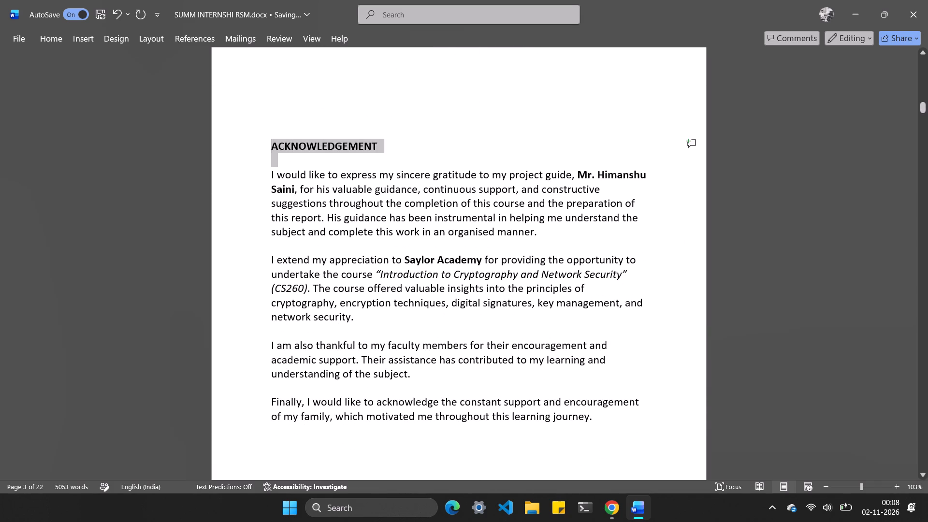
left_click_drag(375, 153, 377, 153)
left_click(479, 118)
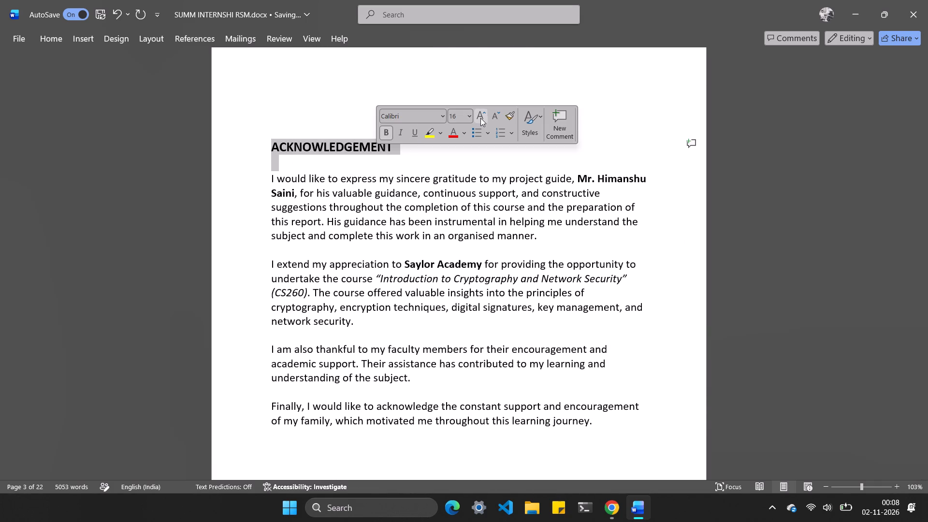
left_click(480, 118)
left_click(480, 118)
left_click(480, 118)
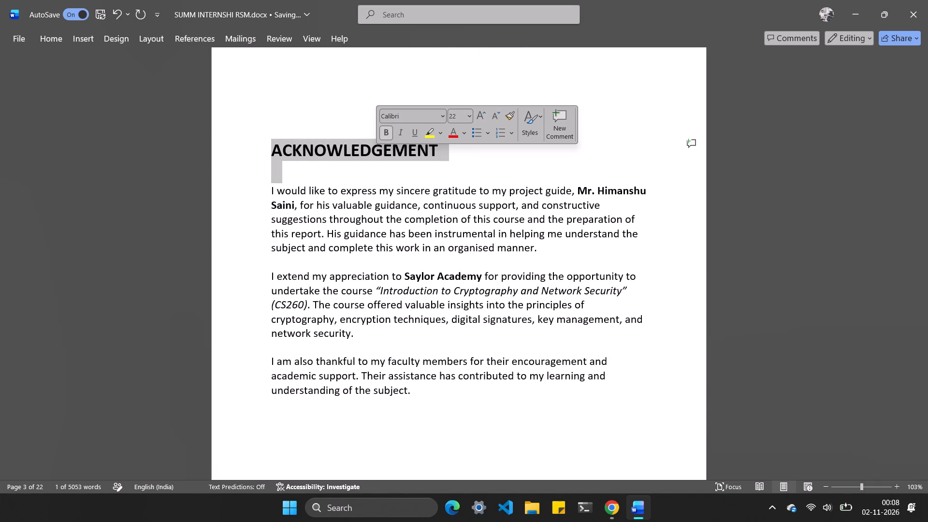
left_click(501, 113)
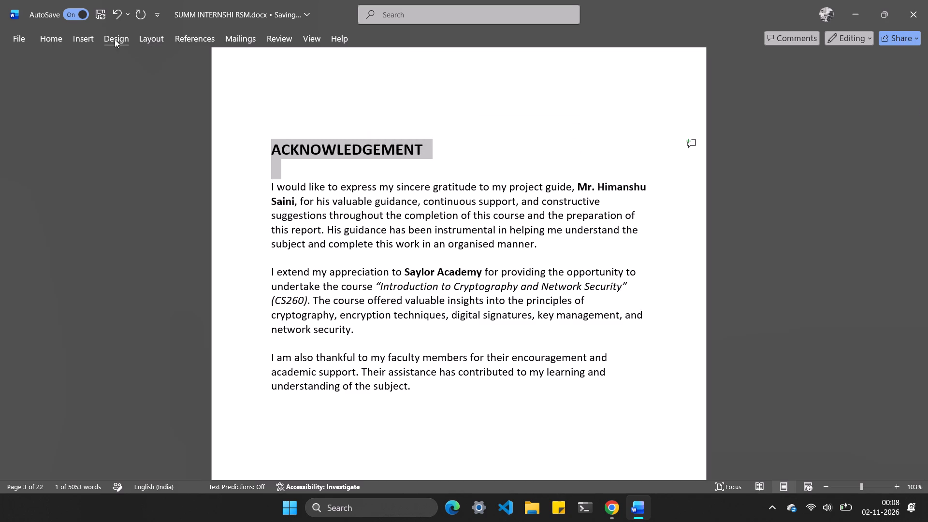
Apply a dark blue text effect to the ACKNOWLEDGEMENT heading, matching the TABLE OF CONTENTS heading's colour.
left_click(58, 36)
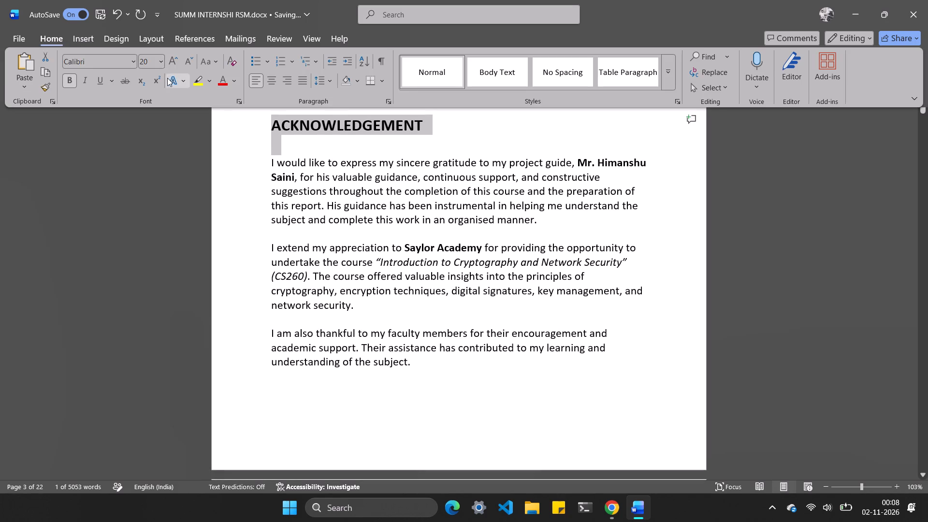
left_click(169, 78)
left_click(205, 105)
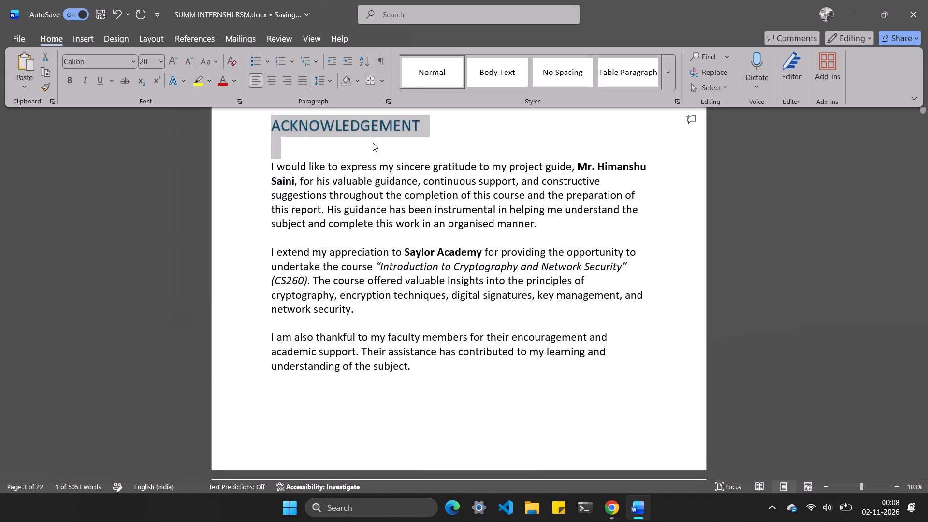
left_click(373, 143)
left_click(438, 129)
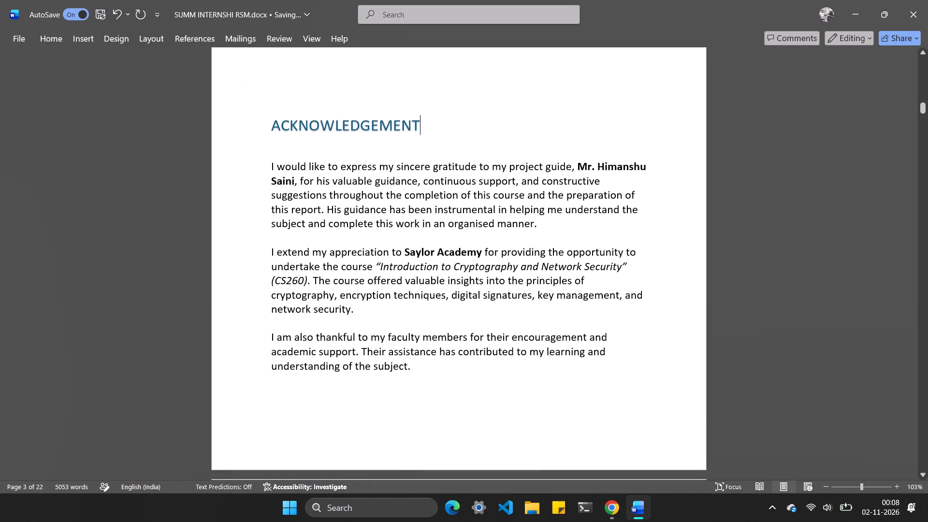
Reduce the first Acknowledgement paragraph, thanking the project guide, by one font size step.
scroll(438, 272, "down", 1)
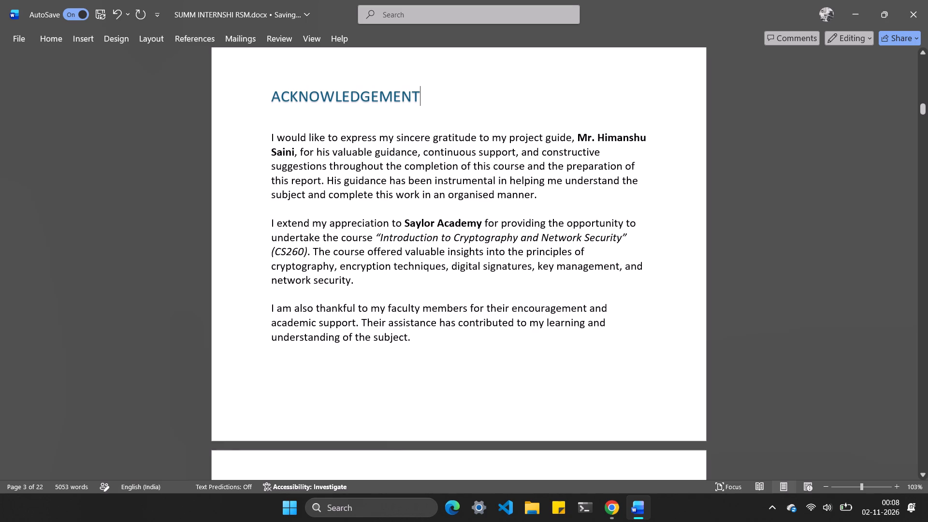
left_click_drag(264, 140, 521, 206)
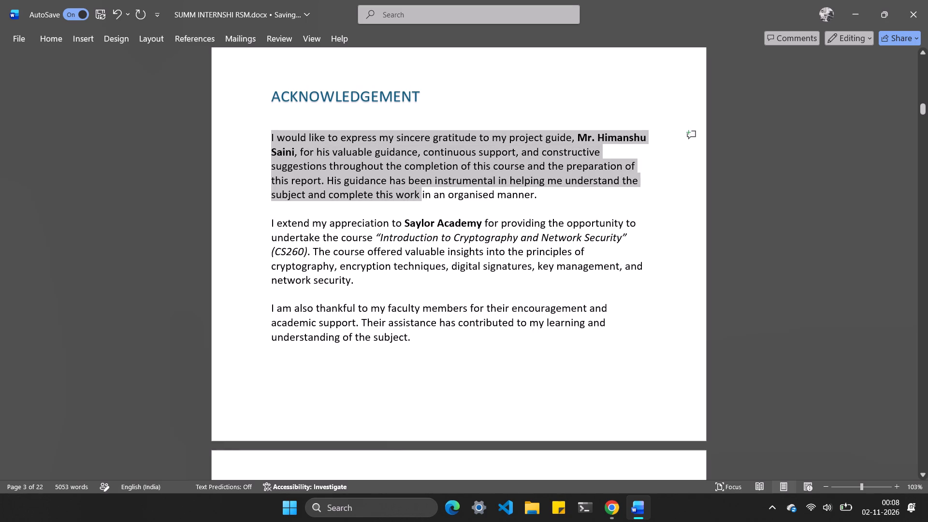
left_click_drag(521, 206, 533, 205)
left_click(651, 168)
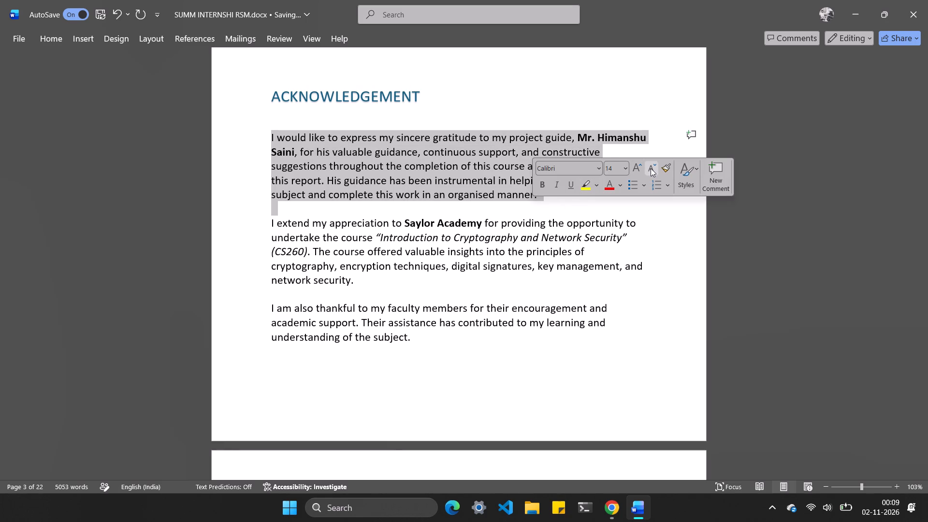
left_click(648, 218)
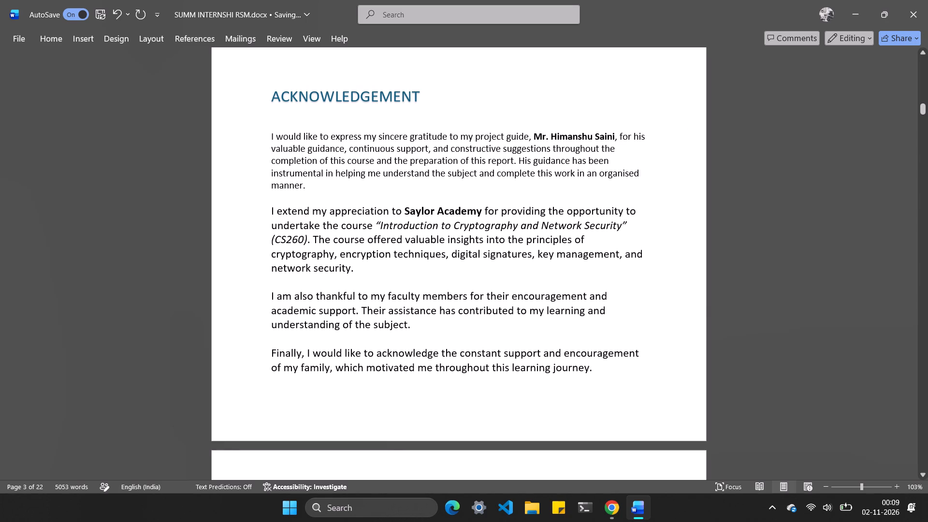
Reduce the first four Acknowledgement paragraphs, through the one thanking the family, by one font size step.
left_click_drag(257, 136, 650, 377)
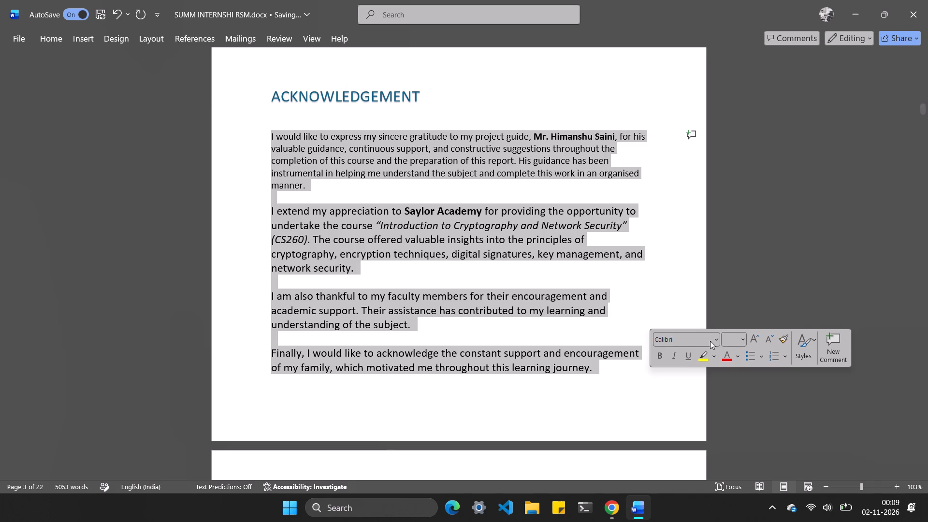
left_click(770, 342)
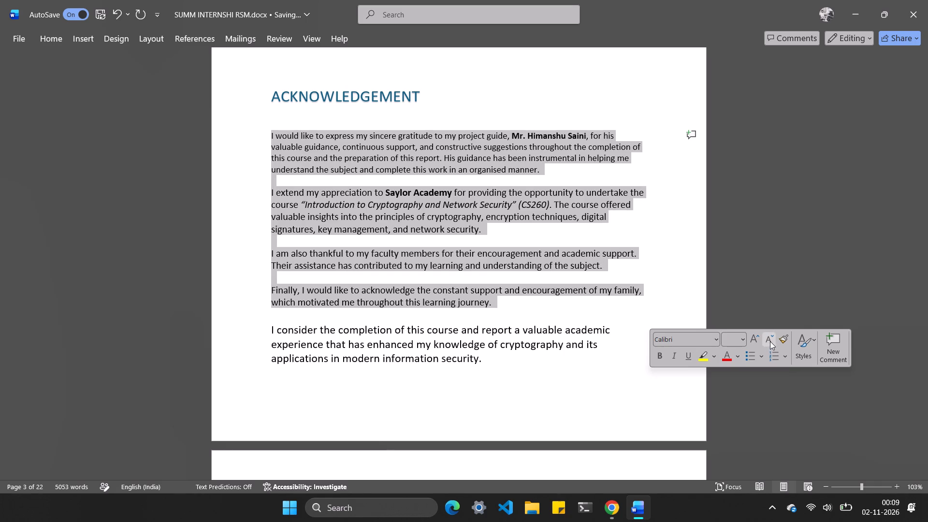
left_click(633, 278)
Delete blank lines above the ACKNOWLEDGEMENT heading to bring the "Submitted by" block onto the same page.
scroll(500, 342, "down", 6)
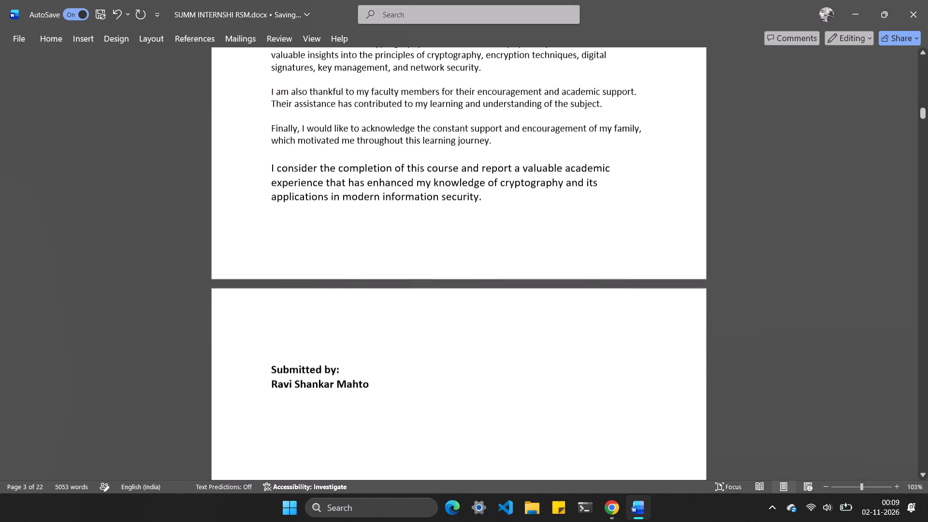
scroll(499, 342, "up", 12)
left_click(259, 253)
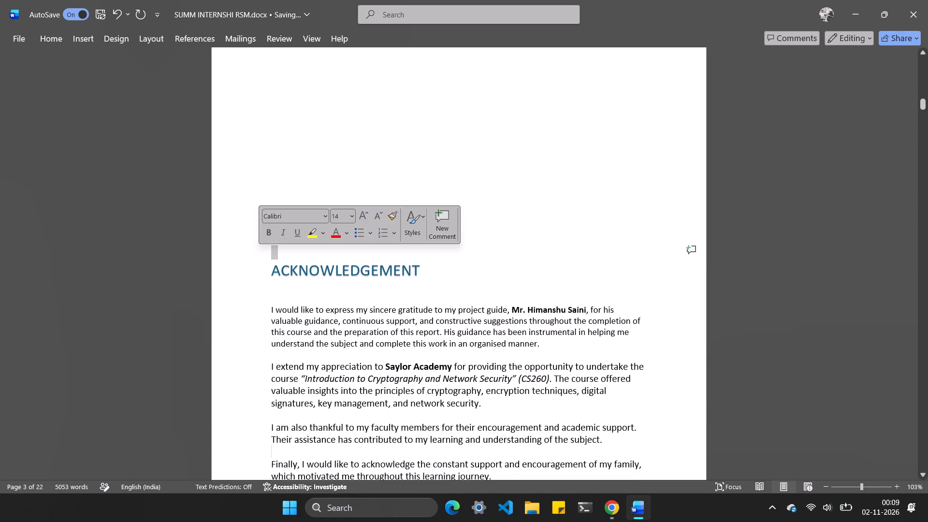
key("BackSpace")
key("BackSpace")
key("BackSpace")
key("BackSpace")
key("BackSpace")
key("BackSpace")
key("BackSpace")
key("BackSpace")
key("BackSpace")
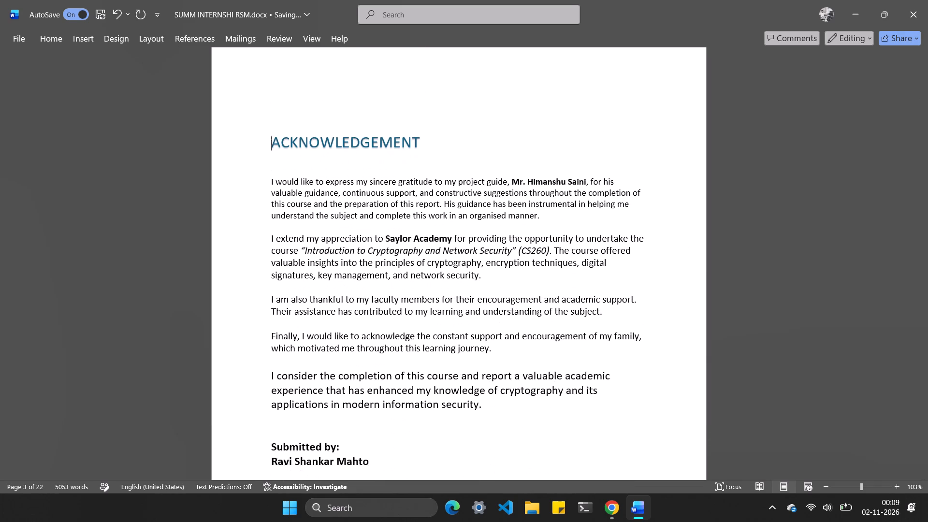
key("BackSpace")
key("BackSpace")
Delete the remaining blank lines between the last table of contents entry and the ACKNOWLEDGEMENT heading.
scroll(256, 260, "up", 3)
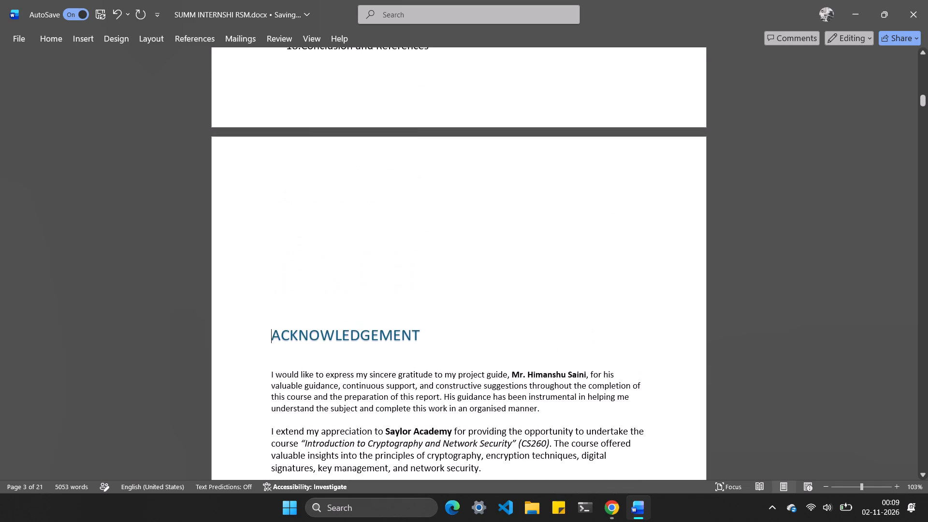
left_click(298, 293)
key("BackSpace")
key("BackSpace")
key("BackSpace")
key("BackSpace")
key("BackSpace")
key("BackSpace")
key("BackSpace")
key("BackSpace")
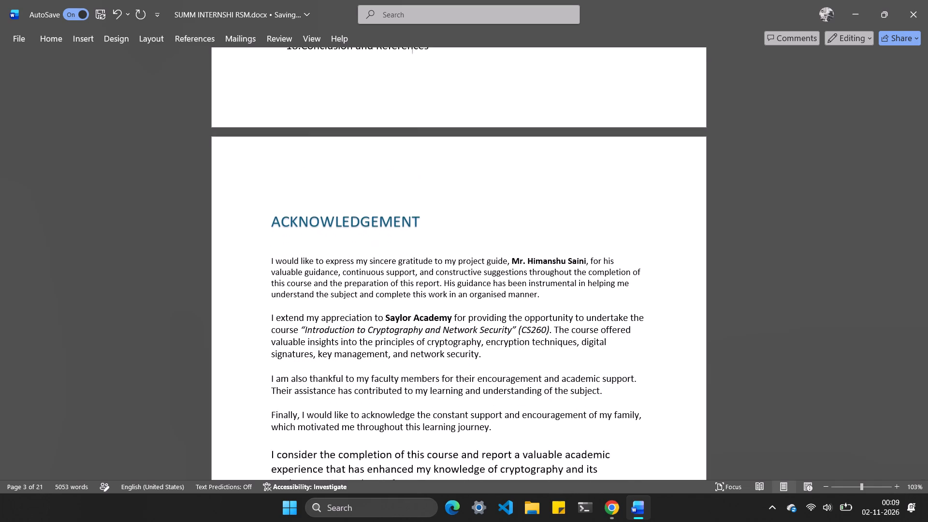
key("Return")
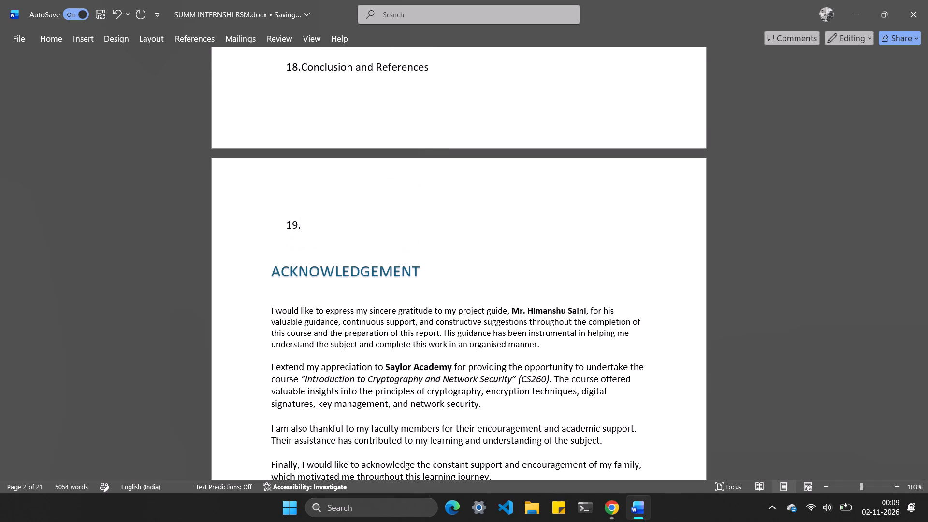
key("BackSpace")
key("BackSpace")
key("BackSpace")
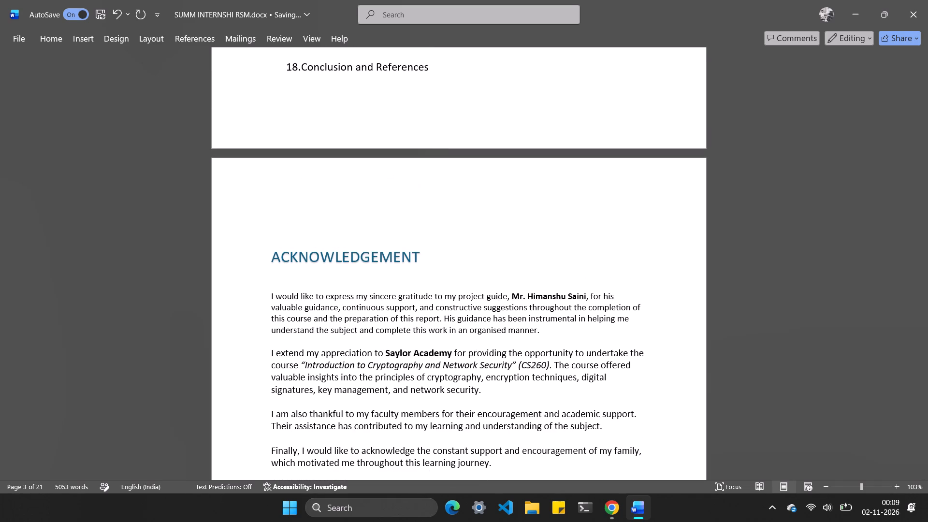
Delete the blank space above the ACKNOWLEDGEMENT heading so it starts at the top of its page.
left_click(269, 255)
key("BackSpace")
key("BackSpace")
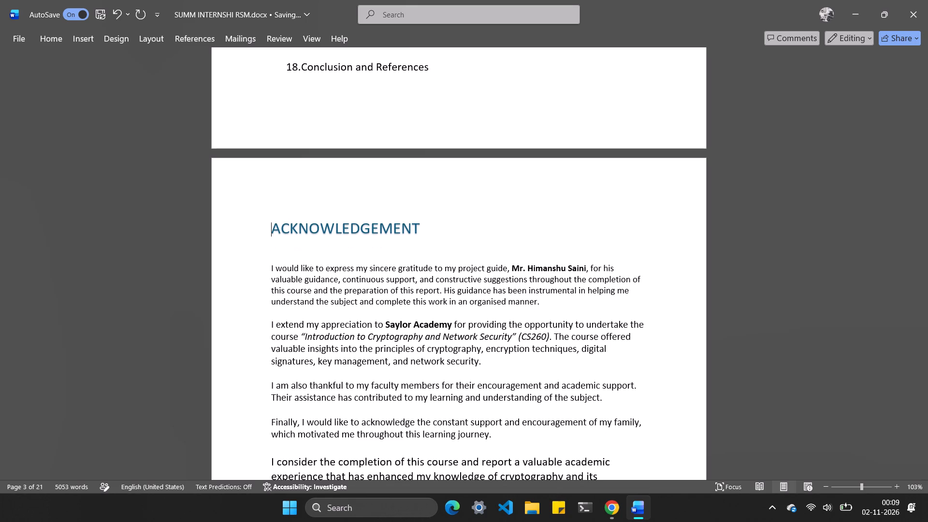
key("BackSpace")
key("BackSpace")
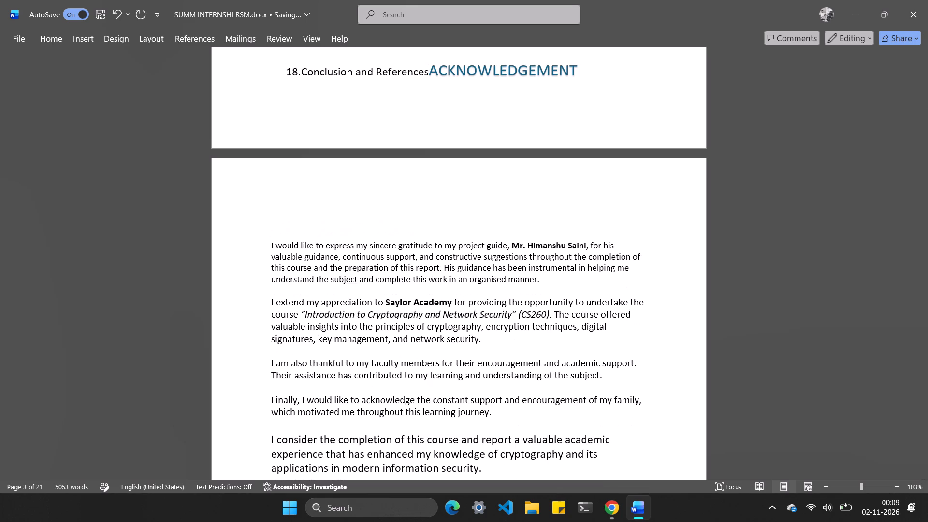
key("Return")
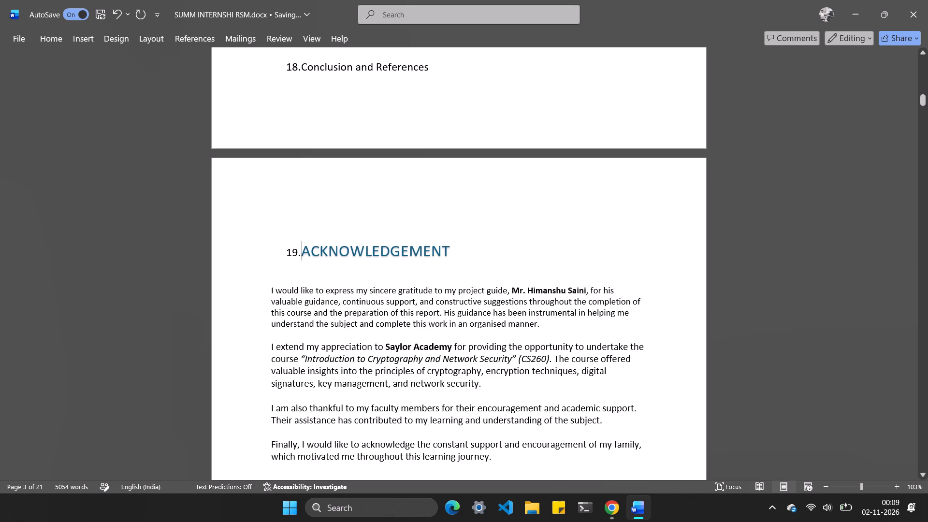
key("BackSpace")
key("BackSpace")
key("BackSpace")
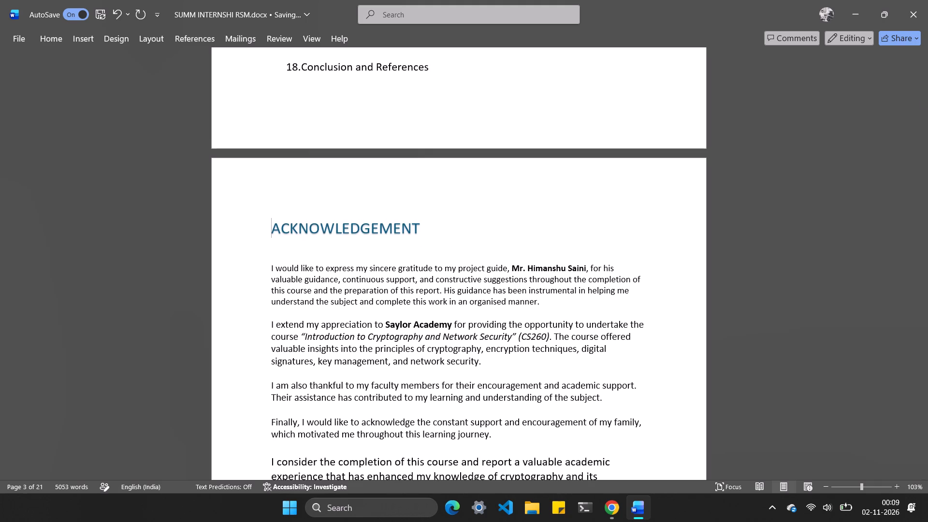
Reduce the last Acknowledgement paragraph and the "Submitted by" block by one font size step.
scroll(373, 362, "down", 6)
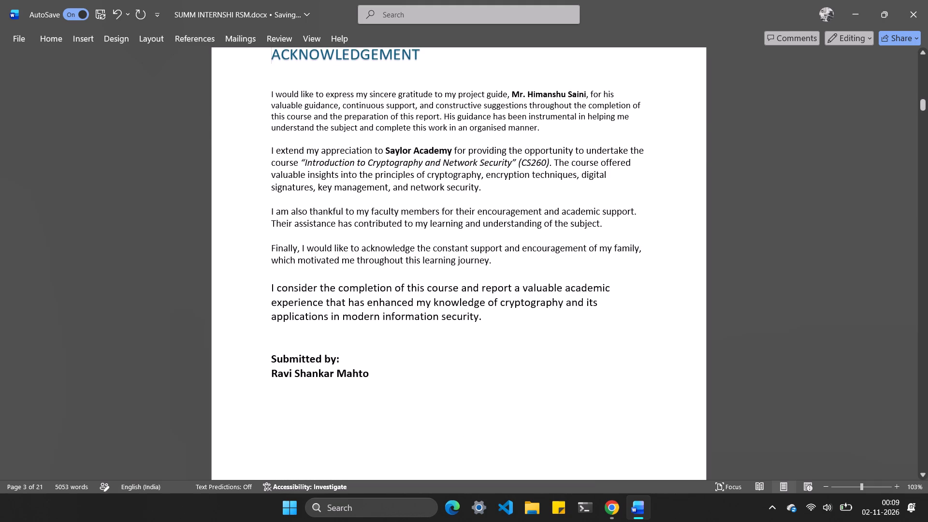
left_click_drag(264, 280, 383, 373)
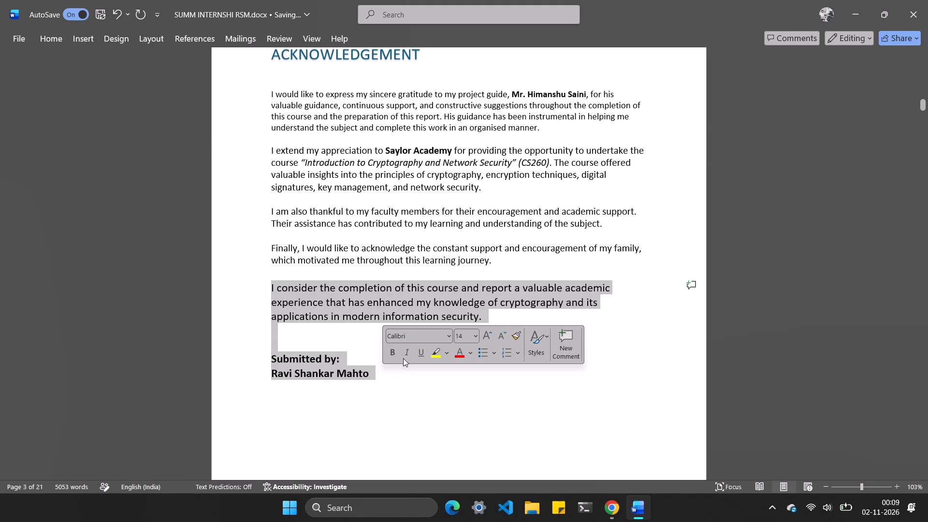
left_click(504, 335)
left_click(504, 389)
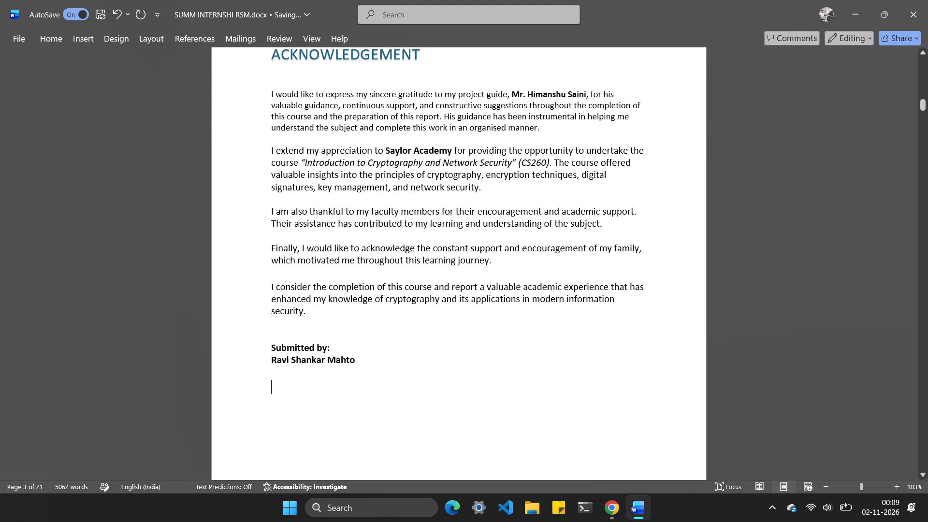
Insert six blank lines above the ABSTRACT heading to move it to the top of the following page.
scroll(375, 366, "up", 5)
scroll(375, 365, "down", 11)
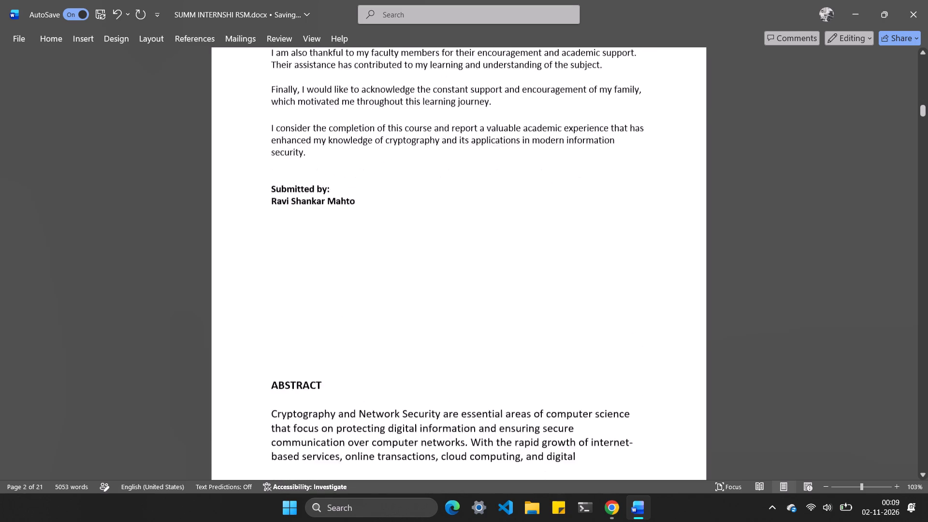
scroll(373, 367, "down", 9)
left_click(272, 106)
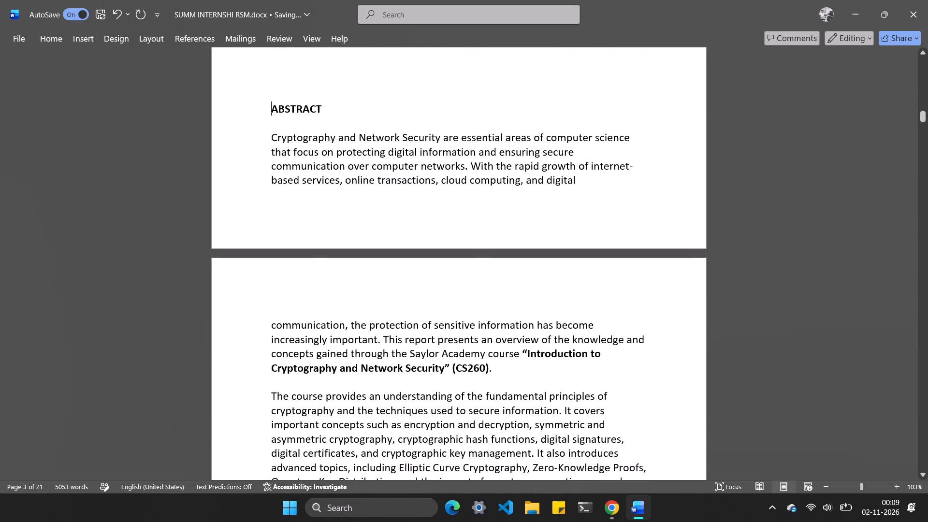
key("Return")
key("Return")
key("Return")
key("Return")
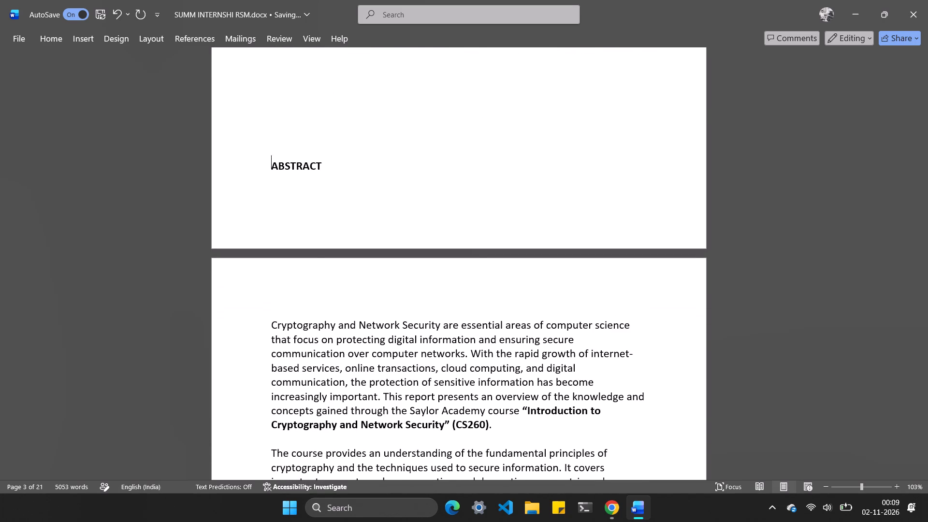
key("Return")
key("Return")
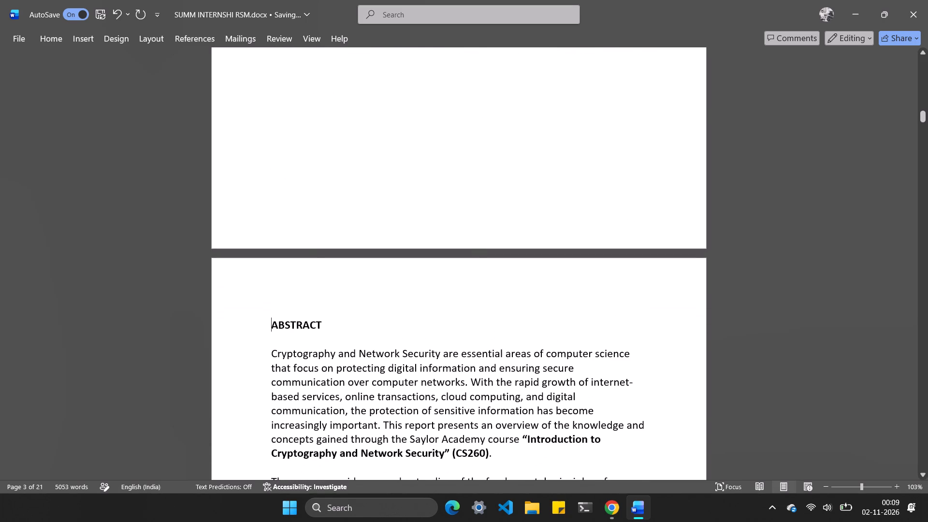
Select the text from the ABSTRACT heading into the section on the introduction to cryptography and network security.
scroll(263, 308, "down", 5)
left_click_drag(272, 175, 278, 180)
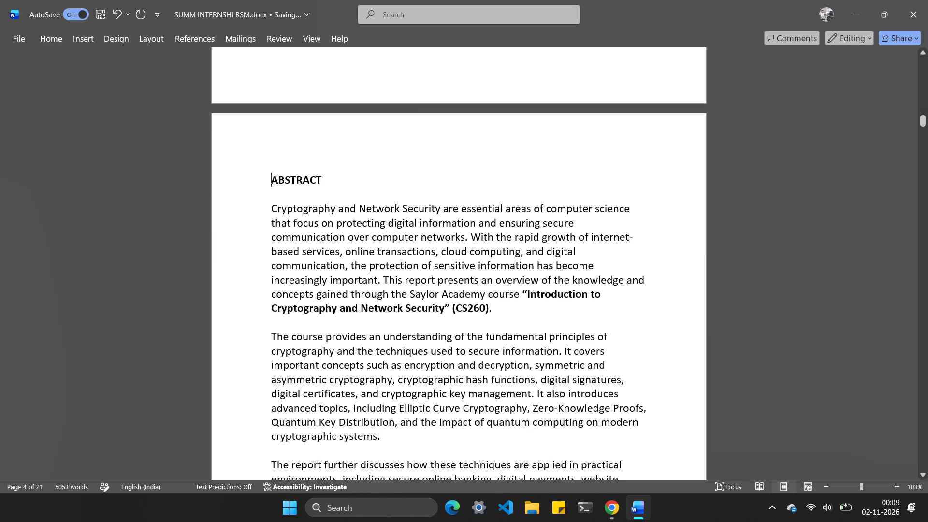
left_click_drag(278, 180, 540, 521)
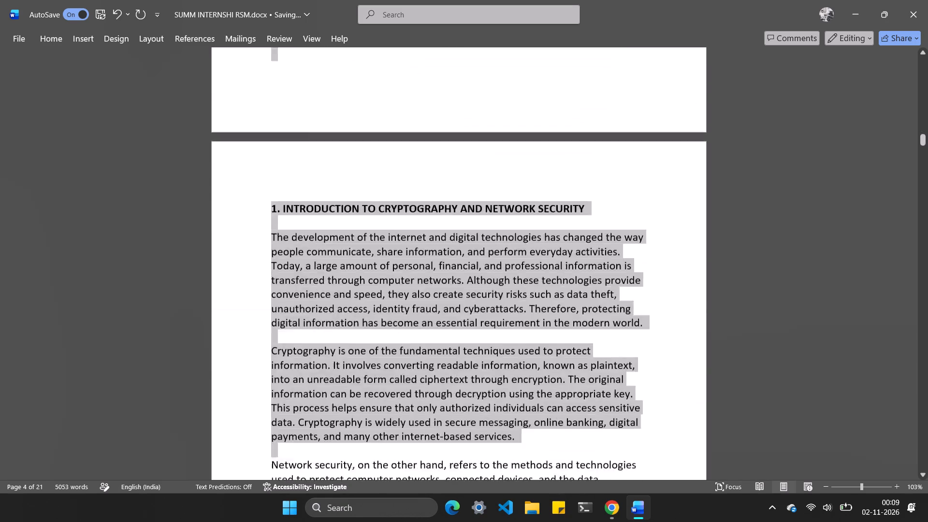
Set all text from page 4 through the end of the references to font size 12.
left_click_drag(540, 521, 545, 521)
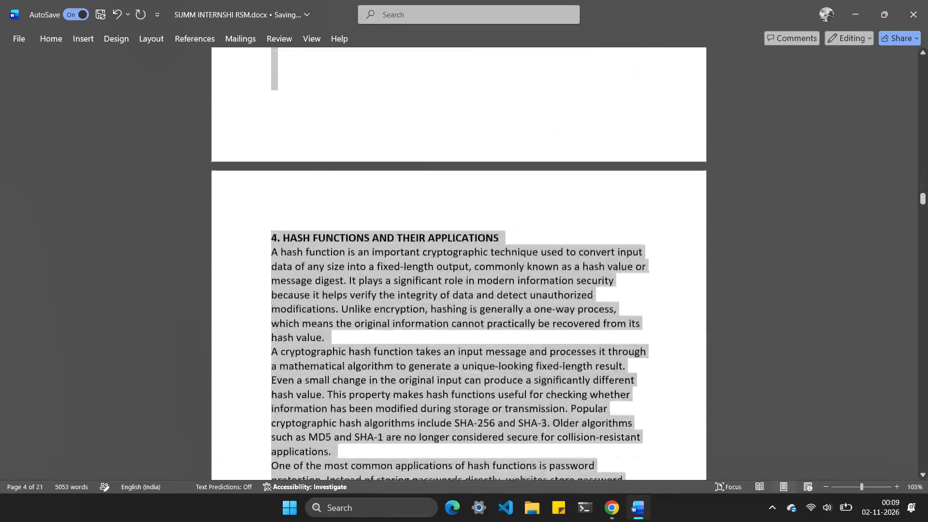
left_click_drag(545, 521, 566, 521)
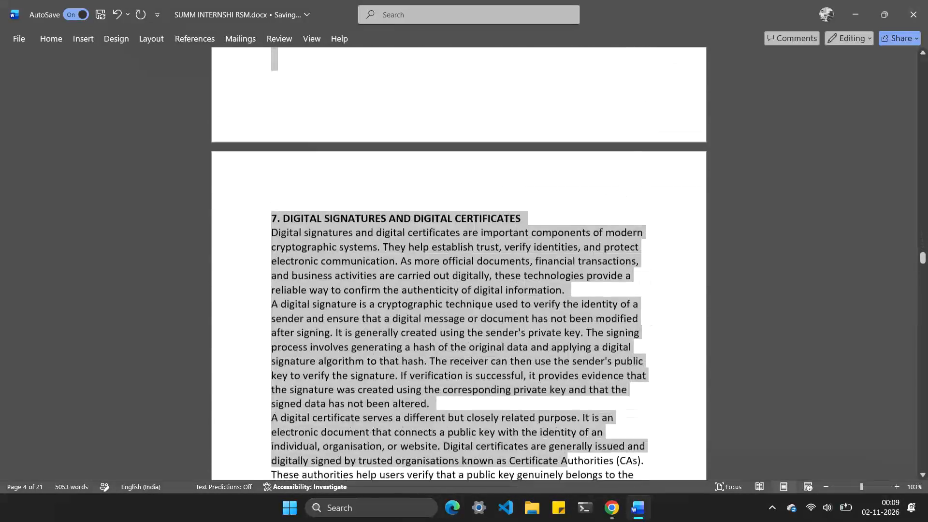
left_click_drag(566, 521, 624, 521)
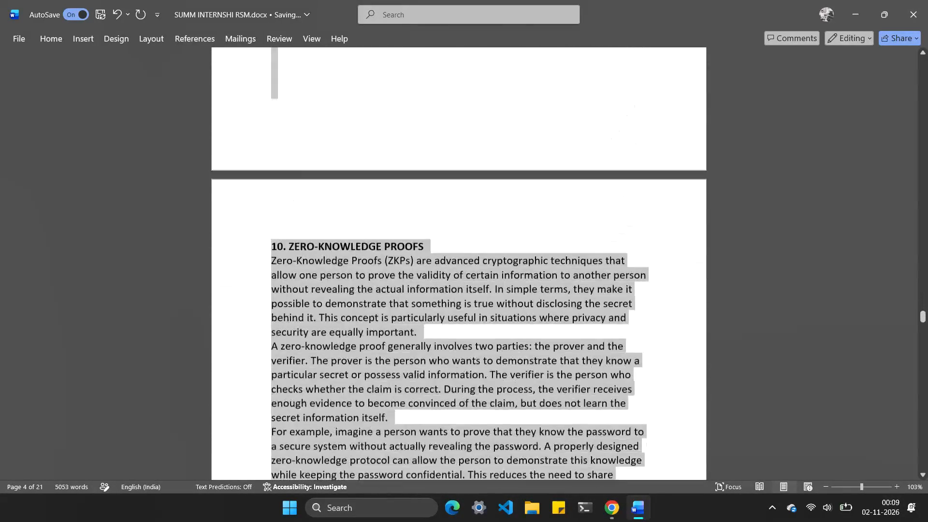
left_click_drag(624, 521, 729, 521)
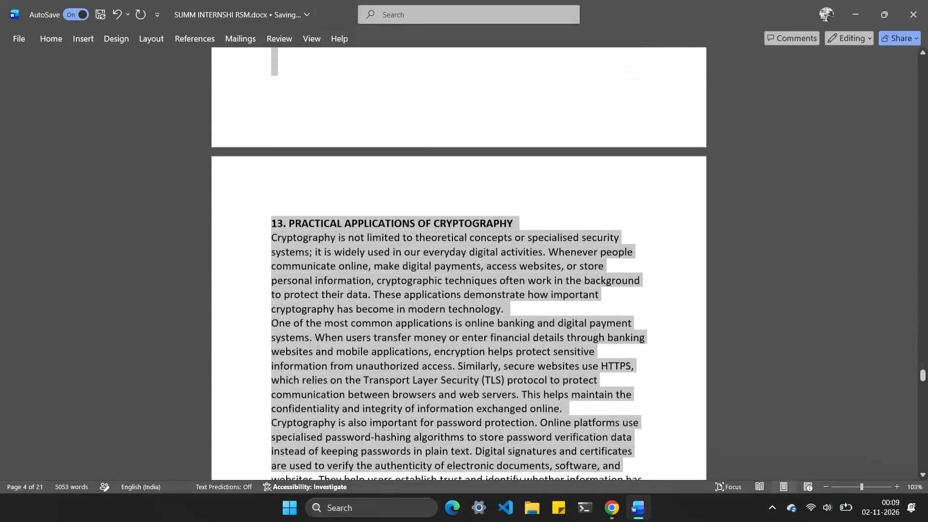
left_click_drag(729, 521, 762, 521)
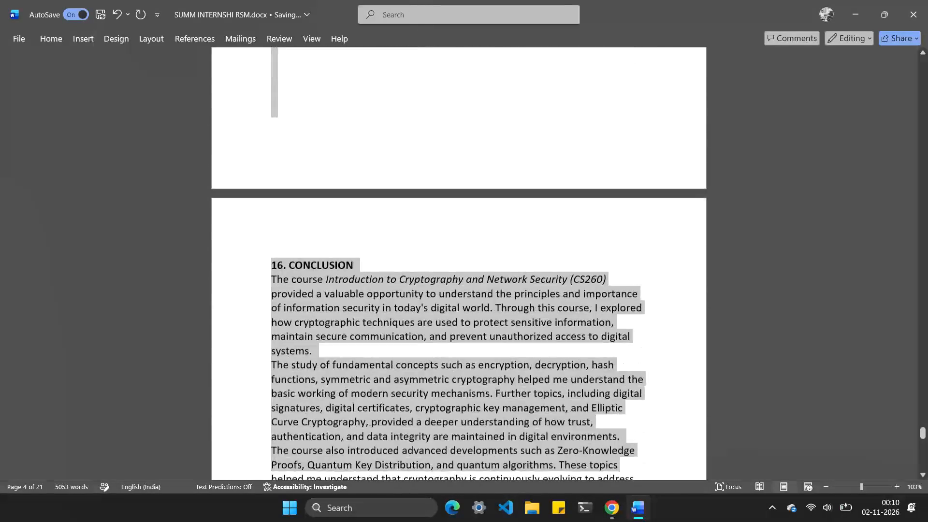
left_click_drag(762, 521, 803, 521)
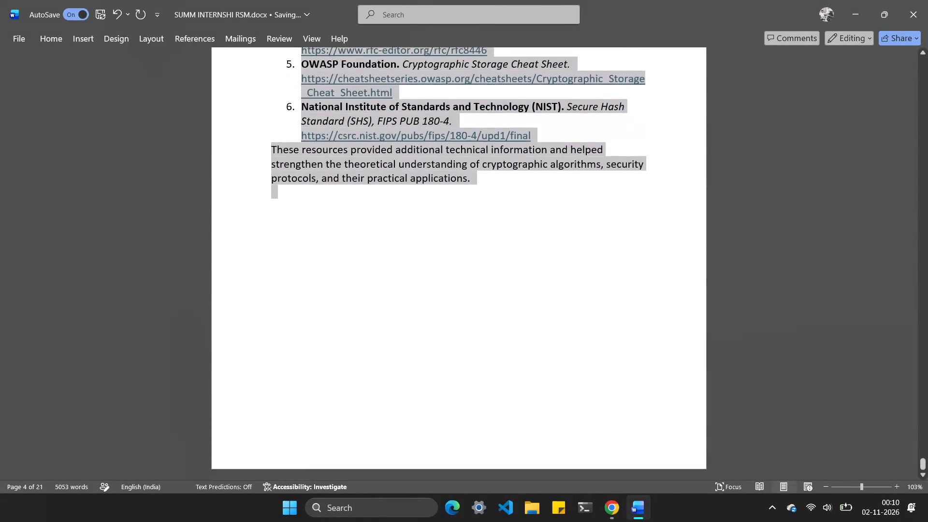
left_click_drag(803, 521, 717, 521)
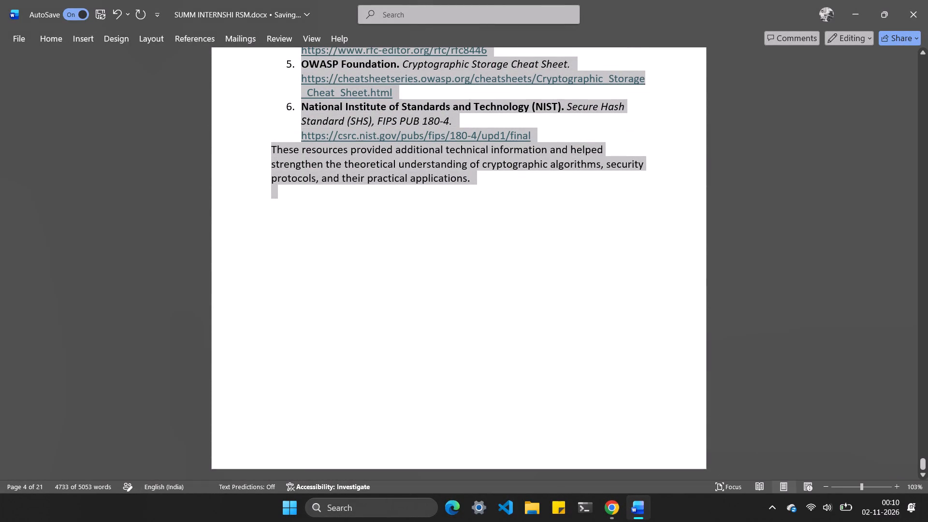
left_click(49, 39)
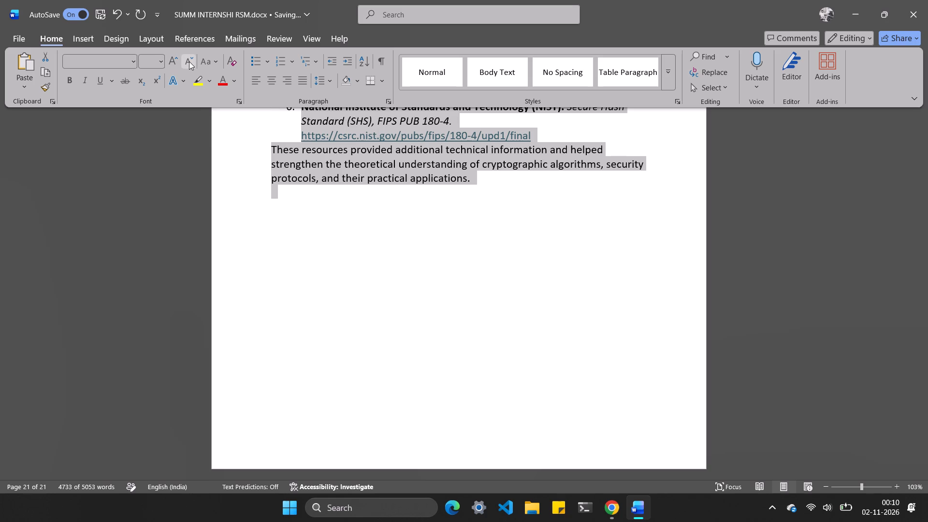
left_click(159, 61)
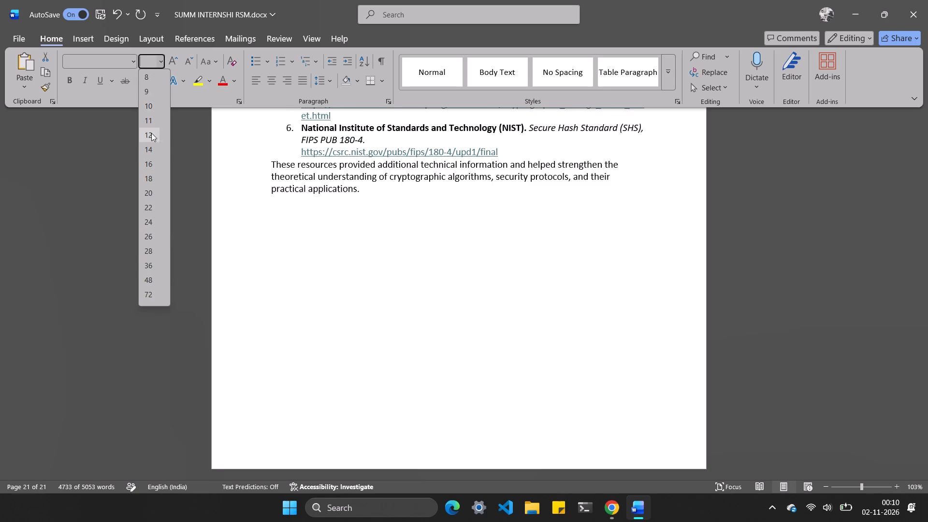
left_click(151, 133)
left_click(385, 221)
Format the ABSTRACT heading at font size 20 with the same blue text effect as the ACKNOWLEDGEMENT heading.
scroll(376, 220, "up", 5)
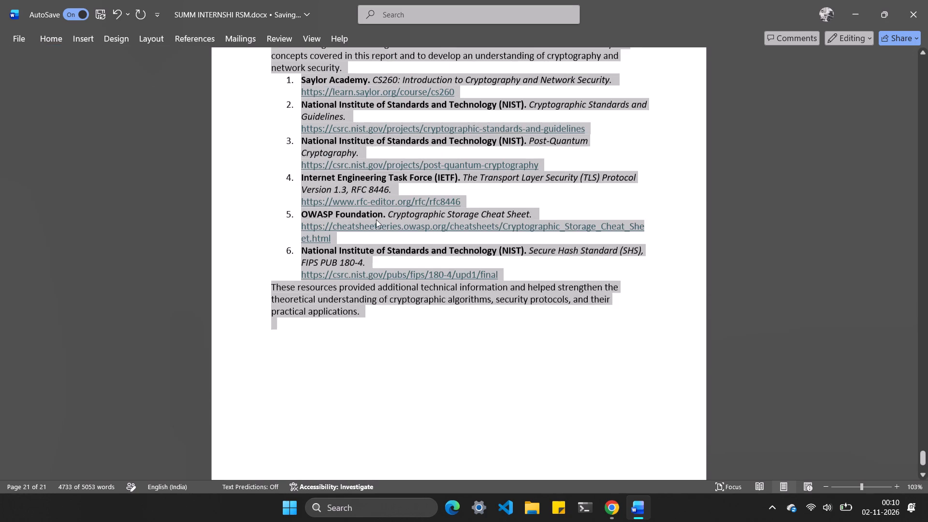
left_click_drag(922, 457, 915, 430)
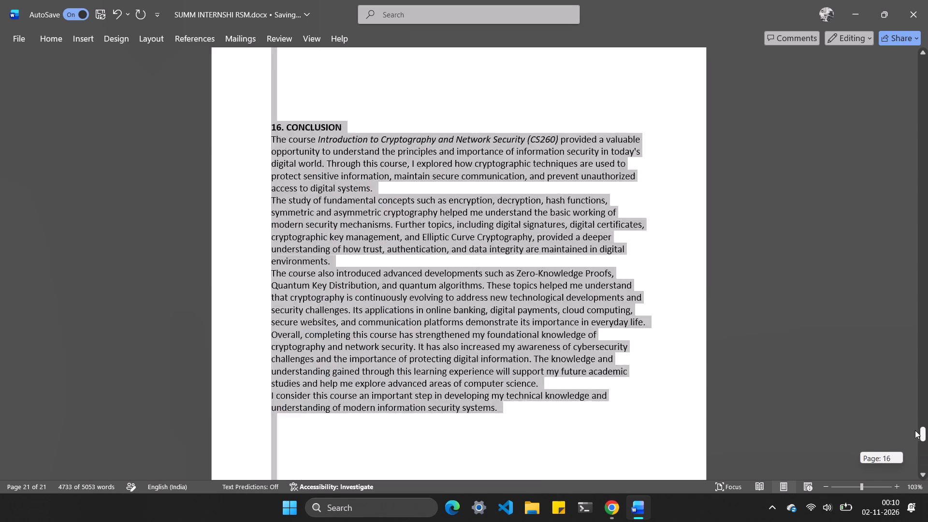
left_click_drag(915, 430, 852, 95)
scroll(587, 328, "down", 13)
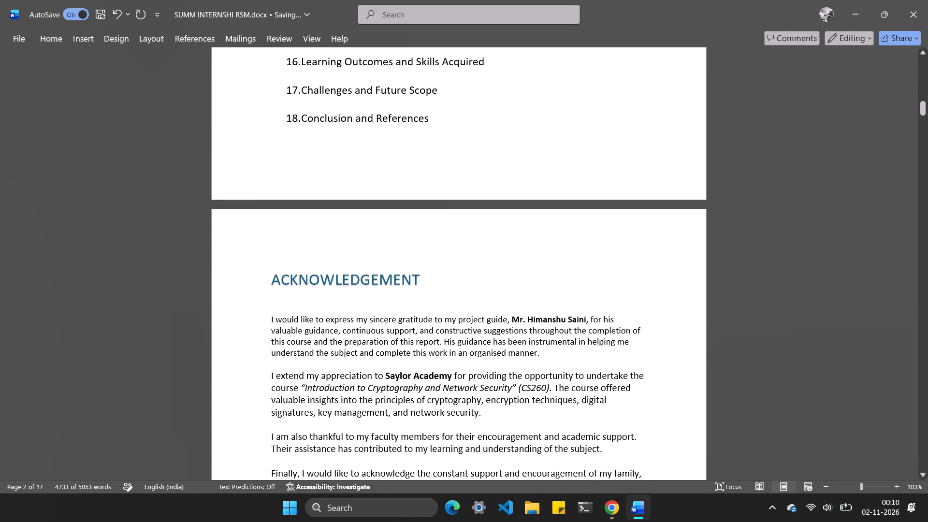
scroll(521, 312, "down", 5)
scroll(478, 291, "down", 13)
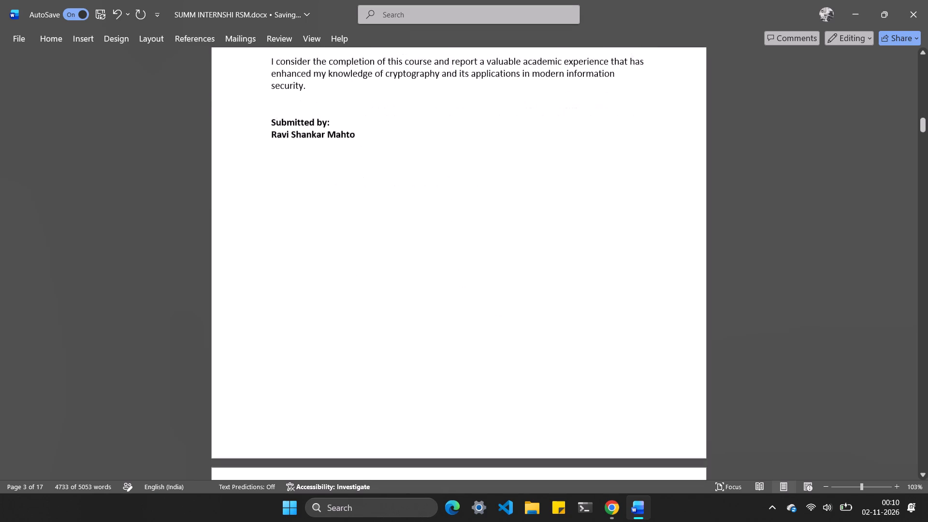
scroll(478, 291, "down", 10)
left_click(337, 155)
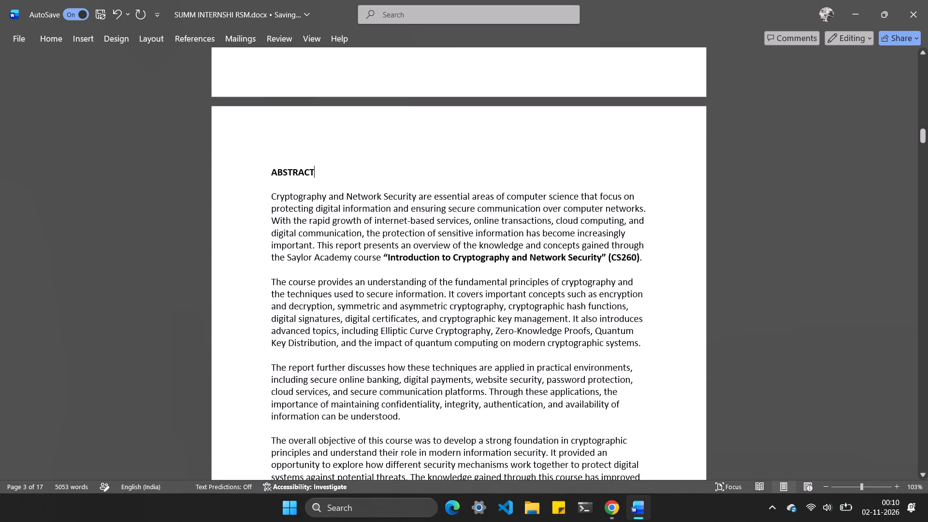
left_click_drag(333, 167, 264, 175)
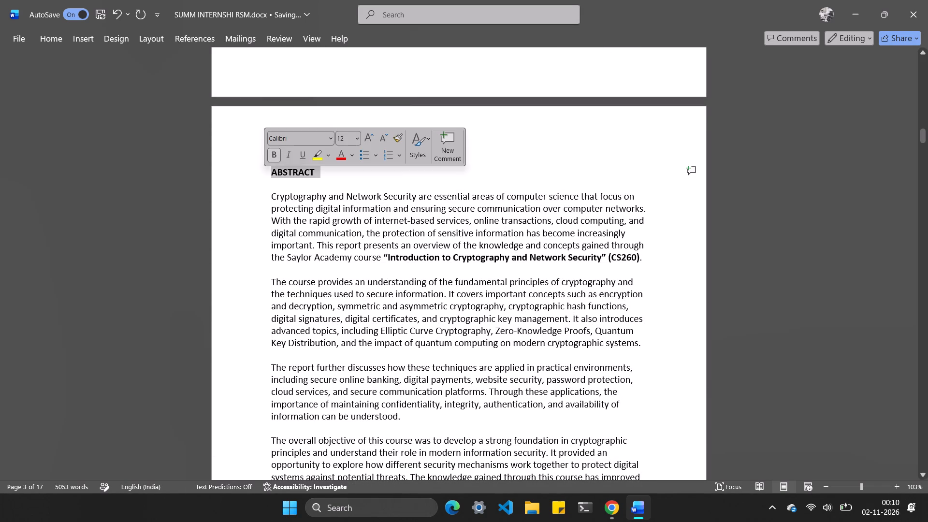
left_click(53, 38)
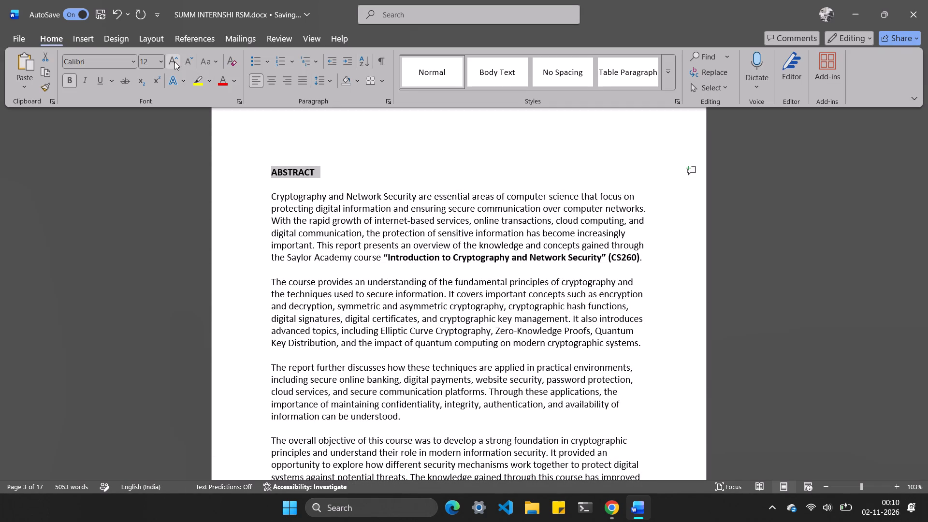
triple_click(173, 61)
left_click(173, 60)
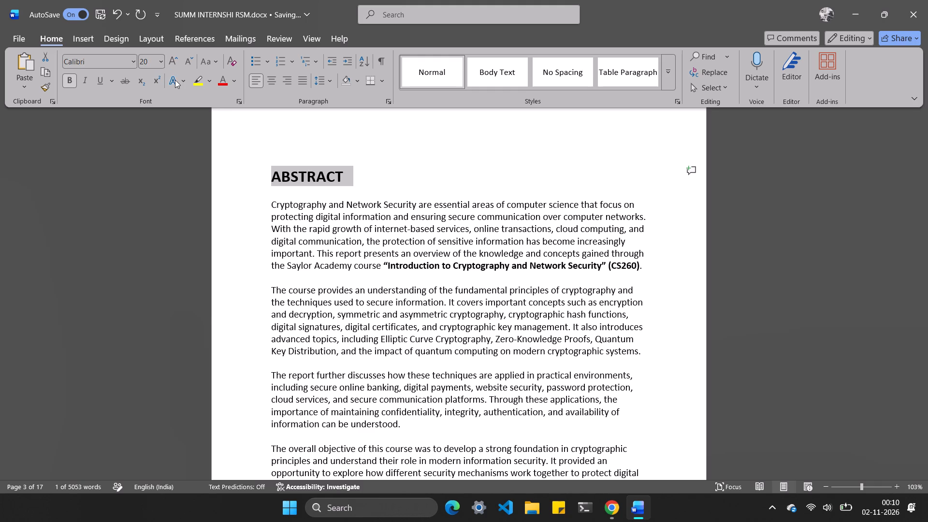
left_click(177, 80)
left_click(207, 104)
left_click(387, 178)
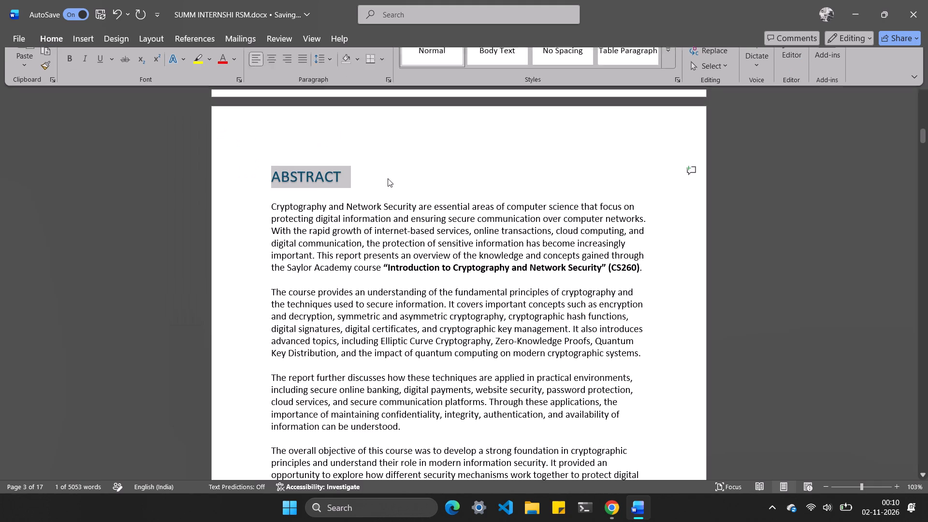
left_click(361, 184)
Insert blank lines before the "1. INTRODUCTION TO CRYPTOGRAPHY AND NETWORK SECURITY" heading to move it to the top of a new page.
scroll(365, 189, "down", 4)
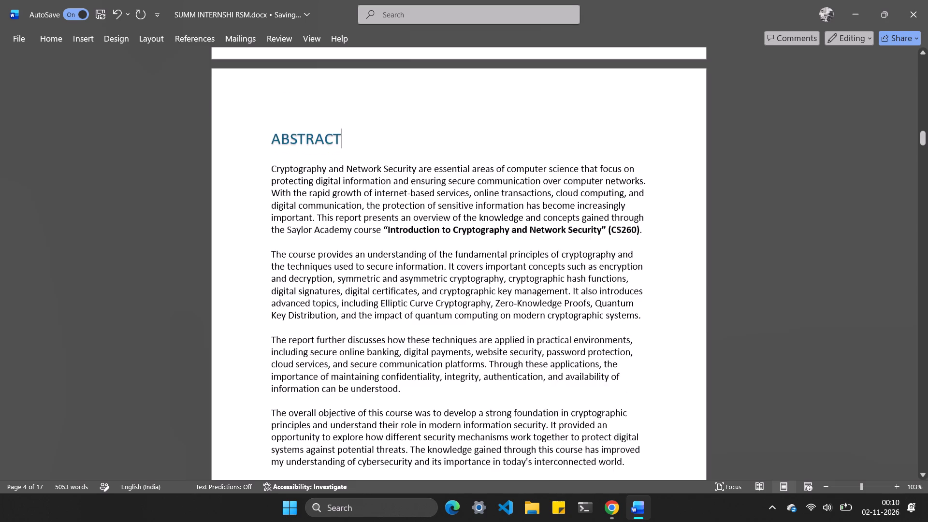
scroll(365, 192, "down", 7)
left_click(253, 269)
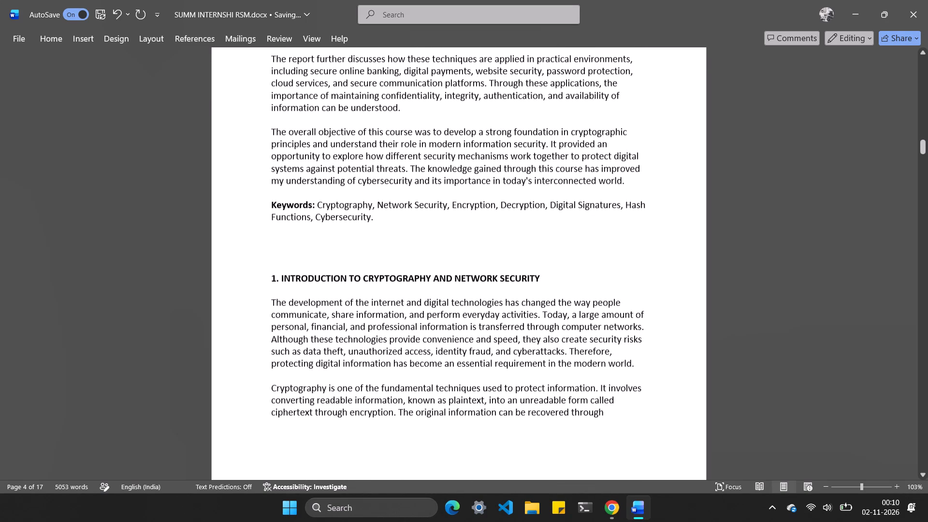
left_click(262, 271)
left_click(270, 276)
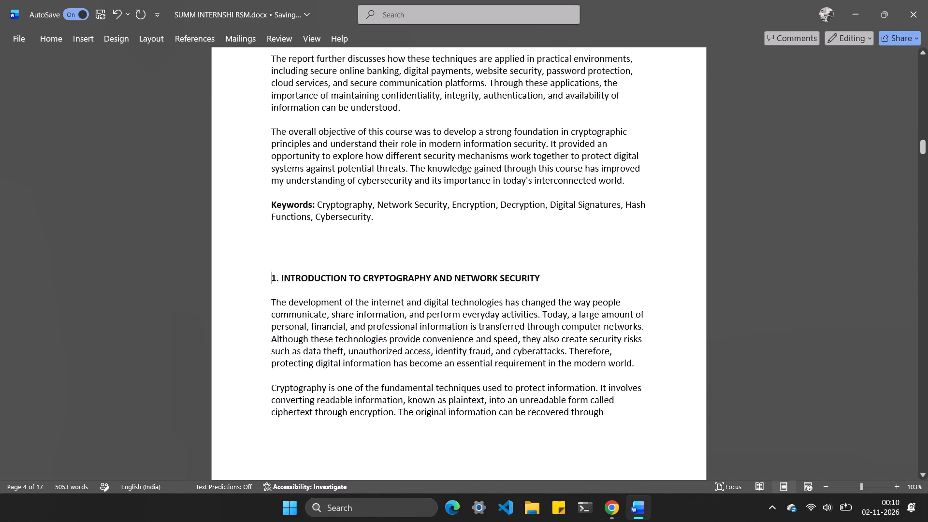
key("Return")
key("Return")
key("Return")
key("Return")
key("Return")
key("Return")
key("Return")
key("Return")
key("Return")
key("Return")
key("Return")
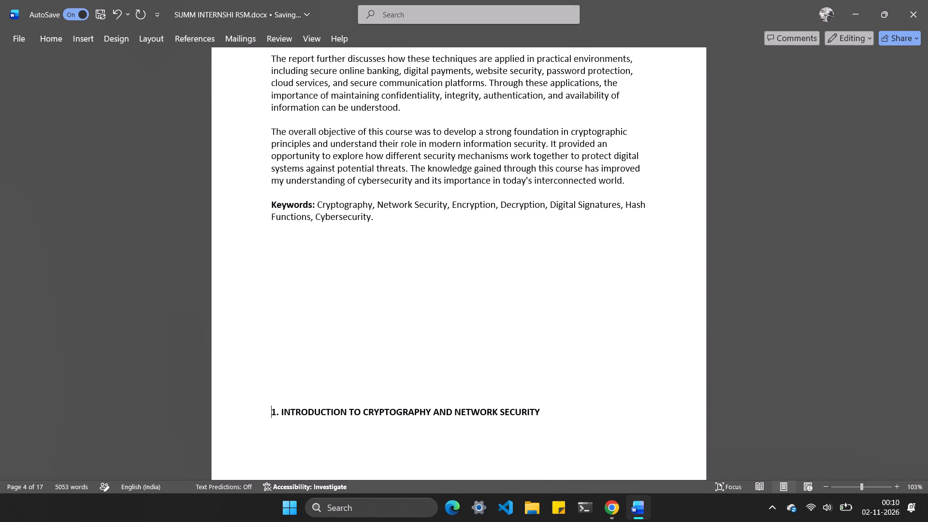
key("Return")
Format the "1. INTRODUCTION TO CRYPTOGRAPHY AND NETWORK SECURITY" heading at font size 20 with the same blue text effect as ABSTRACT.
scroll(272, 282, "down", 6)
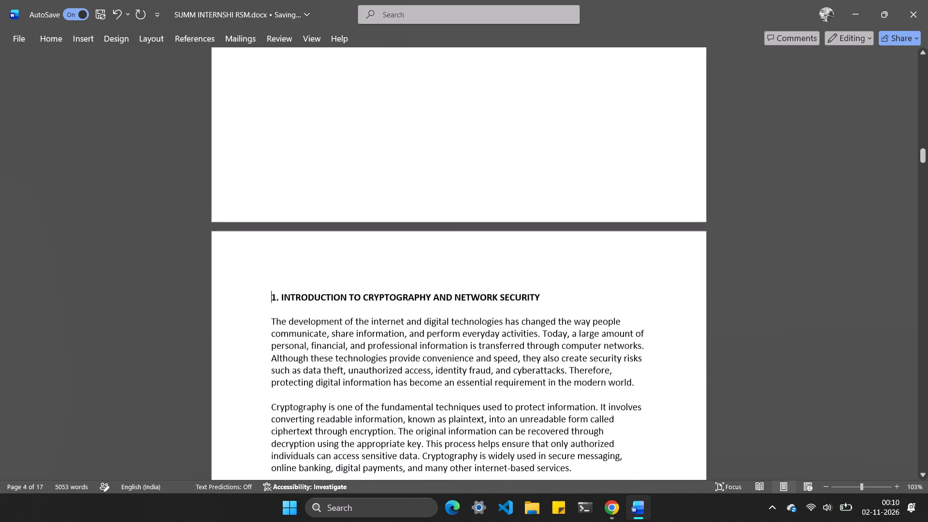
scroll(269, 290, "down", 2)
left_click_drag(268, 218, 551, 221)
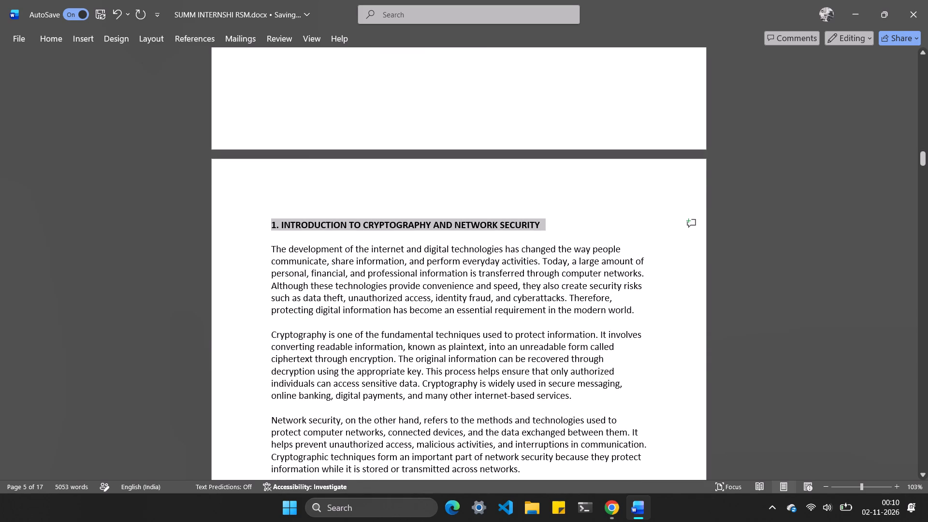
left_click_drag(551, 221, 551, 221)
triple_click(654, 184)
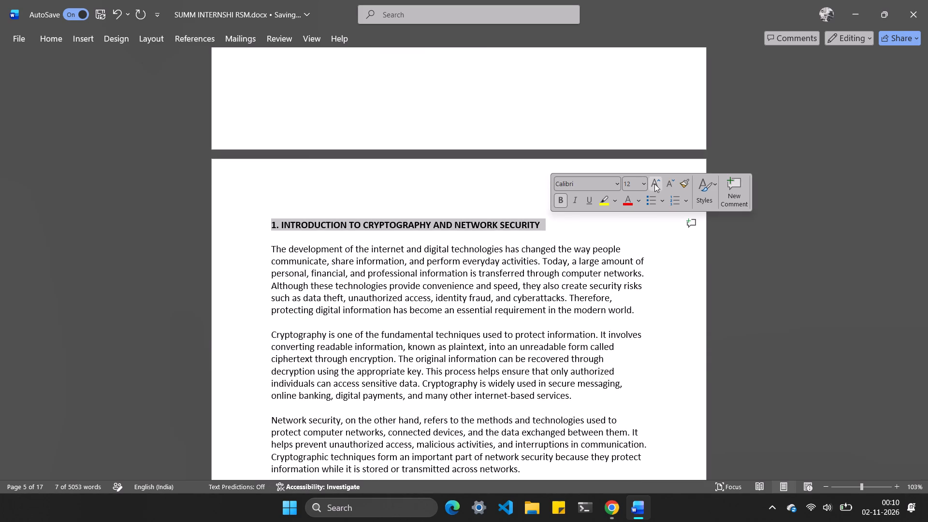
left_click(654, 184)
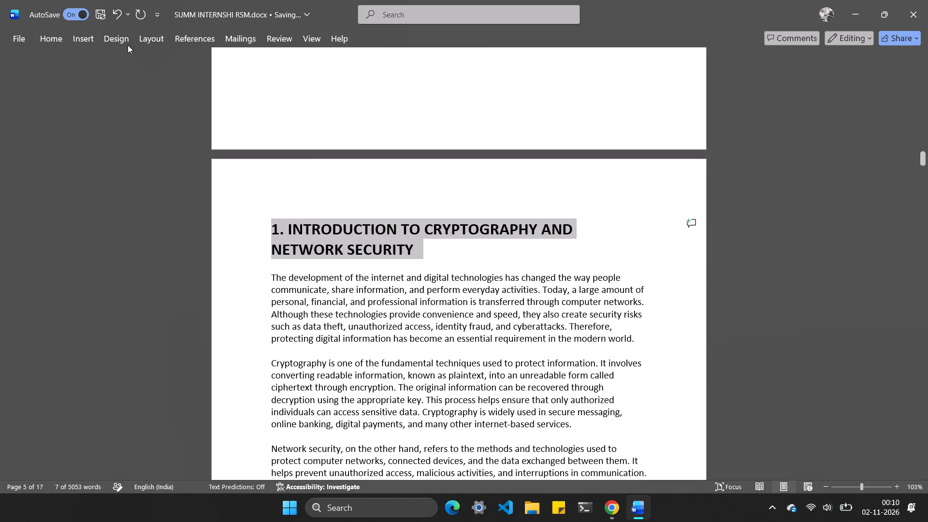
left_click(51, 39)
left_click(171, 82)
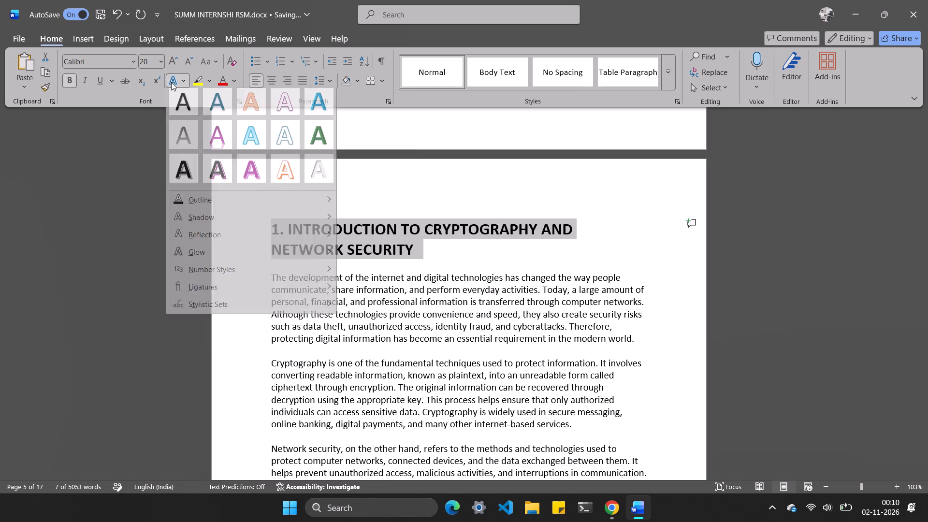
left_click(199, 101)
left_click(169, 78)
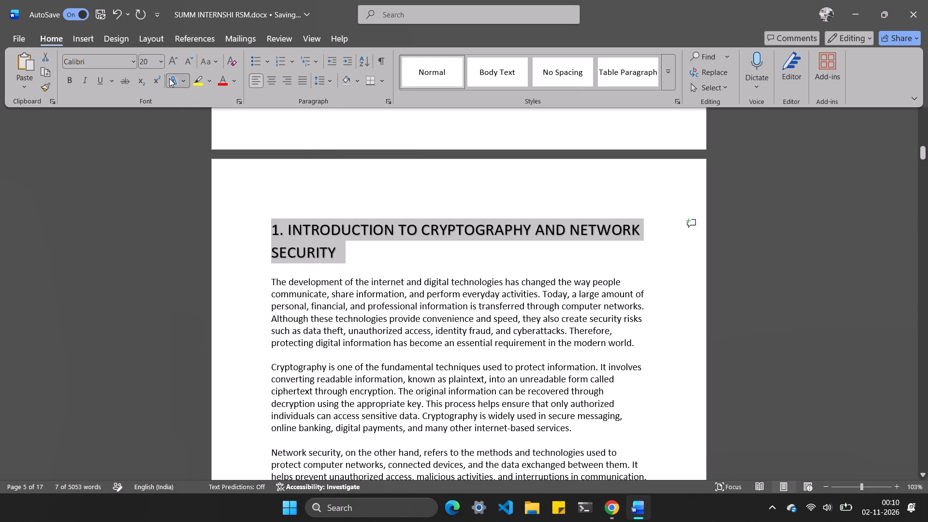
left_click(215, 109)
left_click(439, 253)
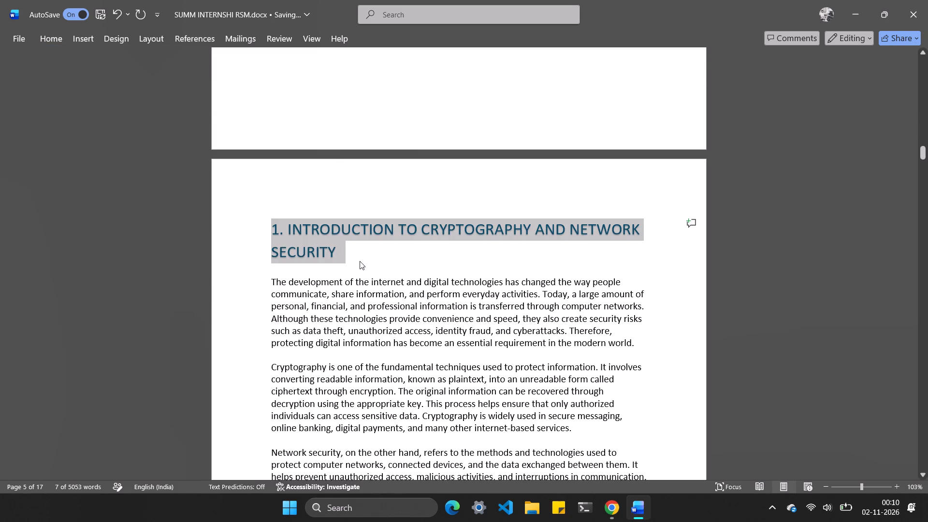
left_click(359, 258)
Insert blank lines before the "2. OBJECTIVES OF THE COURSE" heading to move it to the top of the following page.
scroll(347, 231, "down", 4)
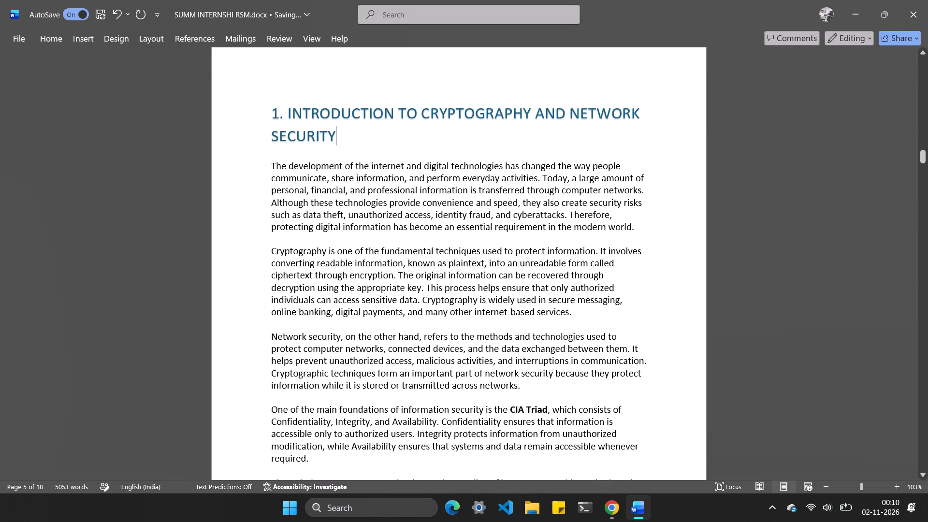
scroll(313, 233, "down", 9)
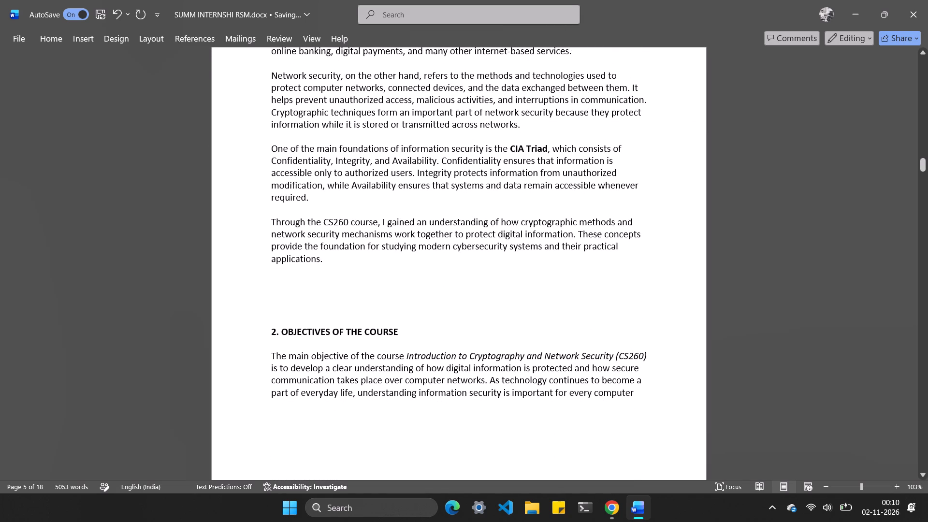
left_click(268, 329)
scroll(268, 329, "down", 5)
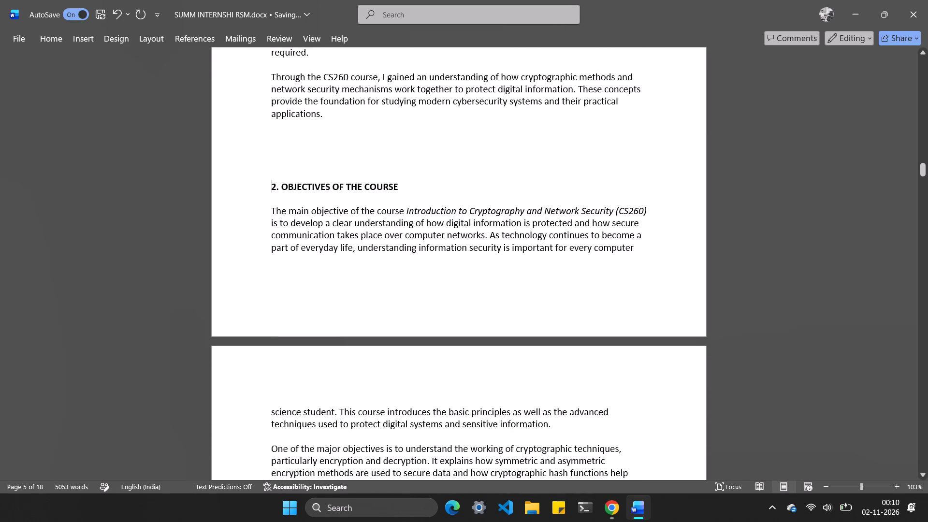
key("Return")
key("Return")
key("Return")
key("Return")
key("Return")
key("Return")
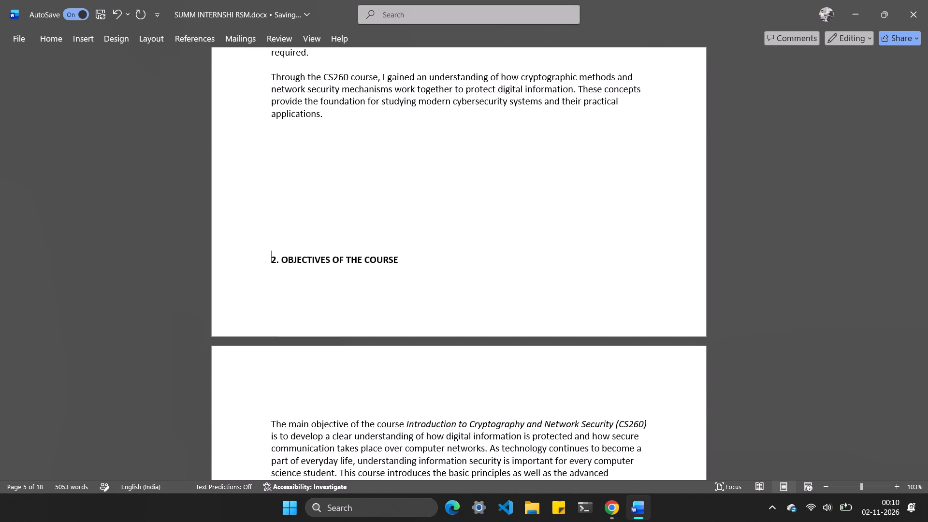
key("Return")
Select the "2. OBJECTIVES OF THE COURSE" heading for formatting.
scroll(250, 197, "down", 6)
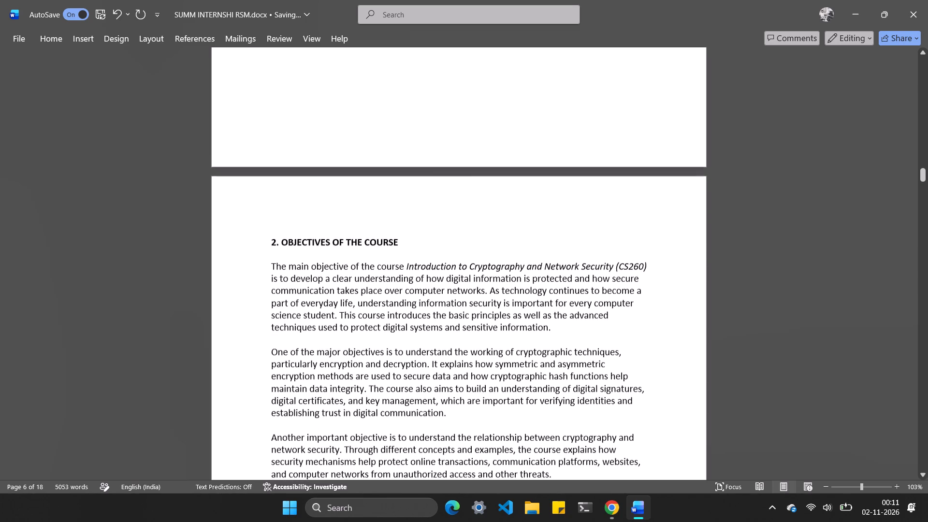
left_click_drag(265, 232, 387, 249)
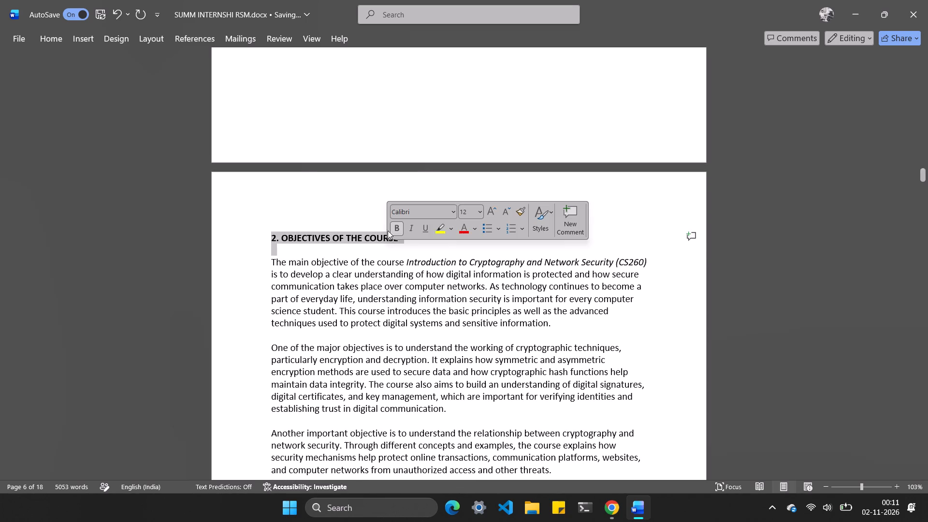
Format the "2. OBJECTIVES OF THE COURSE" heading with the blue text effect and font size 20.
left_click(61, 34)
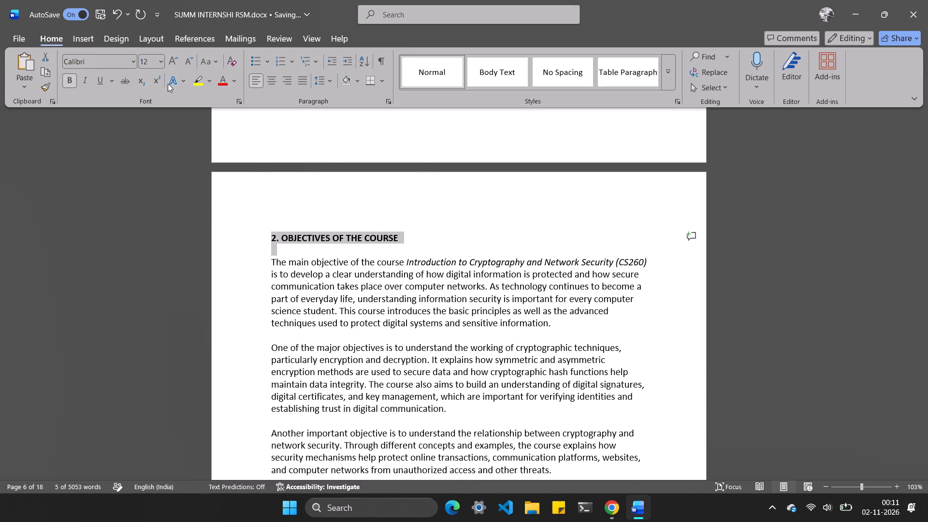
left_click(174, 85)
left_click(209, 105)
left_click(170, 50)
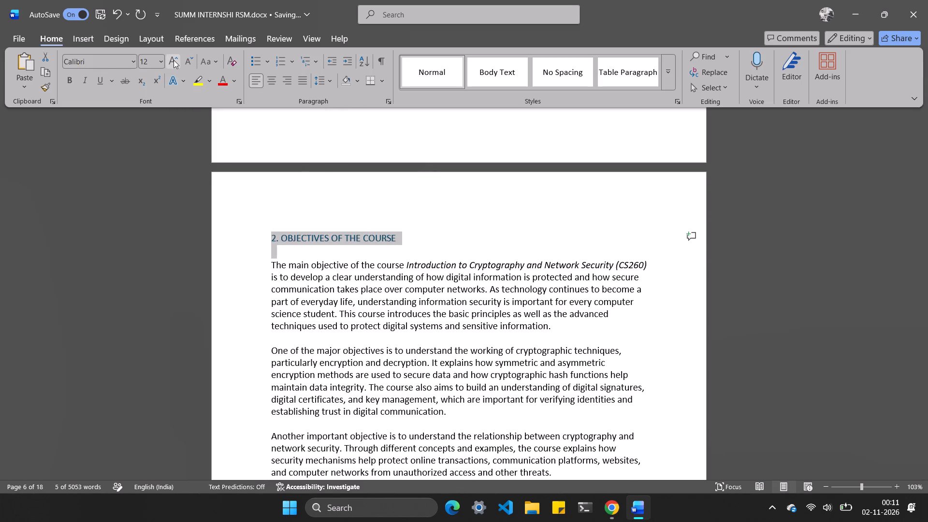
double_click(175, 62)
left_click(175, 62)
left_click(175, 62)
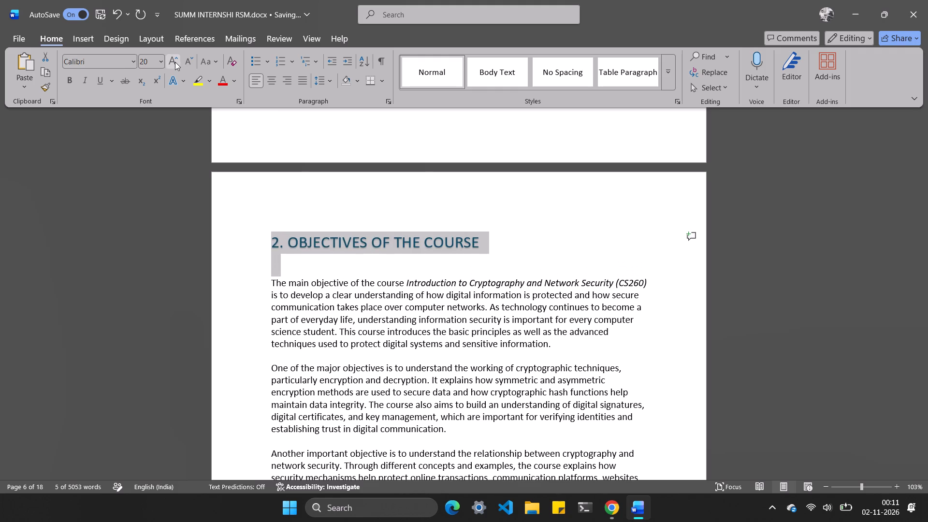
left_click(175, 62)
left_click(191, 61)
left_click(559, 230)
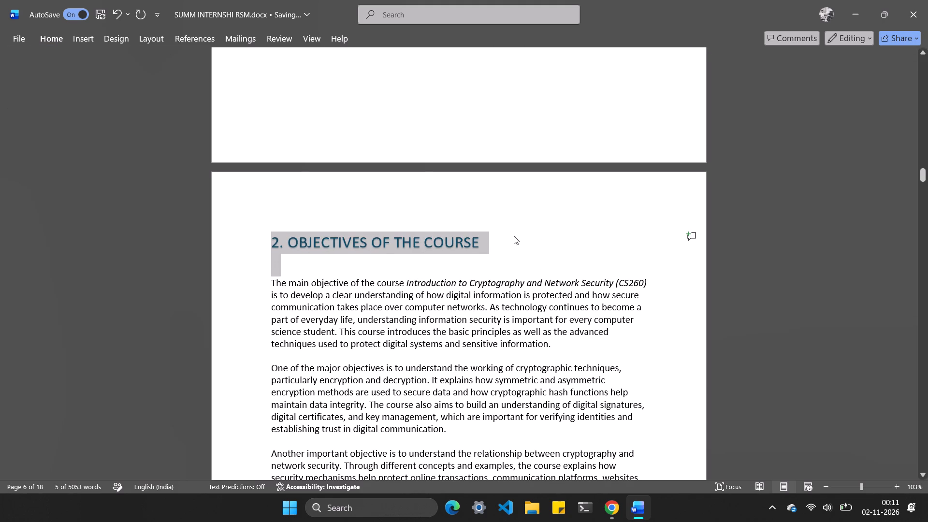
left_click(547, 256)
Insert blank lines before the "3. FUNDAMENTALS OF CRYPTOGRAPHY" heading to move it to the top of the following page.
scroll(491, 268, "down", 14)
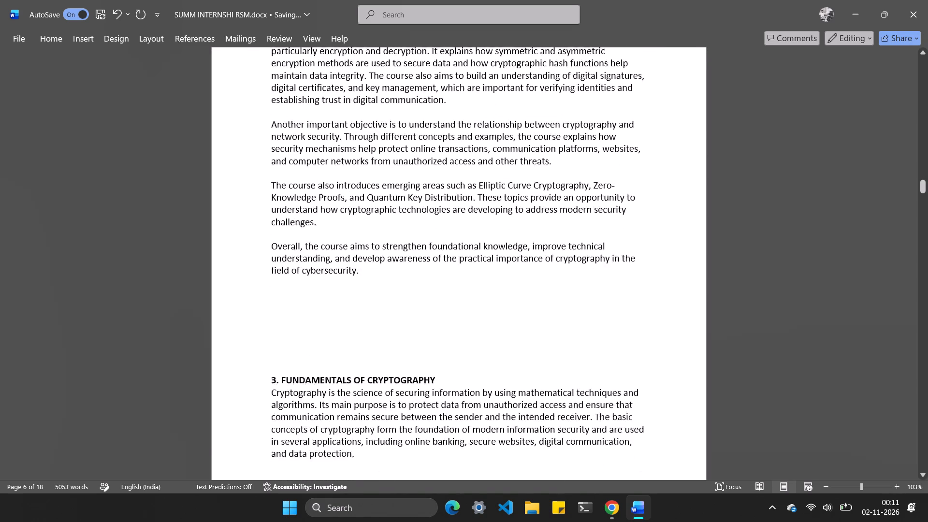
scroll(490, 269, "down", 2)
left_click(271, 240)
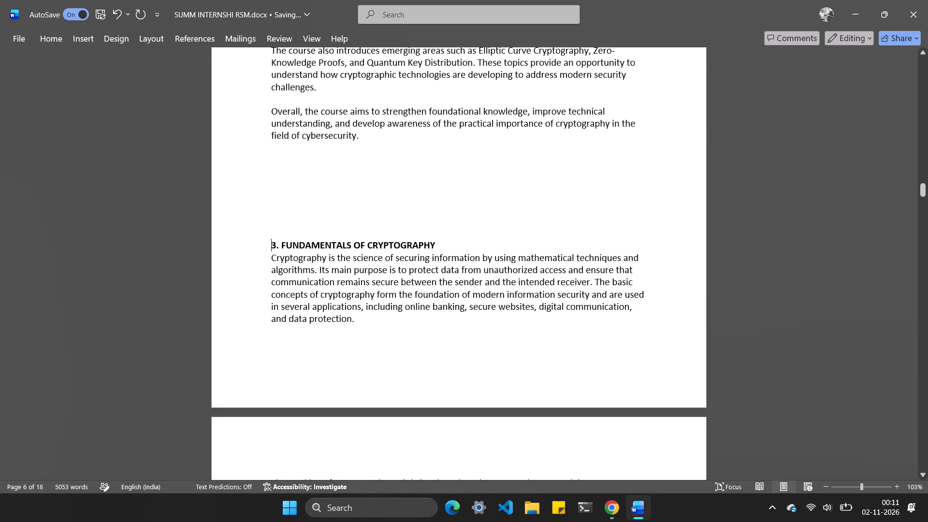
key("Return")
key("Return")
key("Return")
key("Return")
key("Return")
key("Return")
key("Return")
key("Return")
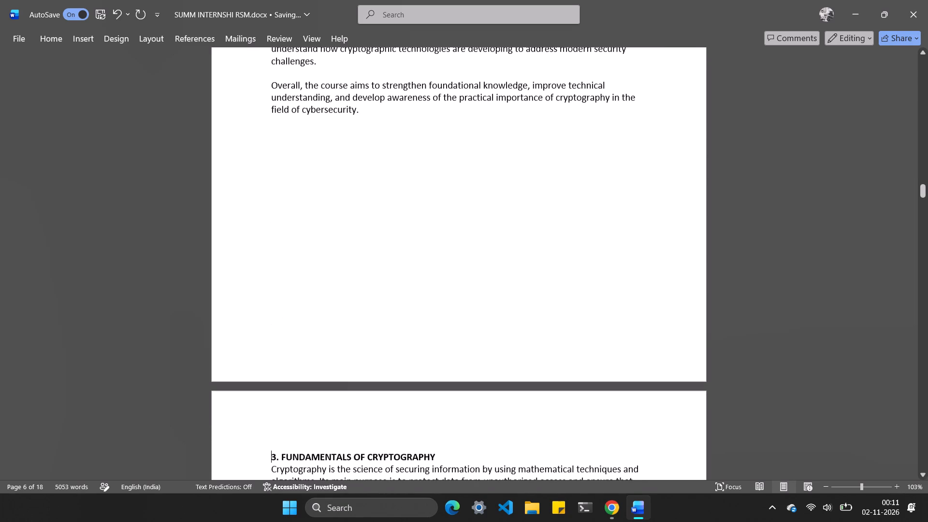
Format the "3. FUNDAMENTALS OF CRYPTOGRAPHY" heading with the blue text effect and font size 22.
scroll(263, 247, "down", 8)
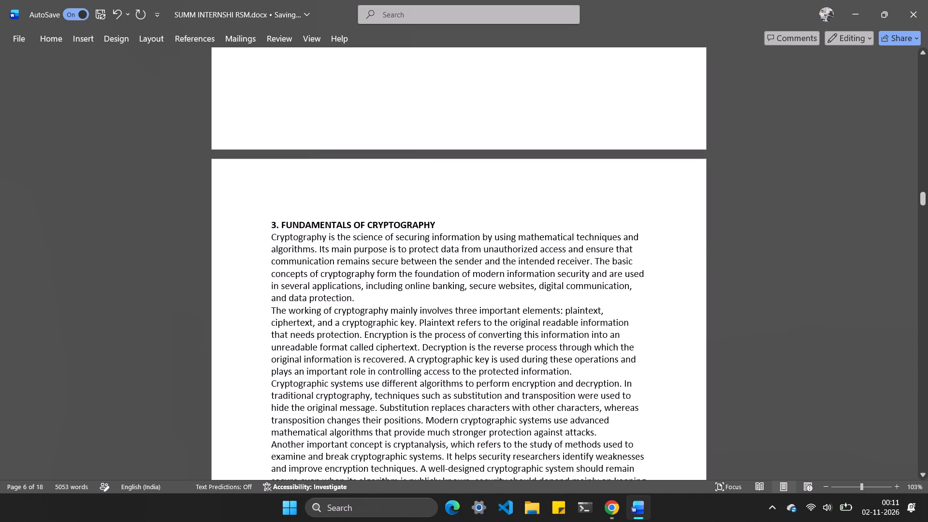
left_click_drag(269, 226, 407, 224)
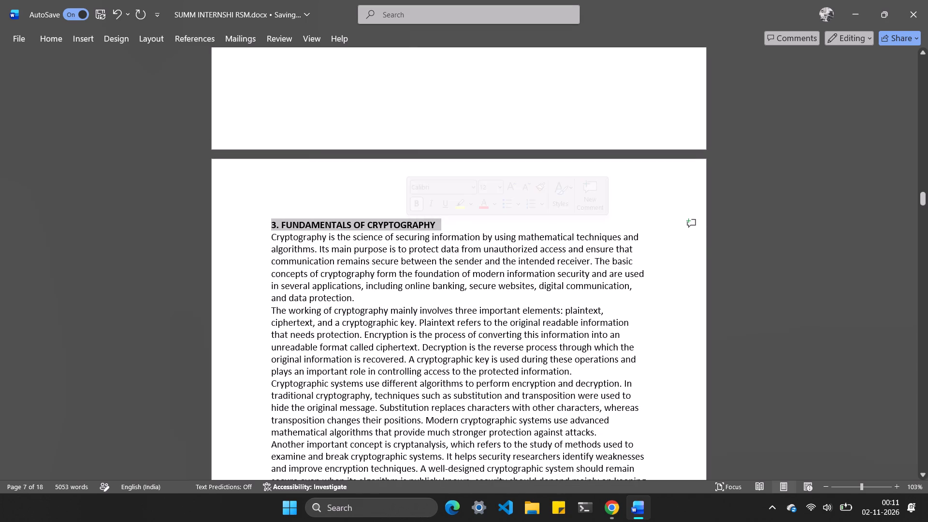
left_click(52, 40)
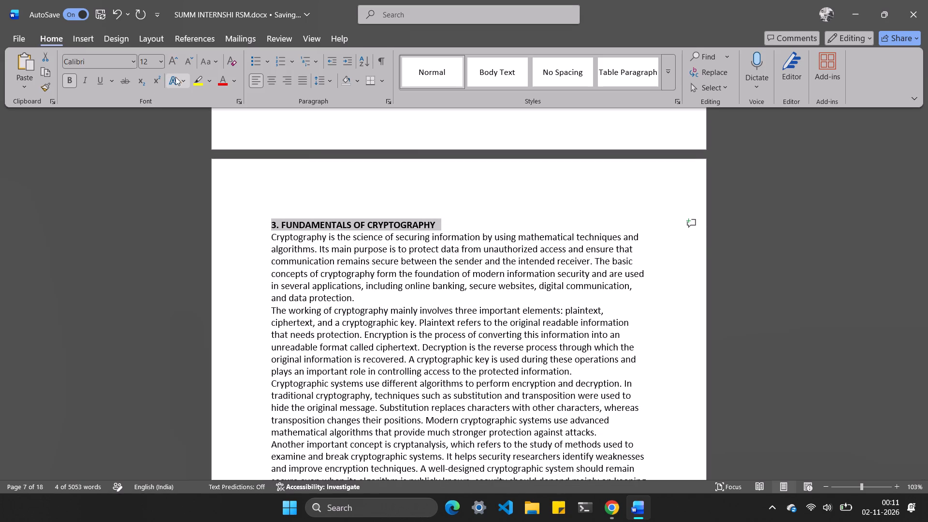
left_click(183, 80)
left_click(216, 114)
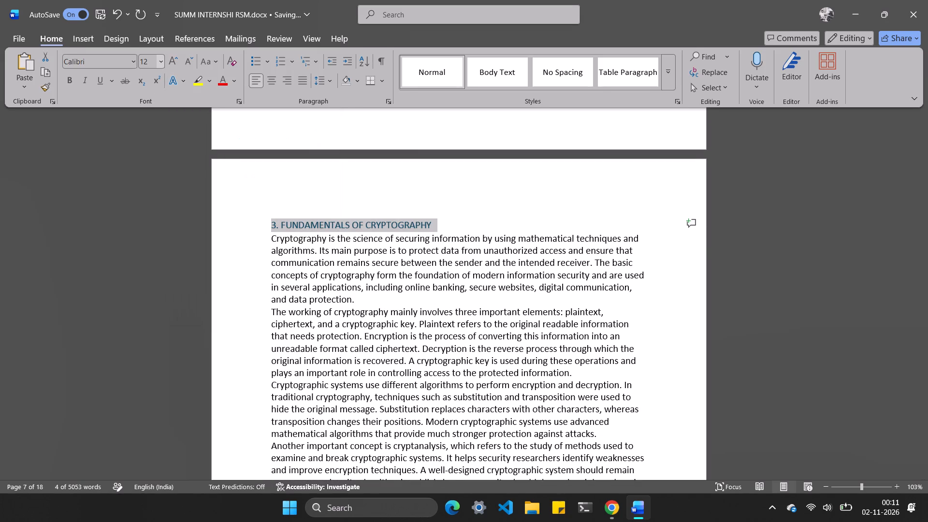
triple_click(172, 68)
left_click(171, 62)
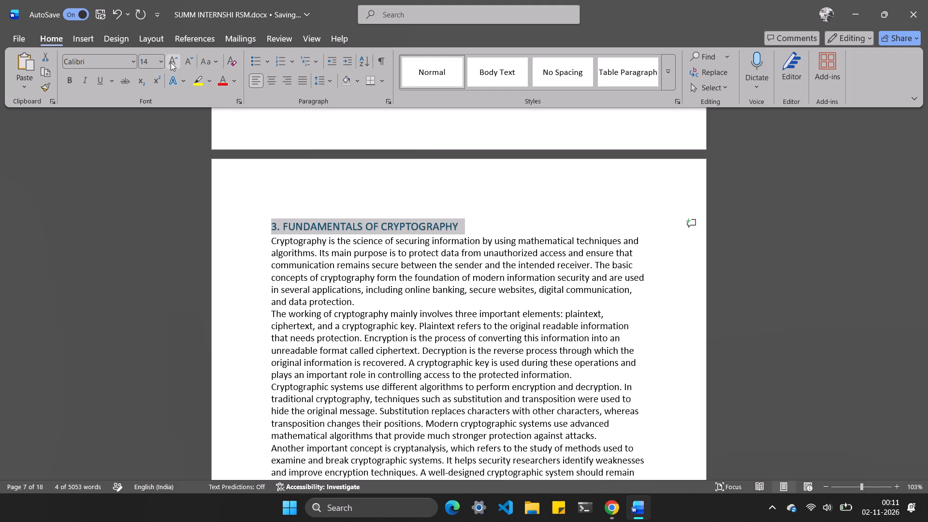
left_click(171, 62)
left_click(171, 61)
left_click(171, 61)
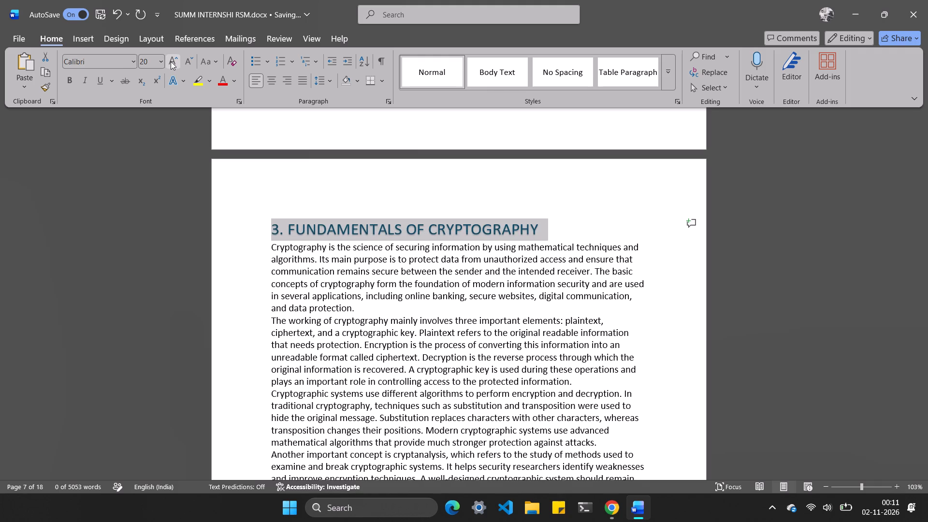
left_click(171, 61)
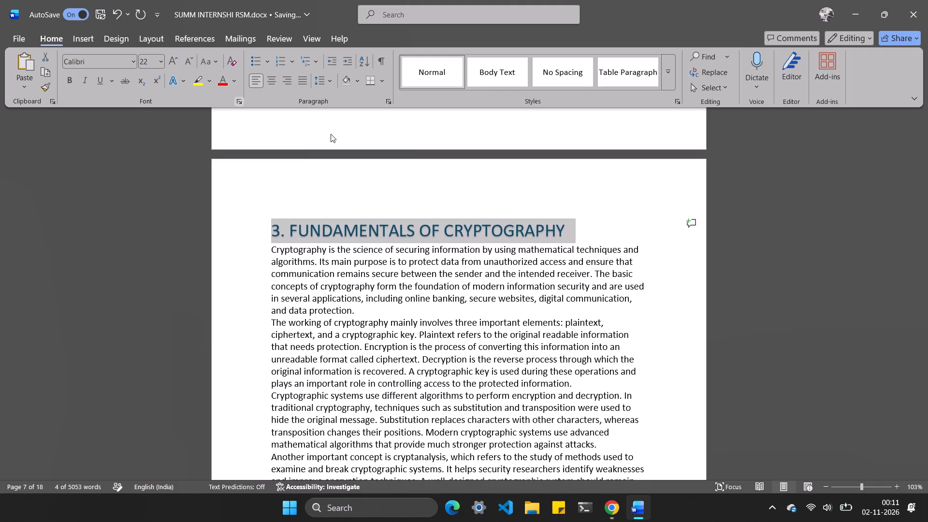
left_click(602, 234)
Insert a blank line below the "3. FUNDAMENTALS OF CRYPTOGRAPHY" heading and between each of that section's paragraphs.
left_click(590, 231)
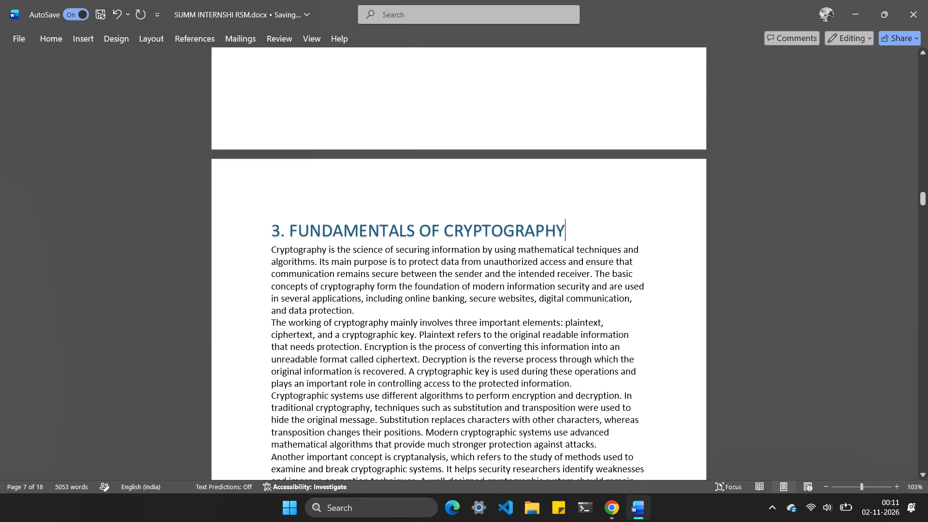
key("Return")
scroll(609, 217, "down", 6)
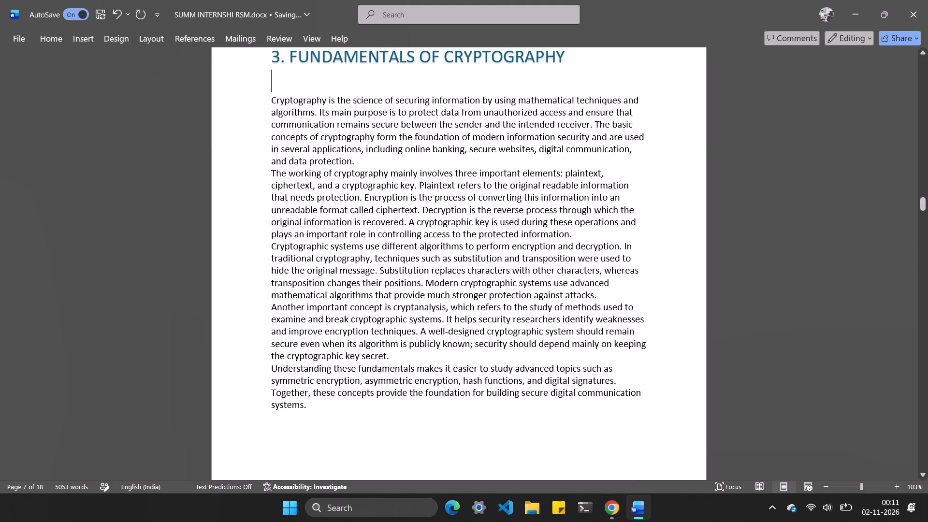
left_click(378, 165)
key("Return")
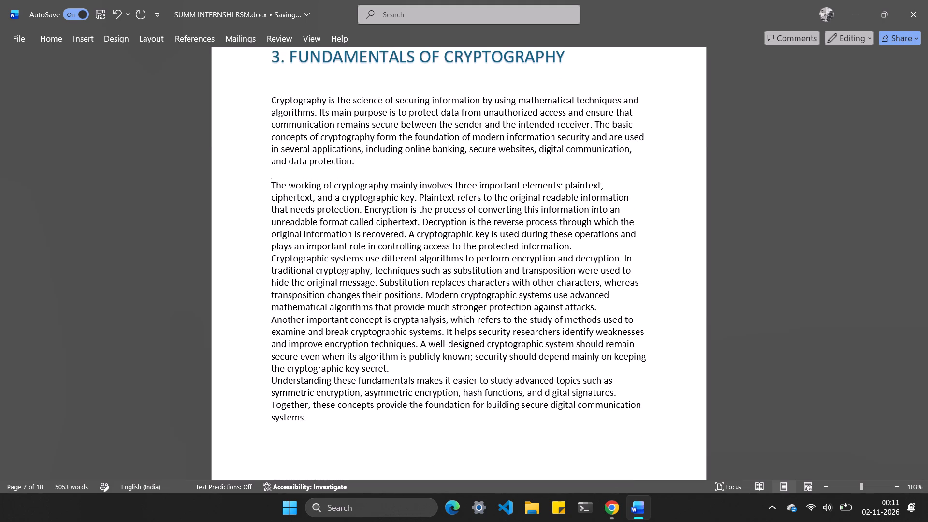
left_click(590, 245)
key("Return")
scroll(593, 246, "down", 4)
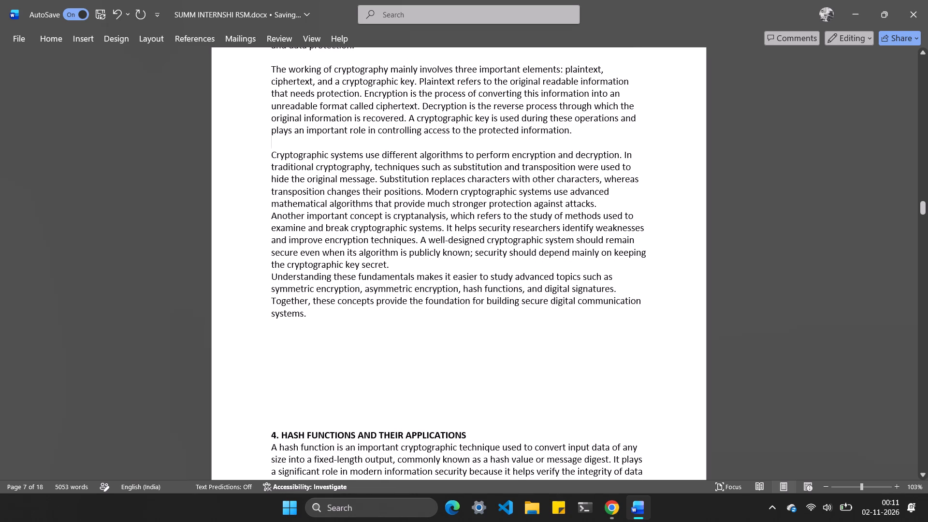
left_click(602, 206)
key("Return")
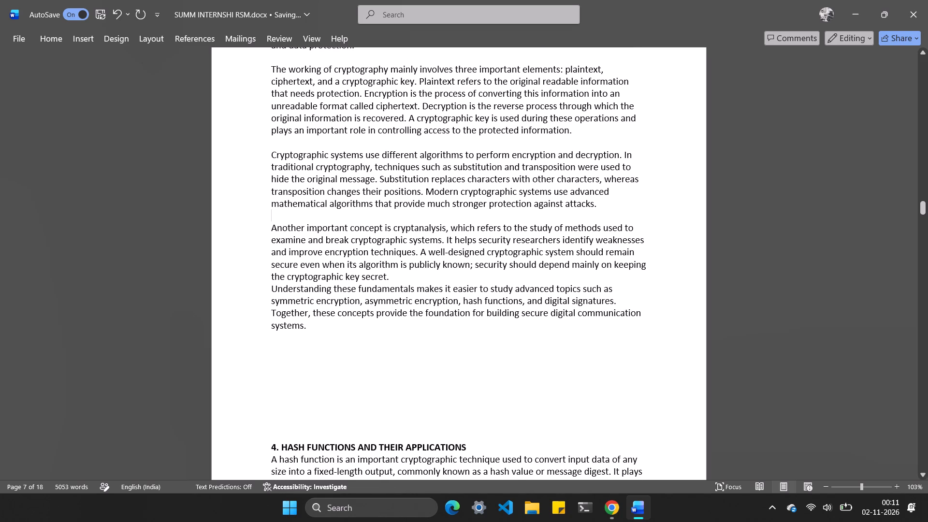
left_click(430, 278)
key("Return")
Insert blank lines before the "4. HASH FUNCTIONS AND THEIR APPLICATIONS" heading to move it to the top of the following page.
scroll(430, 277, "down", 2)
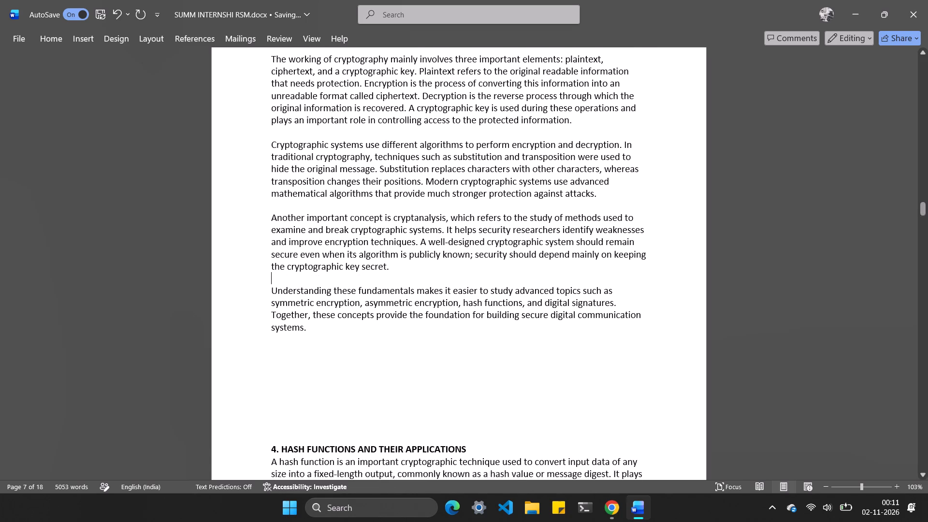
scroll(431, 277, "down", 5)
left_click(272, 253)
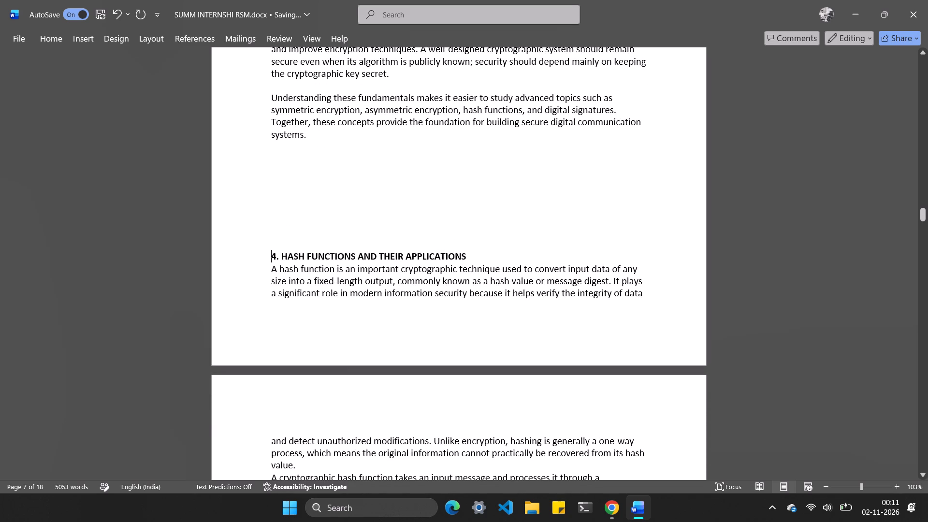
key("Return")
key("Return")
key("Return")
key("Return")
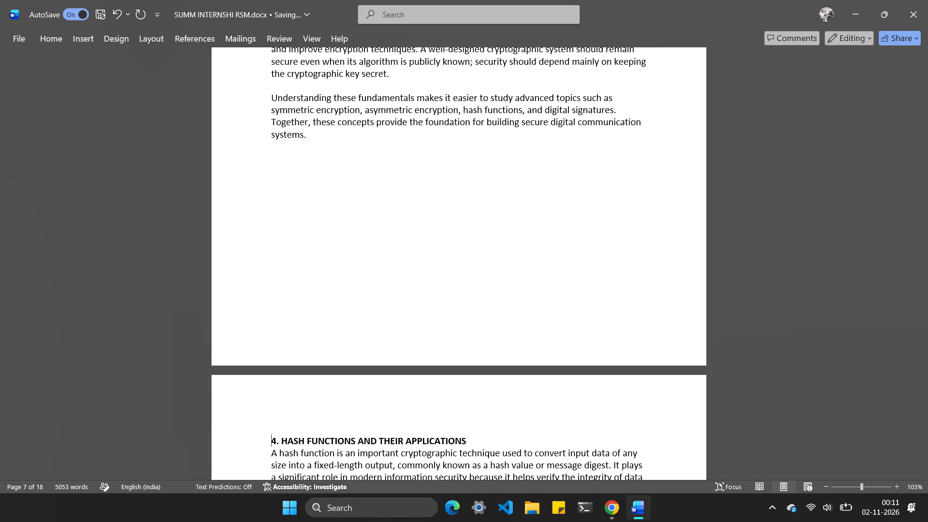
Format the "4. HASH FUNCTIONS AND THEIR APPLICATIONS" heading at font size 20 with the blue text effect.
scroll(238, 349, "down", 7)
left_click_drag(267, 241, 268, 241)
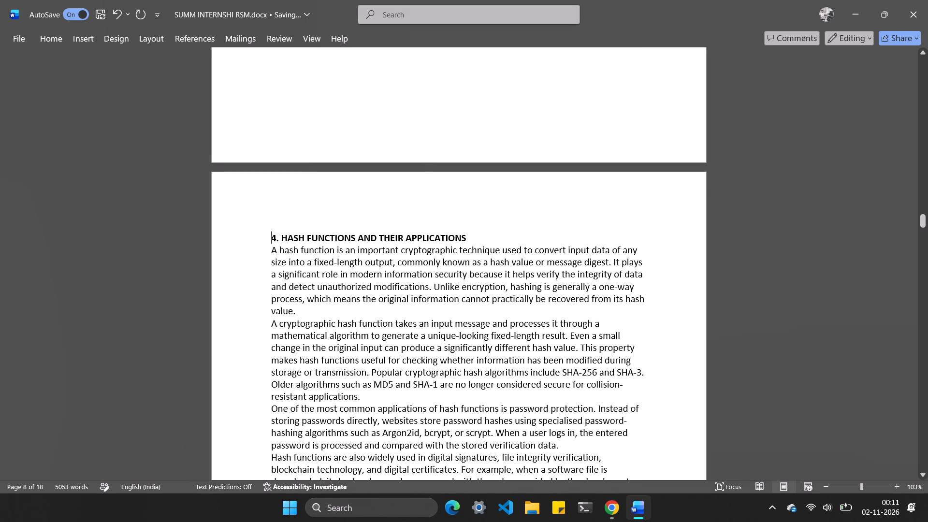
left_click_drag(268, 241, 454, 235)
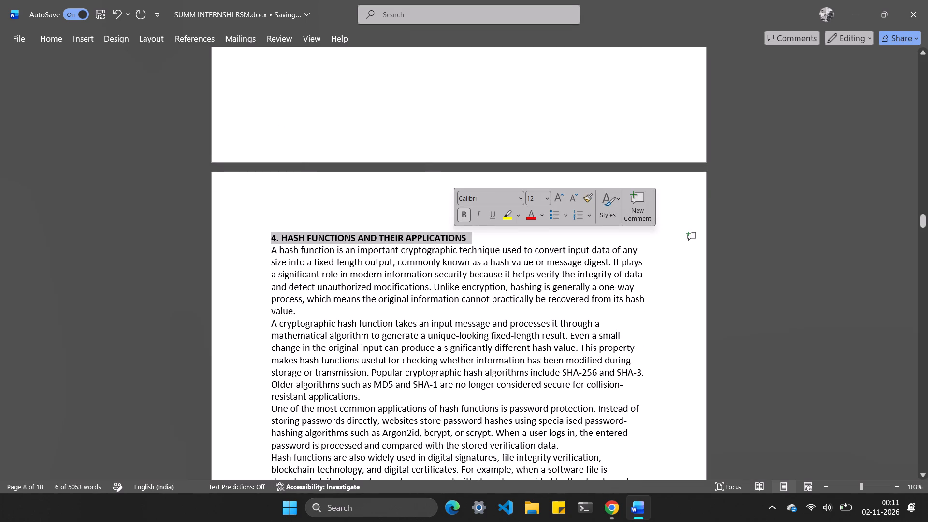
left_click(59, 37)
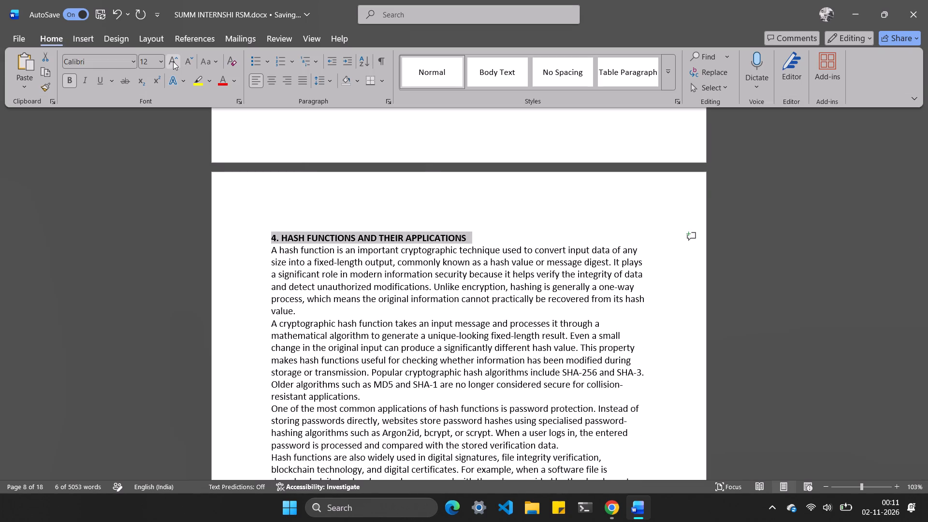
left_click(172, 61)
double_click(172, 61)
left_click(171, 61)
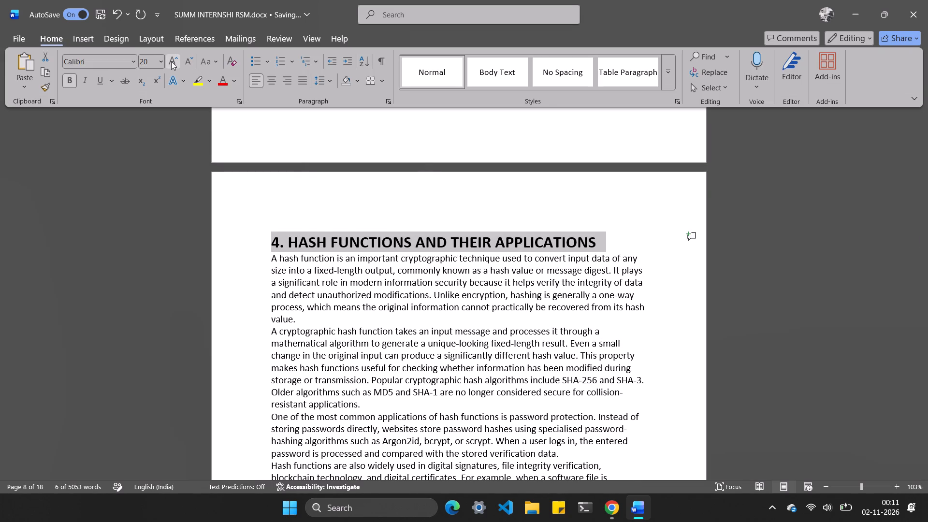
left_click(171, 61)
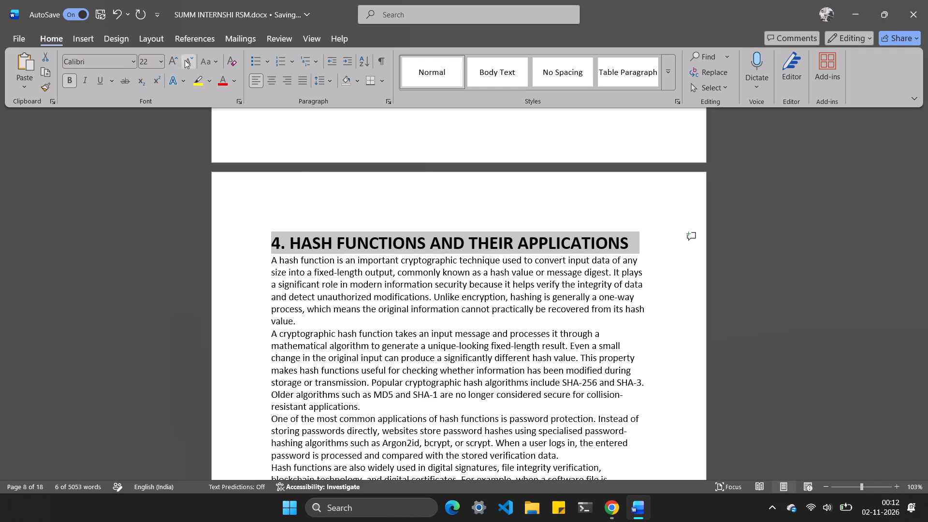
left_click(185, 60)
left_click(177, 84)
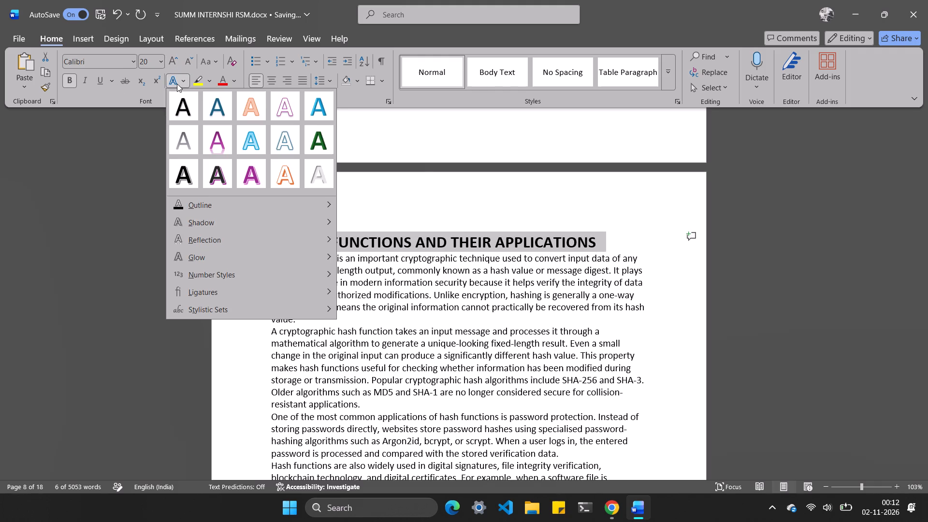
left_click(208, 104)
left_click(643, 232)
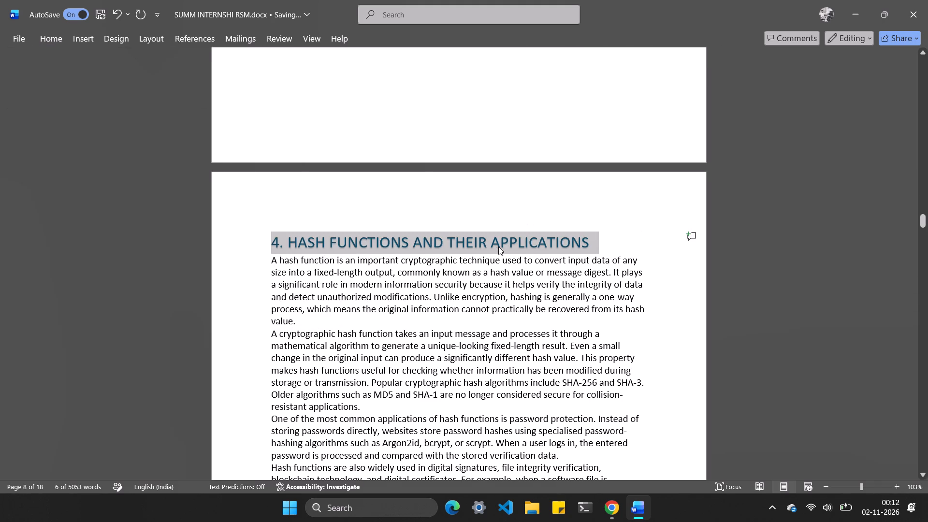
left_click(635, 237)
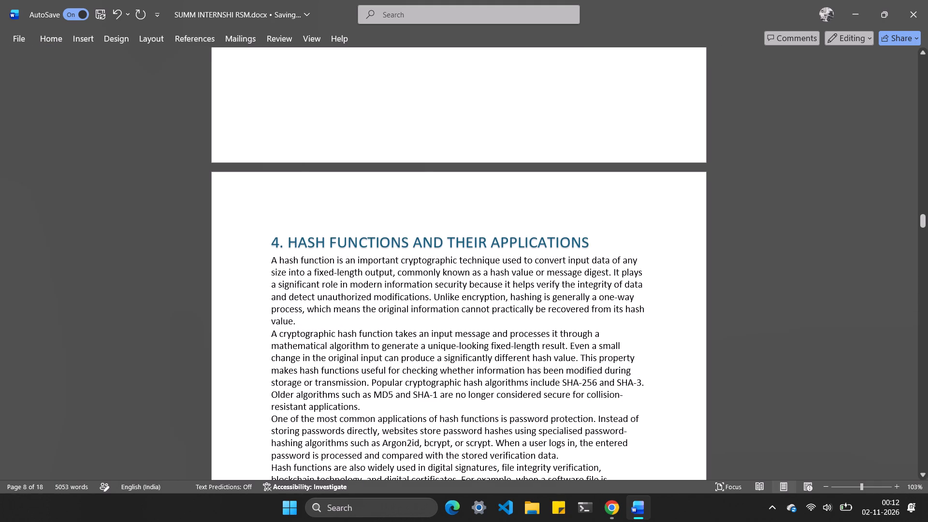
Insert a blank line below the "4. HASH FUNCTIONS AND THEIR APPLICATIONS" heading and between each of that section's paragraphs.
left_click(268, 261)
key("Return")
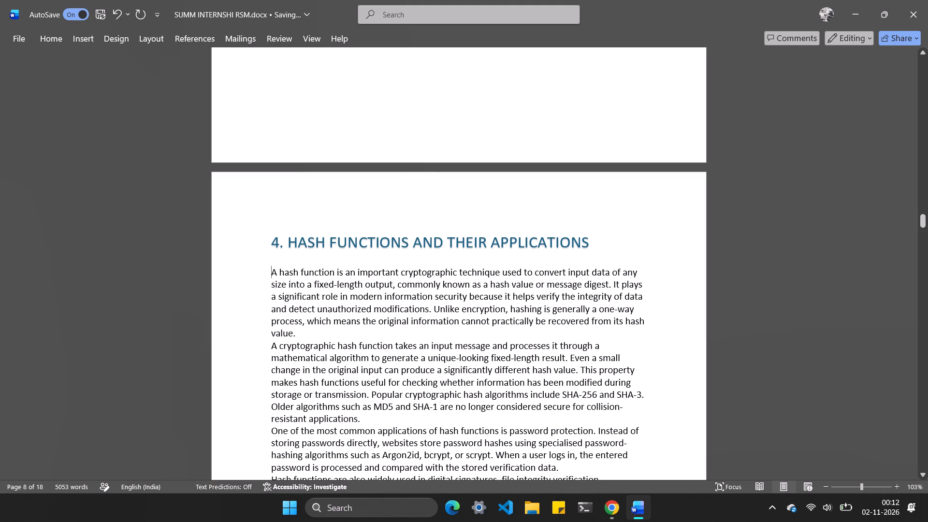
left_click(339, 331)
key("Return")
scroll(317, 348, "down", 4)
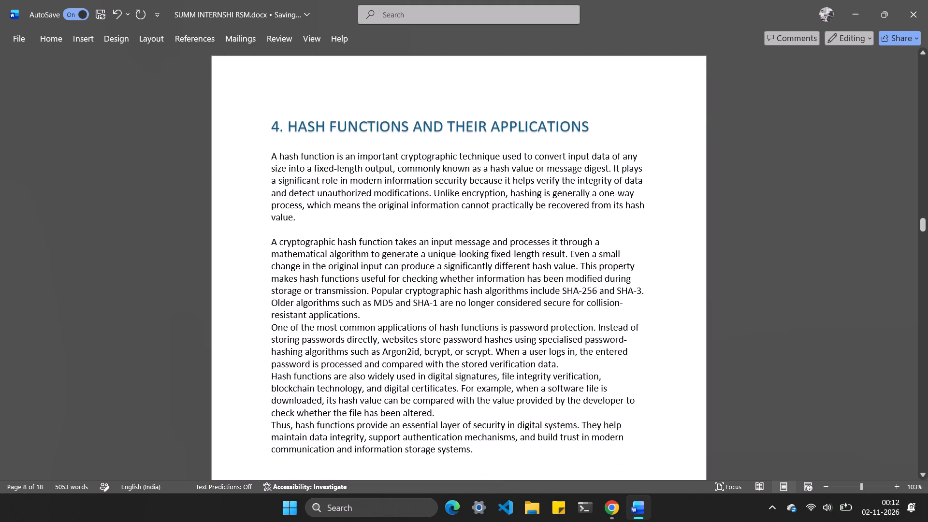
left_click(362, 318)
key("Return")
scroll(407, 358, "down", 2)
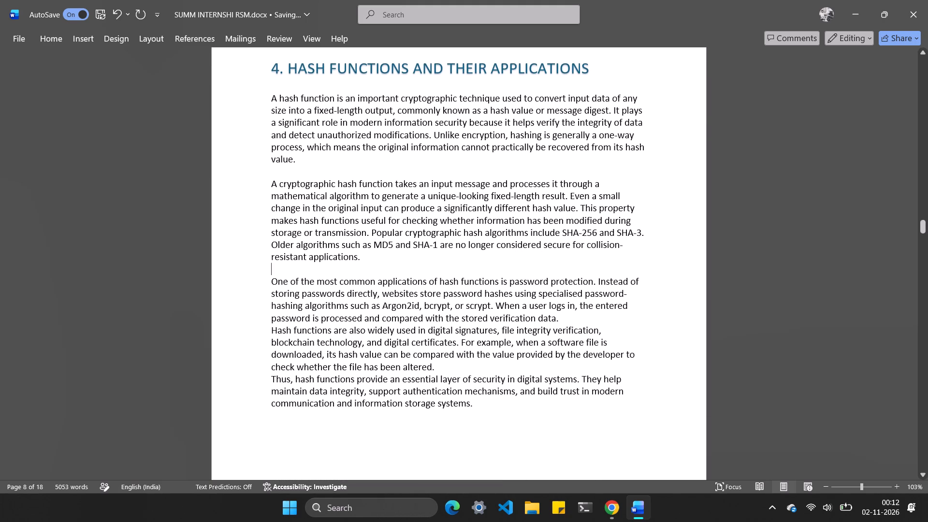
left_click(565, 320)
key("Return")
scroll(558, 325, "down", 3)
left_click(456, 296)
key("Return")
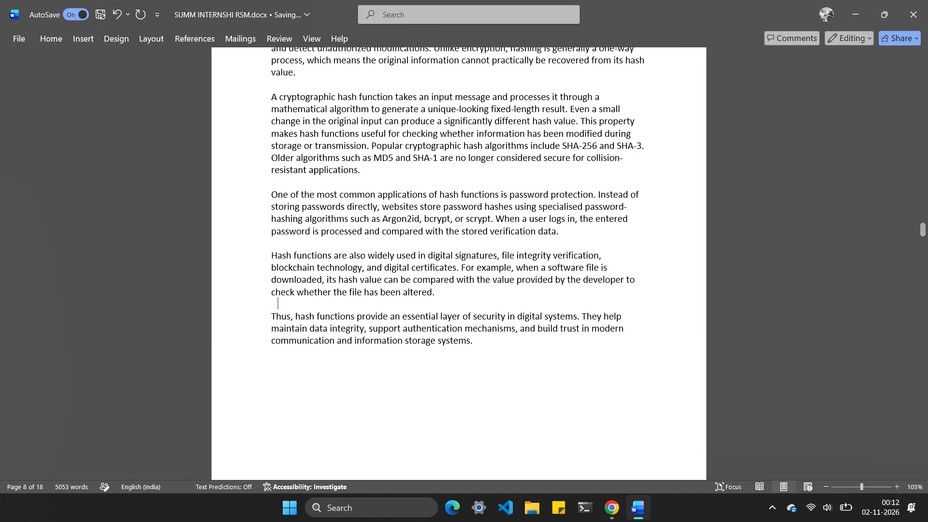
Review the report's pages from the hash functions section back up to the cover page.
scroll(456, 296, "down", 11)
scroll(455, 295, "down", 12)
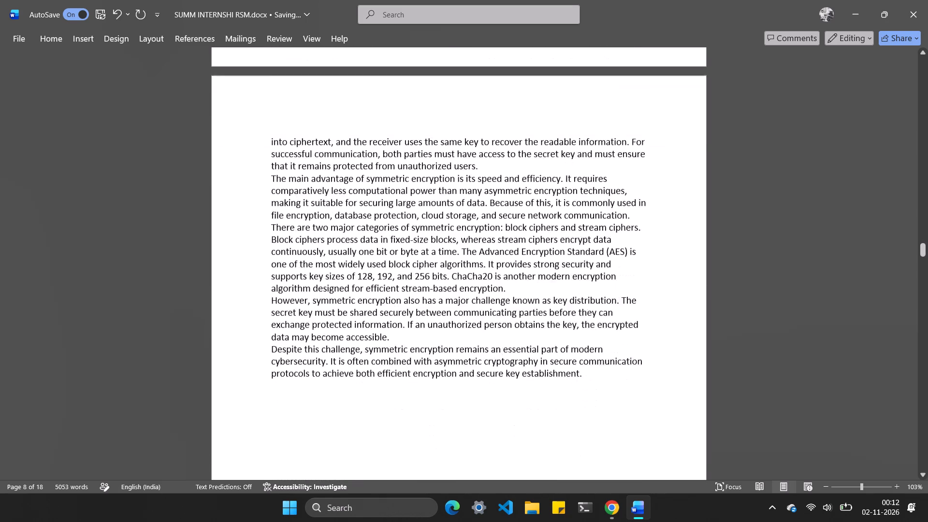
scroll(453, 292, "up", 20)
scroll(453, 292, "up", 20)
scroll(453, 292, "up", 2)
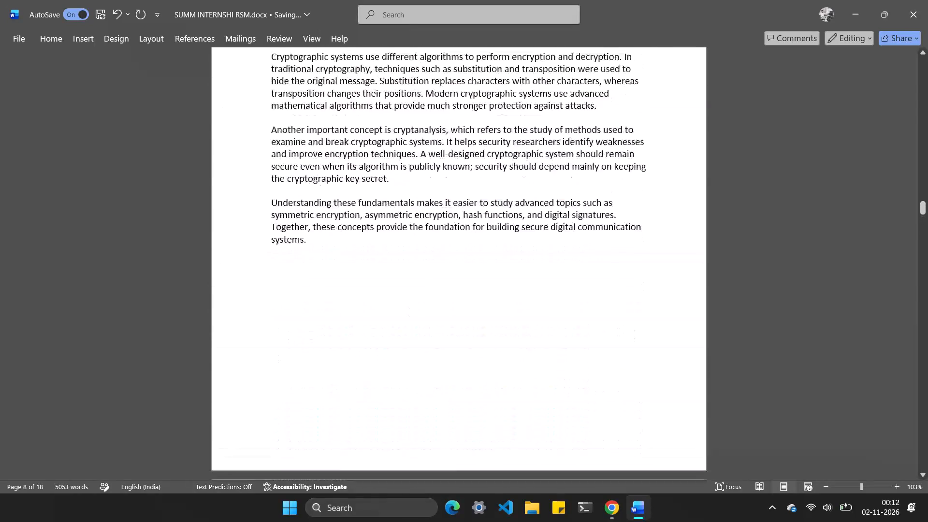
scroll(422, 226, "up", 20)
scroll(422, 226, "up", 14)
scroll(414, 228, "up", 8)
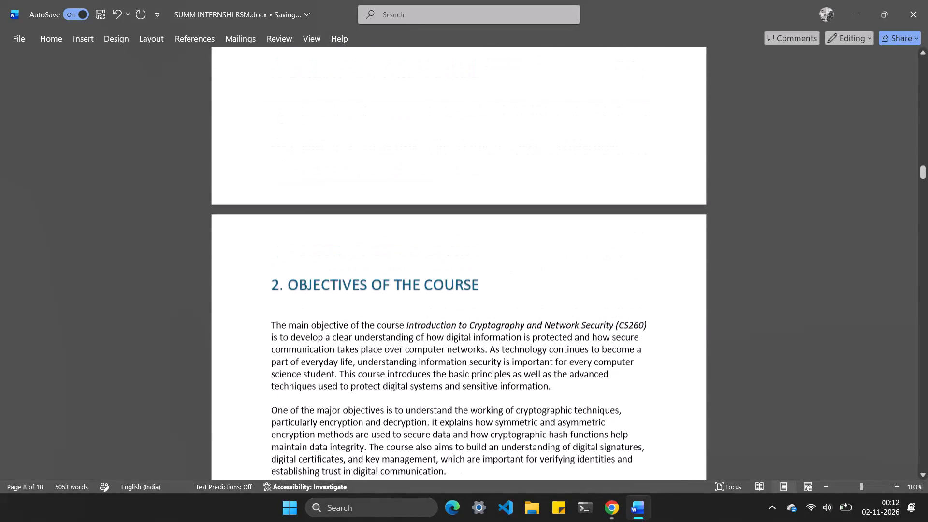
scroll(412, 228, "up", 15)
scroll(409, 229, "up", 20)
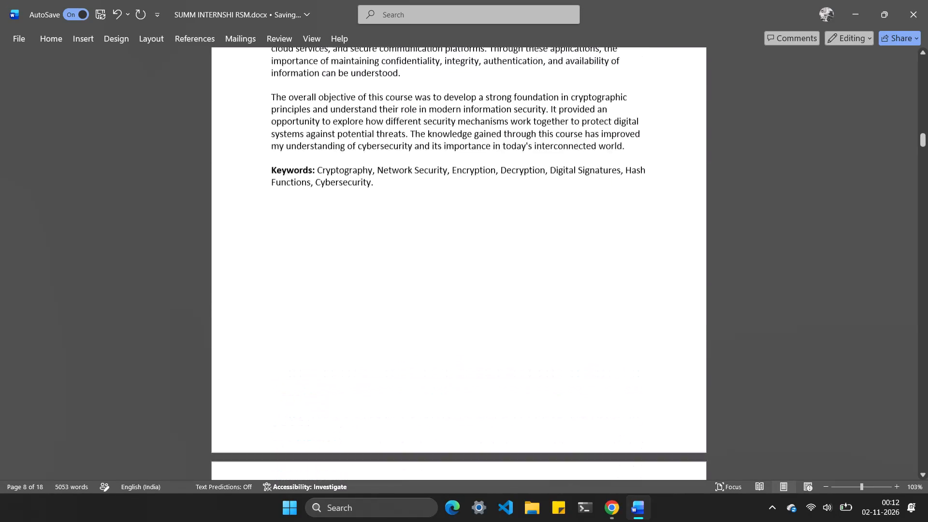
scroll(390, 232, "up", 20)
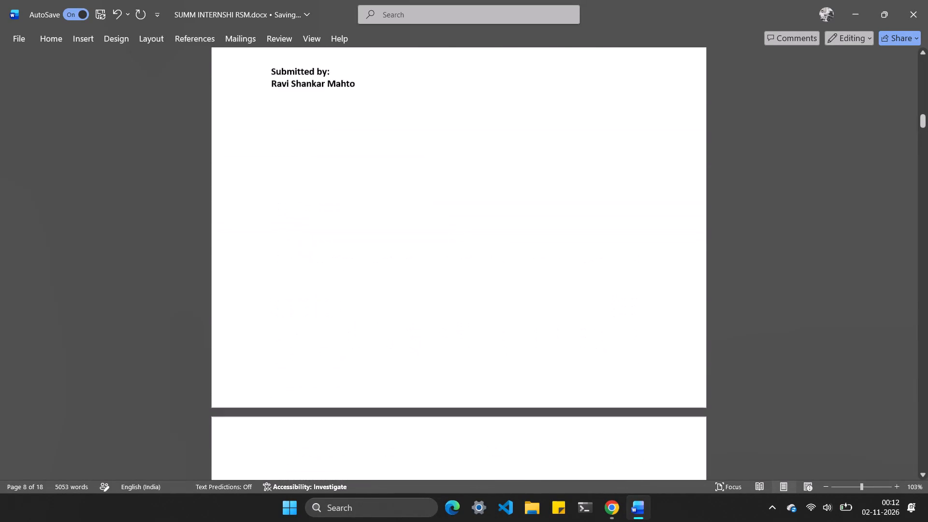
scroll(373, 235, "up", 15)
scroll(365, 236, "up", 15)
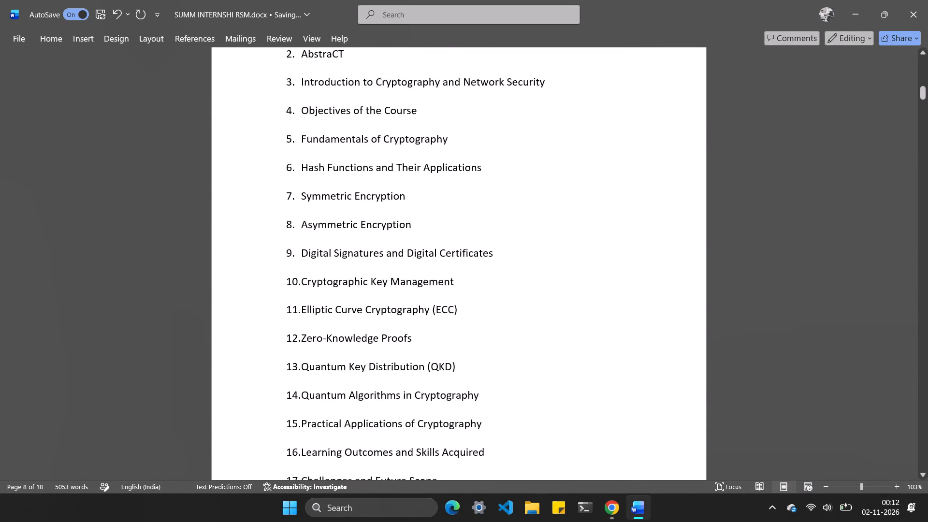
scroll(359, 236, "up", 14)
scroll(357, 240, "up", 14)
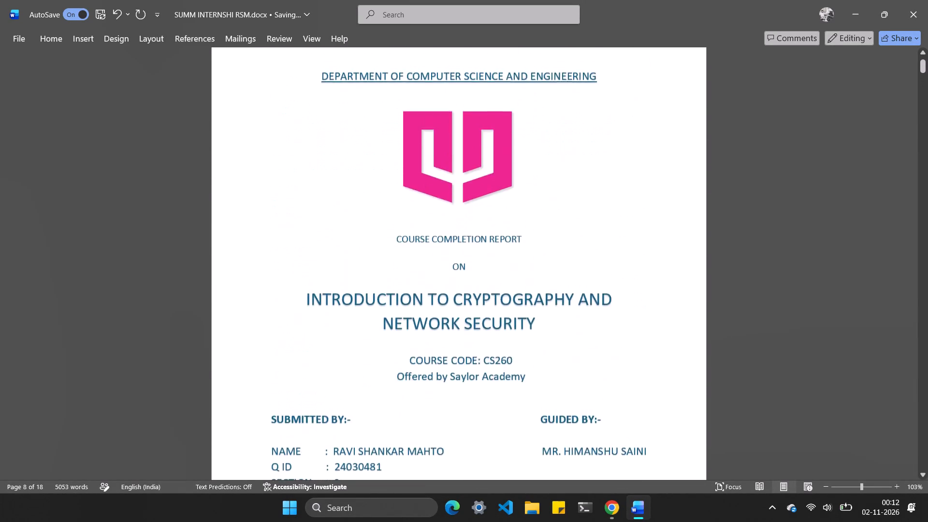
scroll(355, 240, "up", 5)
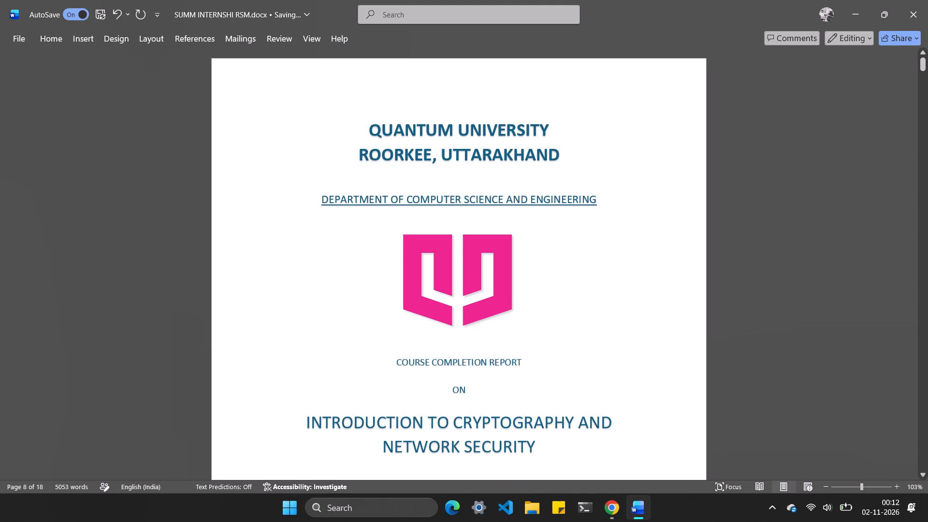
Enlarge the cover page's "QUANTUM UNIVERSITY ROORKEE, UTTARAKHAND" heading to font size 24.
scroll(360, 204, "down", 2)
left_click_drag(366, 72, 511, 102)
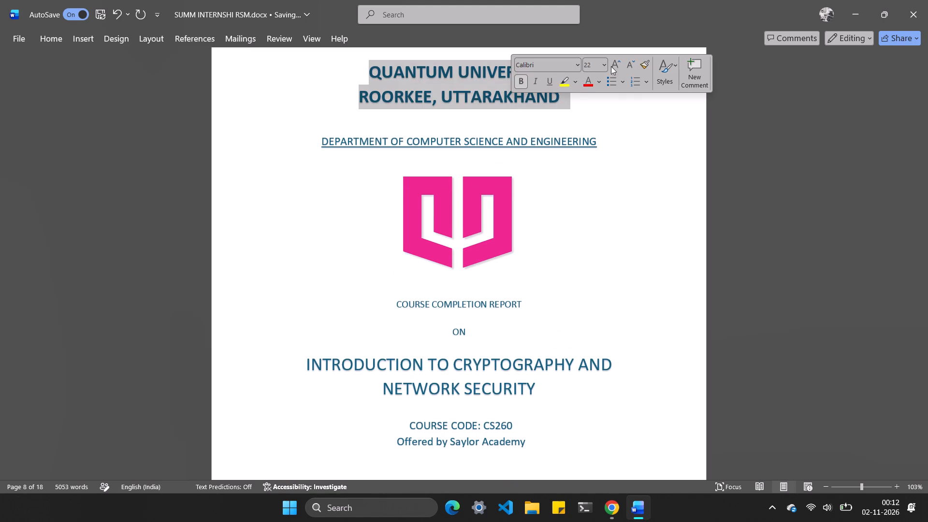
left_click(618, 67)
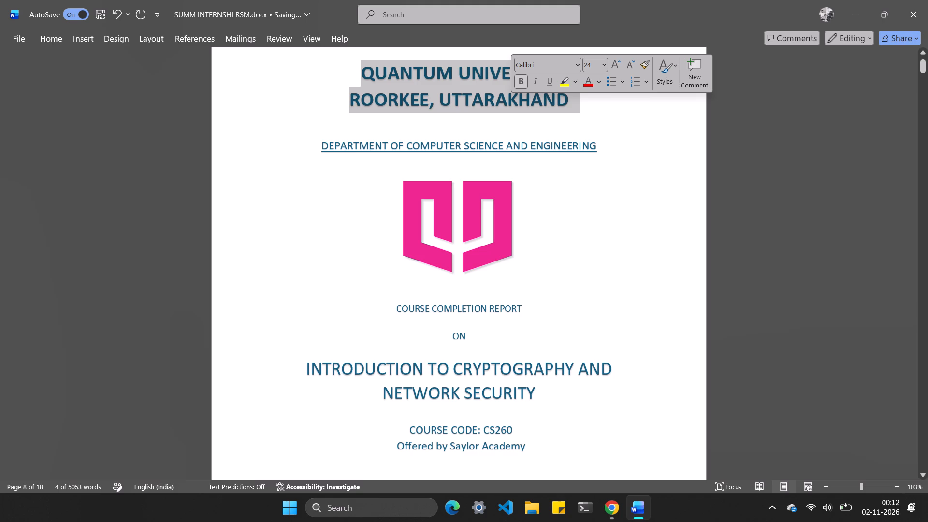
left_click_drag(314, 146, 578, 155)
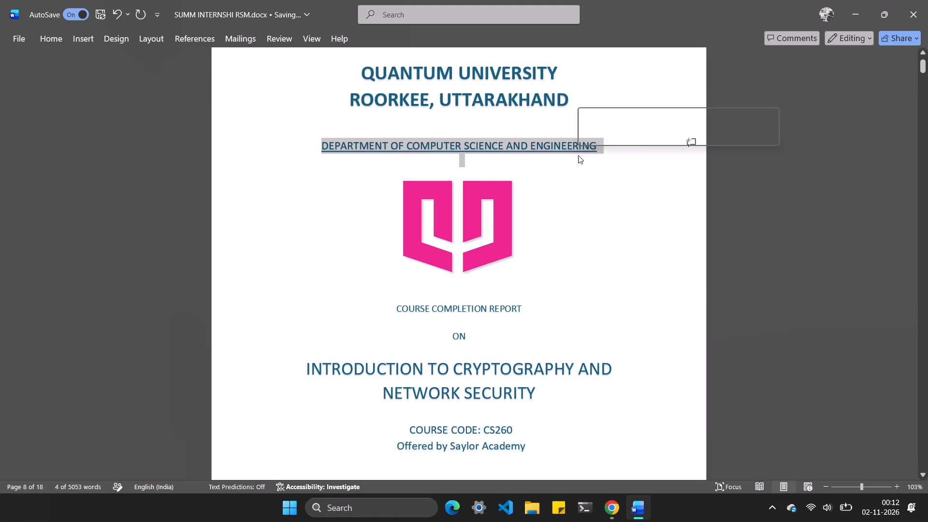
left_click(564, 205)
Increase the font of the cover title "INTRODUCTION TO CRYPTOGRAPHY AND NETWORK SECURITY" by one size step.
scroll(561, 209, "down", 4)
left_click_drag(304, 256, 328, 256)
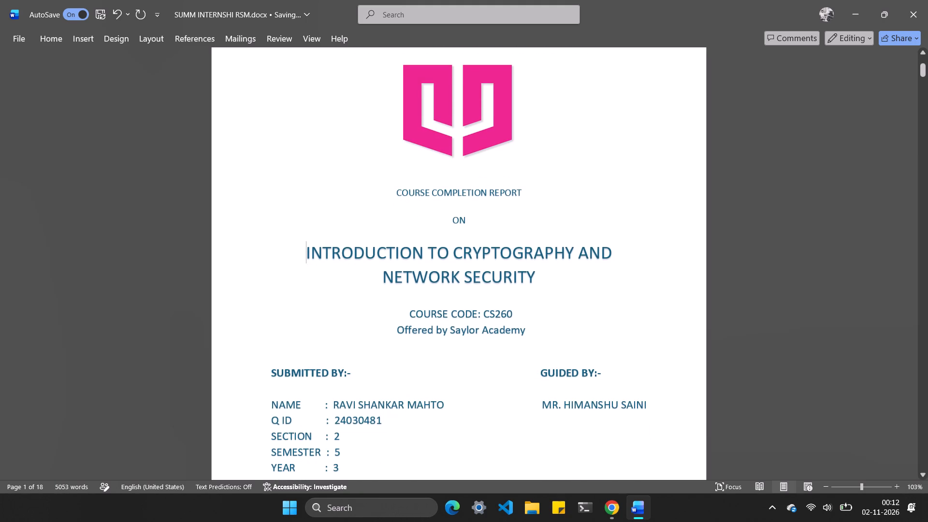
left_click_drag(328, 256, 514, 290)
left_click(616, 253)
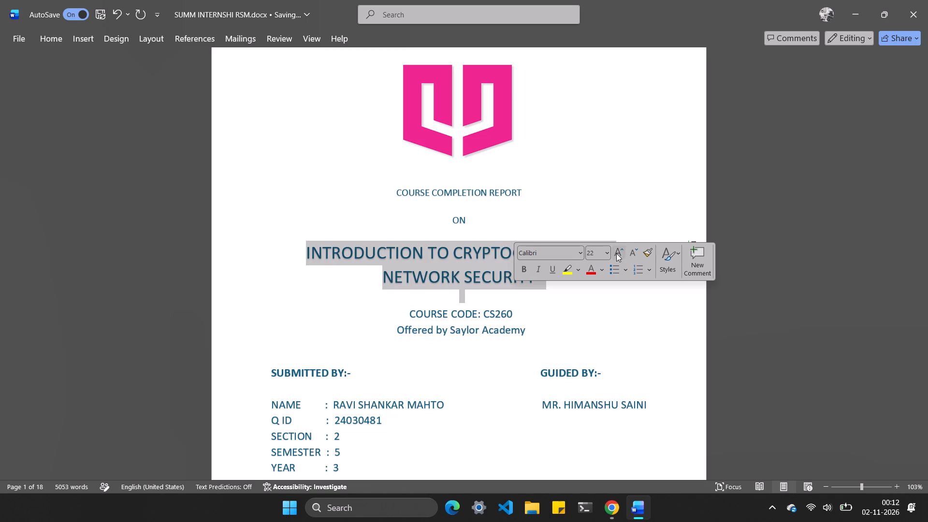
left_click(627, 185)
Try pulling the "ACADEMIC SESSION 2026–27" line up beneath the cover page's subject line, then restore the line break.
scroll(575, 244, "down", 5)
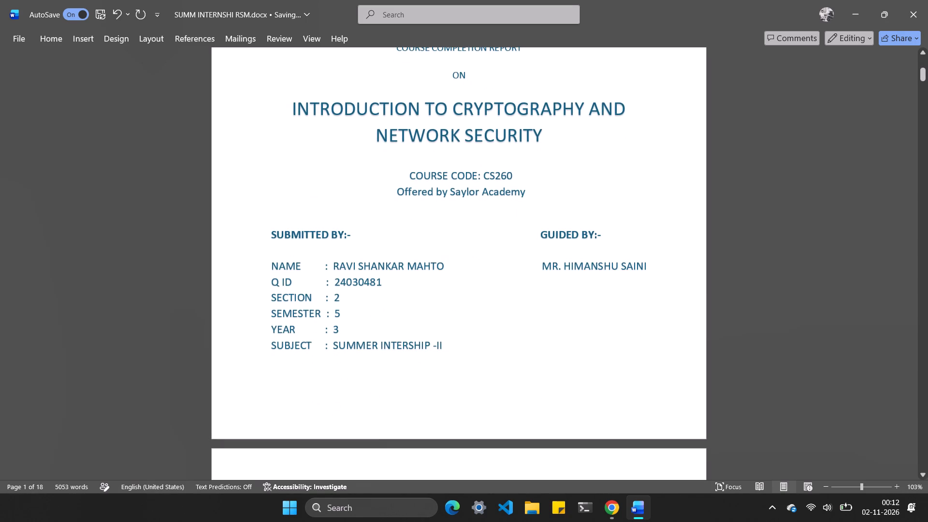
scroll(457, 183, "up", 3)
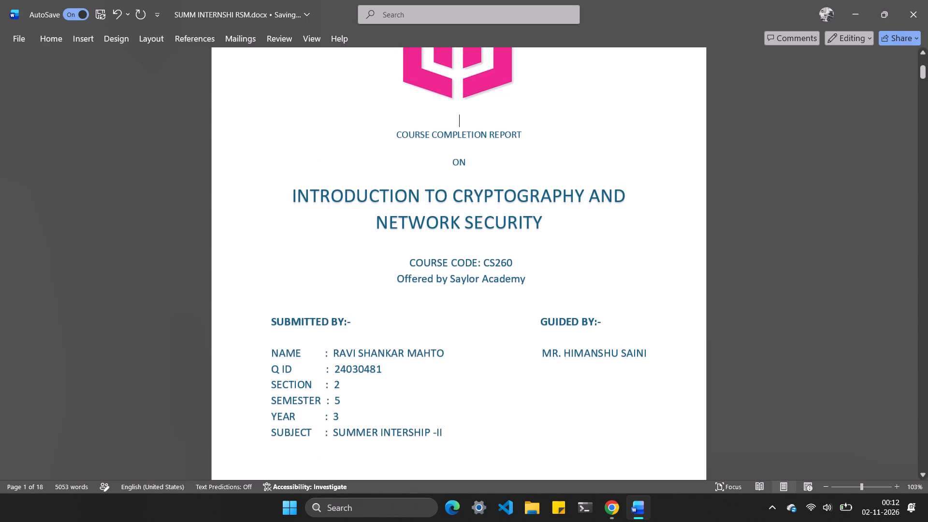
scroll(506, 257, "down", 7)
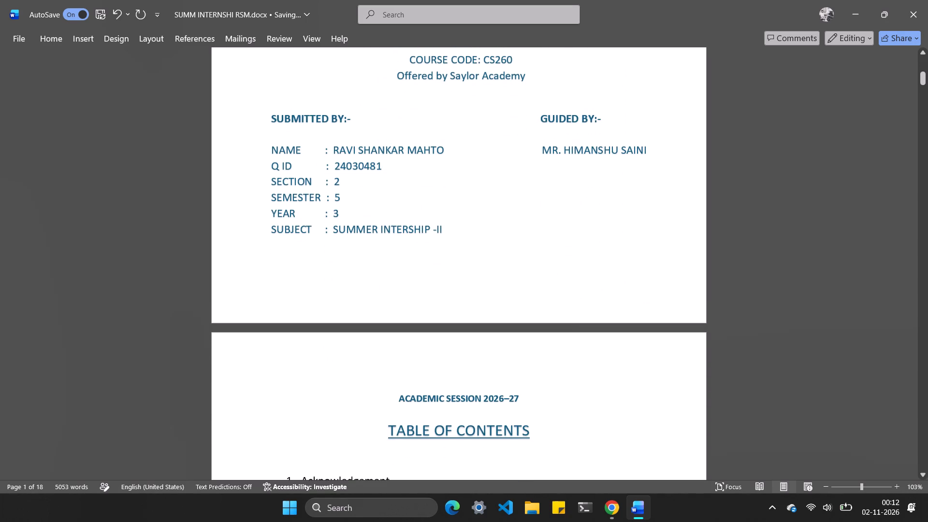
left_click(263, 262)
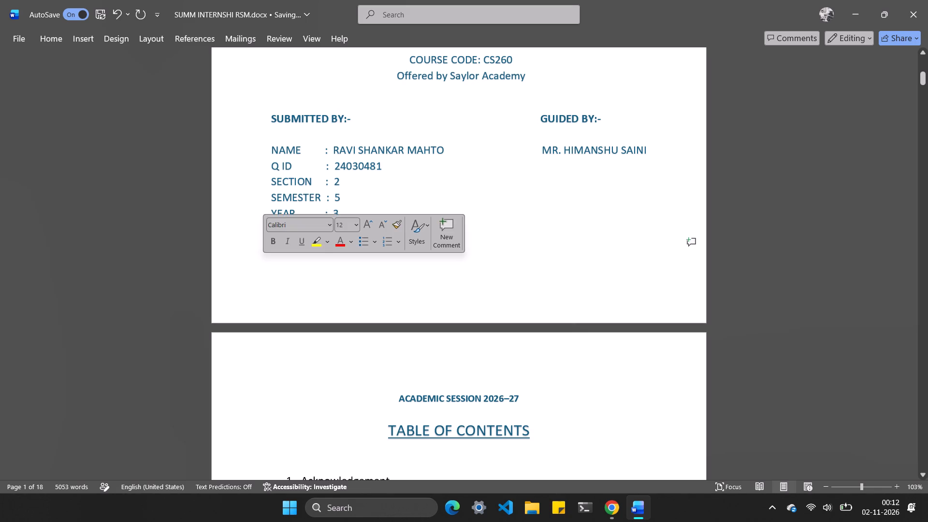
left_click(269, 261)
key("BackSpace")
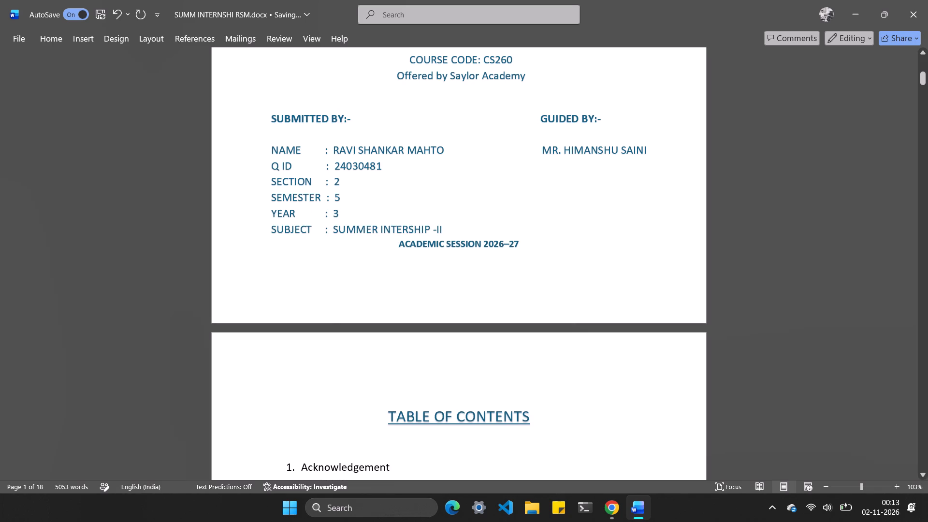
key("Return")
Move the "ACADEMIC SESSION 2026–27" line from above the table of contents to directly below the cover page's subject line.
scroll(382, 236, "up", 13)
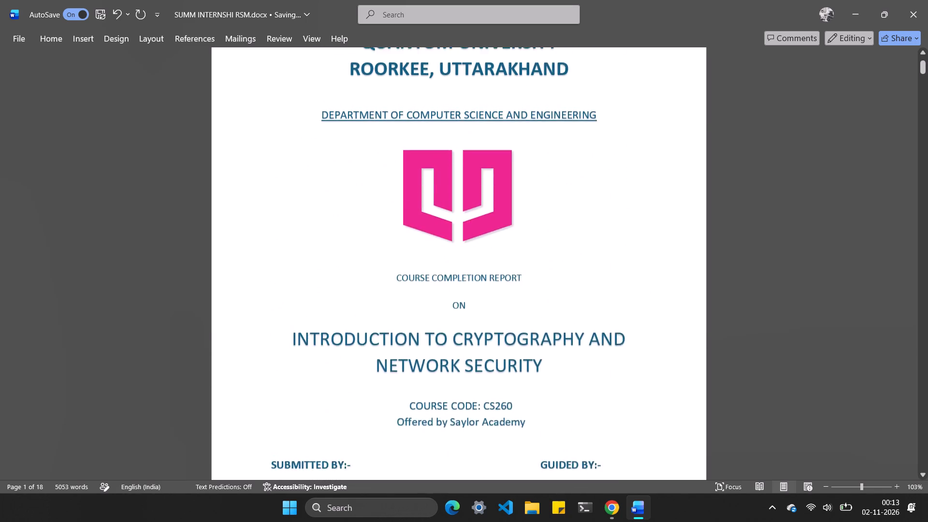
scroll(385, 232, "up", 4)
scroll(391, 242, "down", 2)
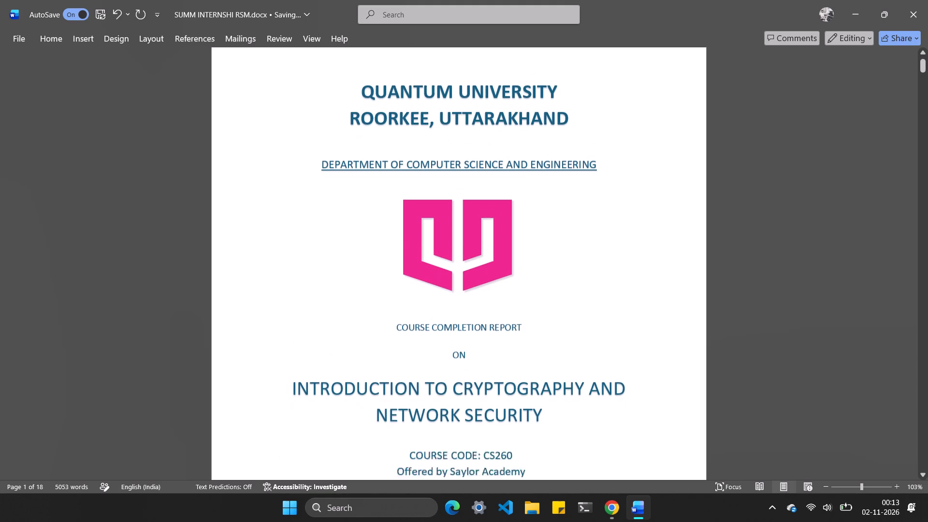
scroll(458, 308, "down", 2)
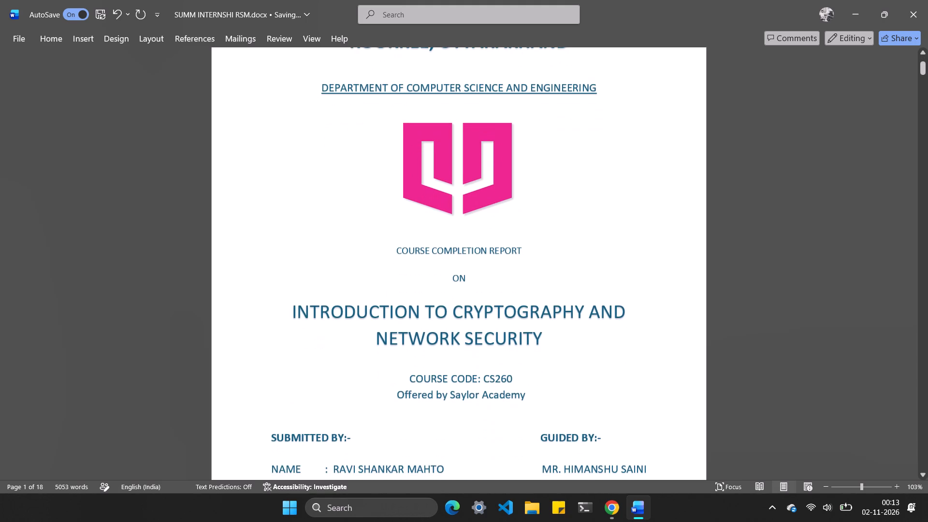
scroll(461, 277, "down", 5)
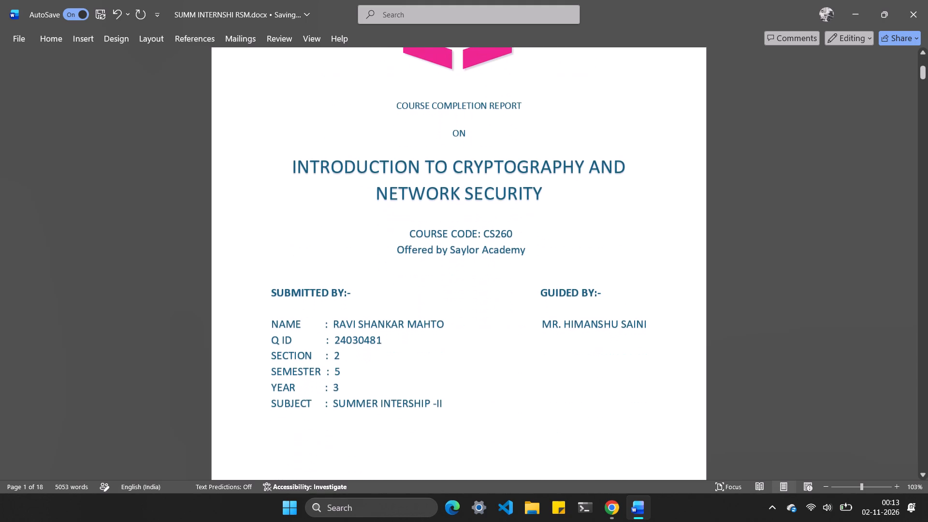
scroll(527, 289, "down", 7)
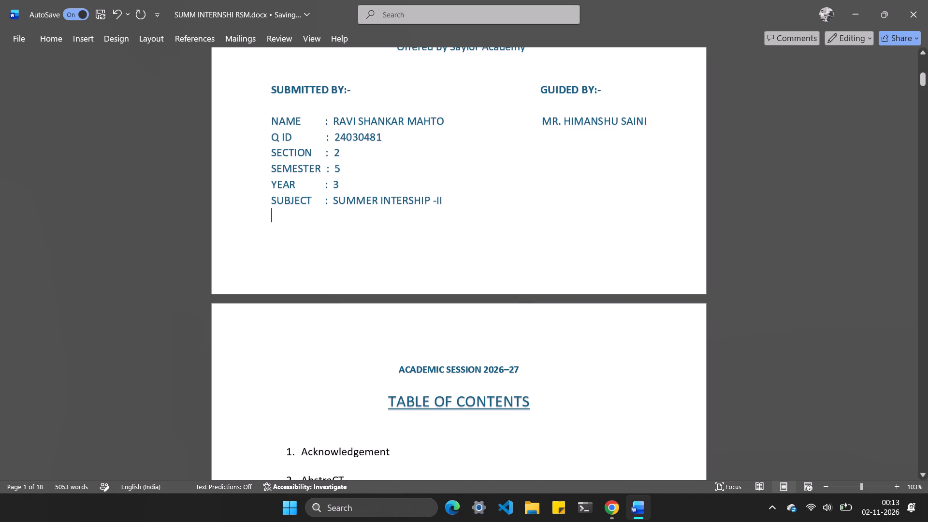
left_click(384, 370)
key("BackSpace")
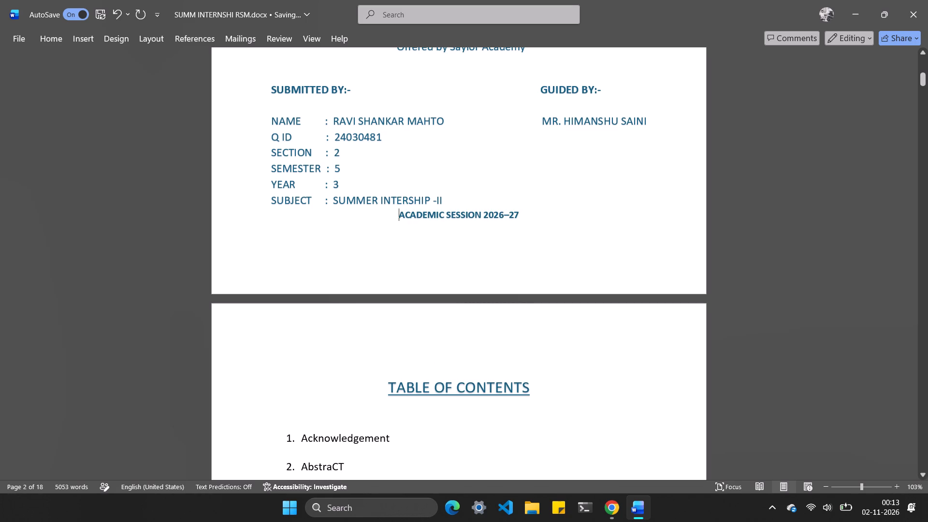
Right-align the "ACADEMIC SESSION 2026–27" line on the cover page.
left_click_drag(397, 215, 454, 215)
left_click_drag(454, 215, 525, 217)
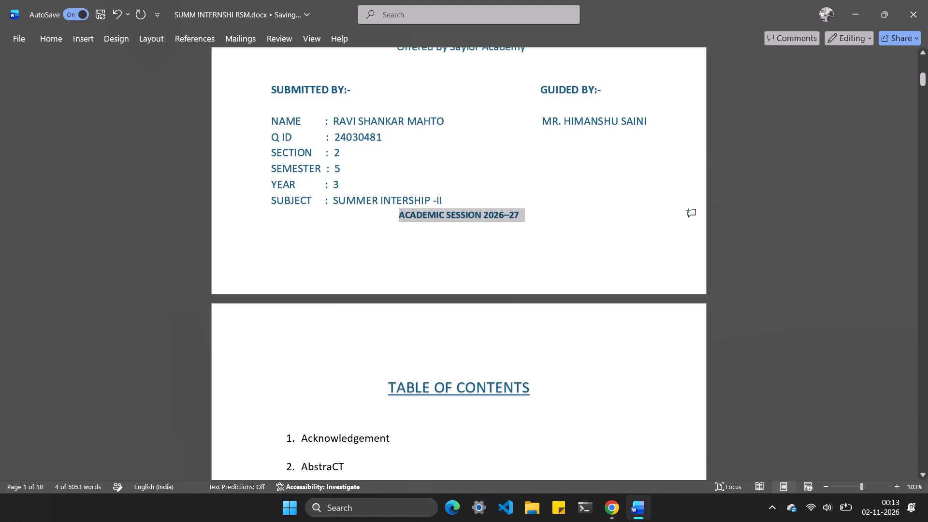
left_click(53, 39)
left_click(290, 80)
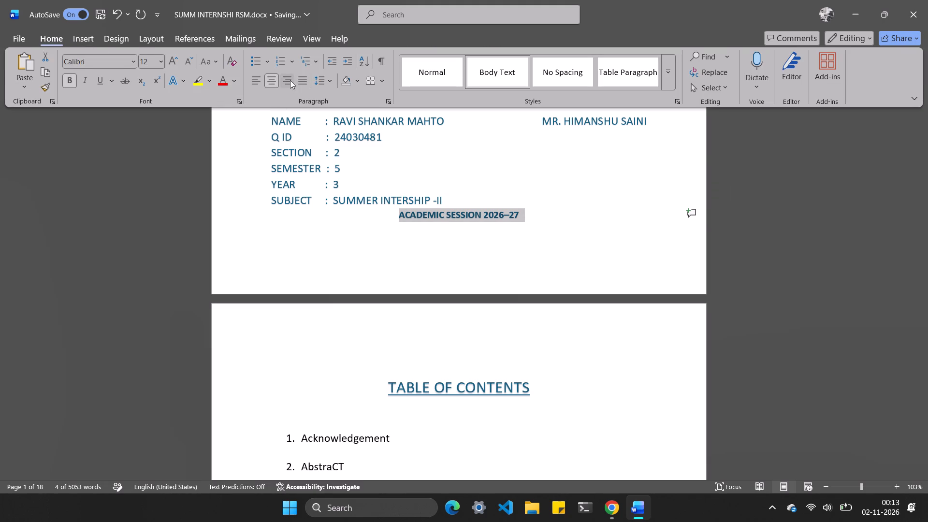
left_click(421, 224)
left_click(499, 241)
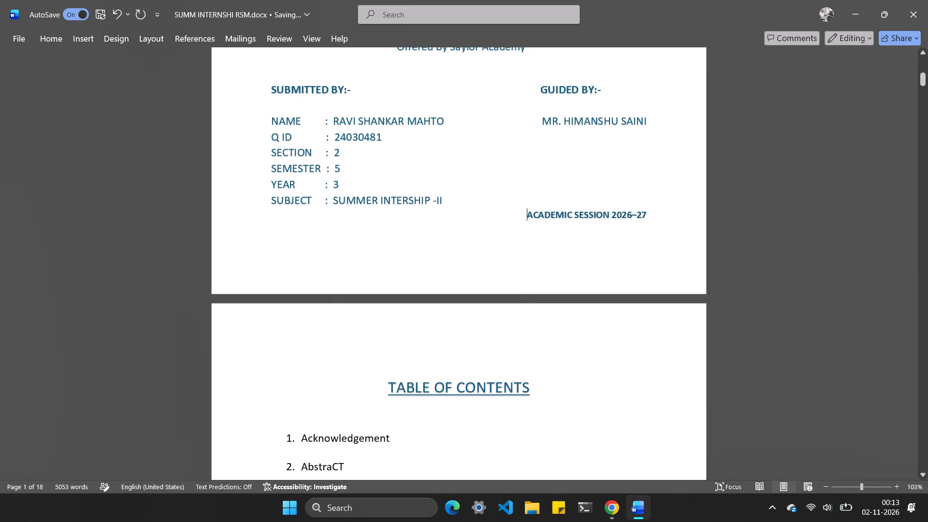
Italicize the whole "ACADEMIC SESSION 2026–27" line on the cover page.
scroll(500, 224, "up", 5)
scroll(423, 216, "up", 4)
scroll(423, 216, "down", 6)
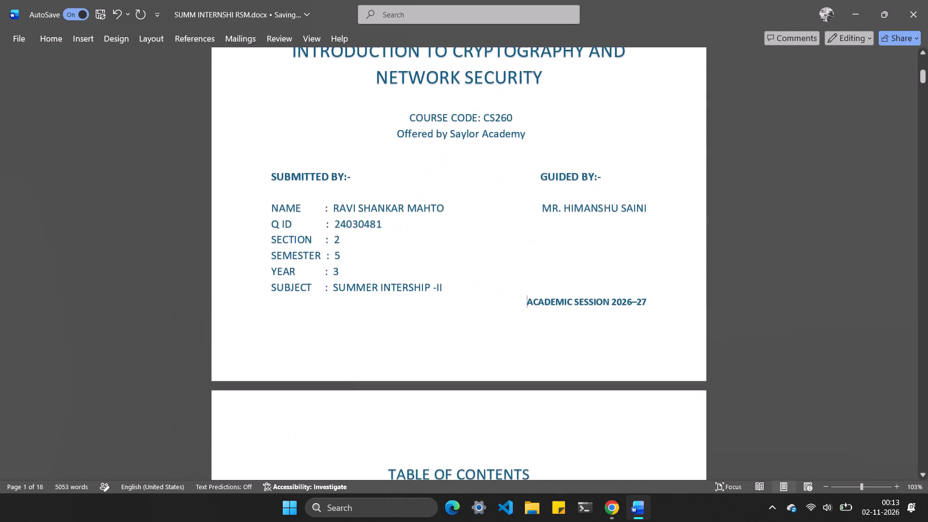
scroll(424, 221, "up", 4)
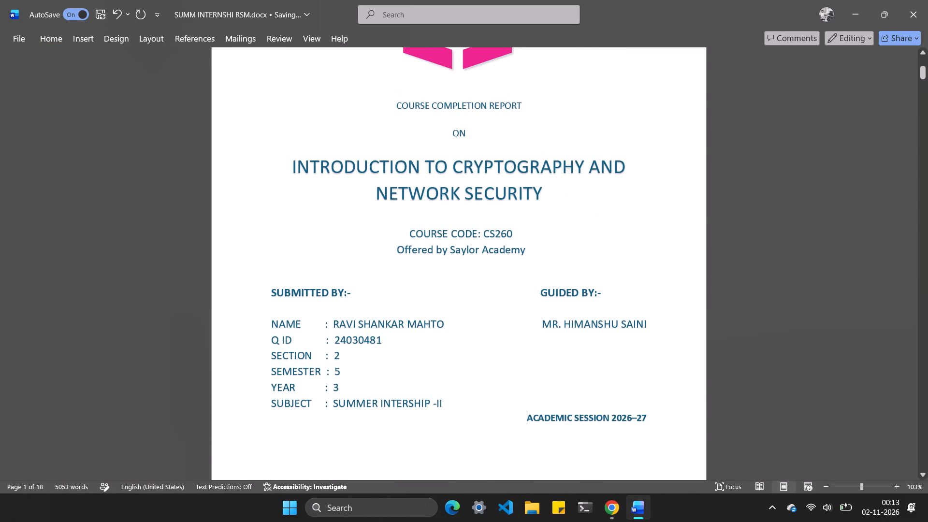
left_click_drag(521, 416, 641, 432)
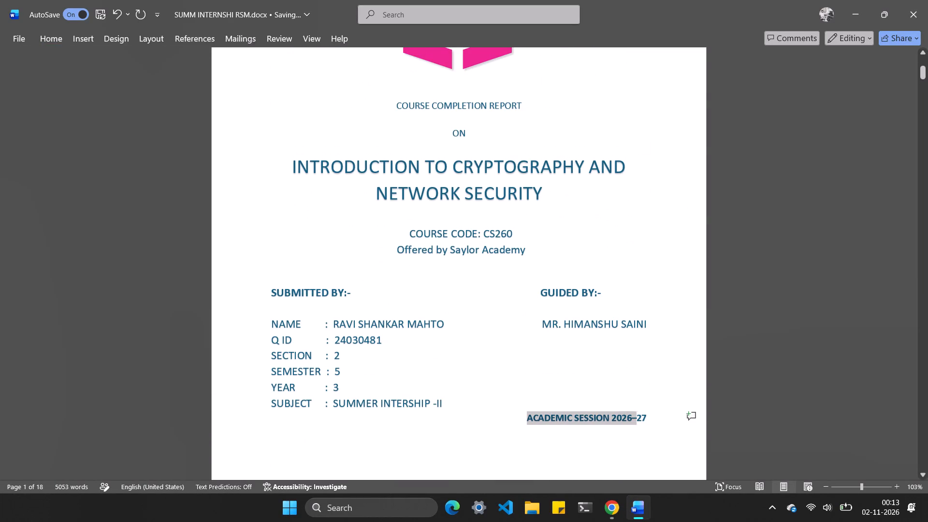
left_click_drag(641, 432, 667, 437)
left_click(694, 417)
left_click(658, 444)
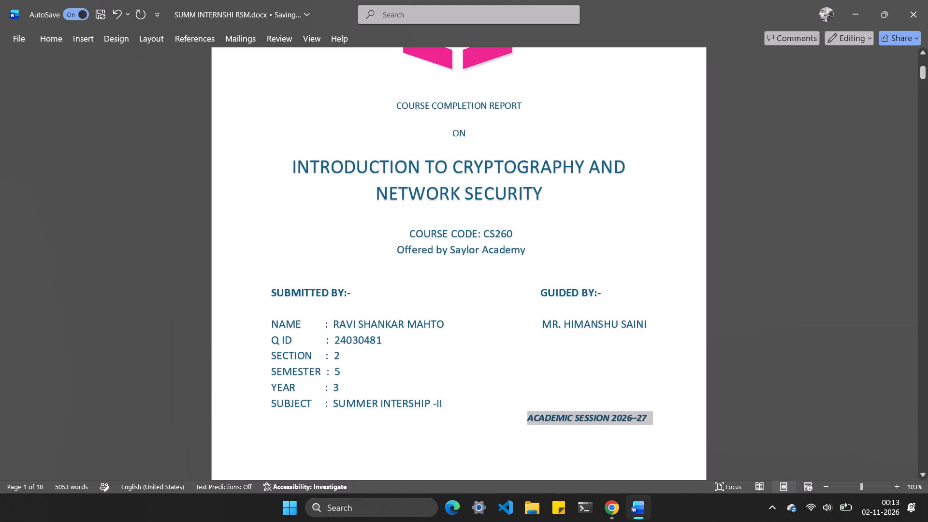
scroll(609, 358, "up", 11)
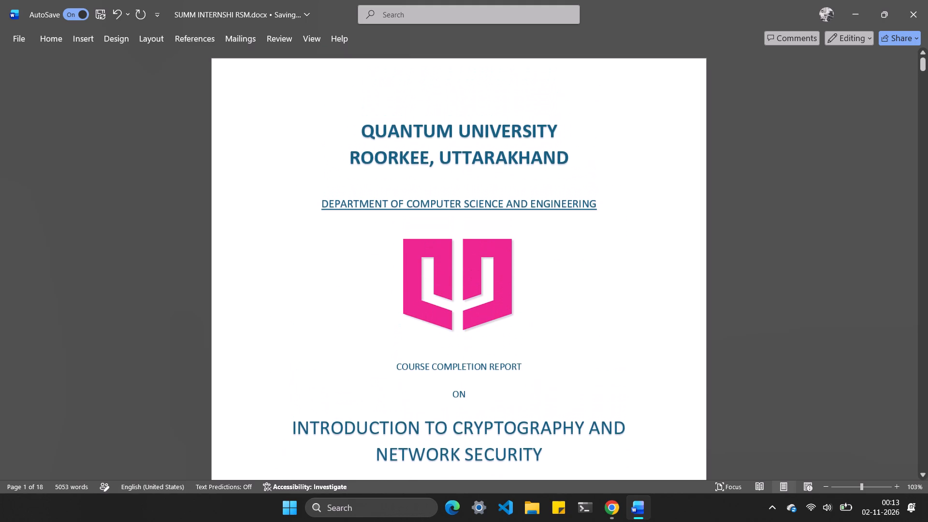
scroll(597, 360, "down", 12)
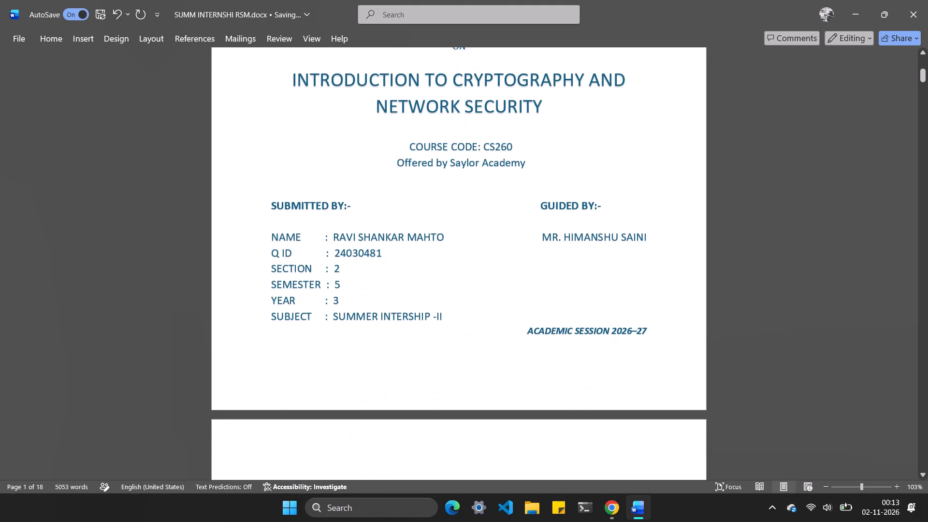
Remove the bold from the "ACADEMIC SESSION 2026–27" line on the cover page.
scroll(595, 360, "down", 1)
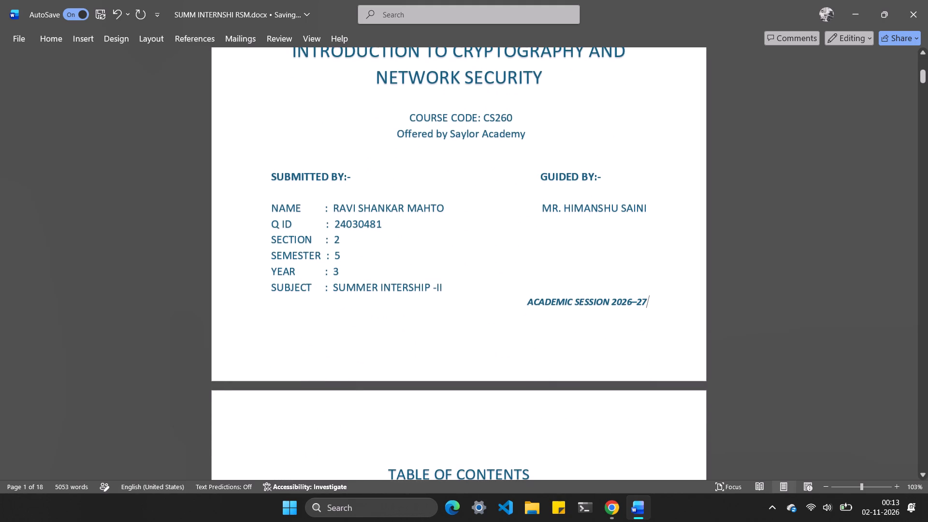
left_click(518, 306)
left_click_drag(519, 305, 646, 304)
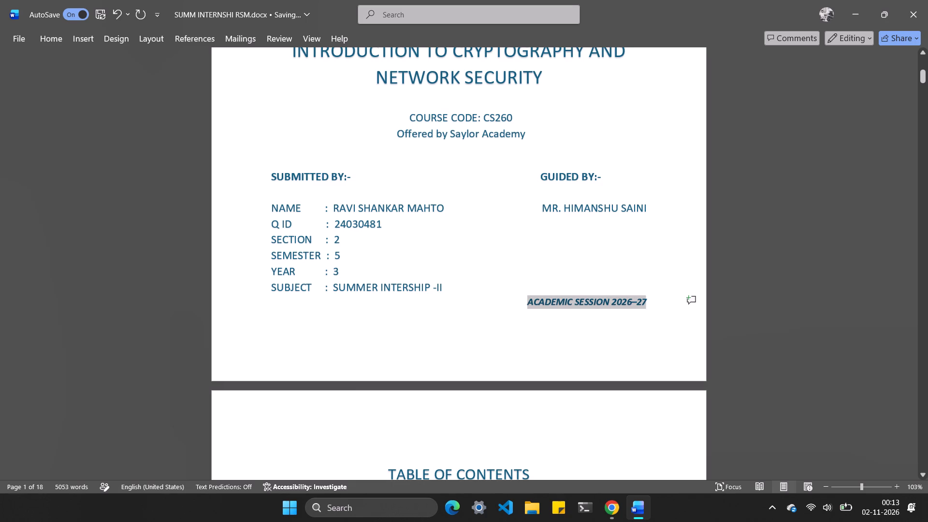
left_click_drag(646, 304, 647, 304)
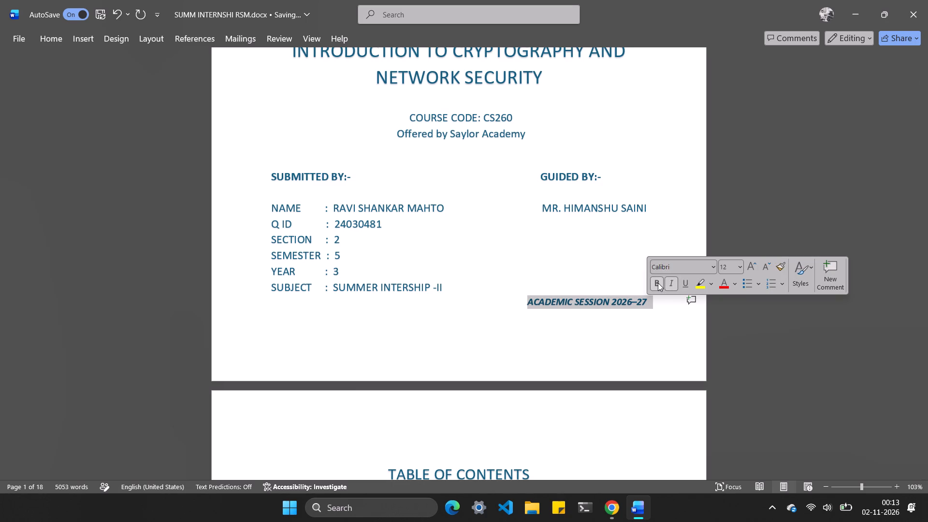
left_click(658, 283)
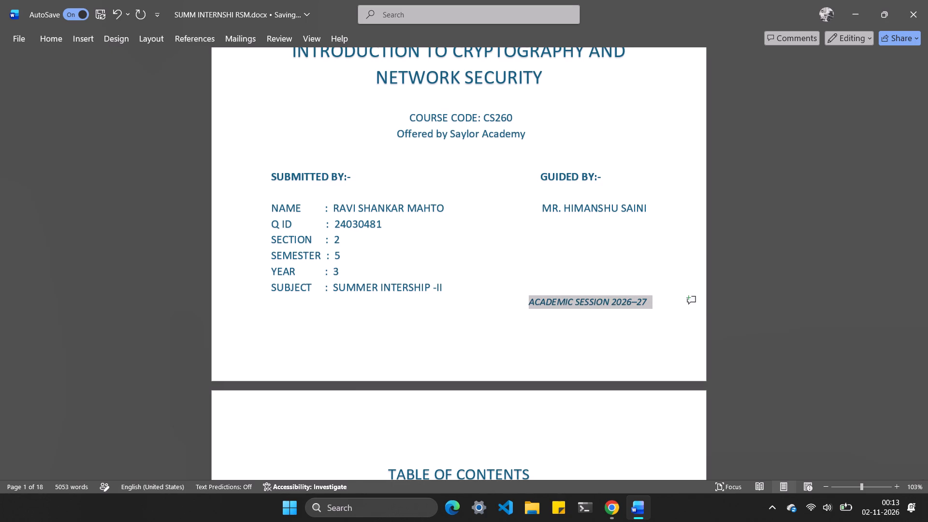
Center the "ACADEMIC SESSION 2026–27" line on the cover page.
left_click_drag(525, 299, 638, 318)
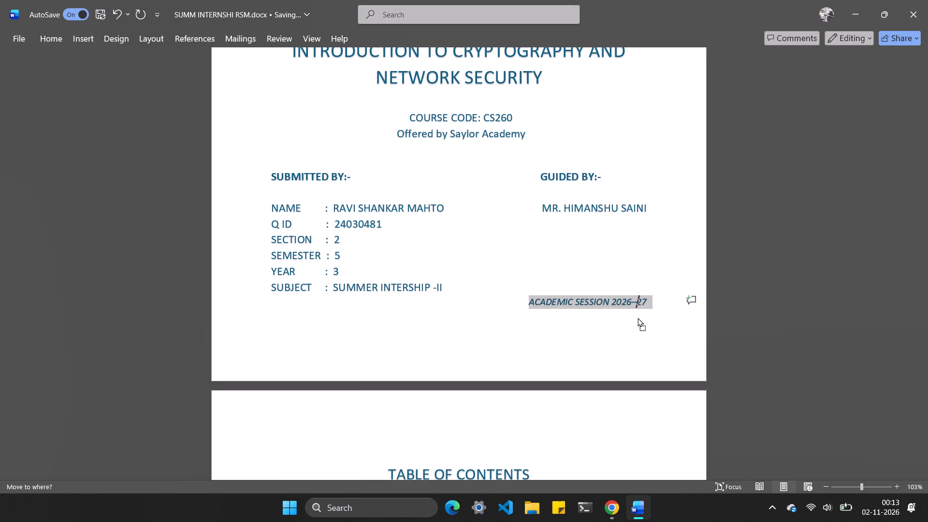
left_click_drag(638, 318, 645, 318)
left_click(625, 316)
left_click_drag(492, 297, 652, 318)
left_click(57, 41)
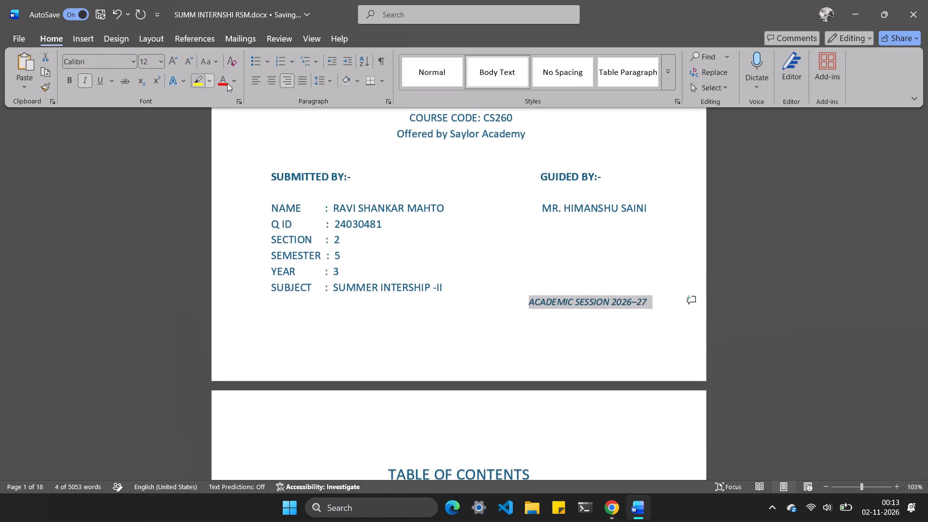
left_click(268, 84)
left_click(513, 346)
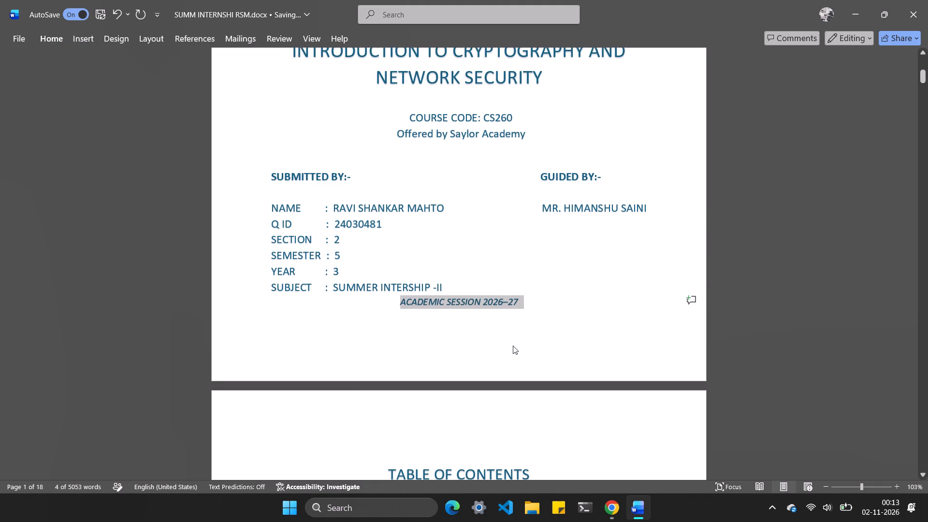
left_click(540, 264)
Reduce the cover page's "COURSE CODE: CS260" and "Offered by Saylor Academy" lines to font size 12.
scroll(438, 315, "up", 3)
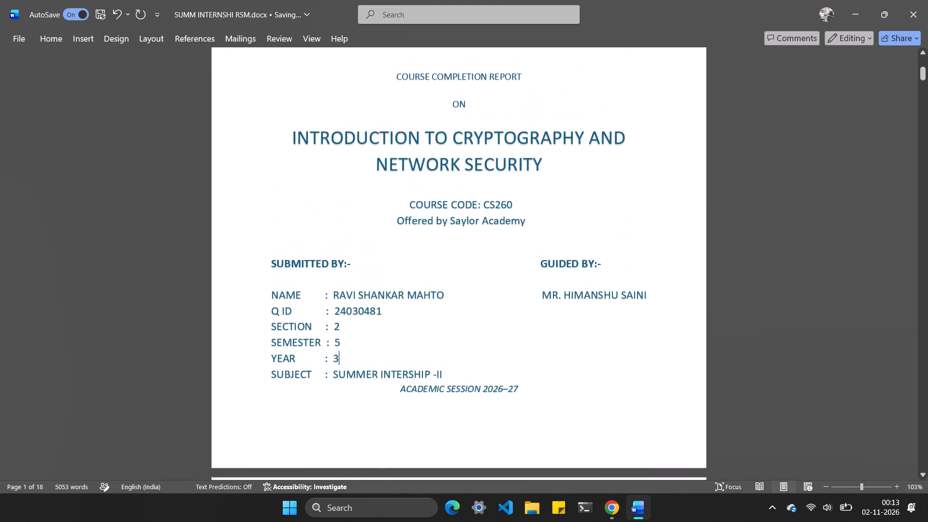
scroll(424, 304, "up", 3)
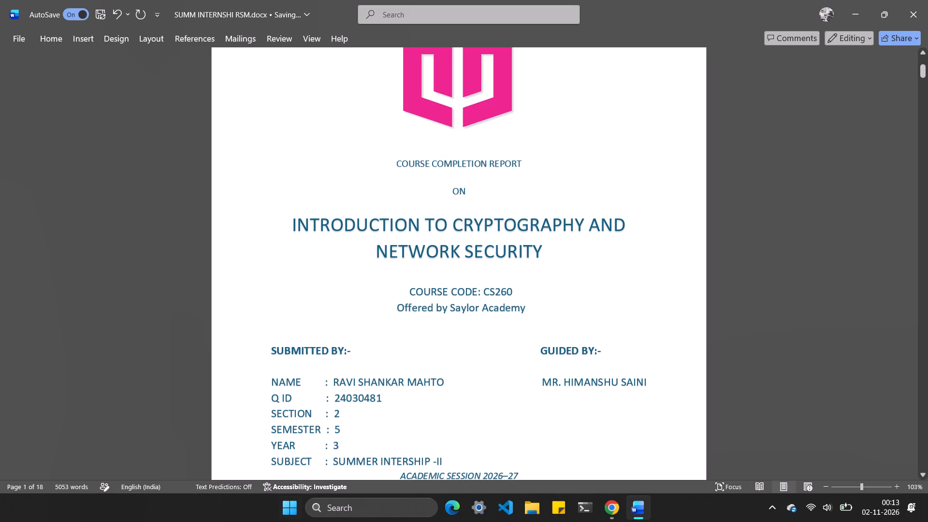
left_click_drag(407, 290, 548, 314)
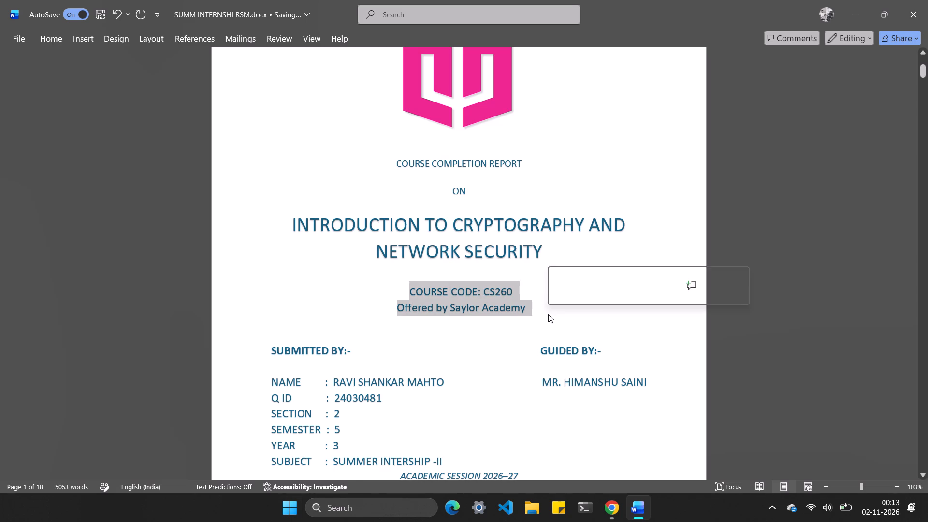
left_click(640, 278)
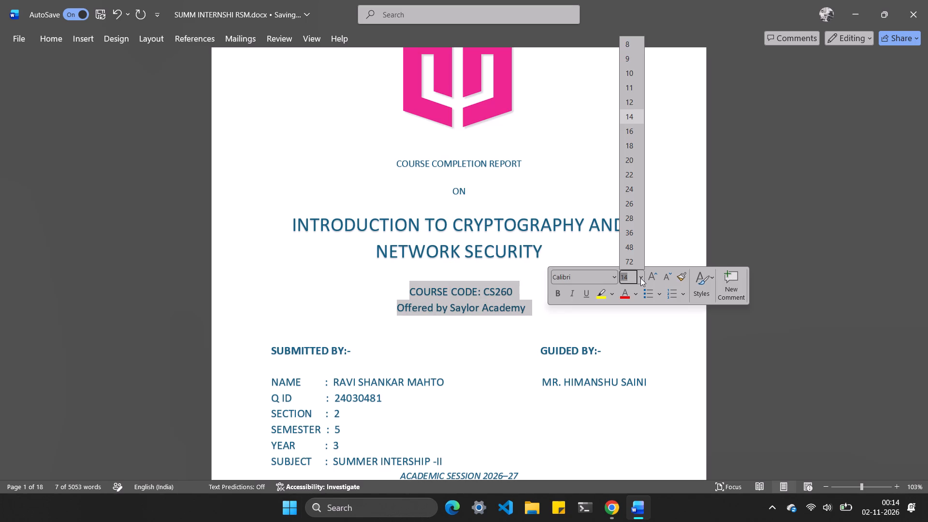
left_click(663, 280)
left_click(652, 325)
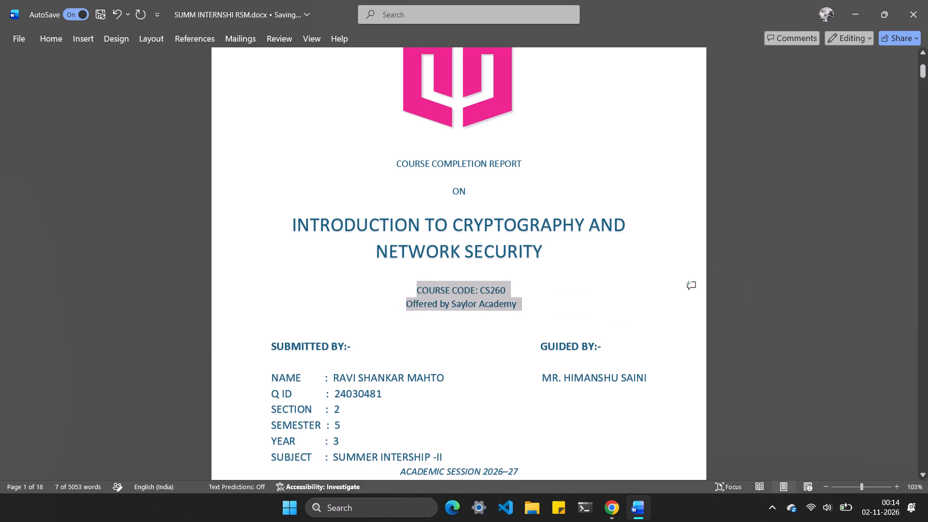
Insert one blank line between the cover page's subject line and the "ACADEMIC SESSION 2026–27" line.
scroll(635, 335, "down", 4)
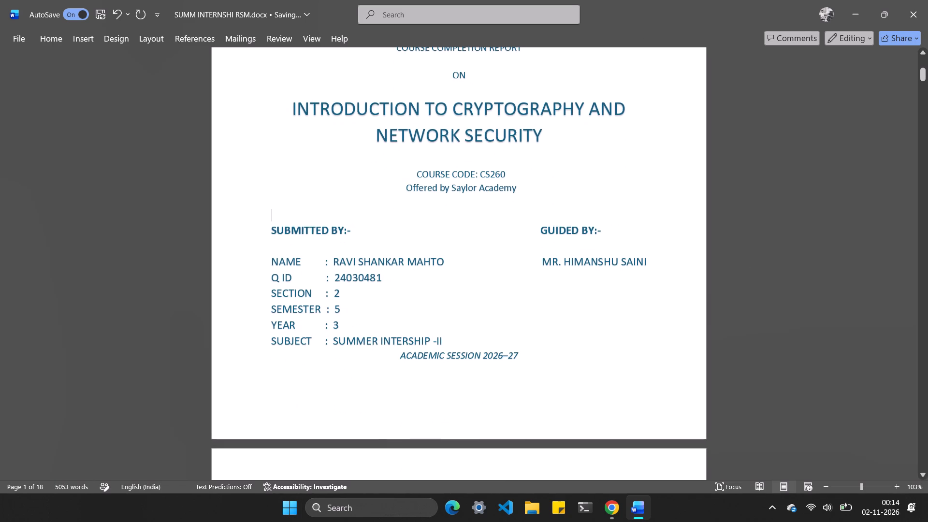
left_click(384, 360)
key("Return")
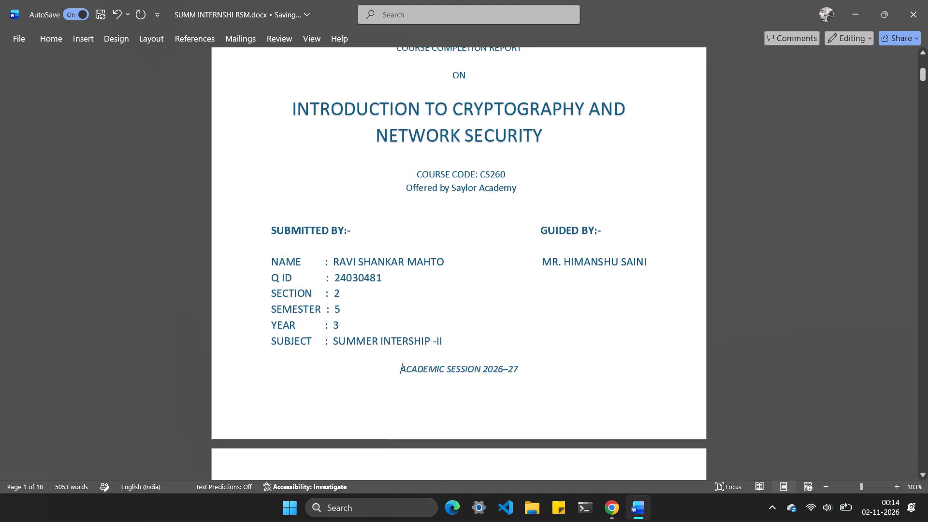
key("Return")
key("BackSpace")
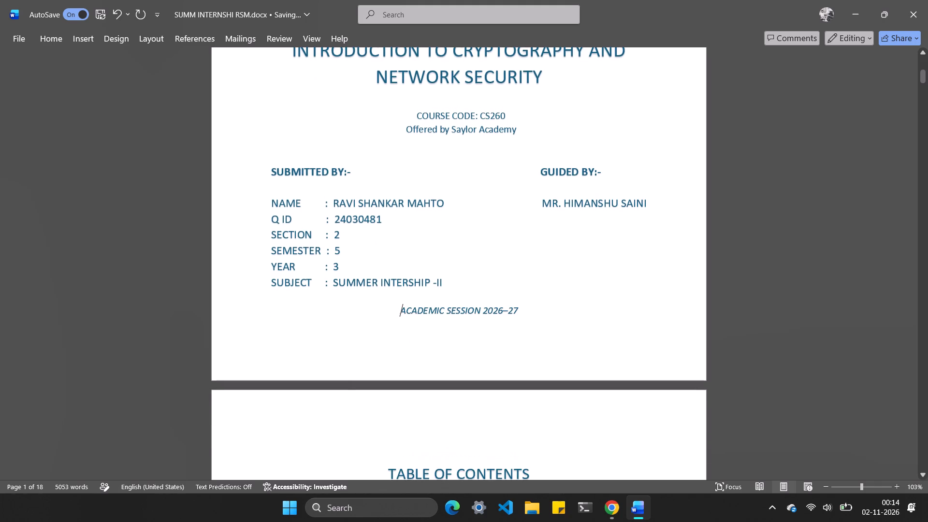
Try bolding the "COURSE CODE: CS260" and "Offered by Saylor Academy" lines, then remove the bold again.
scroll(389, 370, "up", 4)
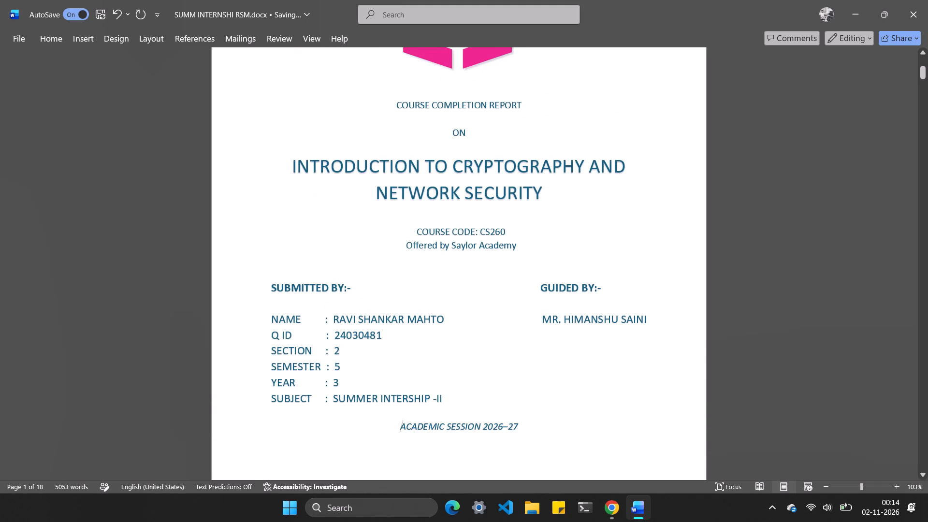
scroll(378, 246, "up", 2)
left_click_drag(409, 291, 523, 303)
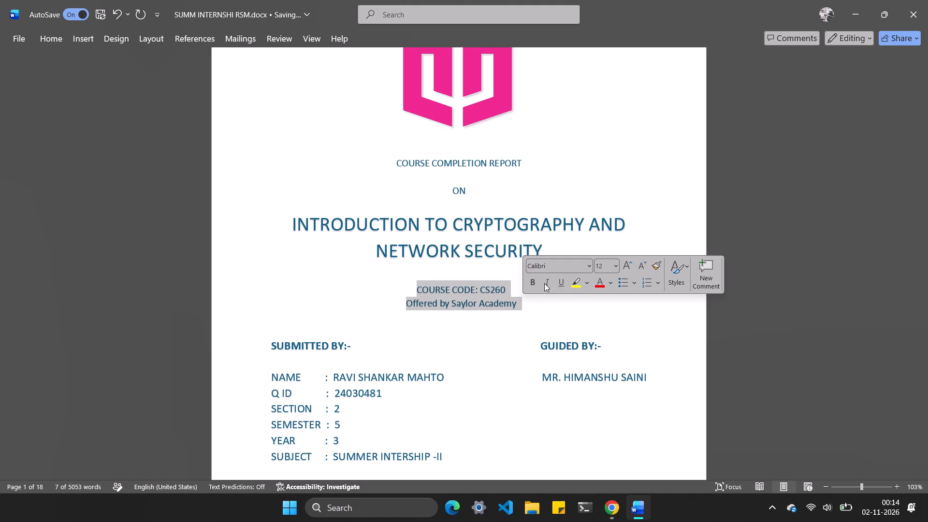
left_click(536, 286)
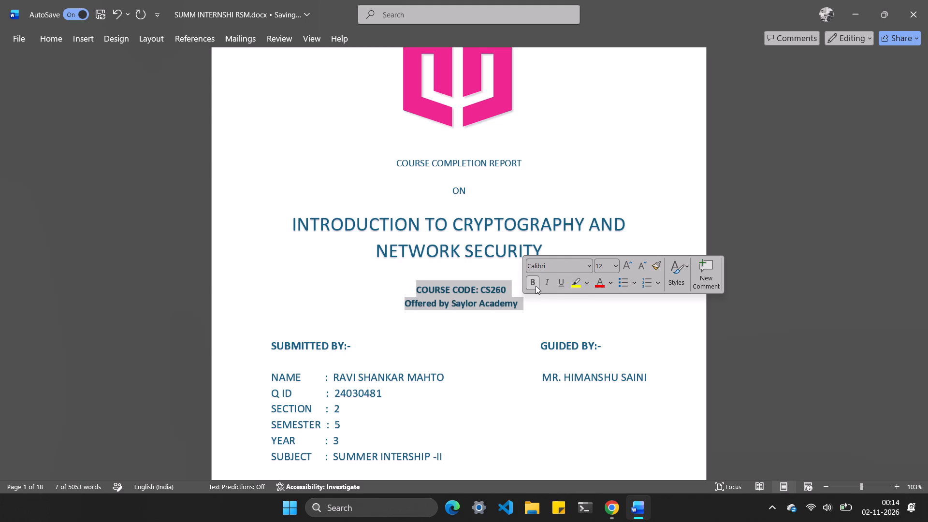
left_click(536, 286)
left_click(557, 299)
Review the whole cover page layout, from the university name down to the academic session line.
scroll(408, 326, "up", 5)
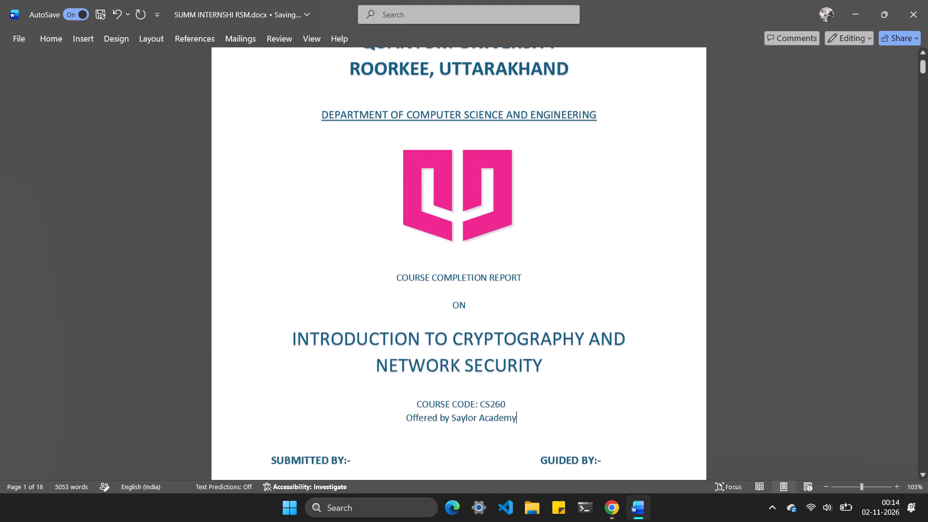
left_click_drag(388, 309, 499, 333)
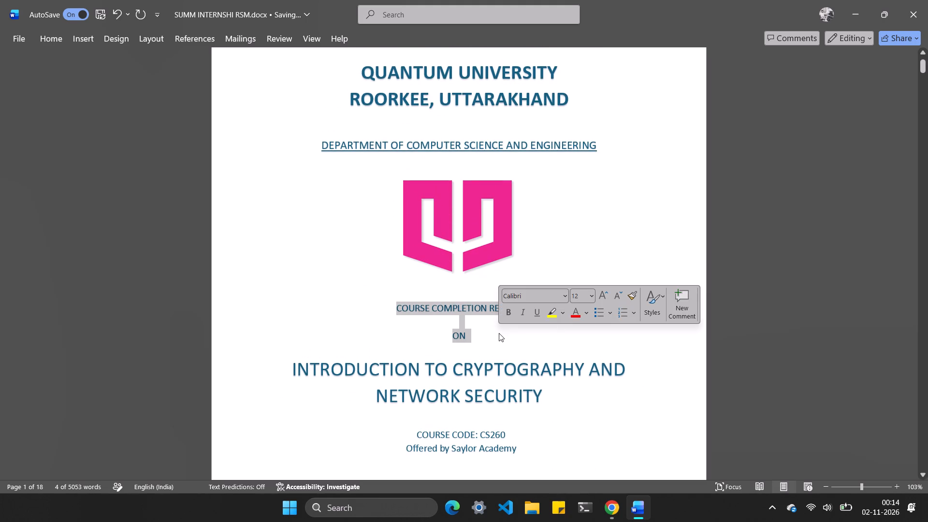
left_click(558, 342)
scroll(441, 259, "up", 3)
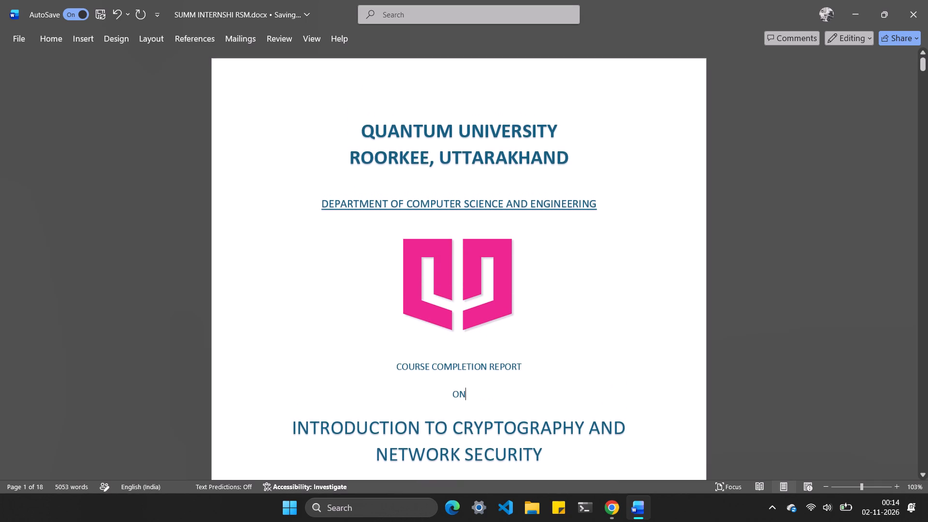
scroll(420, 245, "up", 2)
scroll(417, 246, "down", 10)
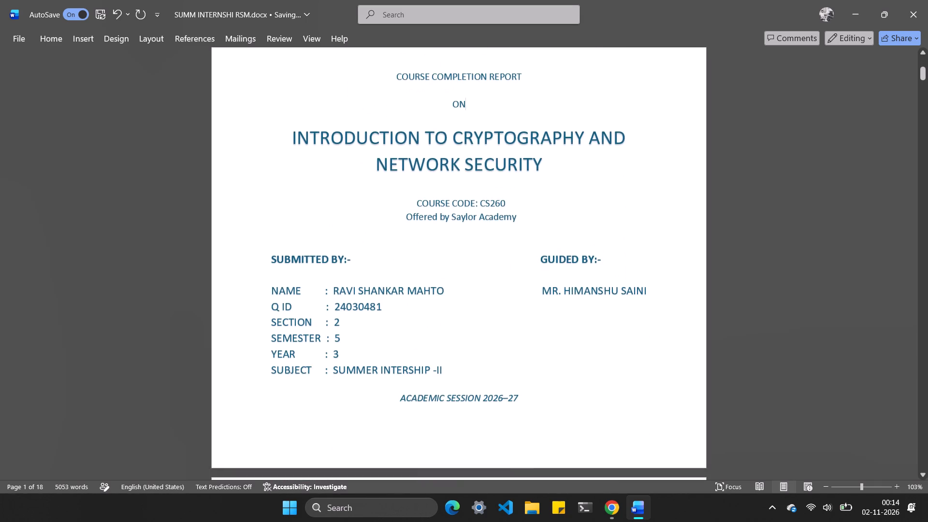
scroll(416, 251, "down", 3)
scroll(415, 252, "up", 3)
Enlarge the "TABLE OF CONTENTS" heading by one font size increment.
scroll(415, 252, "down", 11)
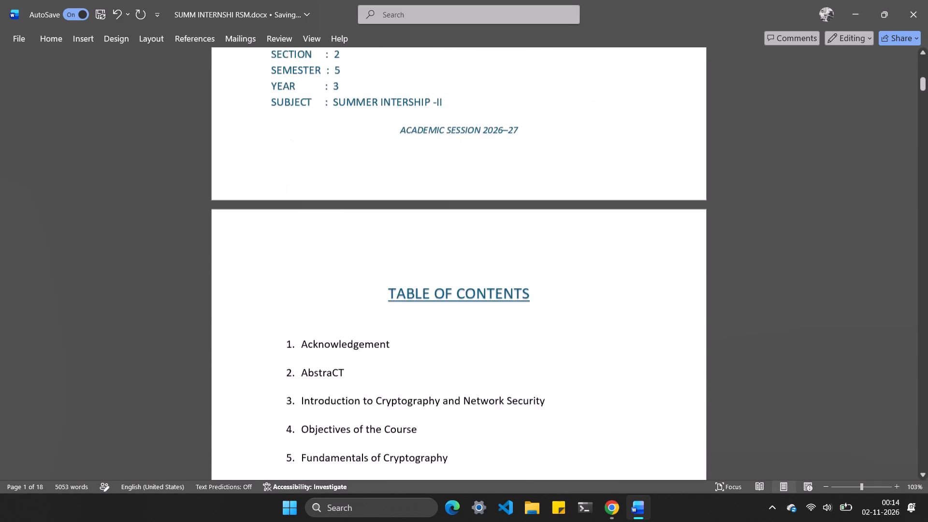
scroll(415, 254, "down", 4)
left_click_drag(363, 133, 507, 144)
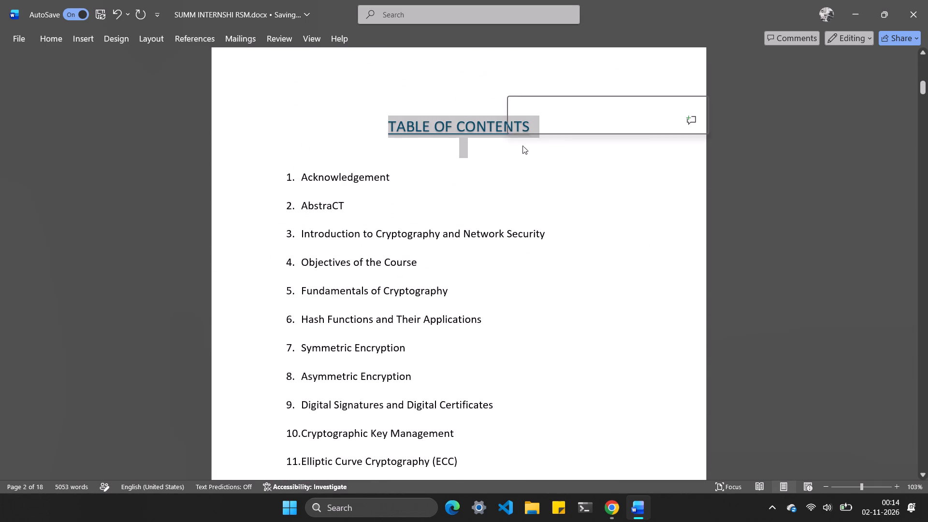
left_click(611, 106)
left_click(571, 216)
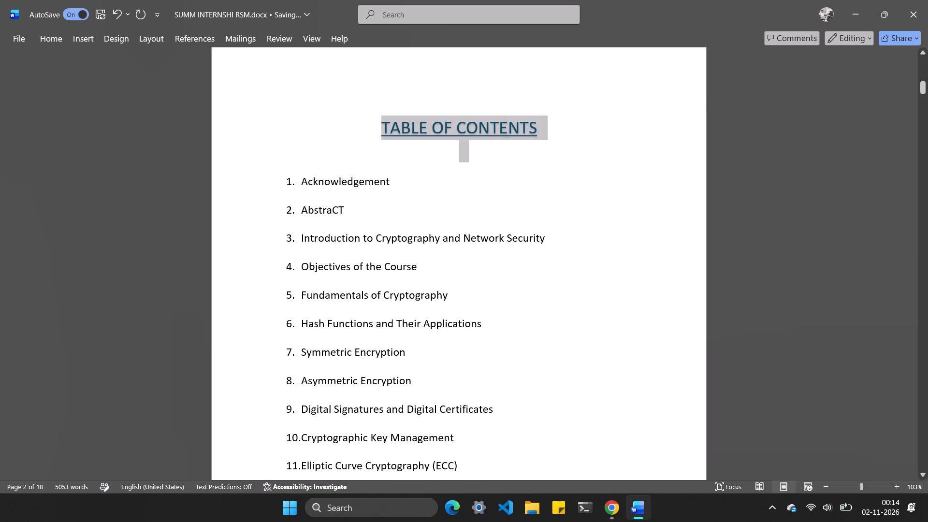
Enlarge the "ACKNOWLEDGEMENT" heading by one font size increment.
scroll(434, 238, "down", 5)
scroll(434, 239, "down", 16)
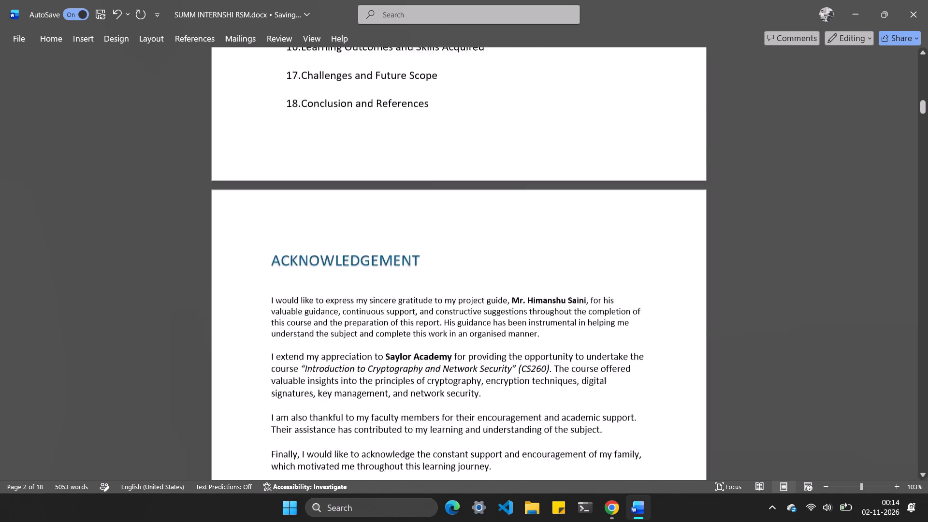
left_click_drag(267, 213, 433, 214)
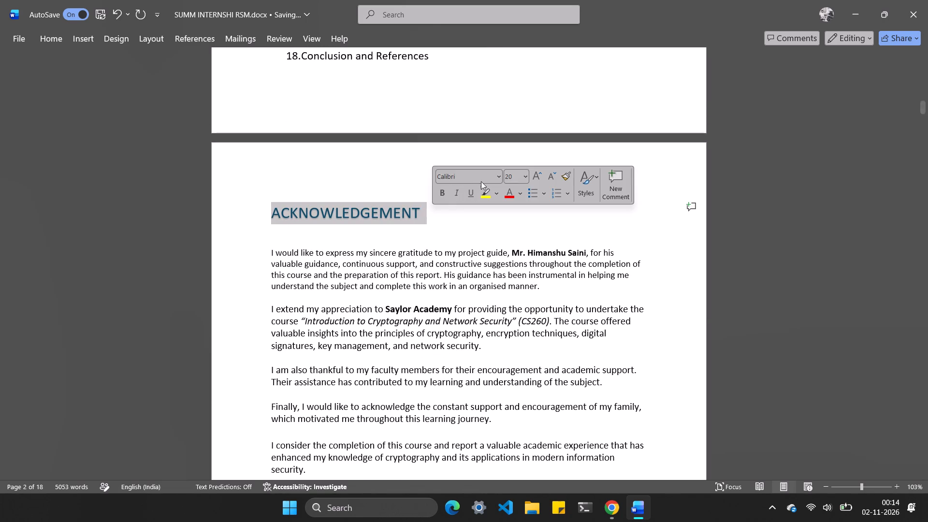
left_click(533, 180)
left_click(512, 237)
Enlarge the "ABSTRACT" heading by one font size increment.
scroll(436, 246, "down", 4)
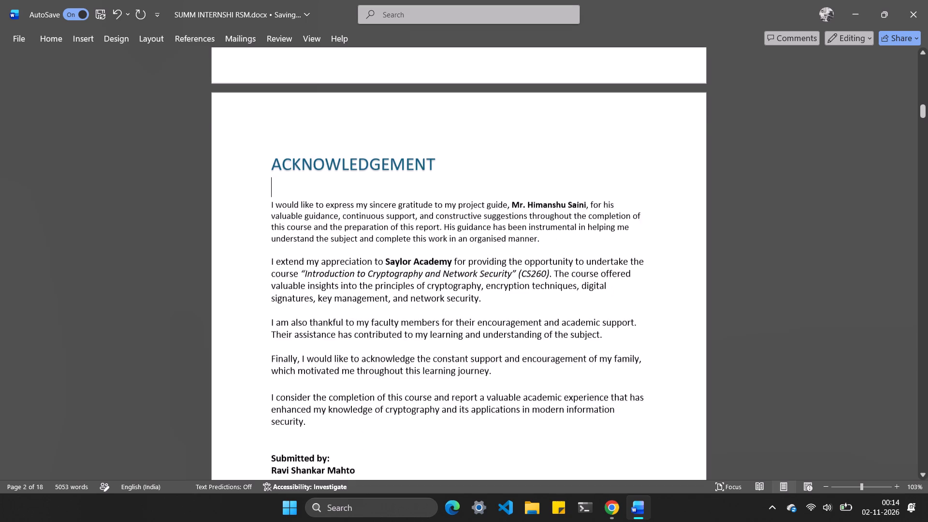
scroll(435, 247, "down", 7)
scroll(434, 247, "down", 15)
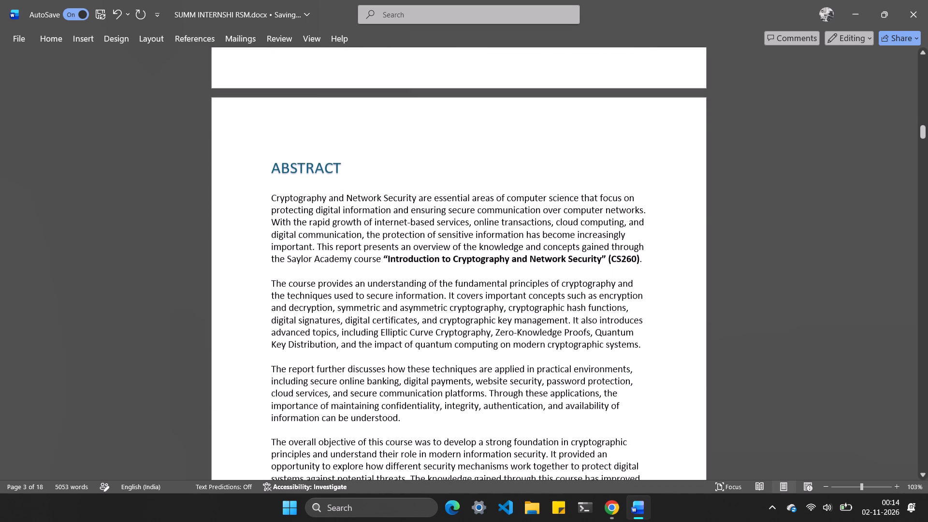
left_click_drag(266, 172, 345, 175)
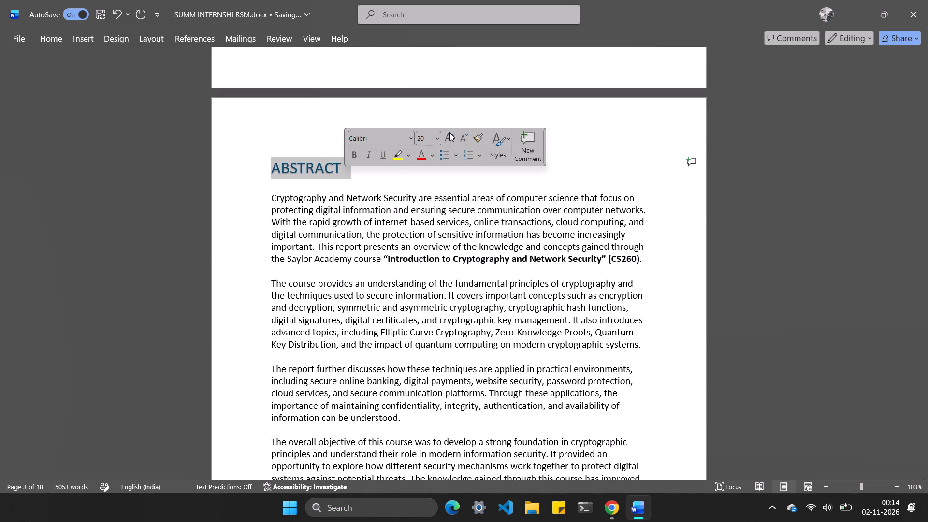
left_click(449, 132)
left_click(438, 190)
Enlarge the two-line "1. INTRODUCTION TO CRYPTOGRAPHY AND NETWORK SECURITY" heading by one font size increment.
scroll(435, 192, "down", 20)
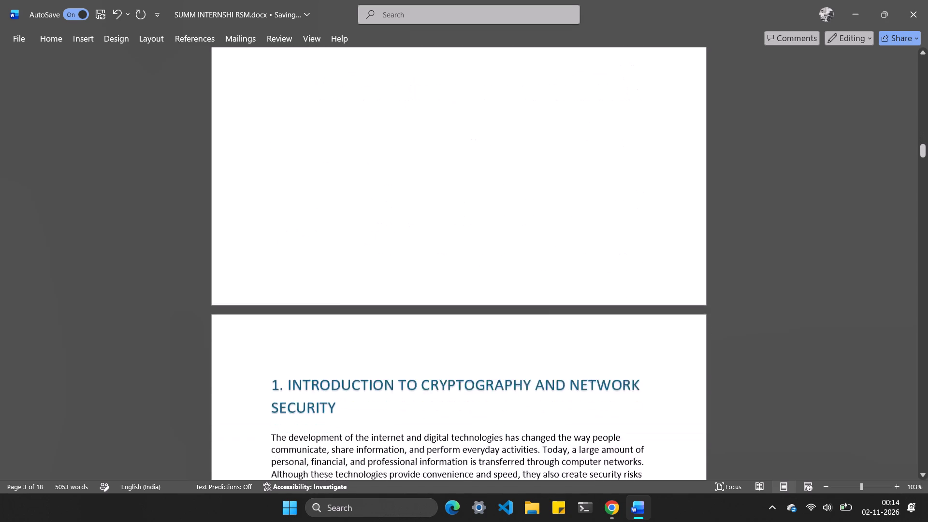
scroll(427, 230, "down", 10)
scroll(292, 196, "up", 4)
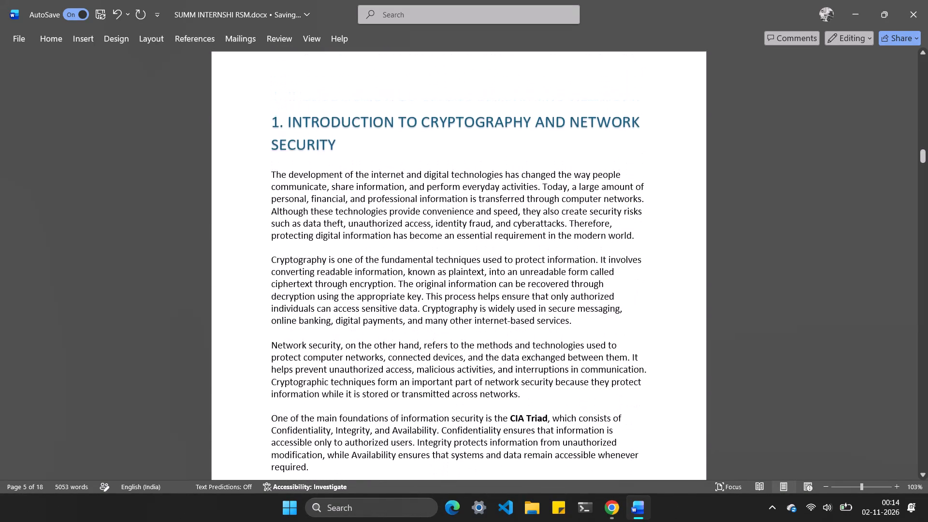
left_click_drag(265, 113, 346, 143)
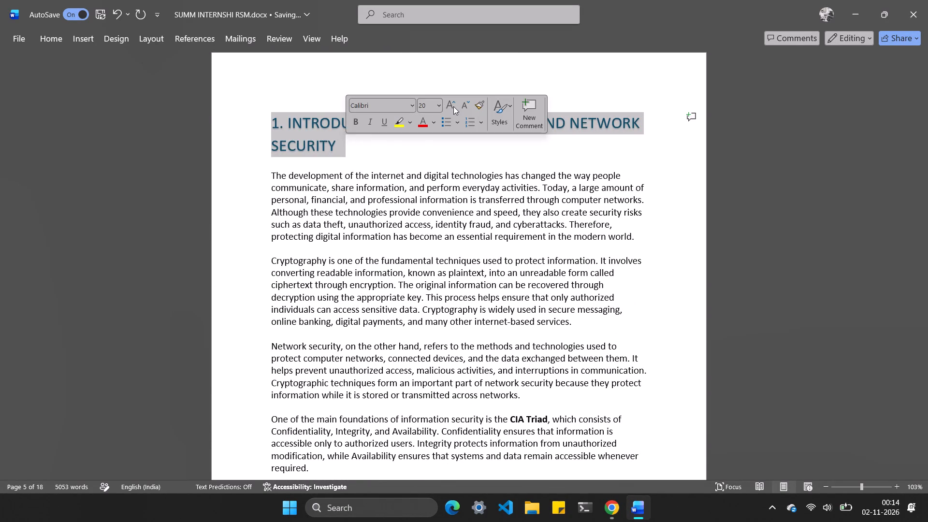
left_click(453, 106)
left_click(437, 163)
Enlarge the "2. OBJECTIVES OF THE COURSE" heading by one font size increment.
scroll(420, 238, "down", 10)
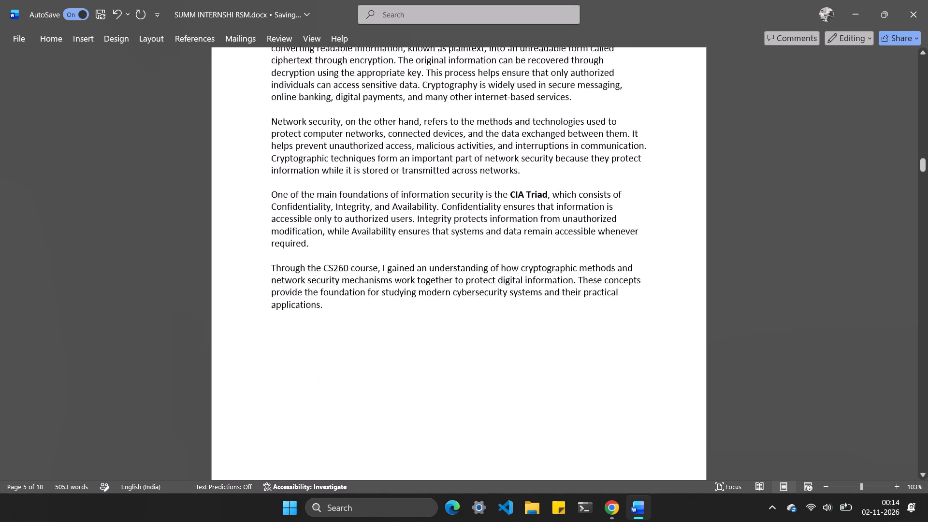
scroll(419, 254, "down", 18)
scroll(269, 95, "up", 3)
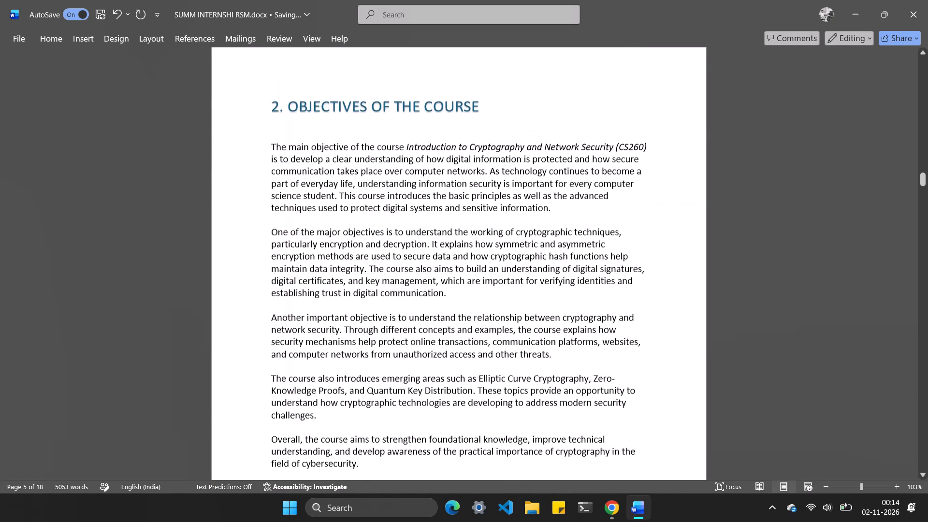
left_click_drag(265, 98, 440, 121)
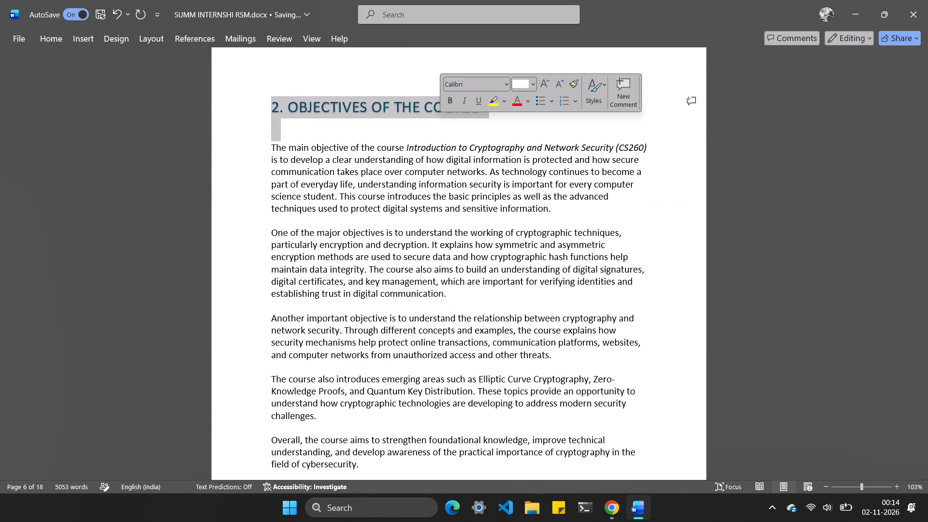
left_click(540, 85)
left_click(493, 137)
Check the font size of the "3. FUNDAMENTALS OF CRYPTOGRAPHY" heading.
scroll(275, 393, "down", 20)
scroll(275, 393, "down", 5)
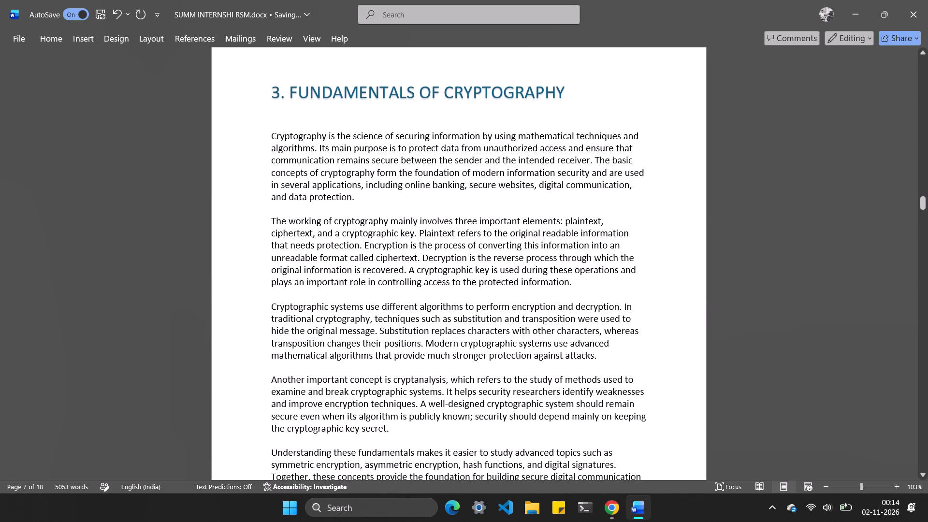
left_click_drag(264, 94, 494, 114)
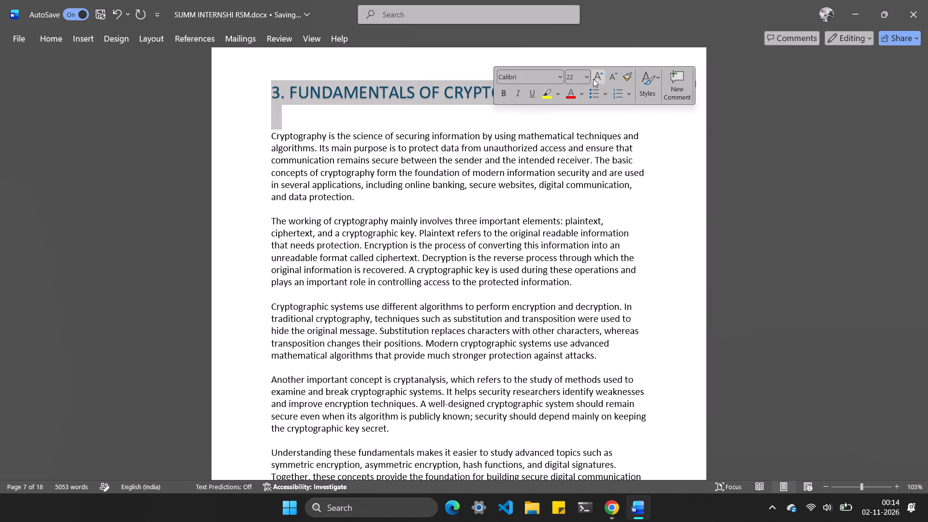
left_click(571, 141)
Enlarge the "4. HASH FUNCTIONS AND THEIR APPLICATIONS" heading by one font size increment.
scroll(125, 460, "down", 6)
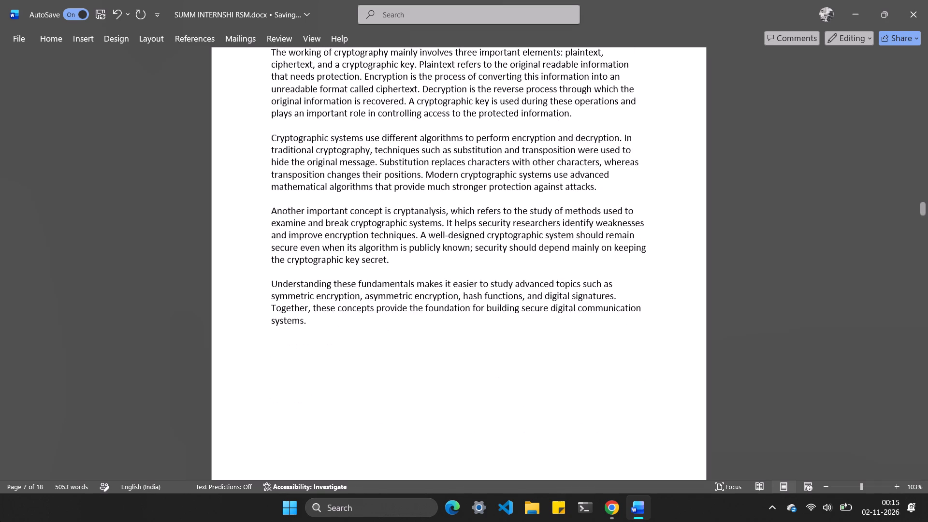
scroll(869, 118, "down", 15)
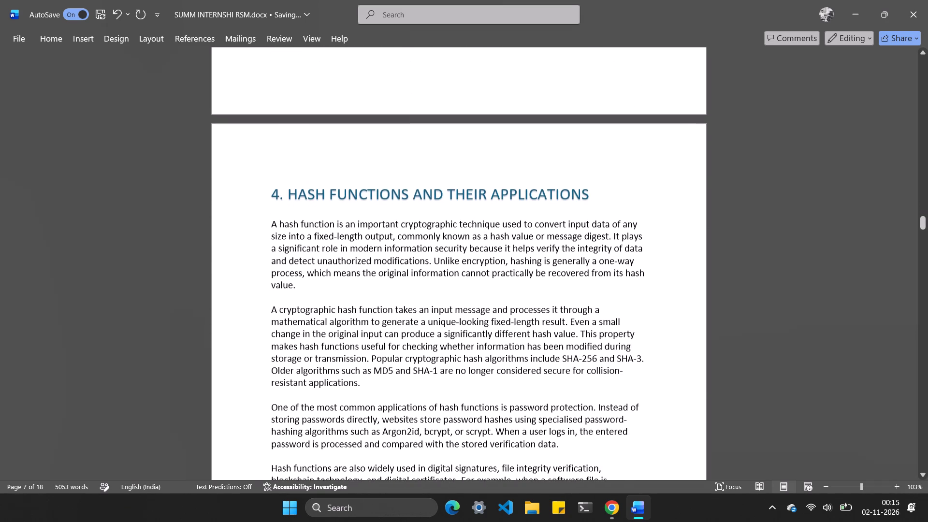
left_click_drag(257, 175, 557, 182)
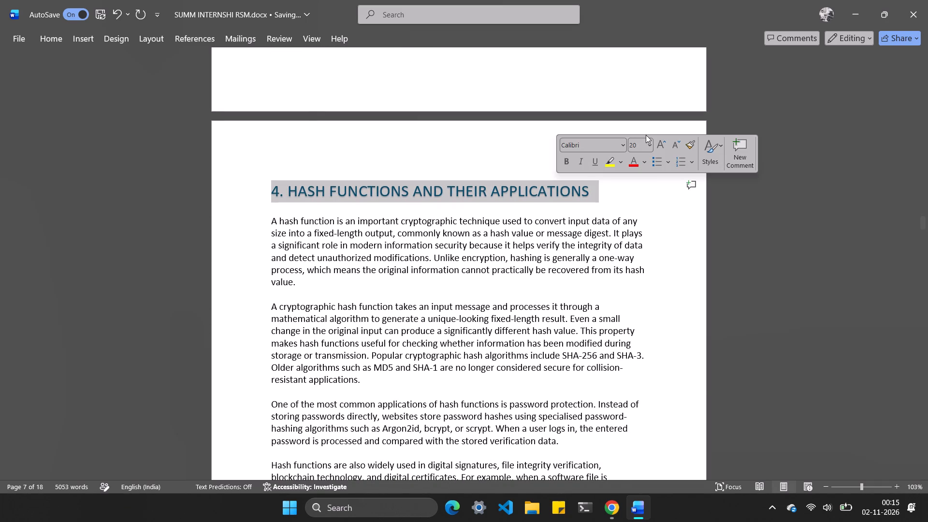
left_click(666, 144)
left_click(654, 204)
Push the "5. SYMMETRIC ENCRYPTION" section to the top of the next page with blank lines before its heading.
scroll(566, 249, "down", 13)
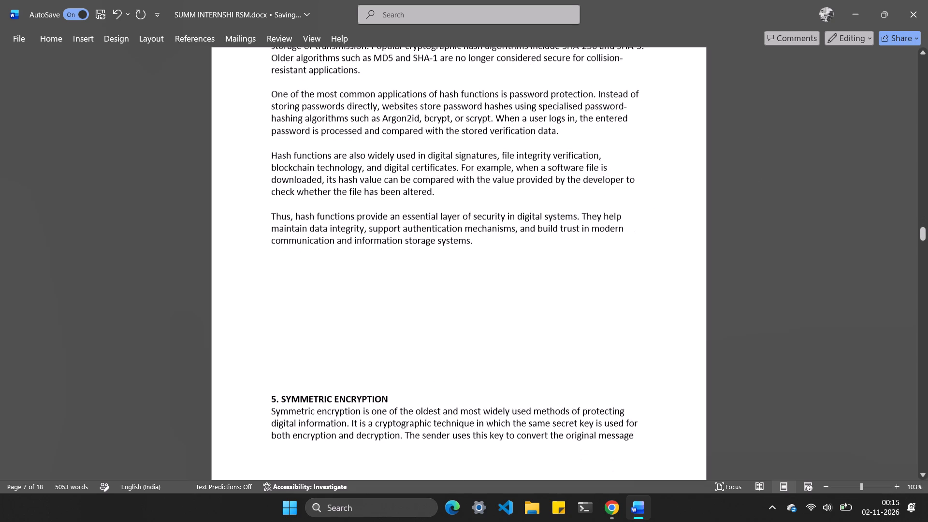
scroll(565, 251, "down", 9)
left_click(272, 67)
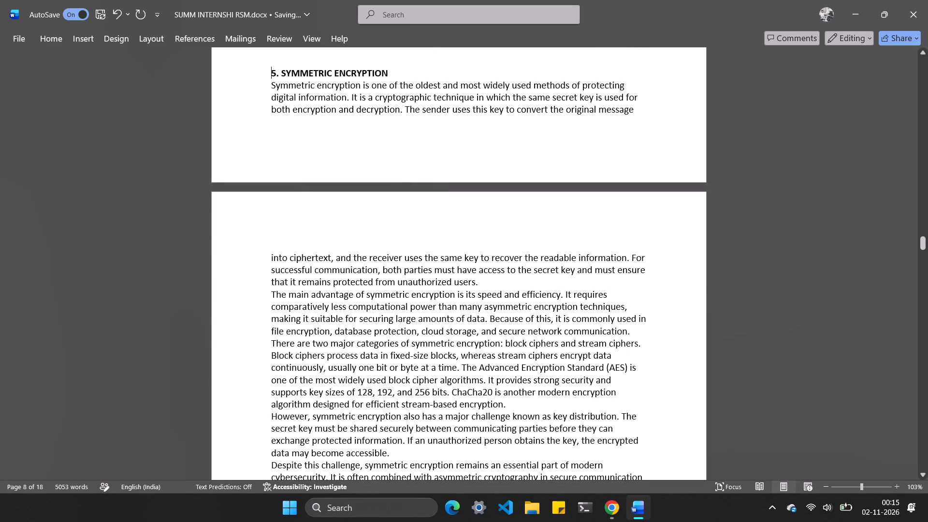
key("Return")
key("Return")
key("Return")
key("Return")
key("Return")
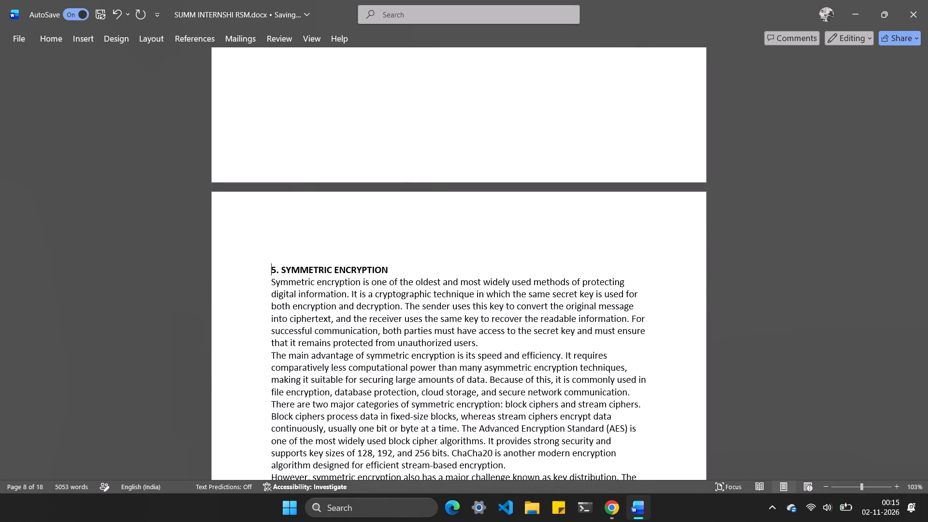
key("BackSpace")
key("BackSpace")
key("Return")
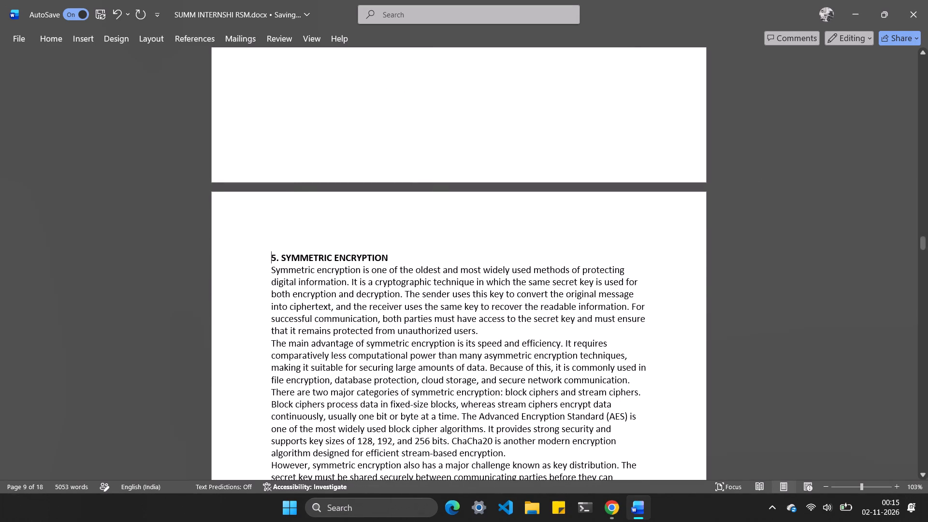
Format the "5. SYMMETRIC ENCRYPTION" heading at font size 22 with the blue text effect used for the earlier headings.
left_click_drag(268, 261, 378, 255)
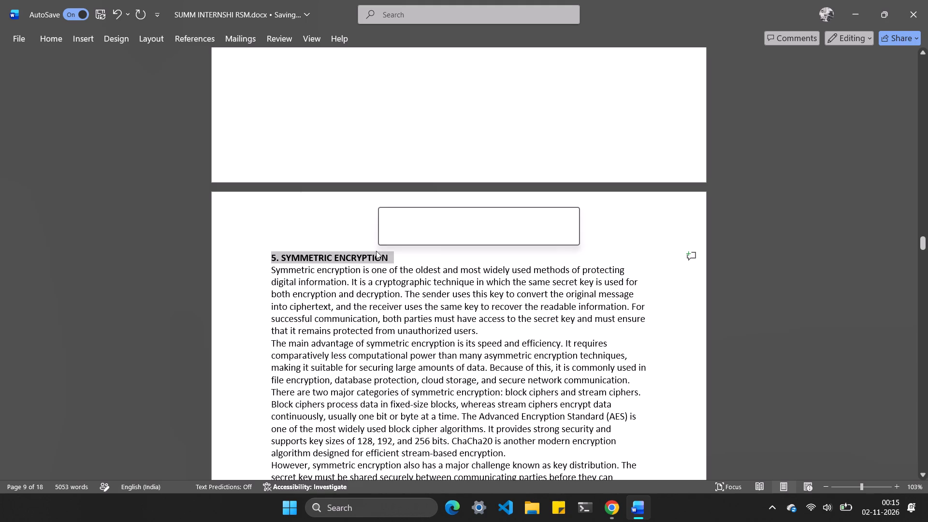
left_click(49, 39)
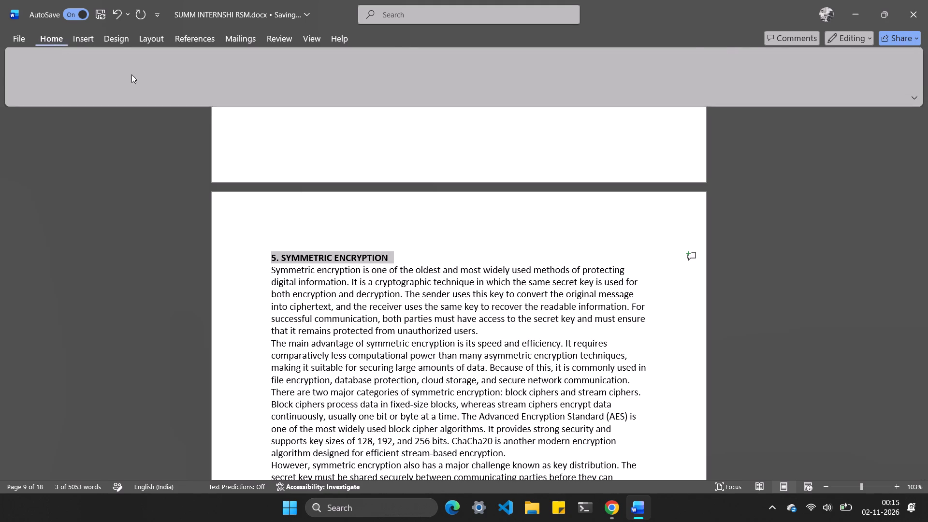
triple_click(169, 60)
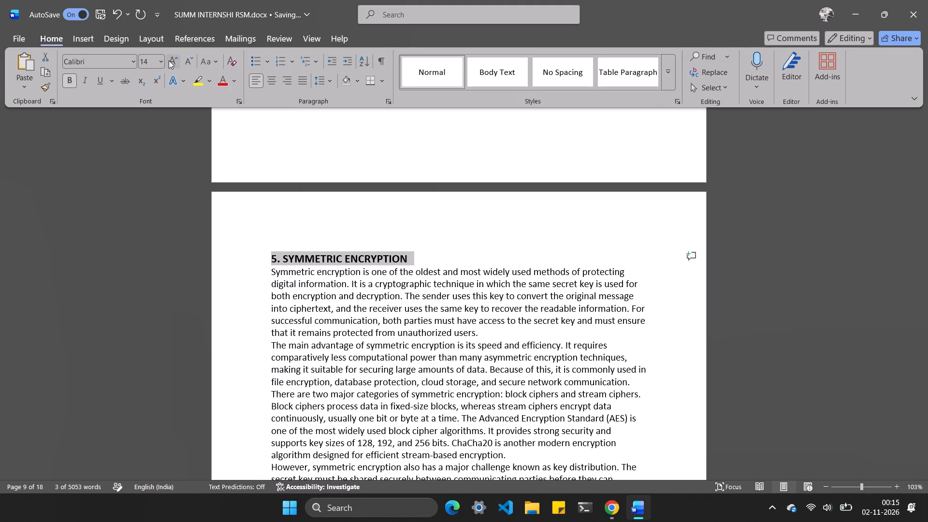
left_click(169, 60)
left_click(169, 60)
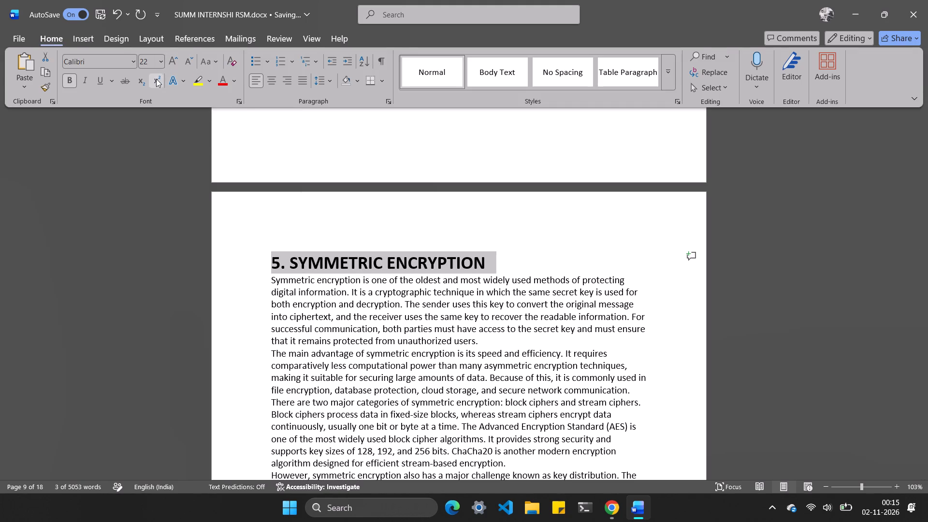
left_click(176, 83)
left_click(211, 102)
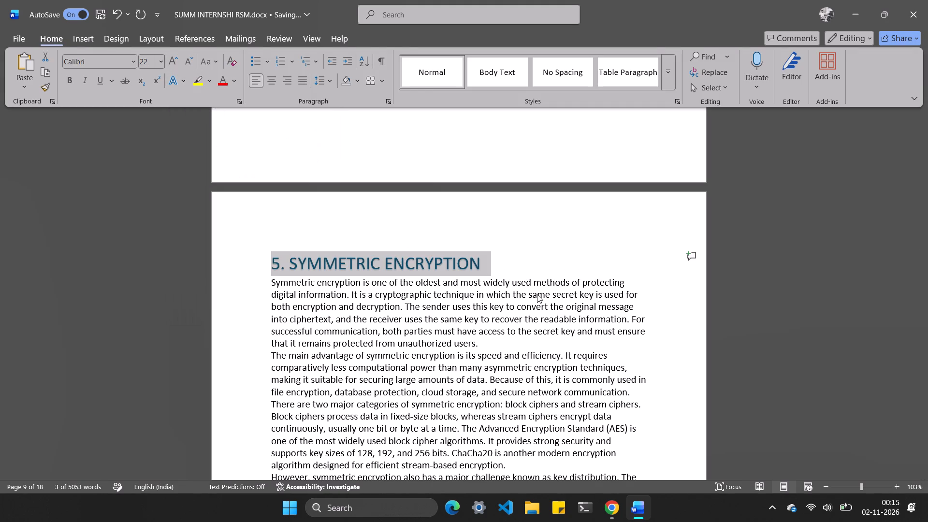
left_click(519, 265)
left_click(493, 261)
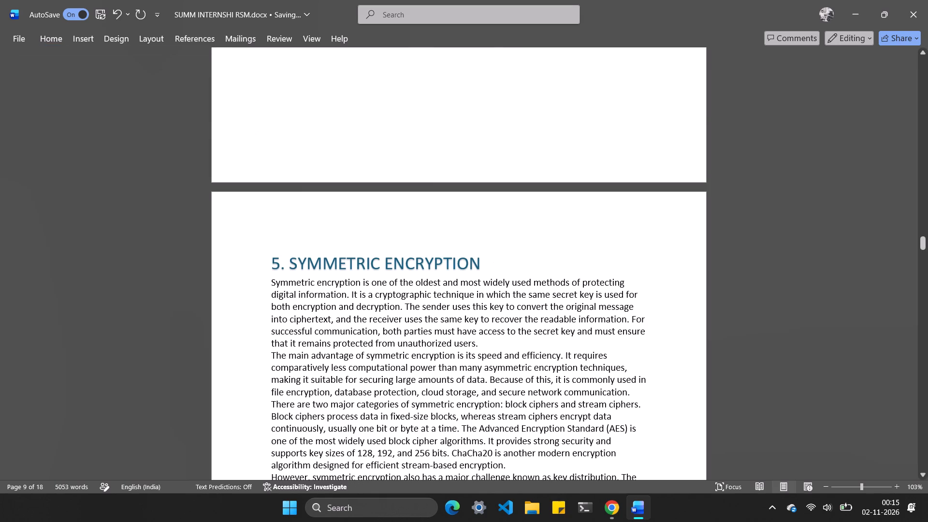
Insert a blank line between the "5. SYMMETRIC ENCRYPTION" heading and its first paragraph.
left_click(275, 282)
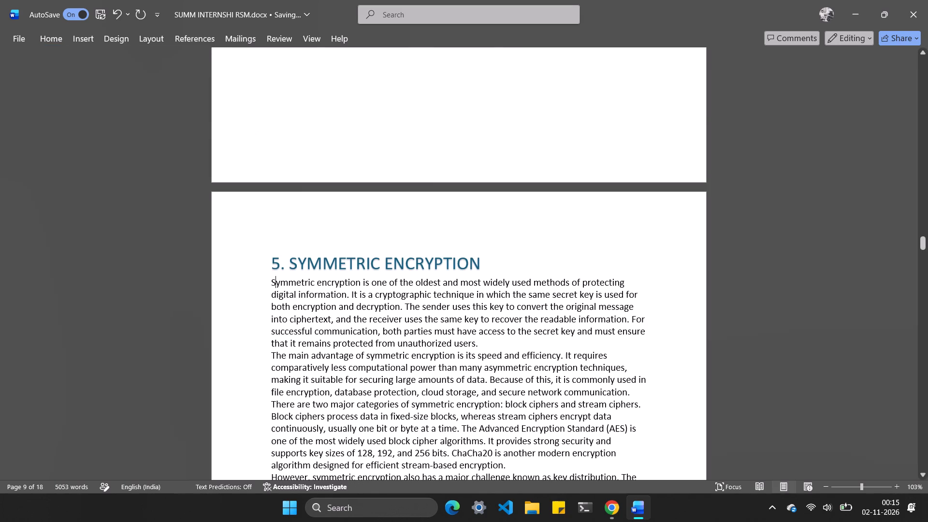
left_click(274, 281)
left_click(274, 282)
left_click(269, 285)
key("Return")
Insert a blank line after each of the first three paragraphs of the Symmetric Encryption section.
left_click(481, 354)
key("Return")
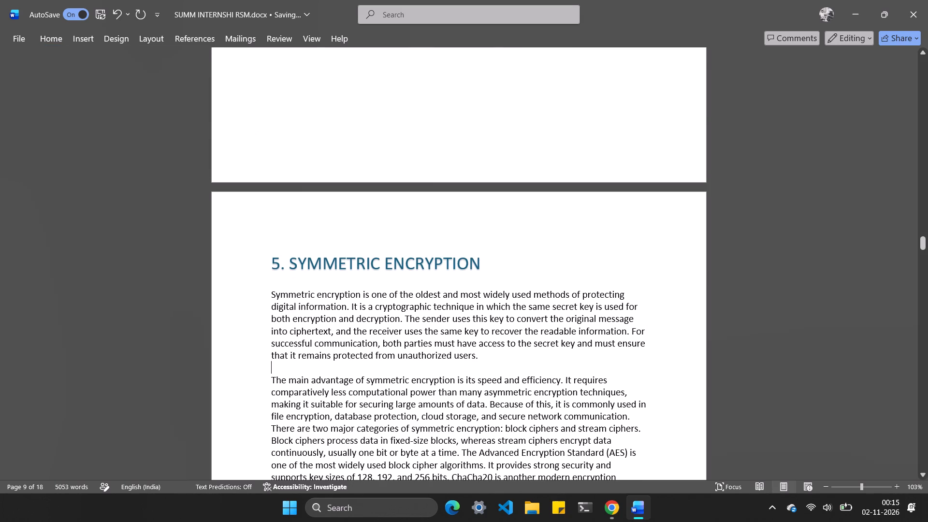
scroll(364, 405, "down", 3)
left_click(643, 339)
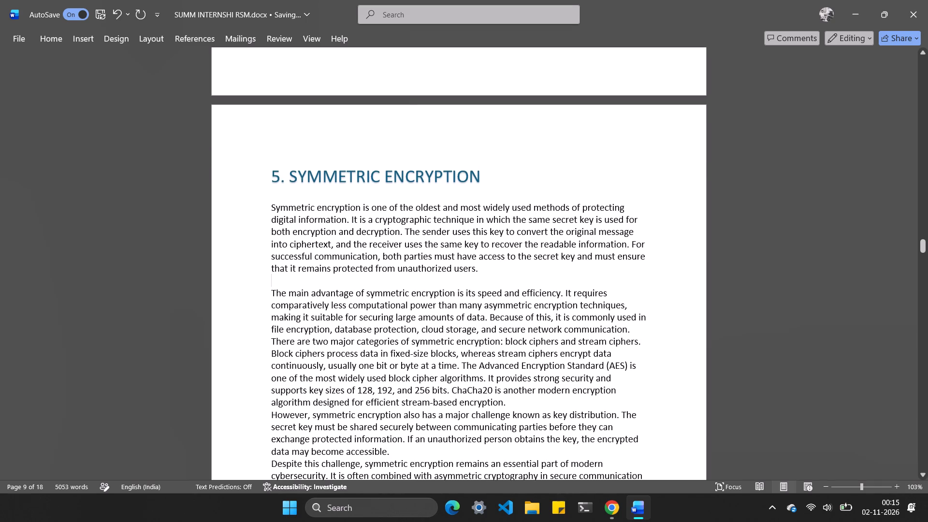
left_click(635, 335)
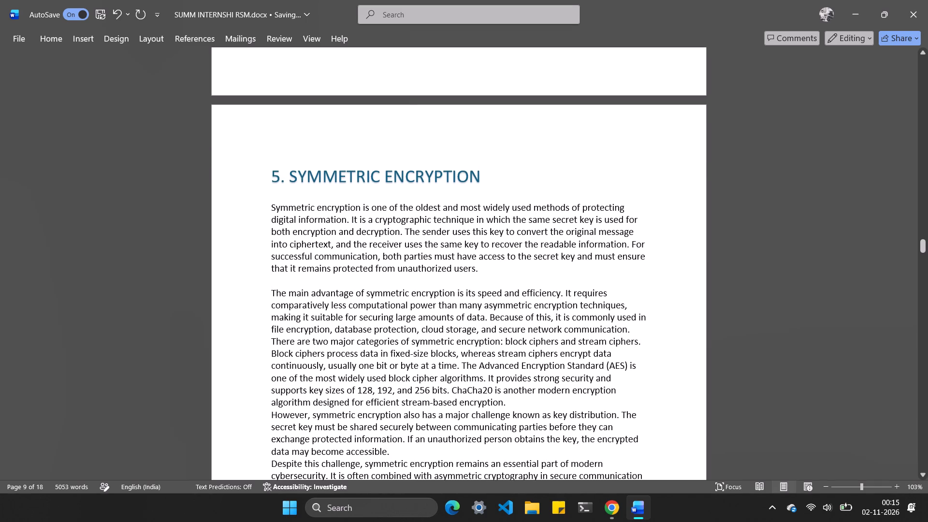
left_click(629, 326)
key("Return")
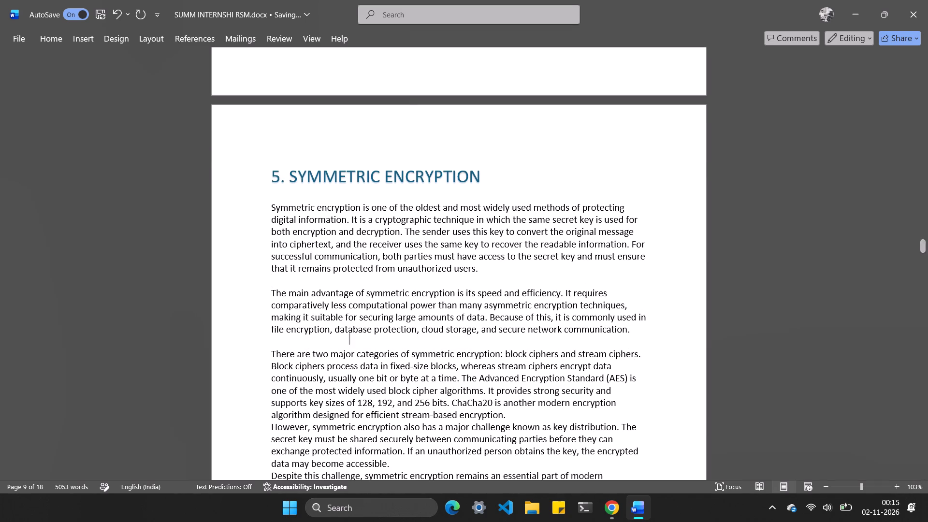
left_click(529, 418)
key("Return")
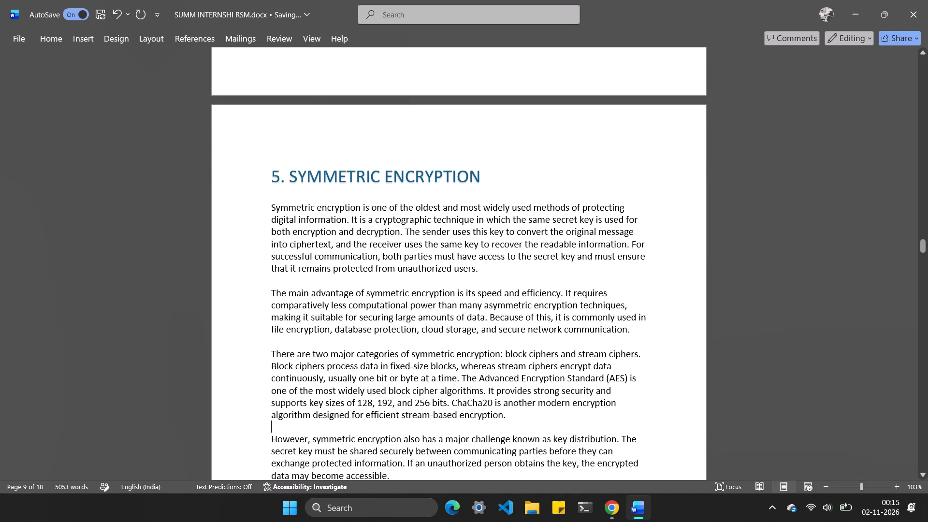
Insert a blank line before the closing "Despite this challenge" paragraph of the Symmetric Encryption section.
scroll(530, 414, "down", 4)
left_click(478, 369)
key("Return")
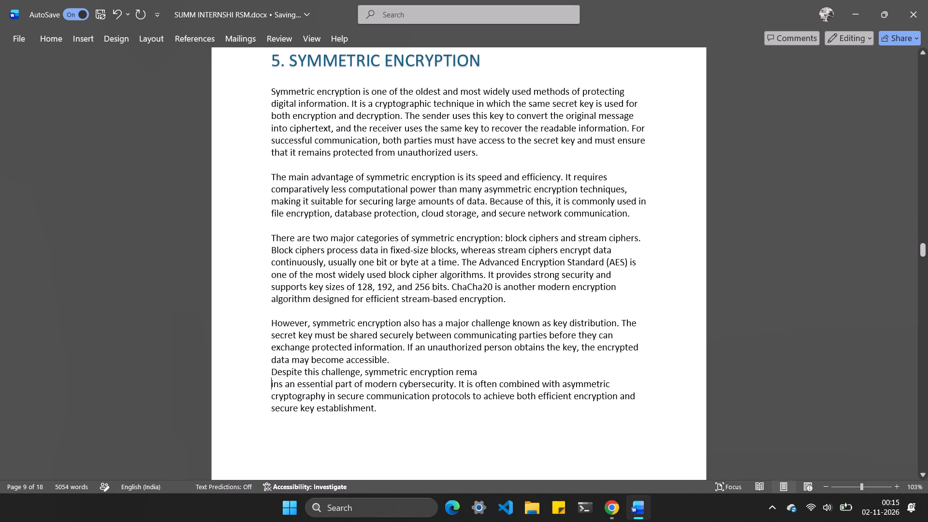
key("BackSpace")
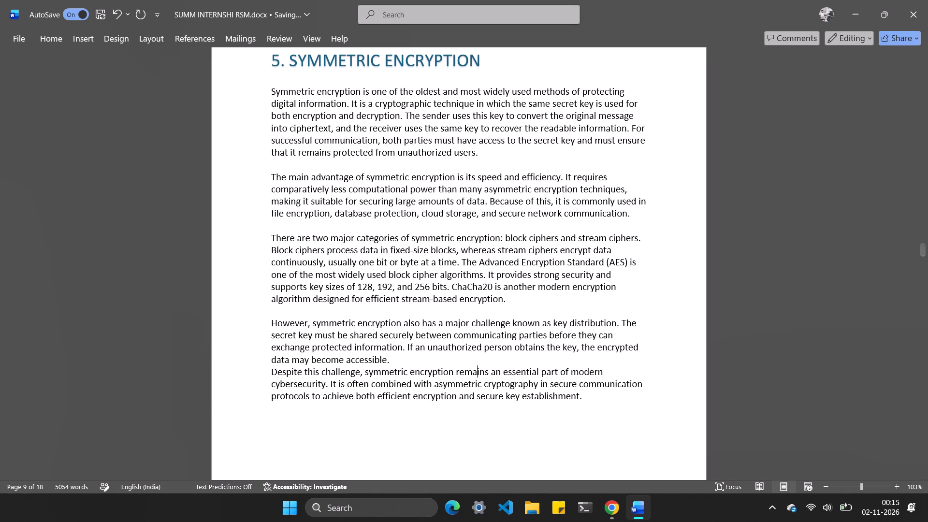
left_click(386, 359)
left_click(406, 358)
key("Return")
Push the "6. ASYMMETRIC ENCRYPTION" section to the top of the next page with five blank lines before its heading.
scroll(406, 358, "down", 11)
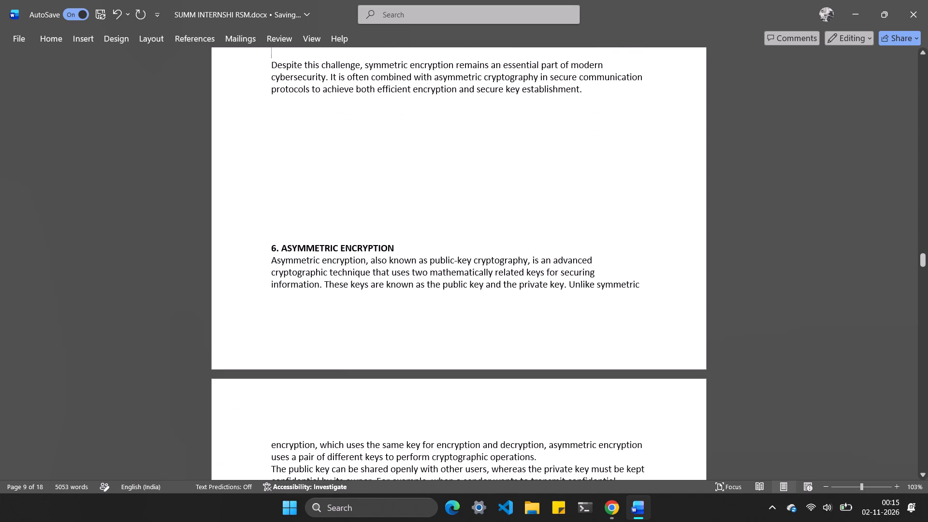
left_click(269, 241)
key("Return")
key("Return")
key("Return")
key("Return")
key("Return")
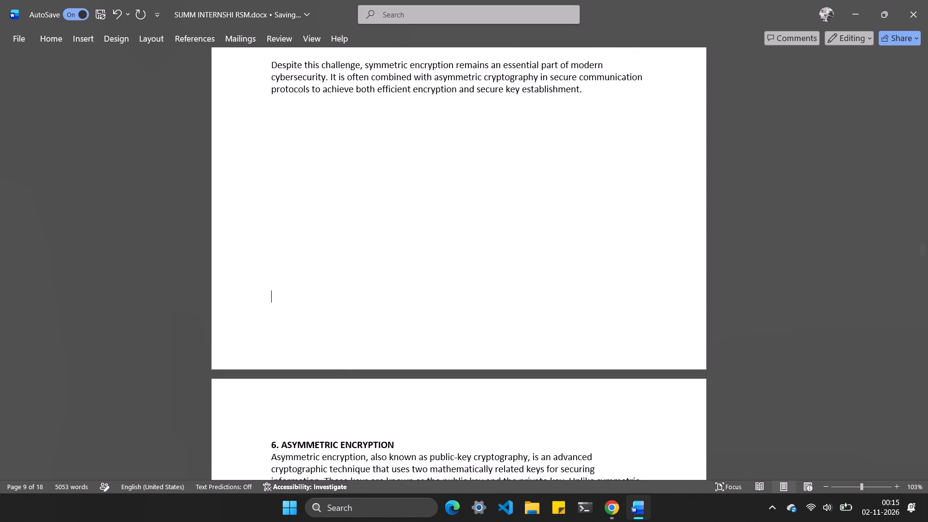
Insert a blank line after the "6. ASYMMETRIC ENCRYPTION" heading and after each of that section's first two paragraphs.
scroll(332, 414, "down", 4)
left_click(267, 334)
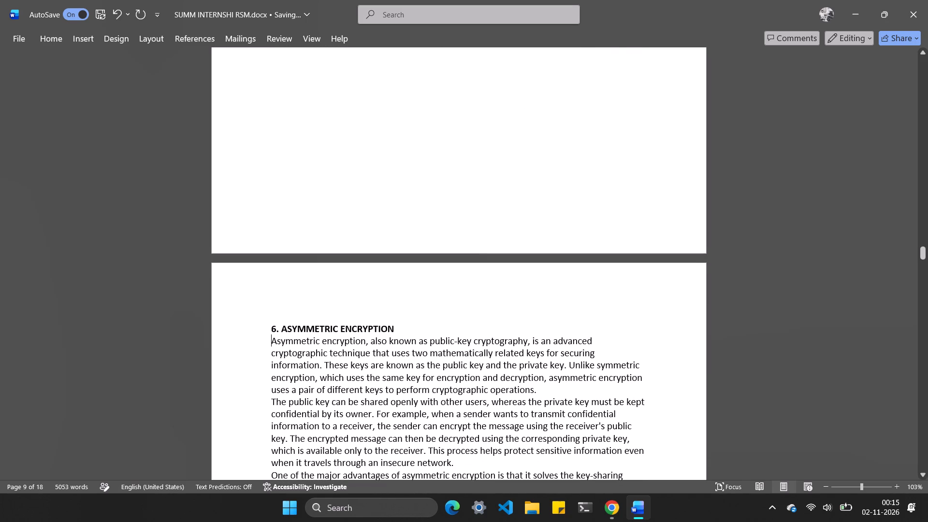
key("Return")
scroll(268, 334, "down", 3)
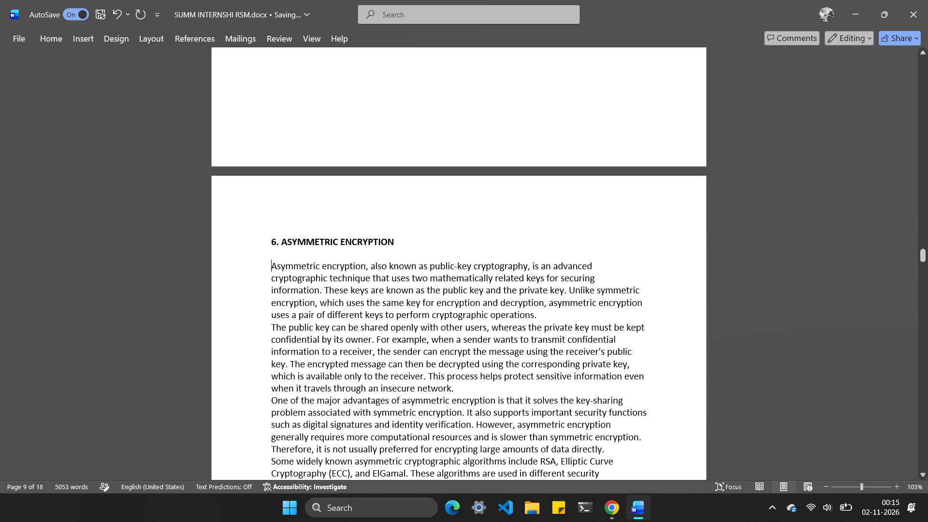
left_click(542, 313)
key("Return")
scroll(542, 313, "down", 3)
left_click(476, 314)
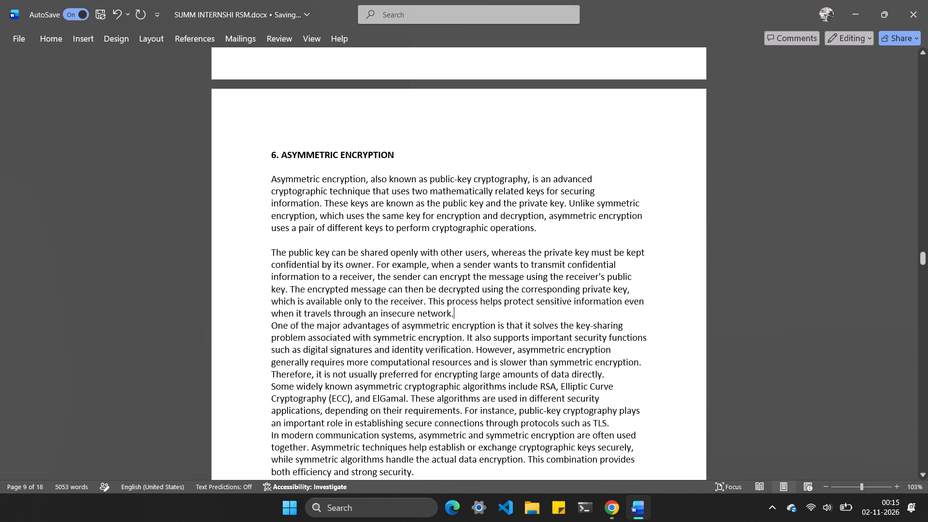
key("Return")
scroll(476, 314, "down", 3)
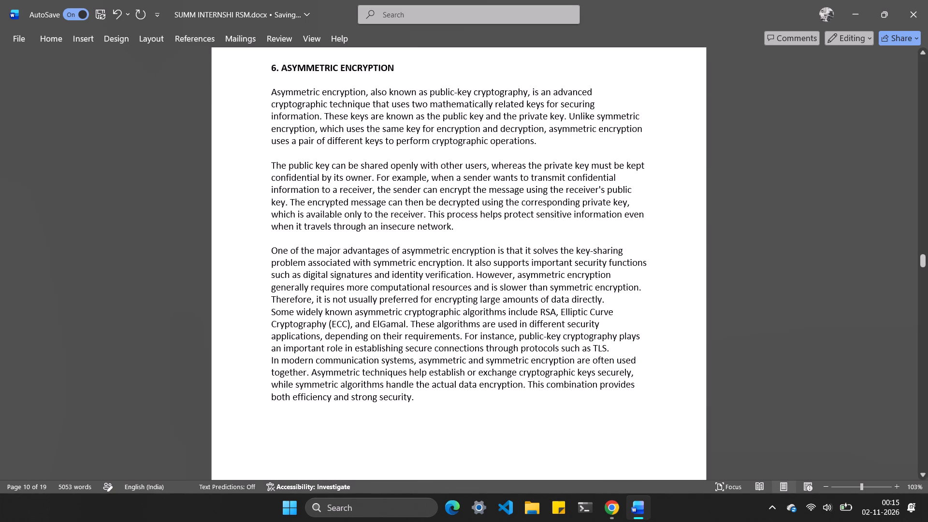
Start a new paragraph at "Therefore, it is not usually preferred" with a blank line above, and add one before "In modern communication systems".
left_click(650, 290)
key("Return")
left_click(643, 292)
key("Return")
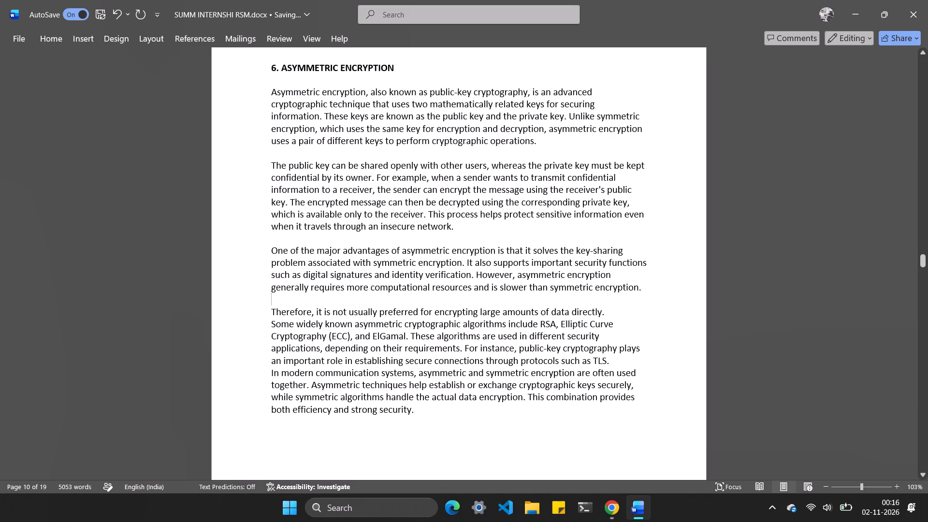
left_click(614, 362)
key("Return")
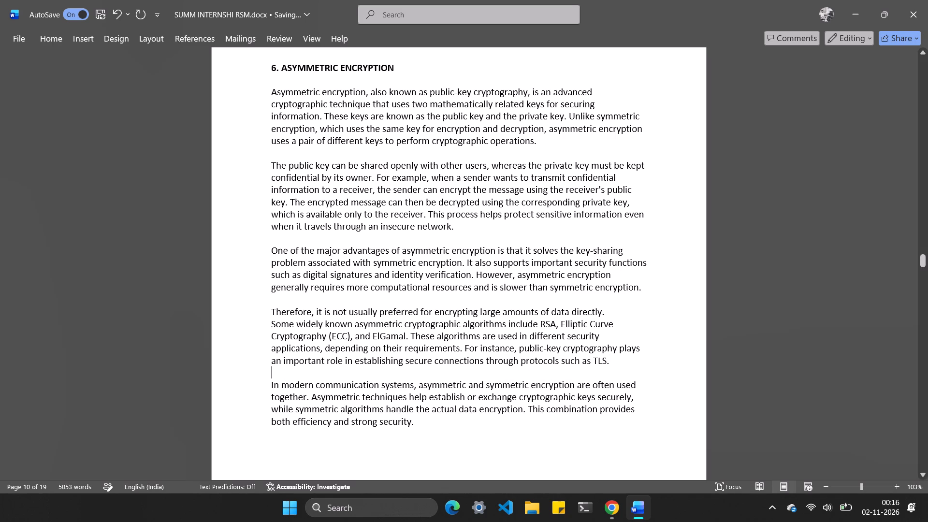
Push the "7. DIGITAL SIGNATURES AND DIGITAL CERTIFICATES" section to the top of the next page with six blank lines before its heading.
scroll(488, 309, "down", 14)
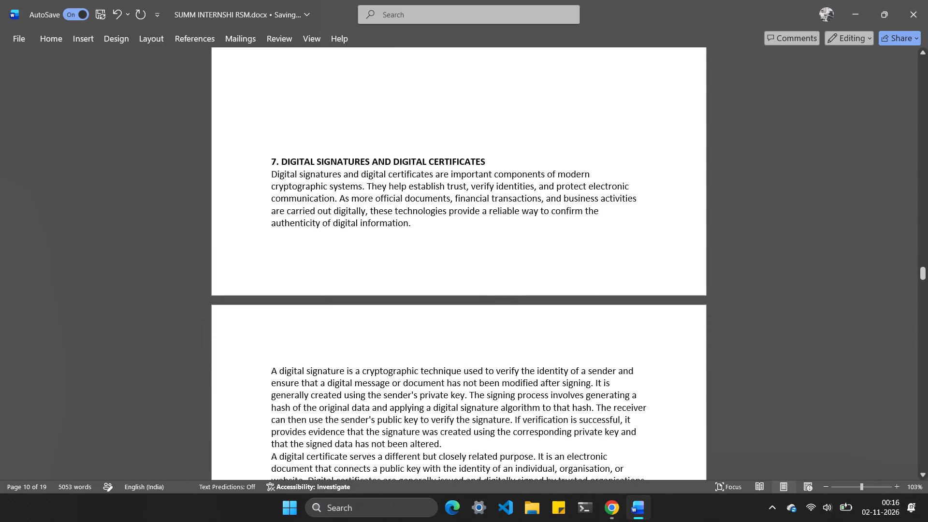
left_click(268, 162)
key("Return")
key("Return")
key("Return")
key("Return")
key("Return")
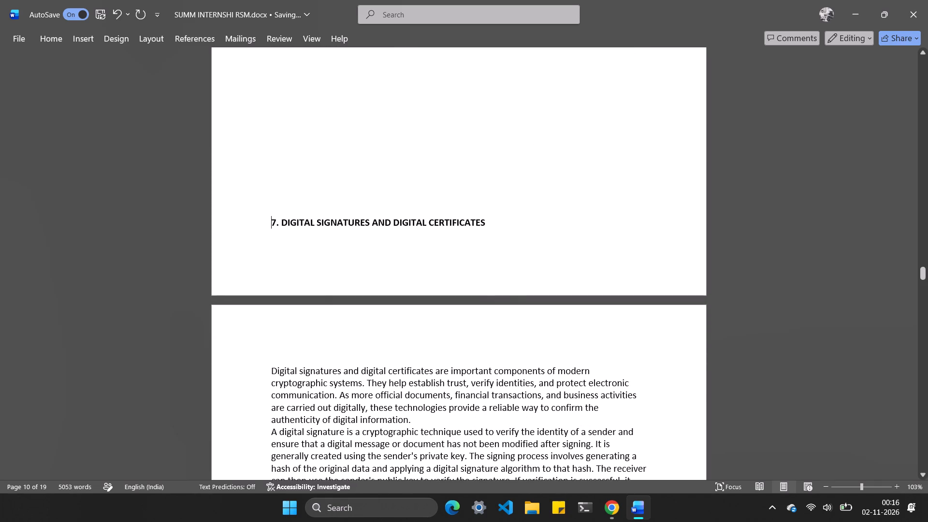
key("Return")
Insert a blank line after the Digital Signatures and Digital Certificates heading and after each of that section's first three paragraphs.
left_click(265, 385)
key("Return")
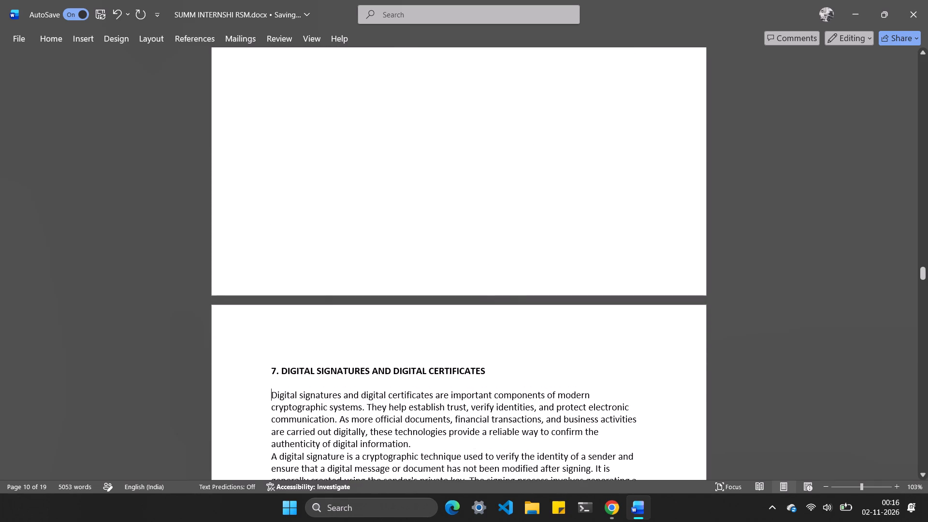
scroll(368, 380, "down", 3)
left_click(427, 358)
key("Return")
scroll(427, 358, "down", 4)
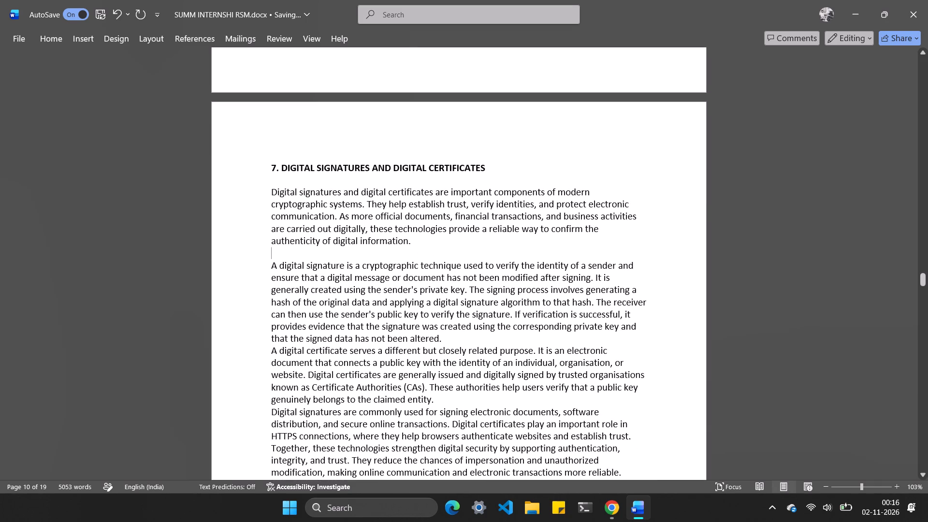
left_click(476, 343)
key("Return")
scroll(476, 343, "down", 4)
left_click(447, 301)
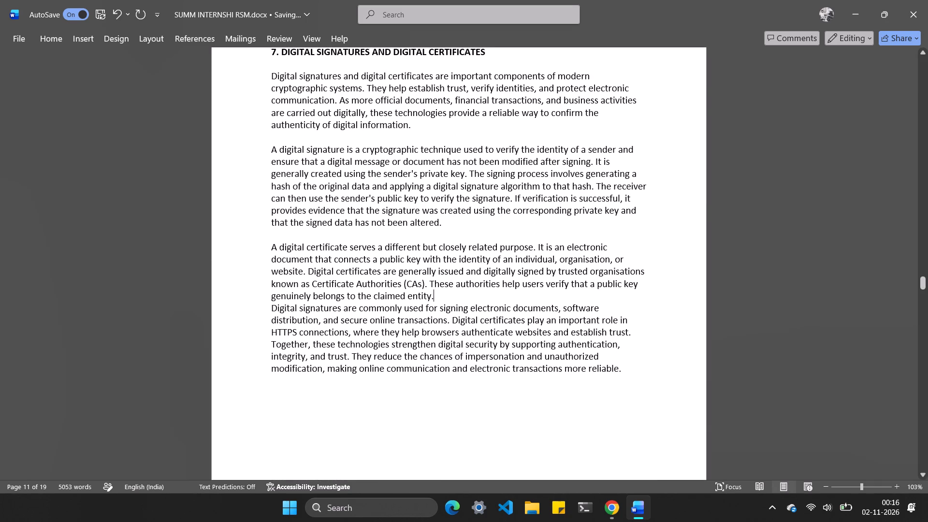
key("Return")
Format the "6. ASYMMETRIC ENCRYPTION" heading at size 22 with the blue text effect.
scroll(553, 320, "up", 7)
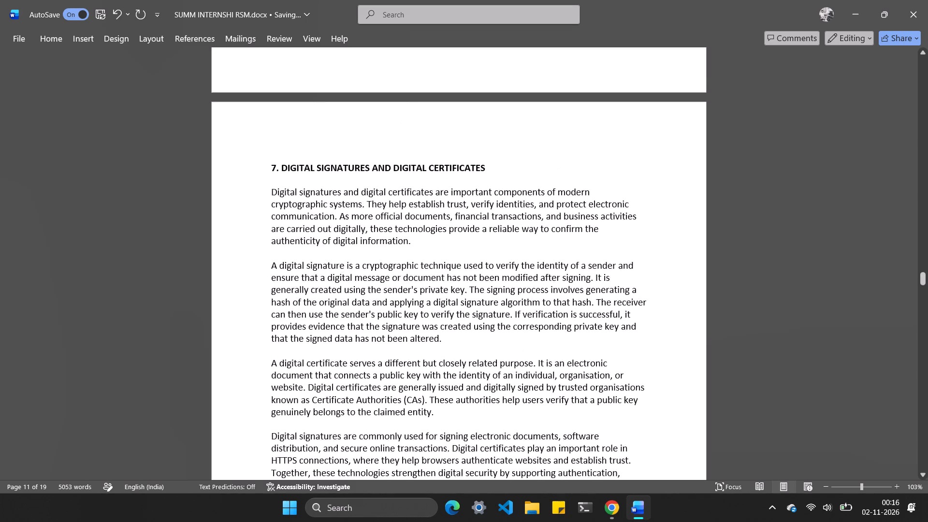
scroll(550, 319, "up", 20)
scroll(550, 319, "up", 13)
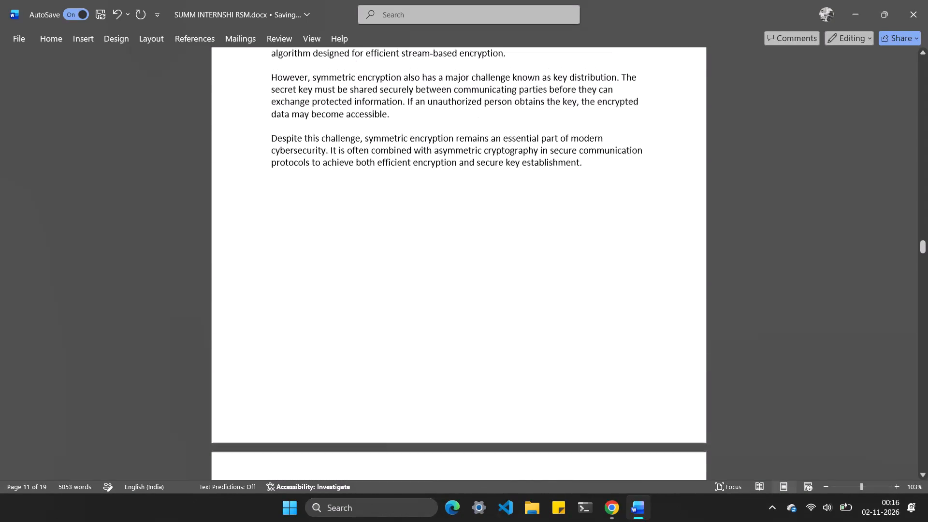
scroll(530, 309, "up", 16)
scroll(528, 308, "down", 20)
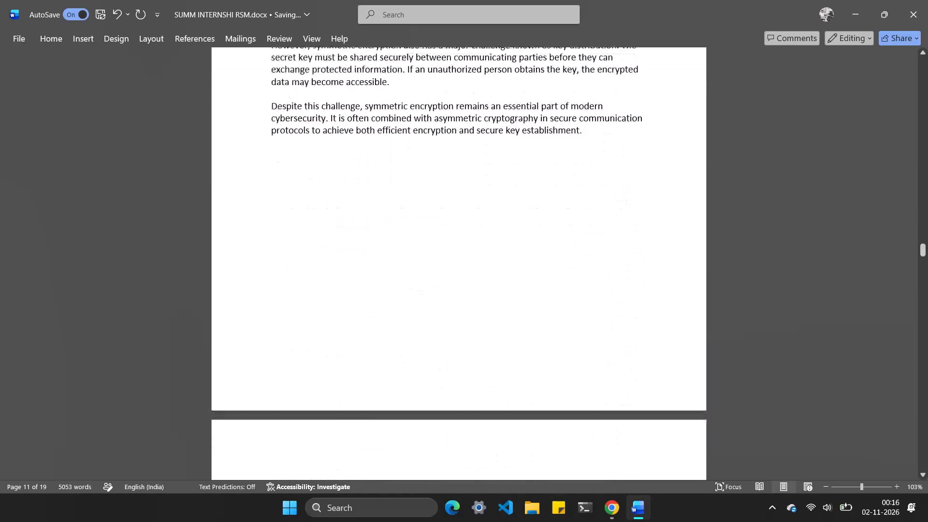
scroll(524, 328, "down", 5)
left_click_drag(269, 238, 391, 236)
left_click(56, 42)
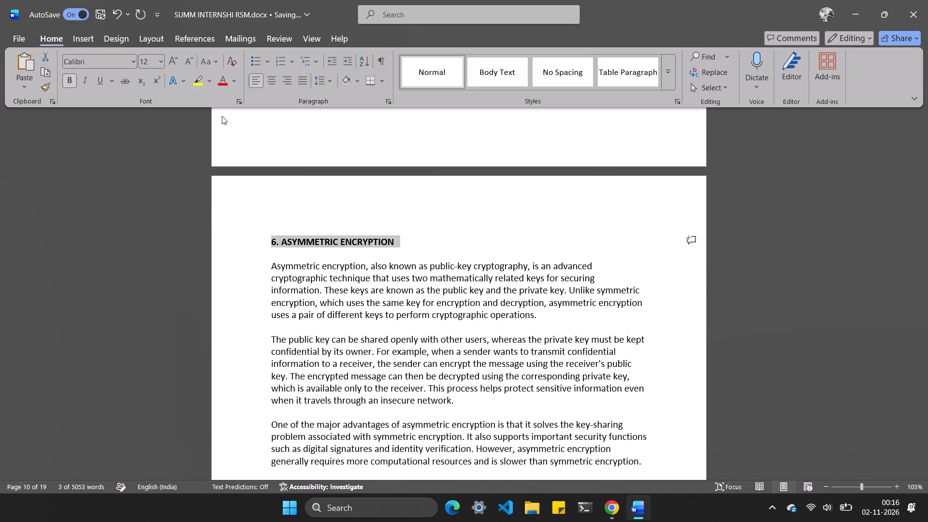
left_click(174, 59)
triple_click(174, 59)
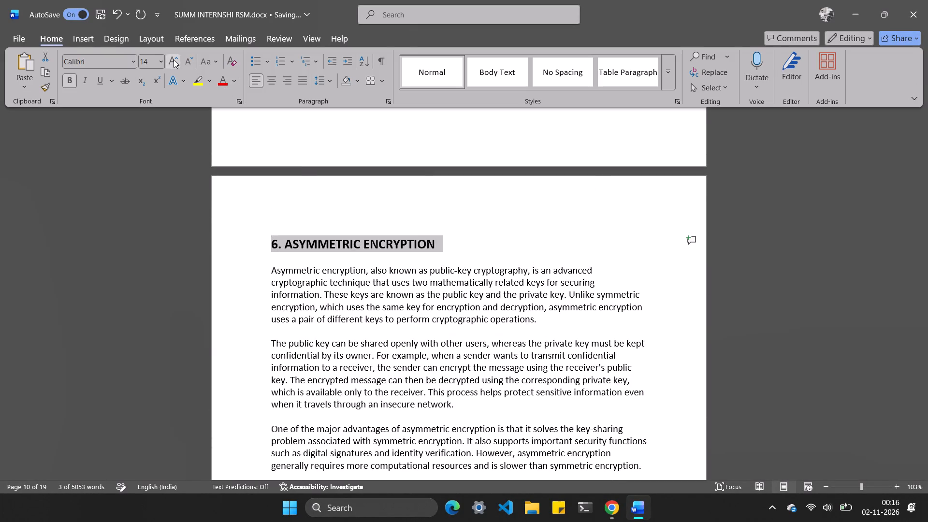
left_click(174, 59)
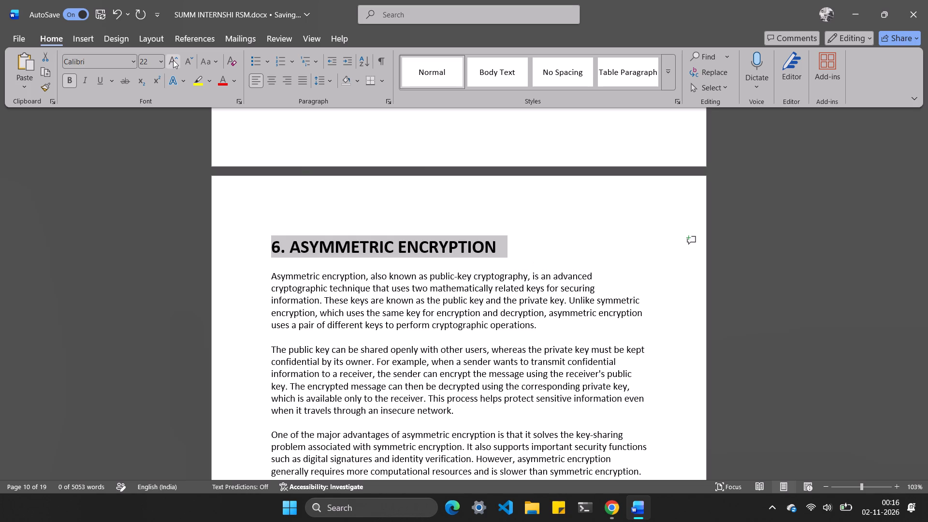
left_click(176, 79)
left_click(217, 112)
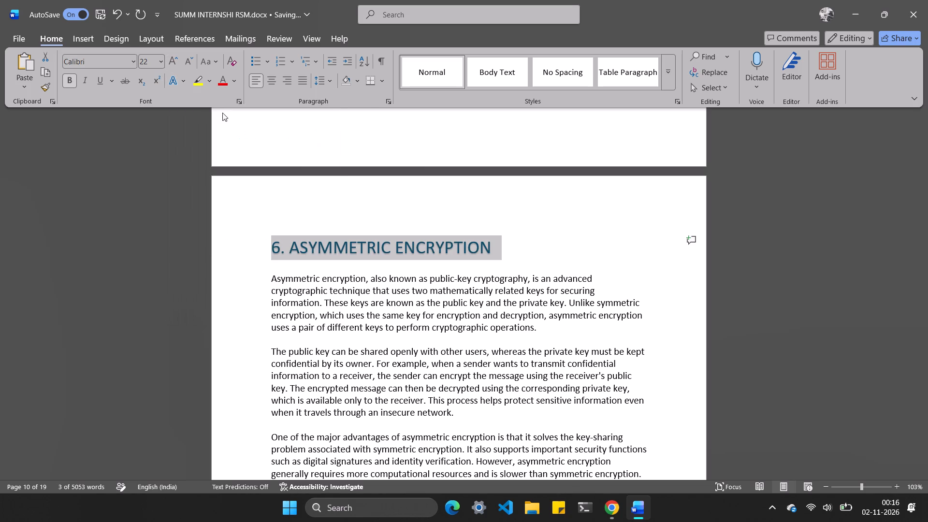
left_click(521, 209)
left_click(529, 265)
Format the "7. DIGITAL SIGNATURES AND DIGITAL CERTIFICATES" heading at size 22 with the blue text effect.
scroll(529, 265, "down", 5)
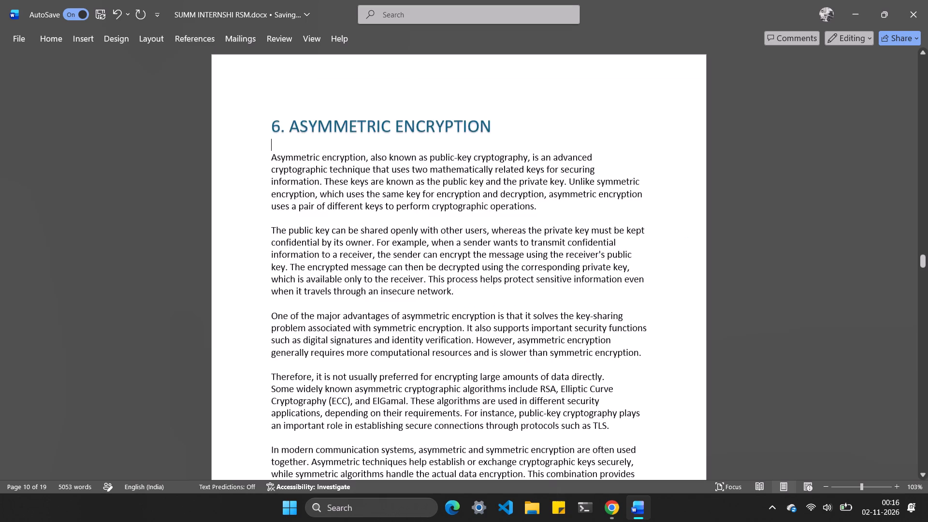
scroll(526, 265, "down", 20)
scroll(526, 265, "down", 5)
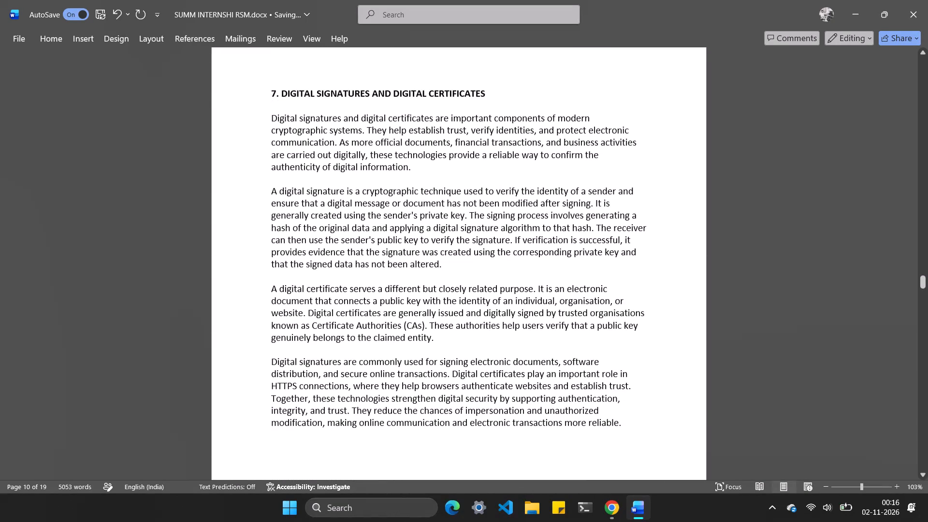
left_click_drag(262, 90, 466, 89)
left_click(55, 38)
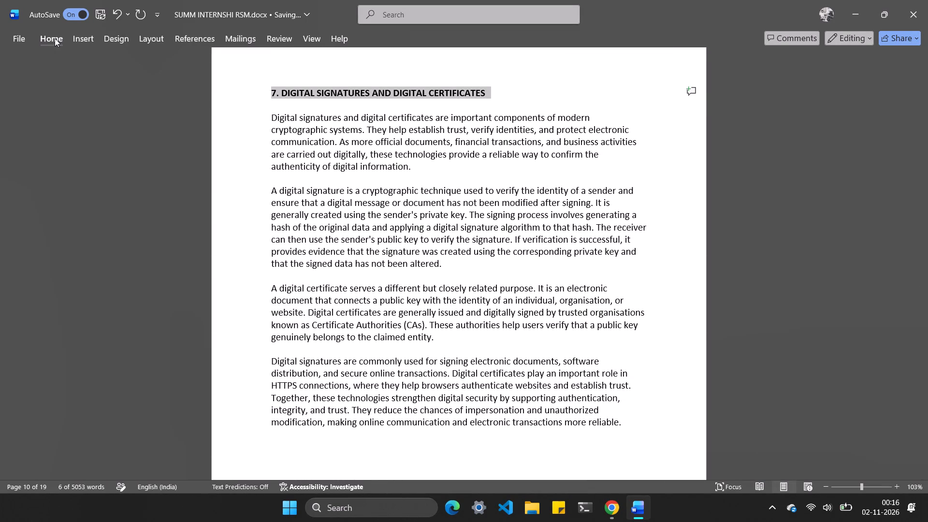
triple_click(174, 63)
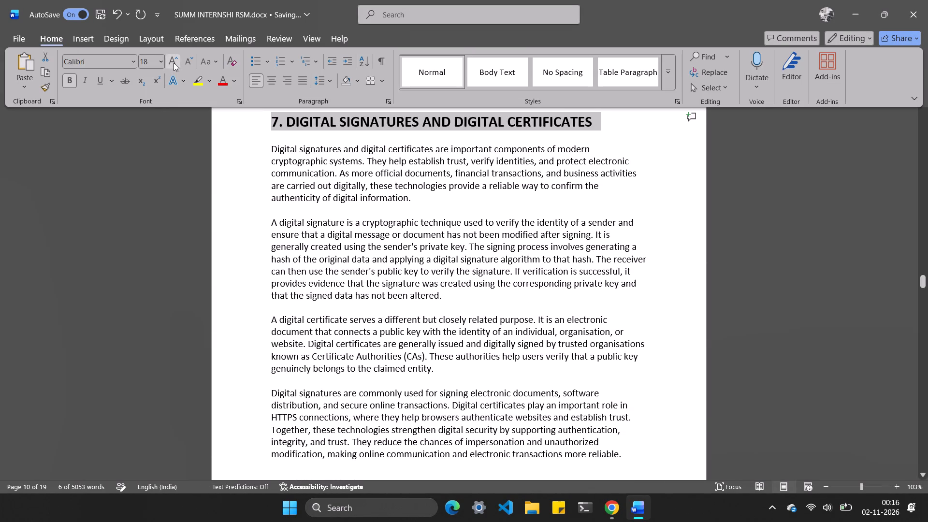
double_click(174, 63)
left_click(166, 78)
left_click(215, 104)
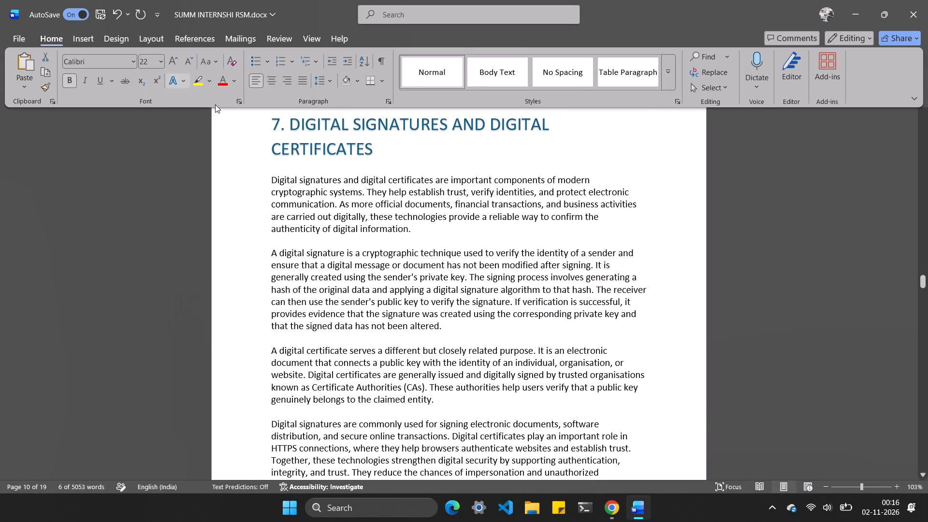
left_click(418, 141)
left_click(404, 155)
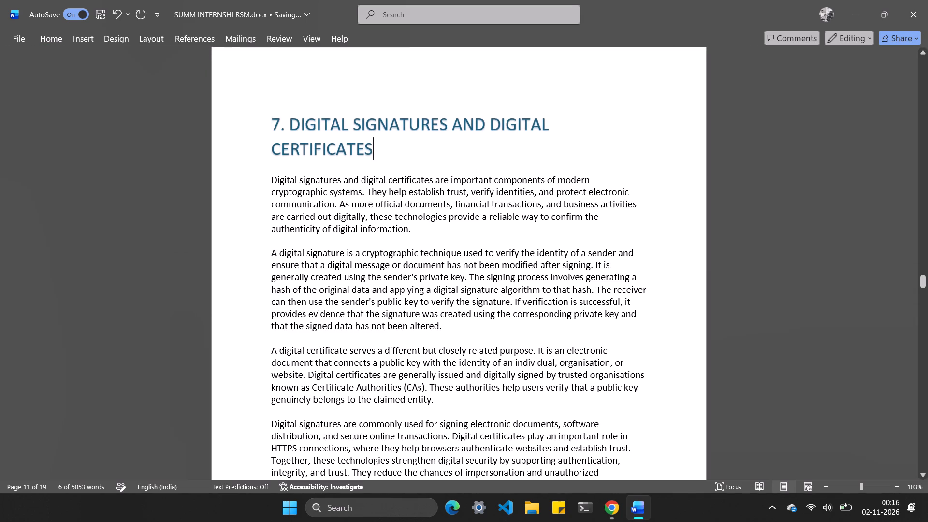
Push the "8. CRYPTOGRAPHIC KEY MANAGEMENT" heading to the top of the next page with two blank lines before it.
scroll(412, 204, "down", 11)
scroll(413, 211, "down", 10)
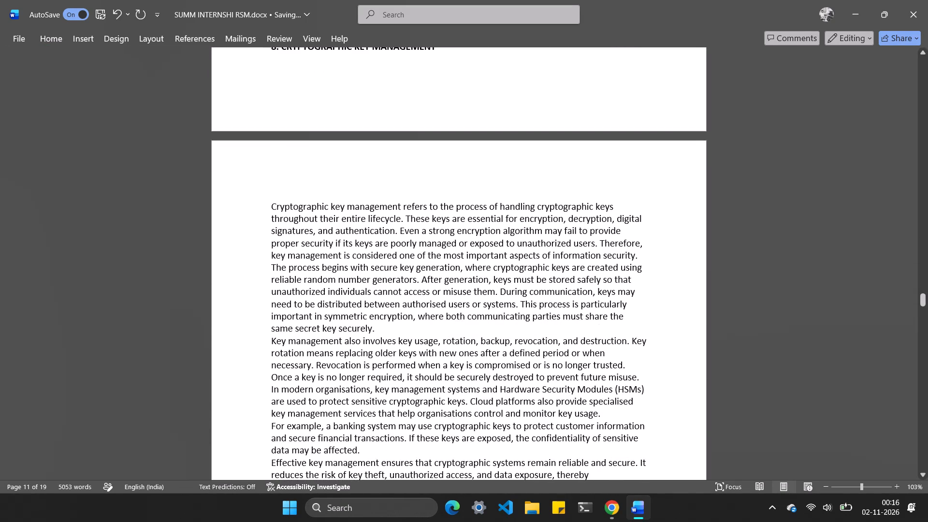
scroll(273, 118, "up", 3)
left_click(265, 135)
key("Return")
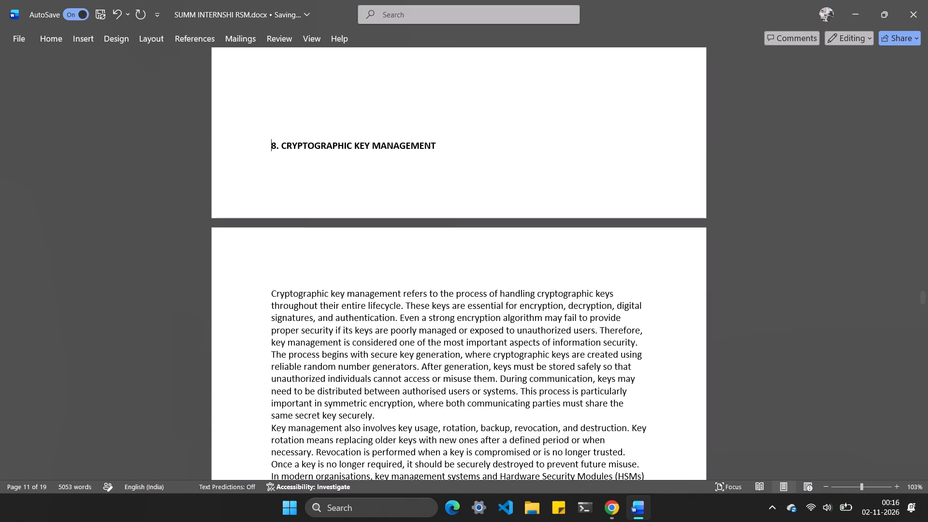
key("Return")
Insert a blank line between the "8. CRYPTOGRAPHIC KEY MANAGEMENT" heading and its first paragraph.
scroll(280, 162, "down", 3)
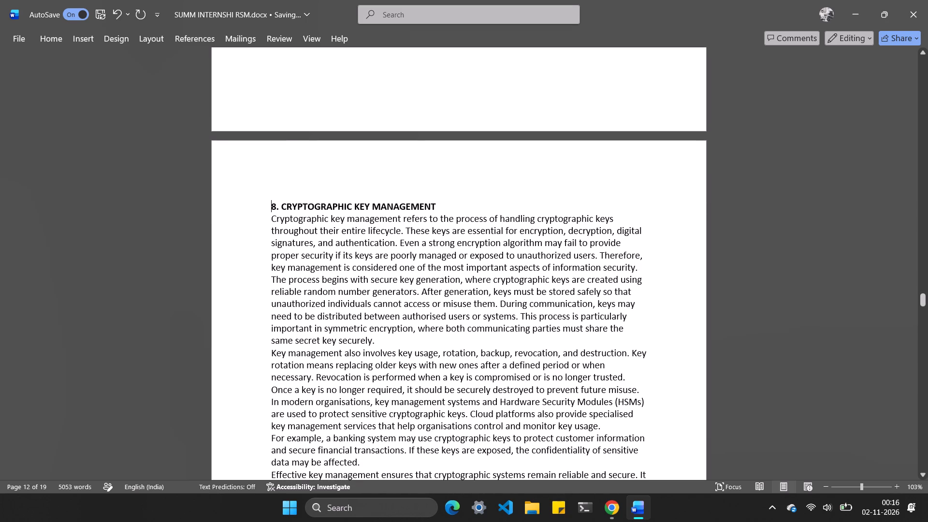
left_click(269, 218)
key("Return")
Format the "8. CRYPTOGRAPHIC KEY MANAGEMENT" heading at size 22 with the blue text effect.
left_click_drag(256, 204, 408, 202)
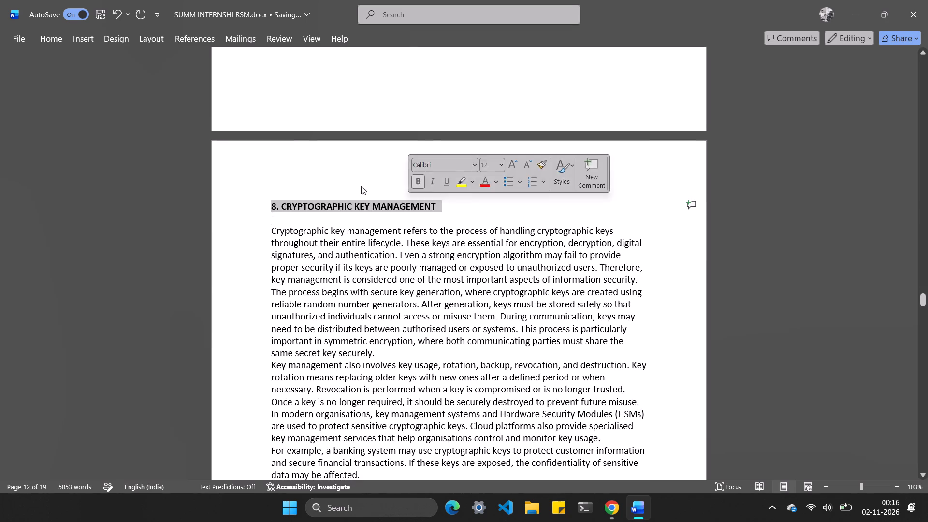
left_click(50, 40)
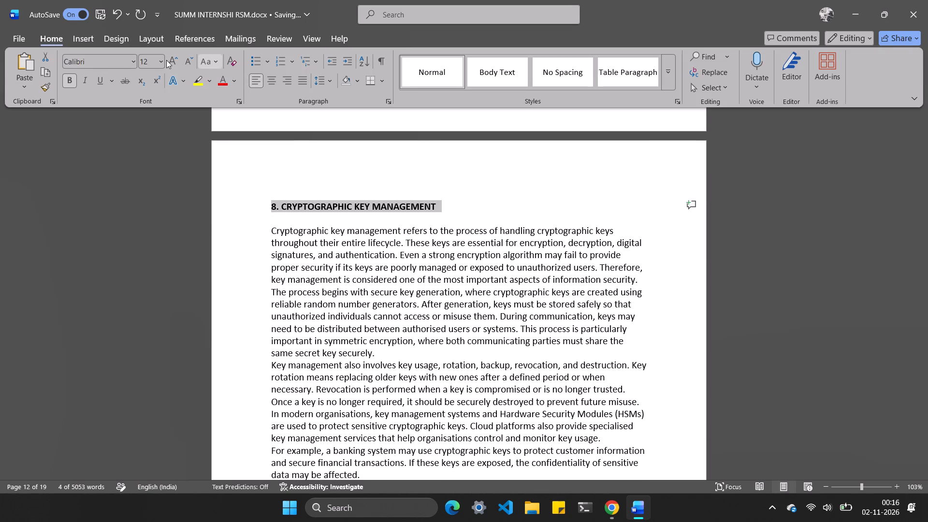
triple_click(166, 59)
left_click(166, 59)
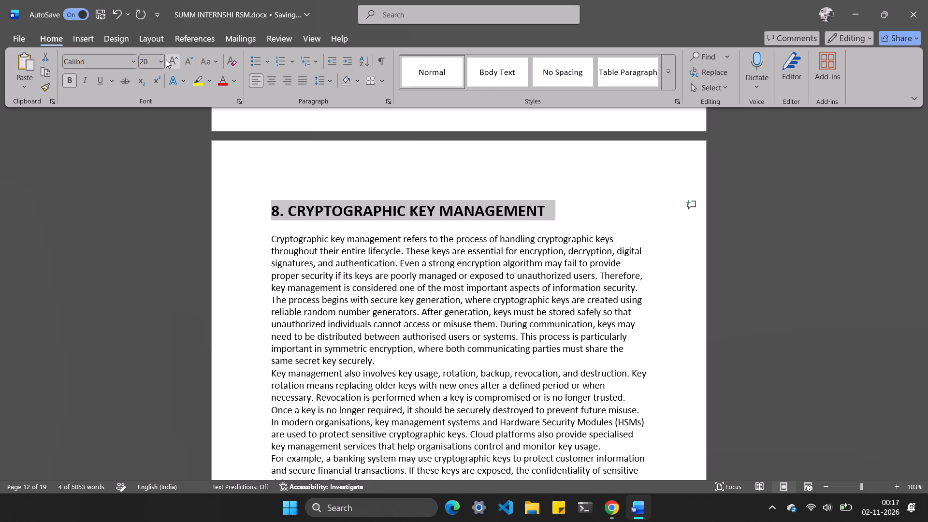
left_click(166, 59)
left_click(172, 87)
left_click(206, 103)
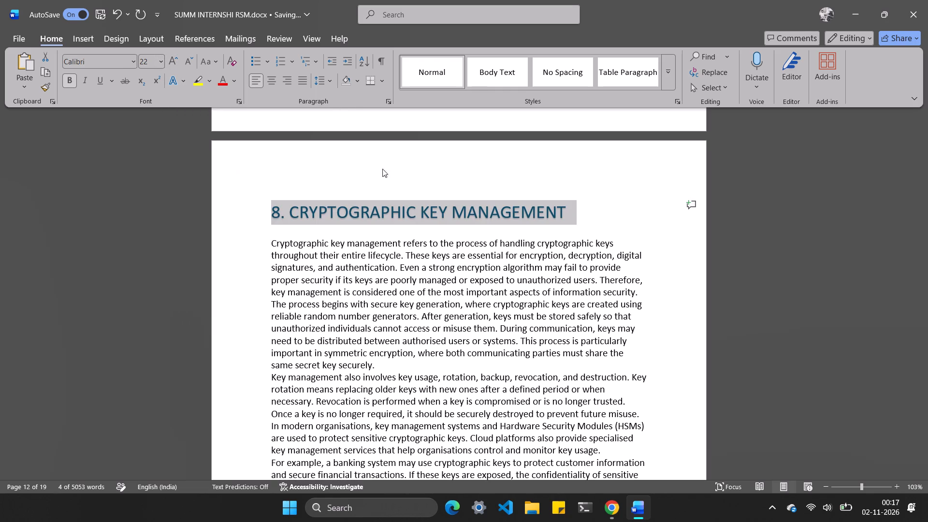
left_click(593, 223)
scroll(380, 271, "down", 3)
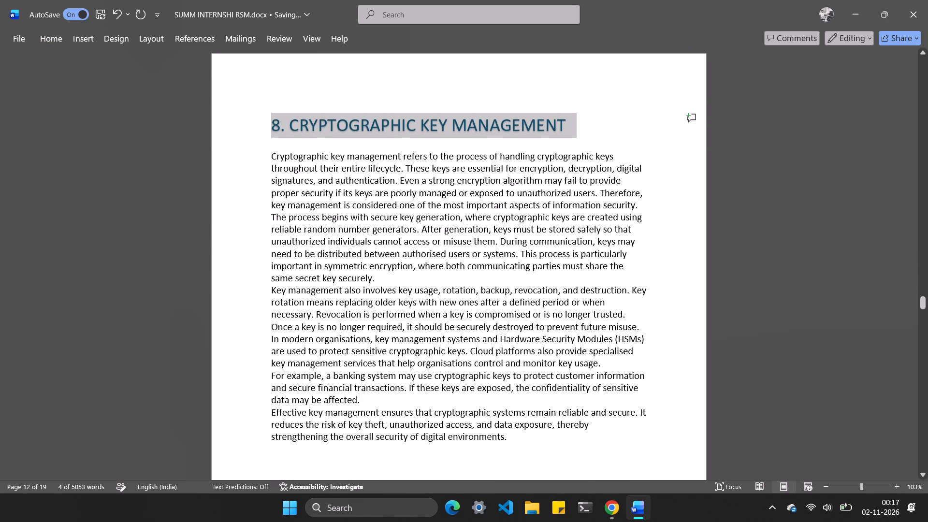
Insert a blank line between each pair of body paragraphs in the "8. CRYPTOGRAPHIC KEY MANAGEMENT" section.
left_click(649, 206)
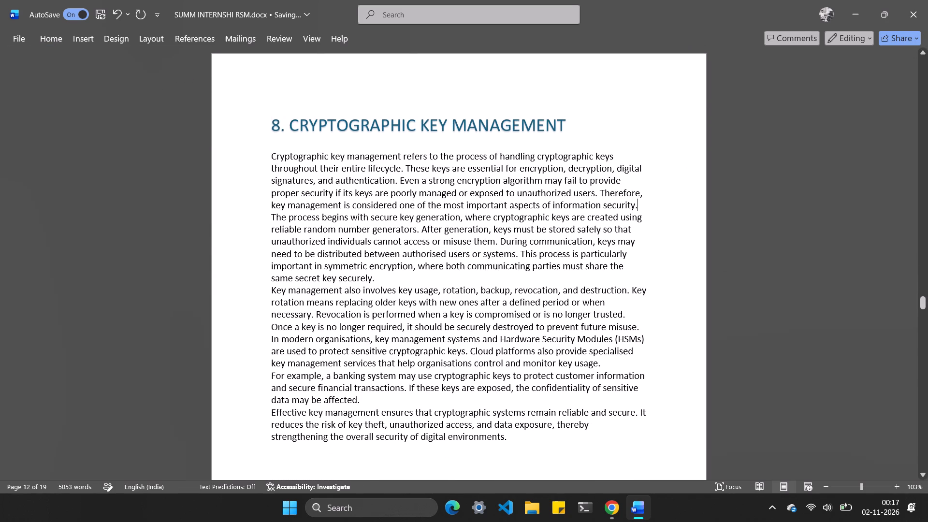
key("Return")
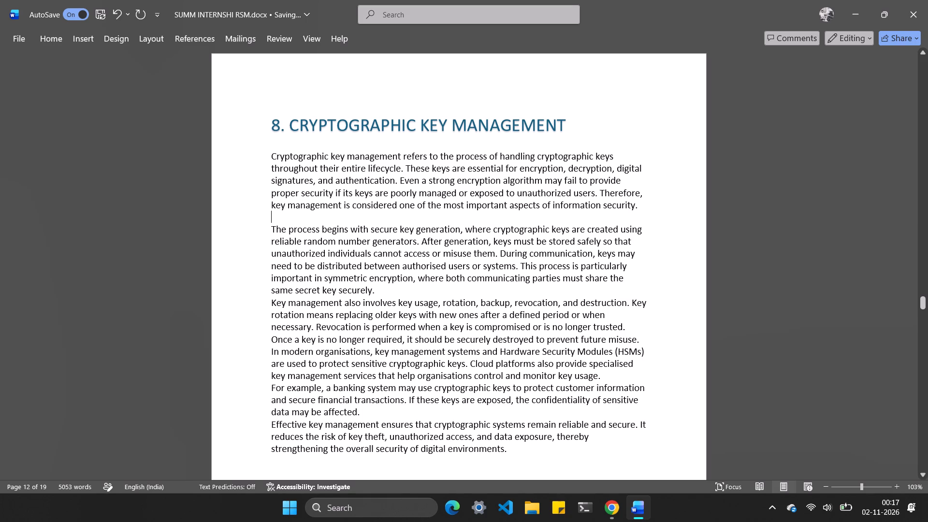
left_click(502, 290)
key("Return")
scroll(517, 290, "down", 2)
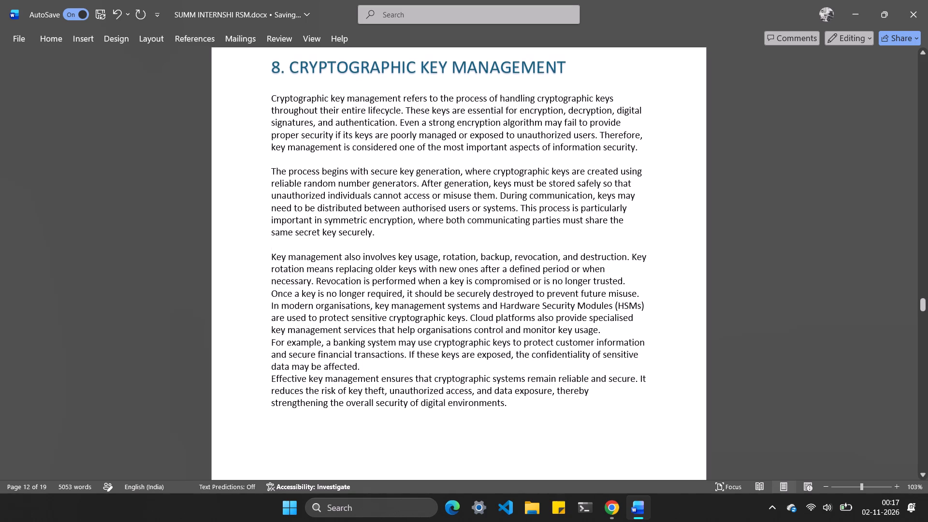
left_click(641, 291)
key("Return")
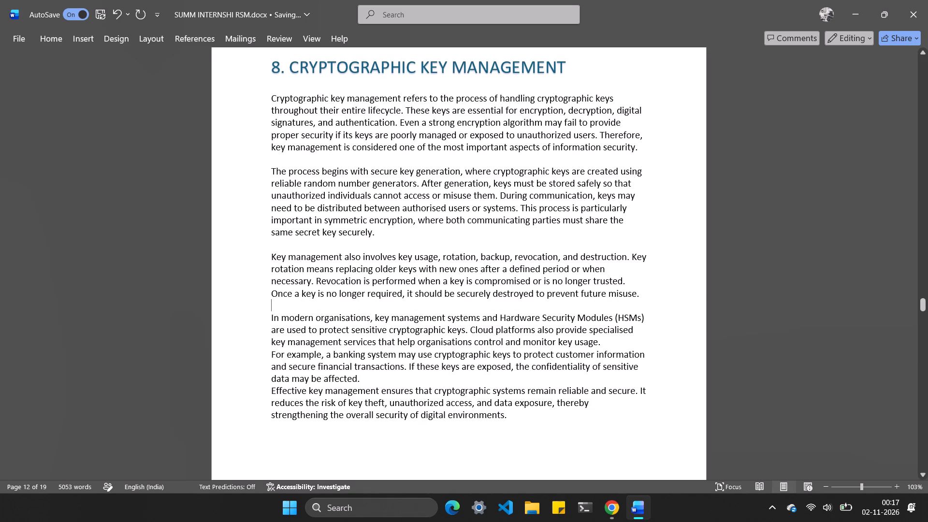
left_click(624, 349)
key("Return")
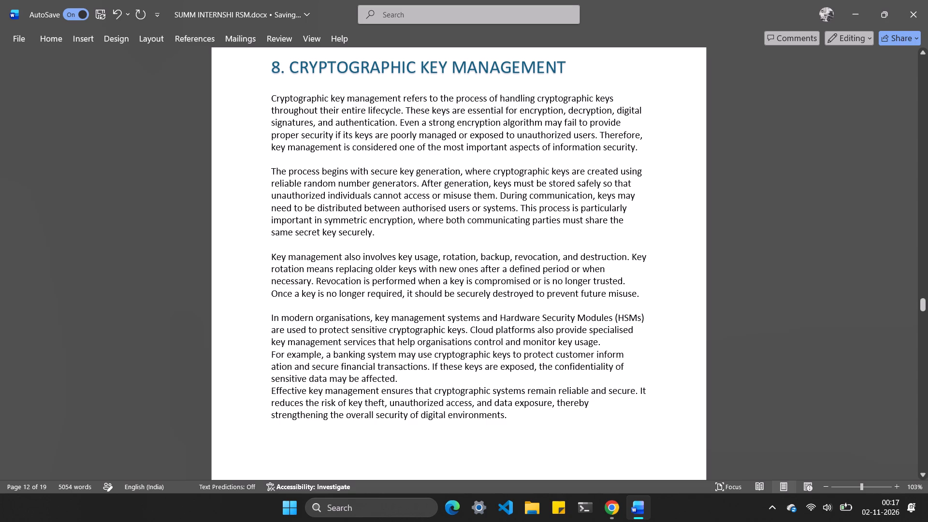
key("BackSpace")
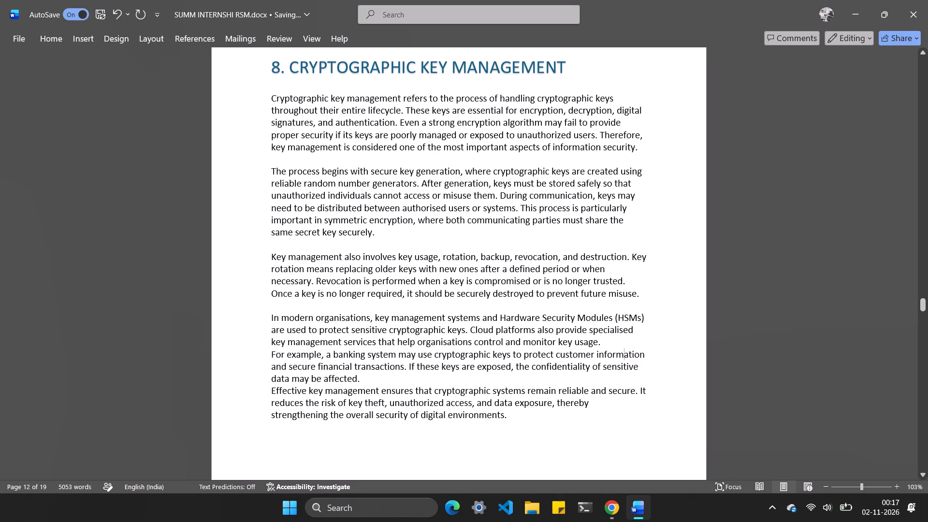
left_click(605, 341)
key("Return")
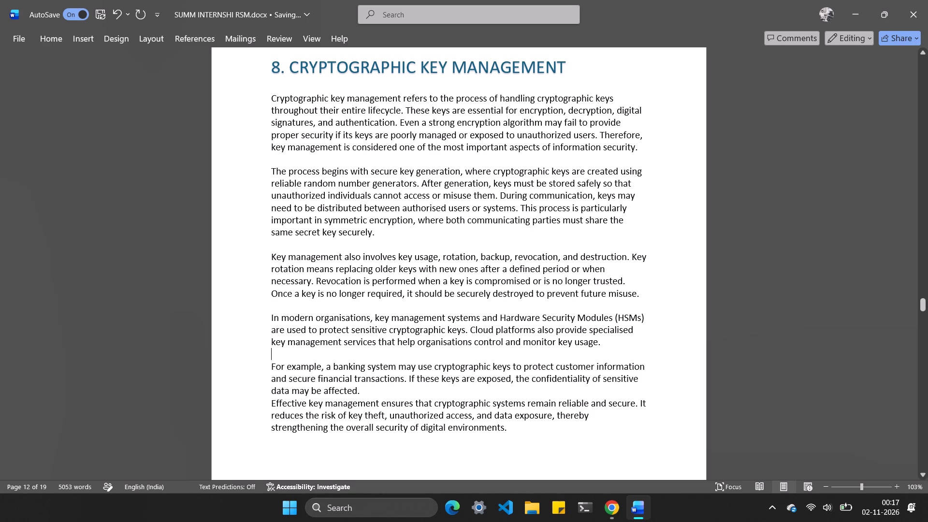
left_click(435, 396)
key("Return")
Push the "9. ELLIPTIC CURVE CRYPTOGRAPHY (ECC)" heading to the top of the next page with five blank lines before it.
scroll(435, 391, "down", 9)
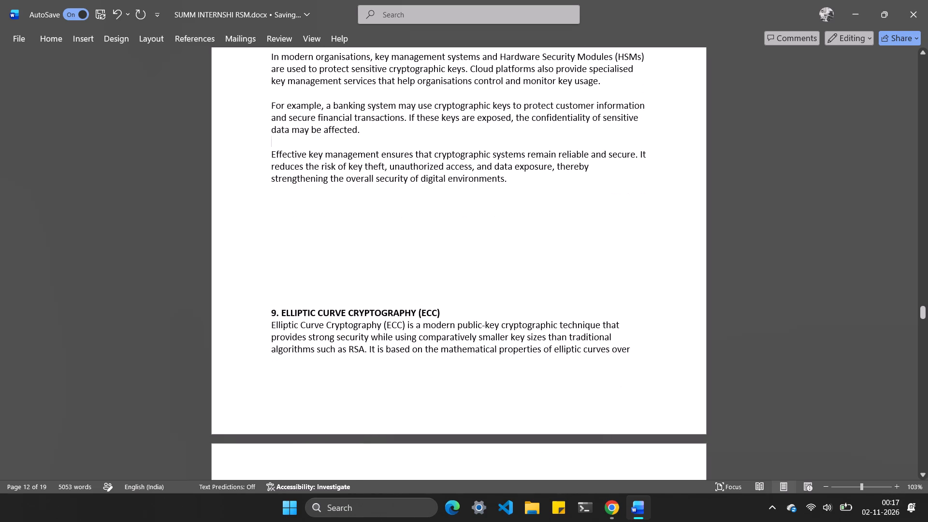
left_click(265, 310)
key("Return")
key("Return")
key("Return")
key("Return")
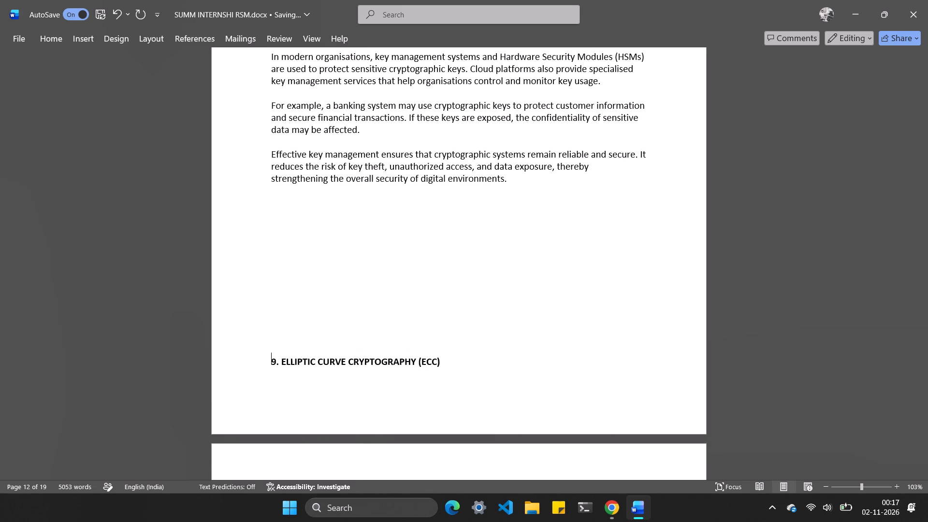
key("Return")
Insert a blank line between the "9. ELLIPTIC CURVE CRYPTOGRAPHY (ECC)" heading and its first paragraph.
scroll(265, 310, "down", 5)
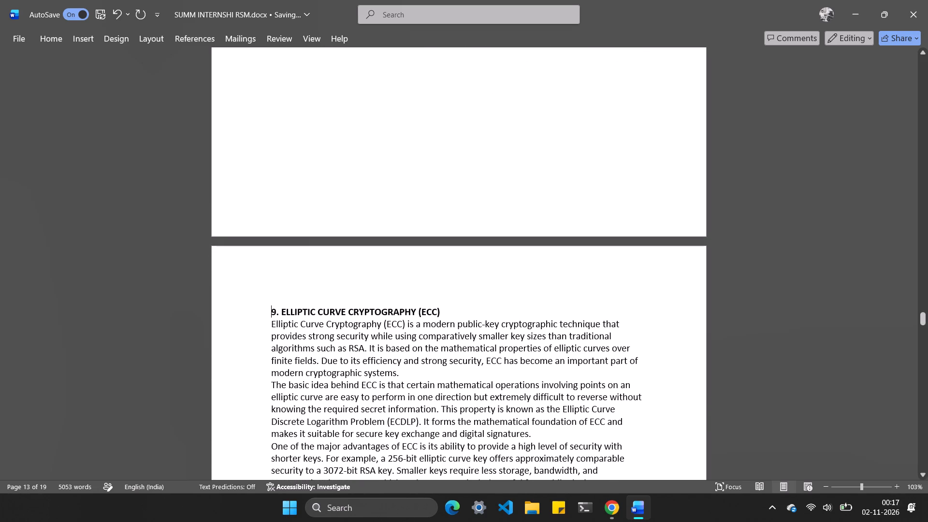
left_click(272, 321)
key("Return")
Format the "9. ELLIPTIC CURVE CRYPTOGRAPHY (ECC)" heading at size 22 with the blue text effect.
scroll(303, 346, "down", 2)
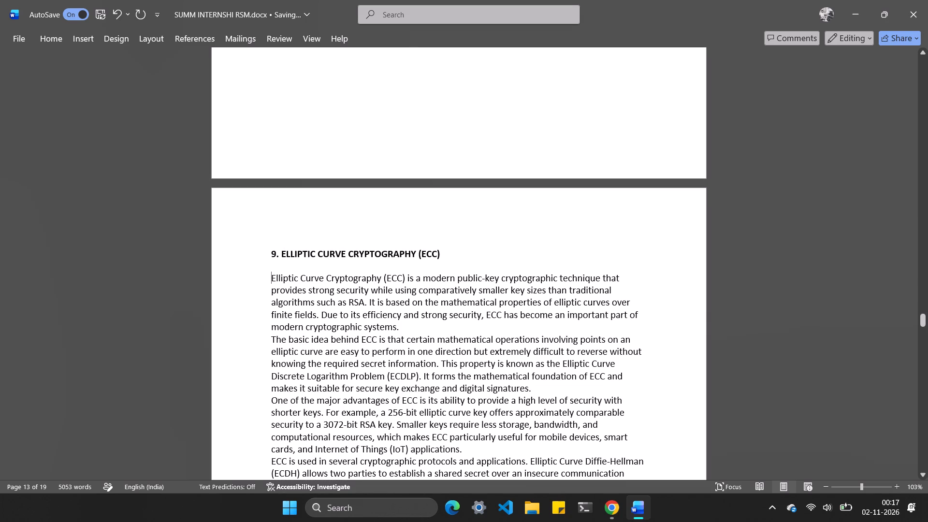
left_click_drag(266, 254, 445, 247)
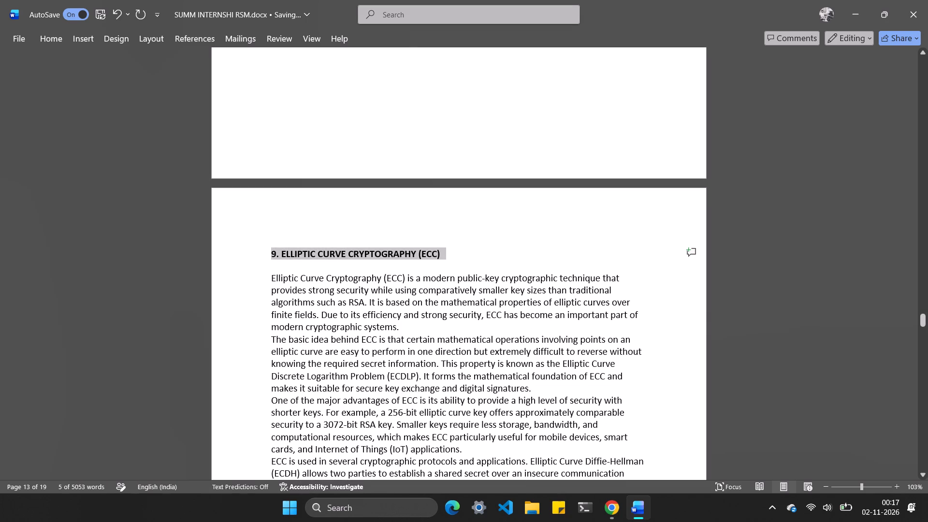
left_click(57, 34)
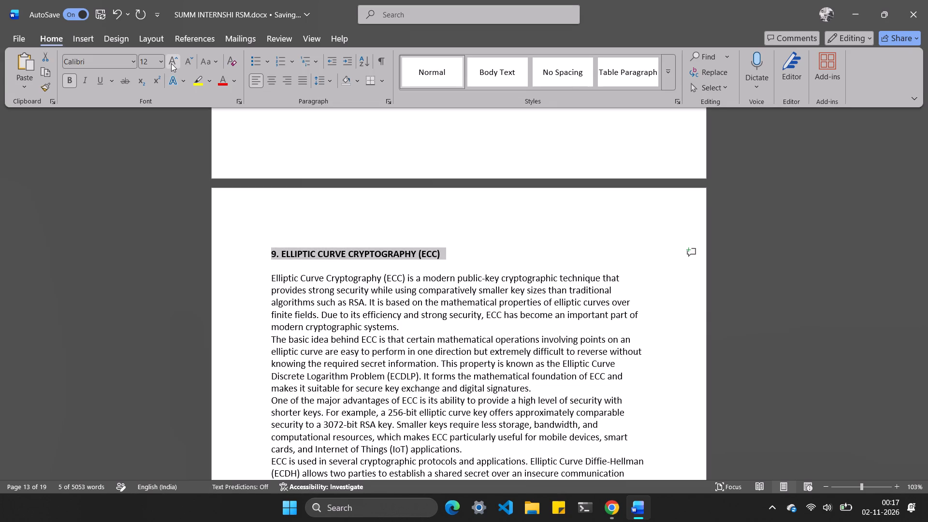
triple_click(171, 63)
left_click(171, 63)
left_click(171, 63)
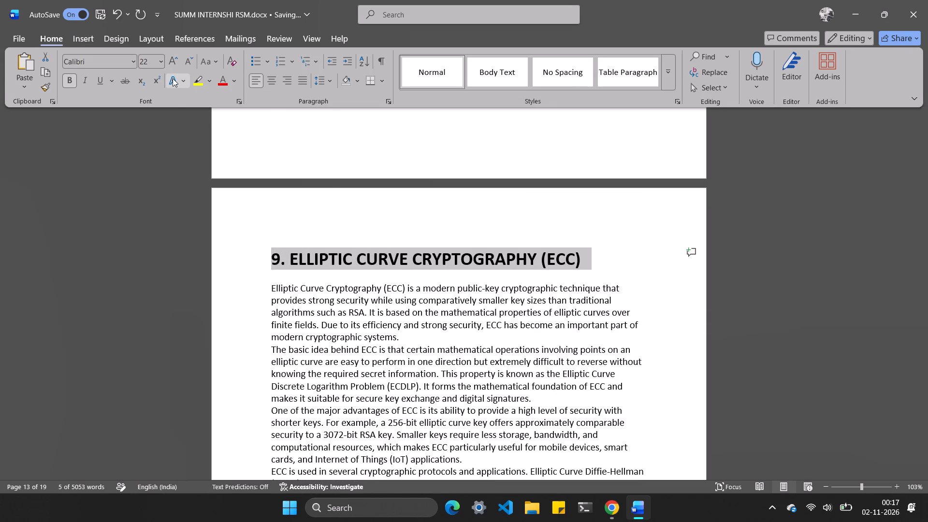
left_click(173, 78)
left_click(206, 111)
left_click(624, 276)
Insert a blank line between each pair of body paragraphs in the "9. ELLIPTIC CURVE CRYPTOGRAPHY (ECC)" section.
scroll(580, 294, "down", 5)
left_click(420, 189)
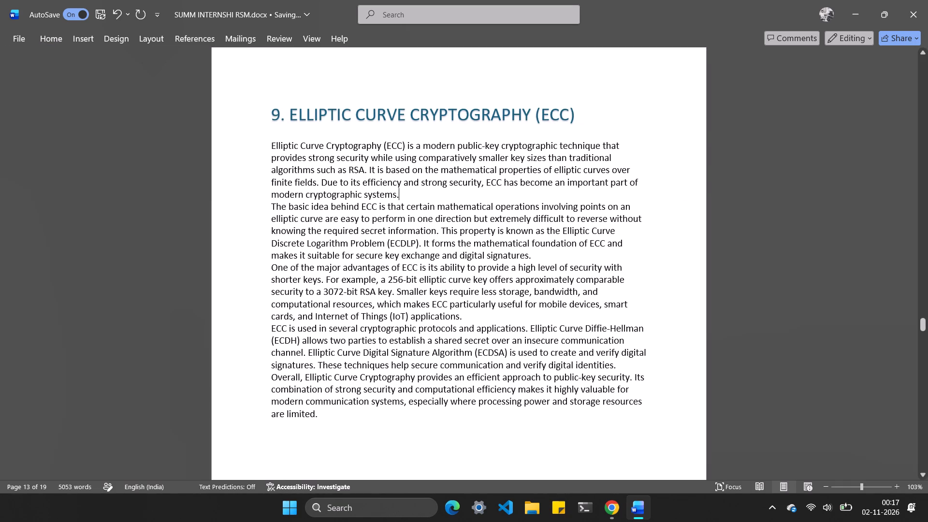
key("Return")
left_click(549, 268)
key("Return")
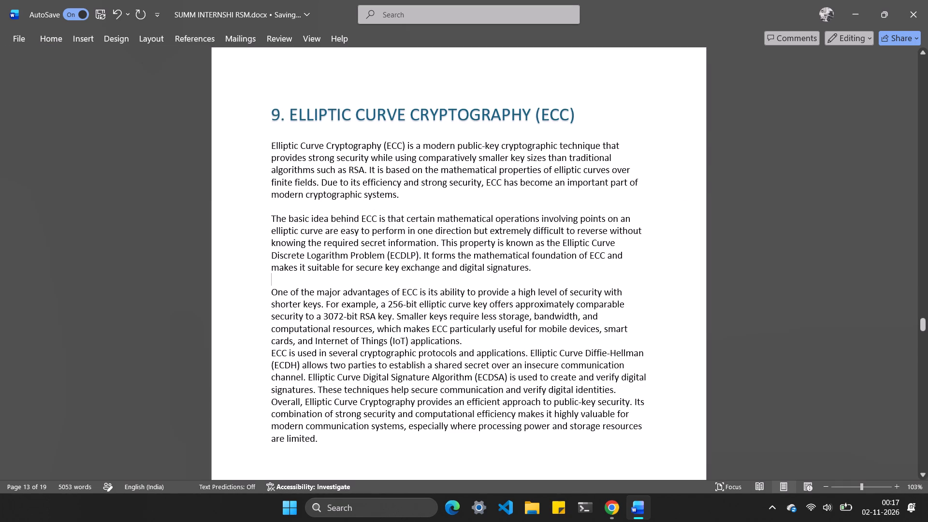
left_click(485, 344)
key("Return")
left_click(632, 405)
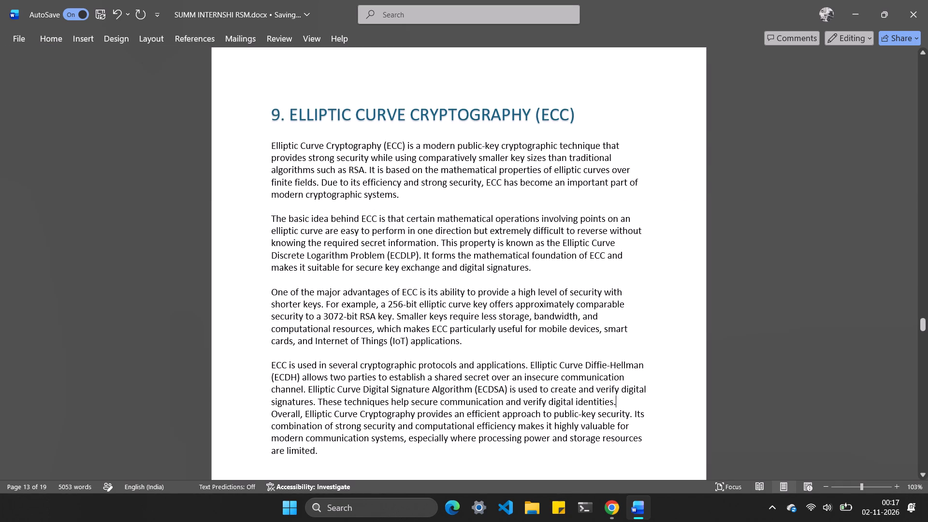
key("Return")
Push the "10. ZERO-KNOWLEDGE PROOFS" heading to the top of the next page with four blank lines before it.
scroll(627, 403, "down", 4)
scroll(222, 242, "down", 11)
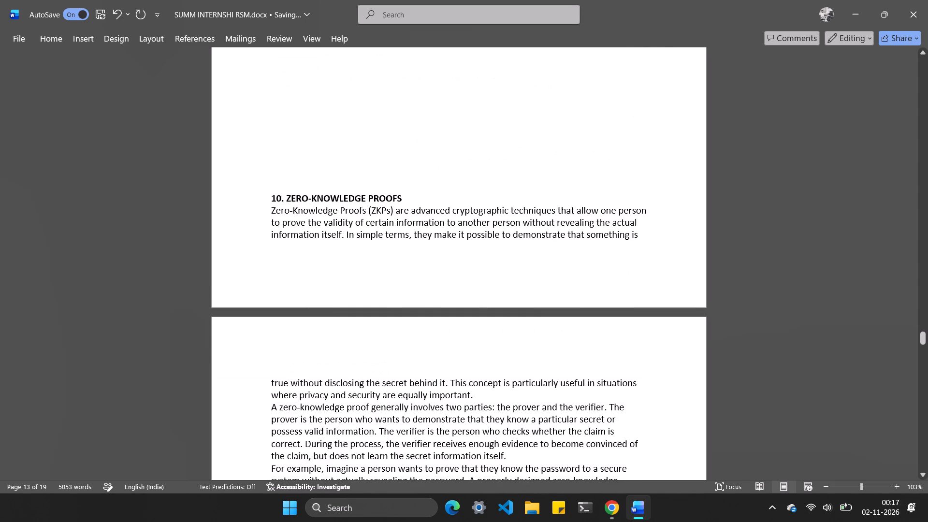
left_click(270, 190)
left_click(271, 201)
key("Return")
key("Return")
key("Return")
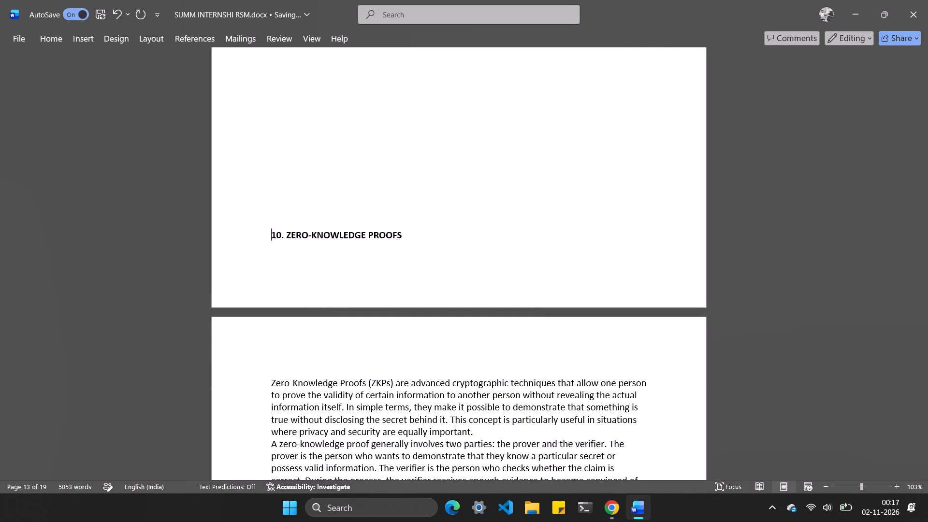
key("Return")
Insert a blank line between the "10. ZERO-KNOWLEDGE PROOFS" heading and its first paragraph.
left_click(269, 393)
key("Return")
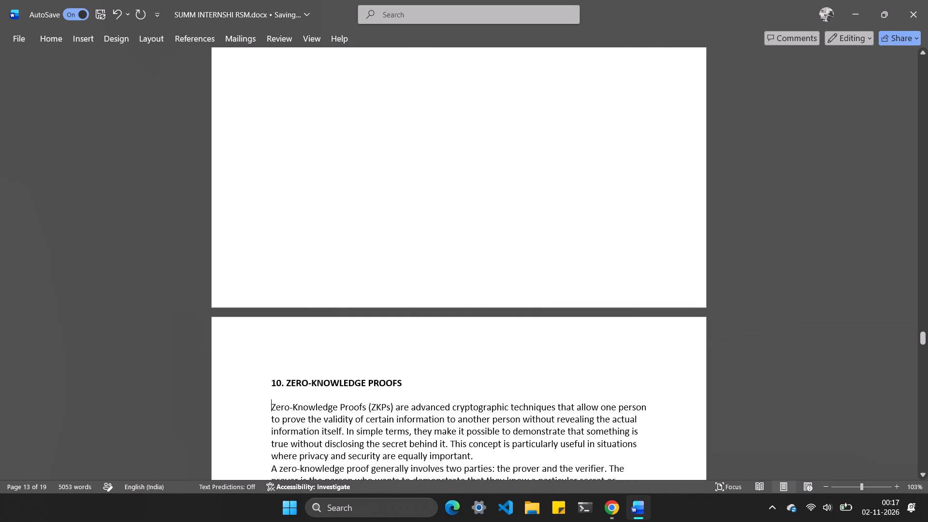
Format the "10. ZERO-KNOWLEDGE PROOFS" heading at size 22 with the blue text effect.
scroll(269, 384, "down", 2)
left_click_drag(263, 319, 384, 326)
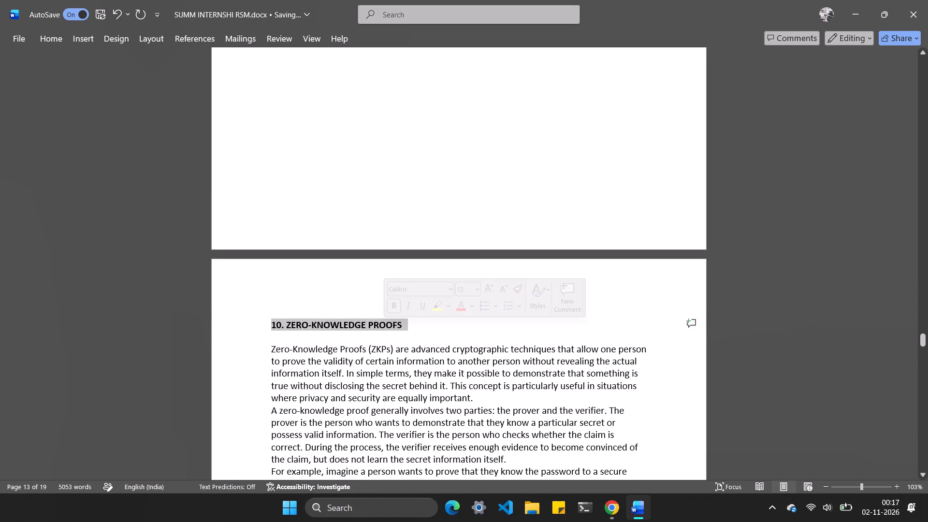
left_click(42, 38)
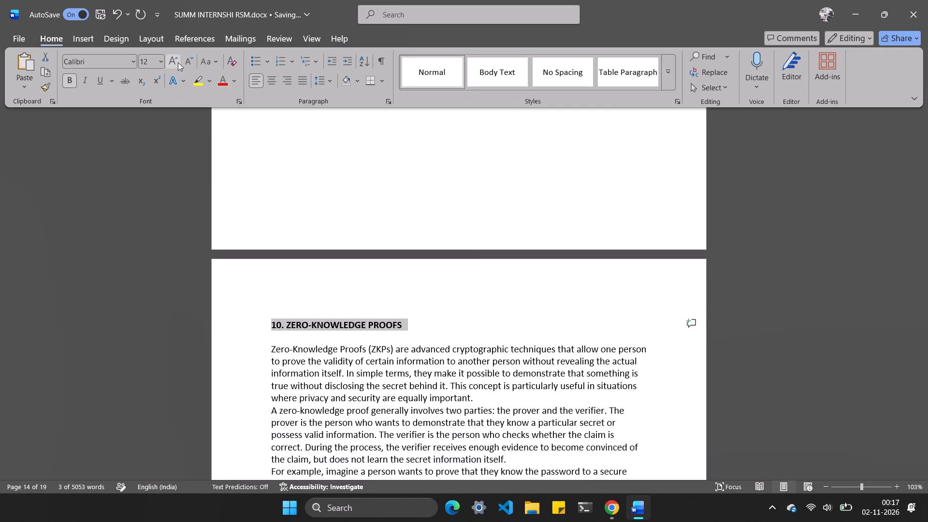
triple_click(178, 62)
double_click(178, 62)
left_click(173, 79)
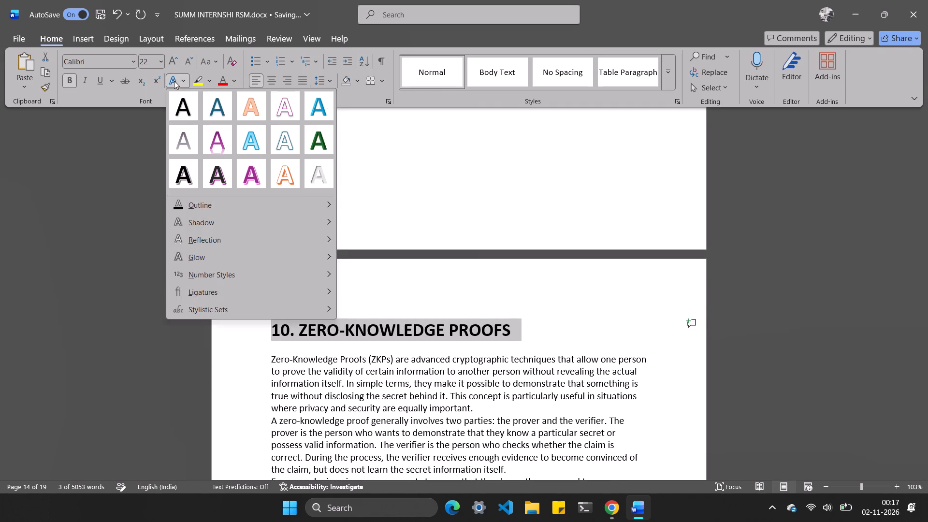
left_click(210, 106)
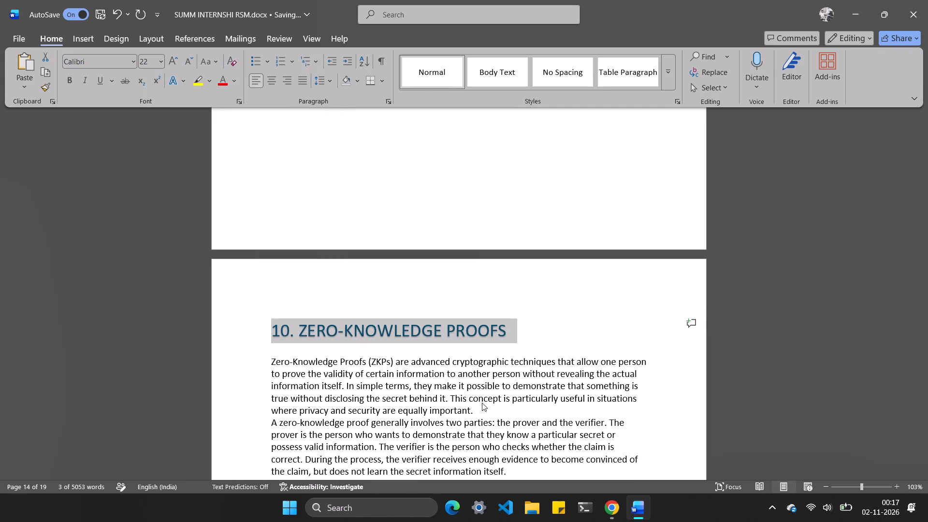
Insert a blank line between each pair of body paragraphs in the "10. ZERO-KNOWLEDGE PROOFS" section.
left_click(483, 403)
left_click(483, 405)
key("Return")
scroll(479, 405, "down", 5)
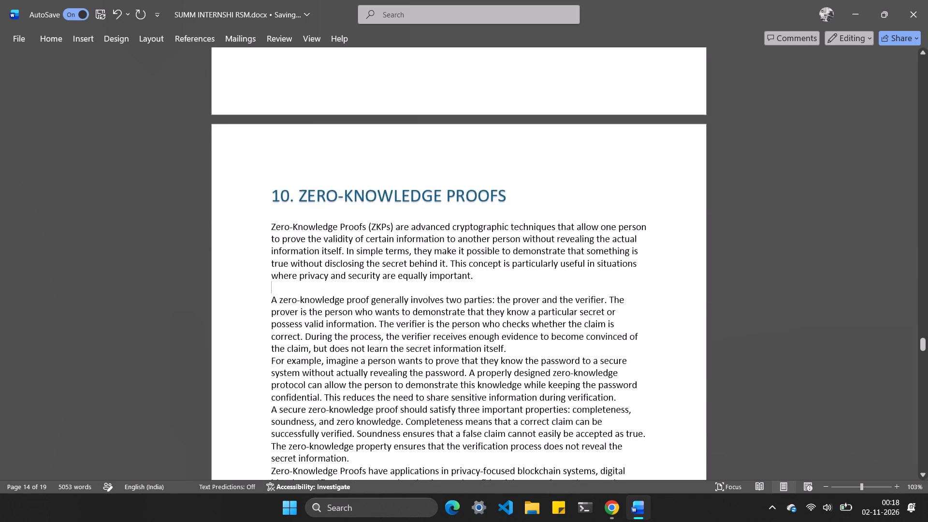
left_click(522, 337)
key("Return")
scroll(522, 337, "down", 5)
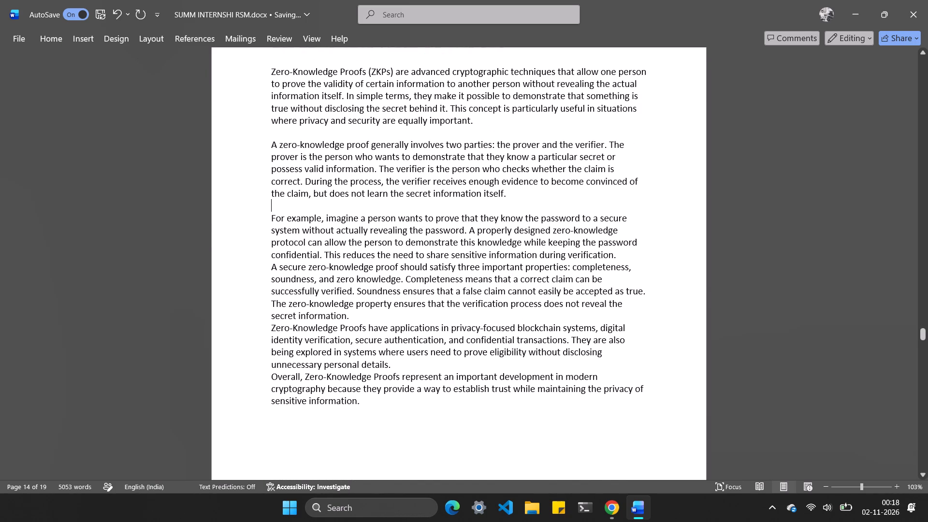
left_click(628, 257)
key("Return")
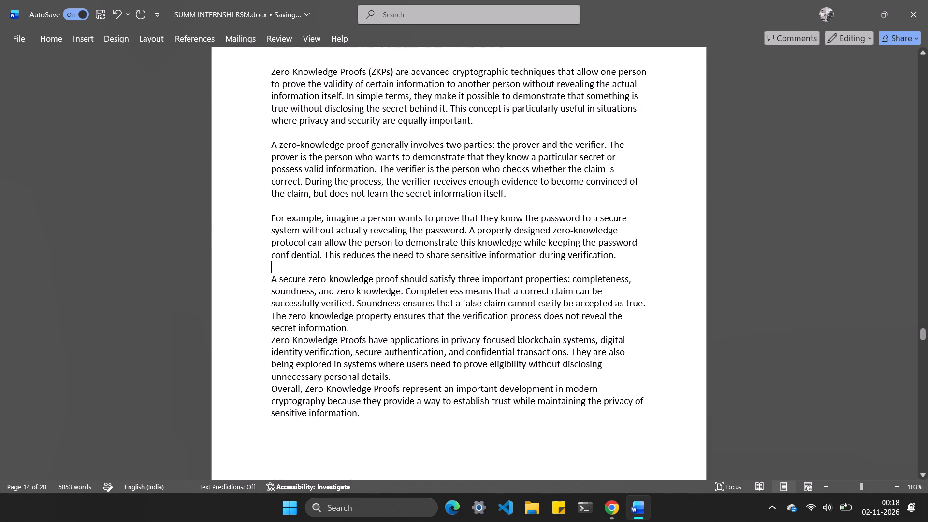
left_click(502, 339)
key("Return")
key("BackSpace")
left_click(408, 331)
key("Return")
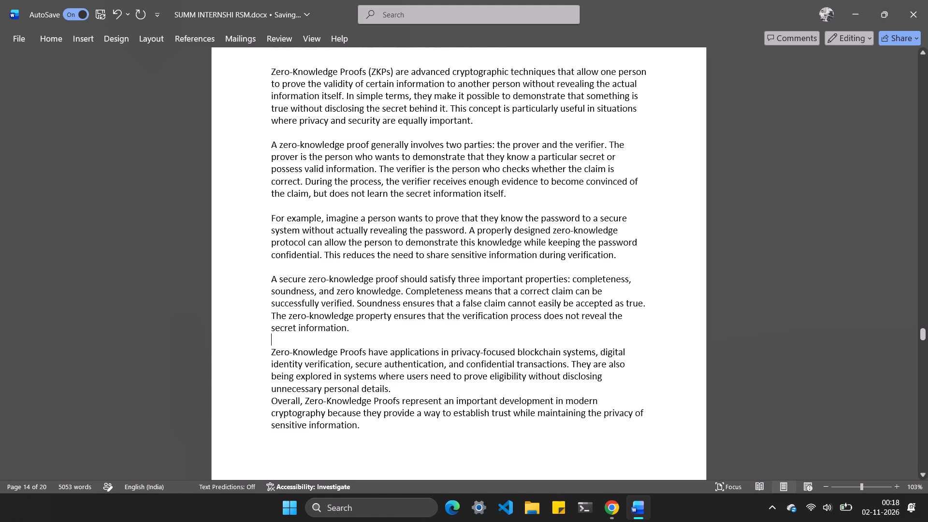
left_click(487, 392)
key("Return")
Push the "11. QUANTUM KEY DISTRIBUTION (QKD)" heading to the top of the next page with three blank lines before it.
scroll(485, 391, "down", 11)
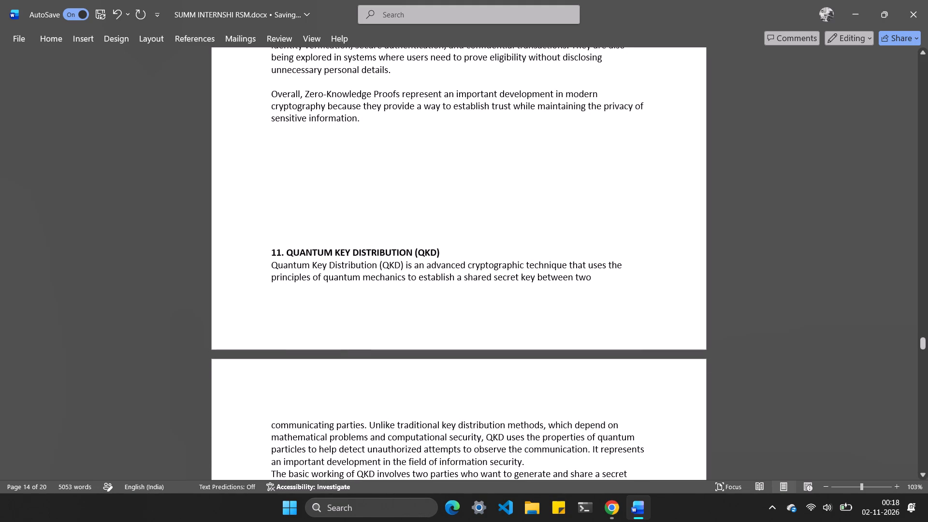
left_click(272, 248)
key("Return")
key("Return")
key("Return")
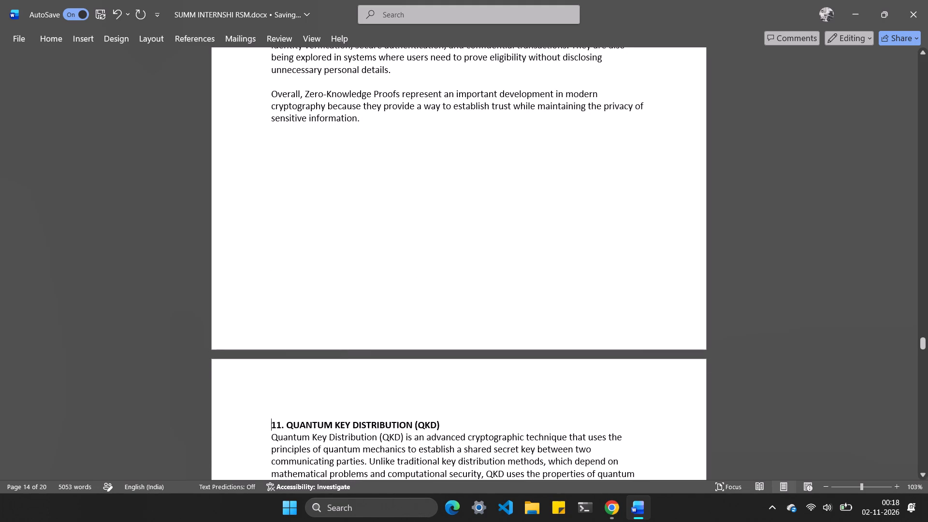
scroll(270, 258, "down", 3)
key("BackSpace")
key("Return")
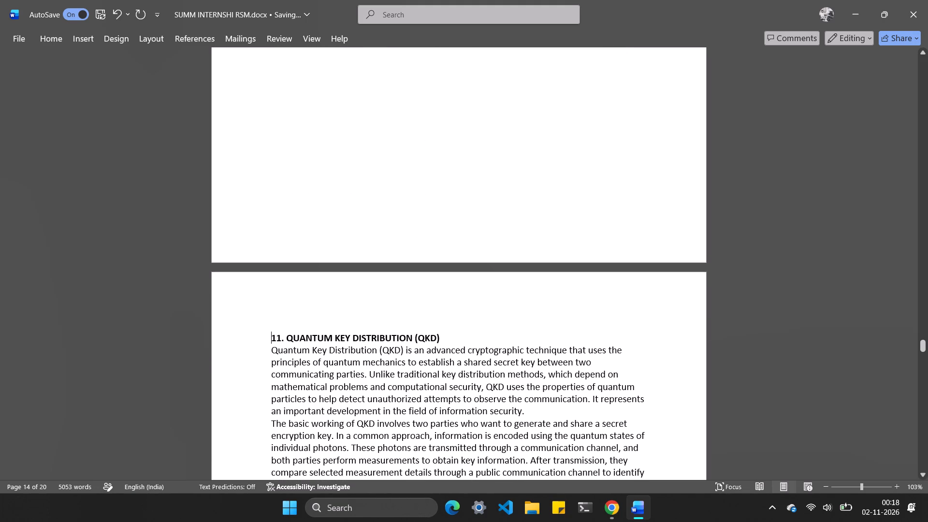
Insert a blank line between the "11. QUANTUM KEY DISTRIBUTION (QKD)" heading and its first paragraph.
scroll(238, 313, "down", 3)
left_click(271, 259)
key("Return")
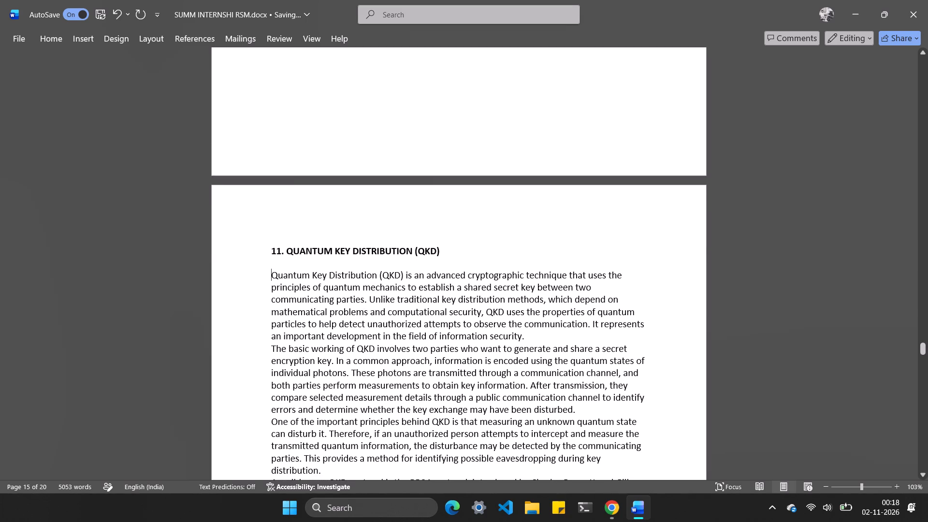
Format the "11. QUANTUM KEY DISTRIBUTION (QKD)" heading at size 22 with the blue text effect.
left_click_drag(262, 252, 394, 255)
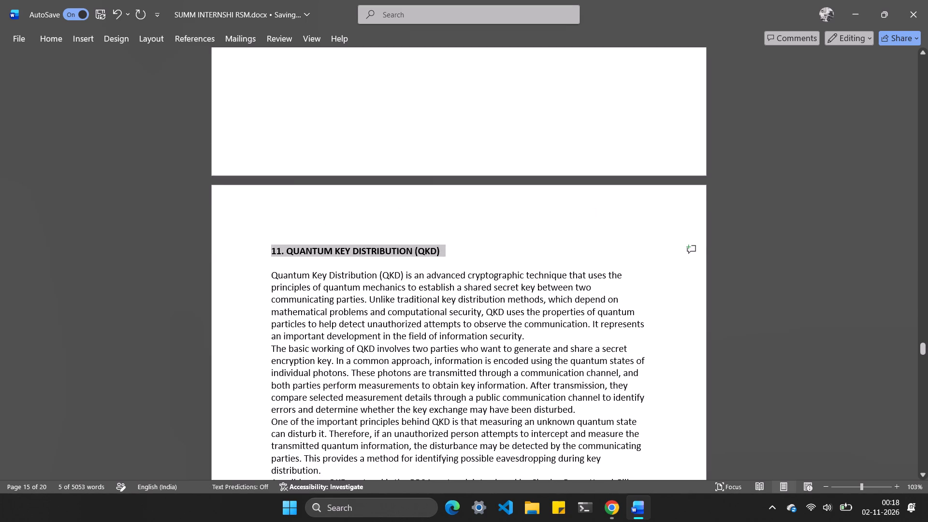
left_click(36, 34)
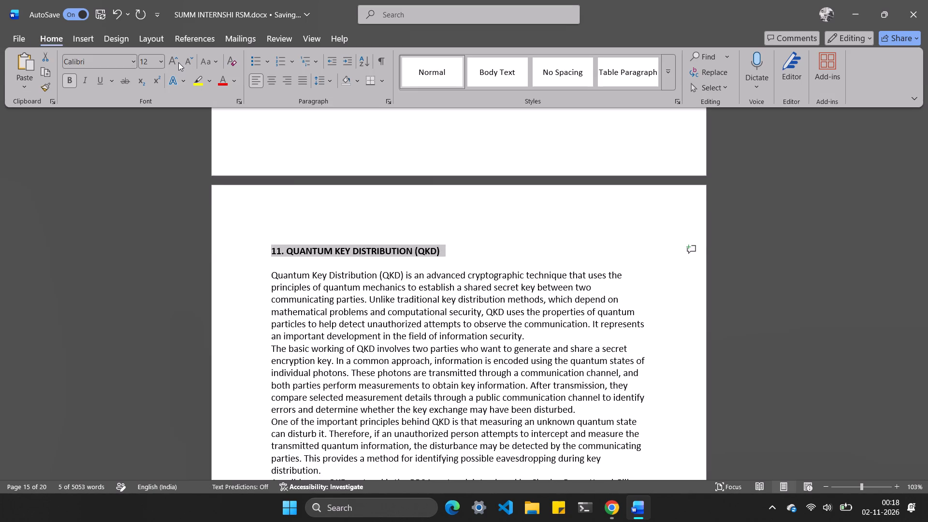
triple_click(178, 62)
left_click(178, 62)
left_click(178, 62)
left_click(178, 84)
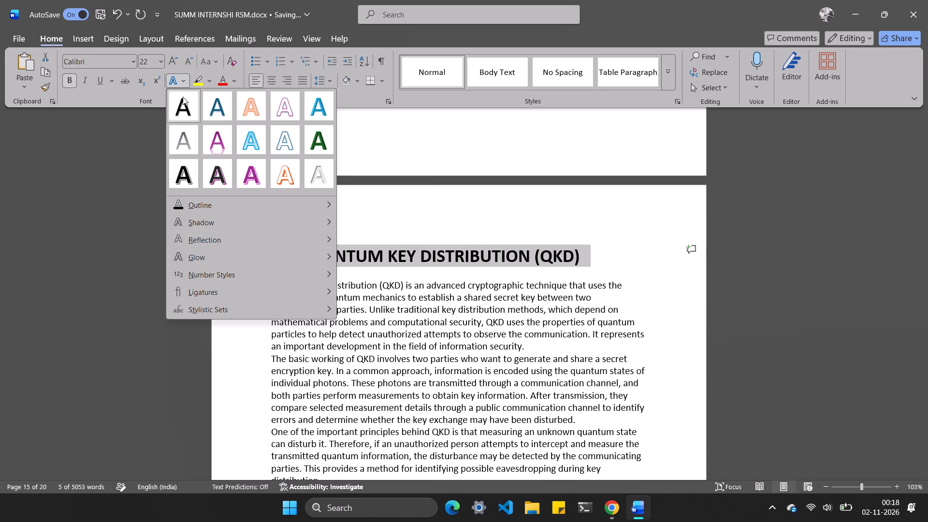
left_click(215, 111)
left_click(271, 288)
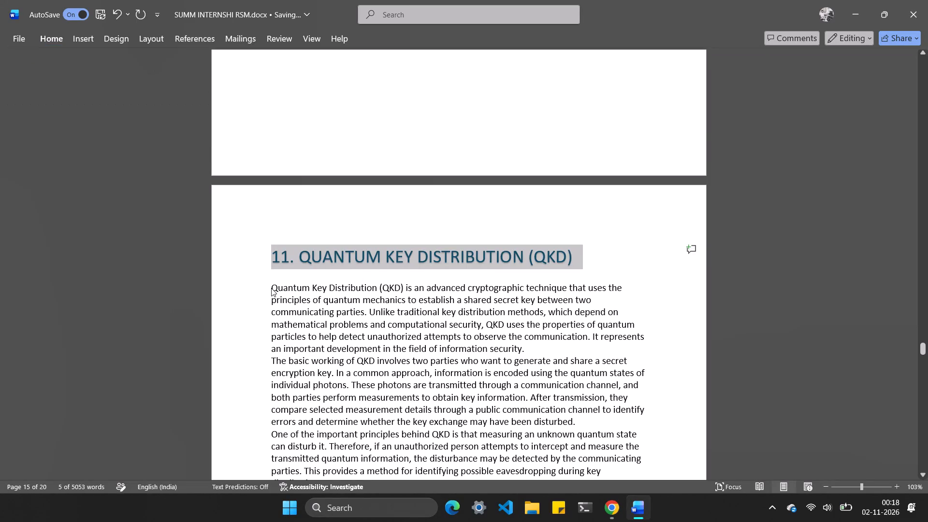
left_click(264, 287)
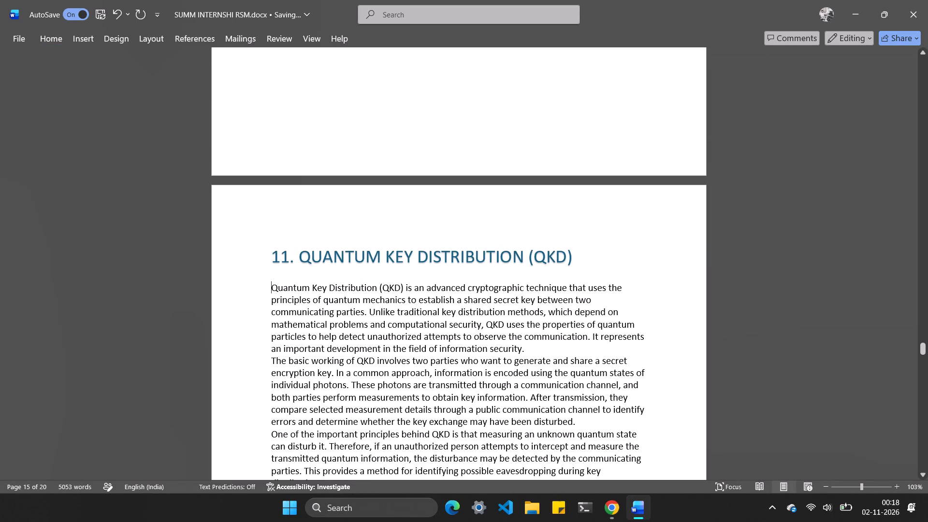
Insert a blank line between each pair of body paragraphs in the "11. QUANTUM KEY DISTRIBUTION (QKD)" section.
left_click(546, 353)
key("Return")
scroll(537, 378, "down", 2)
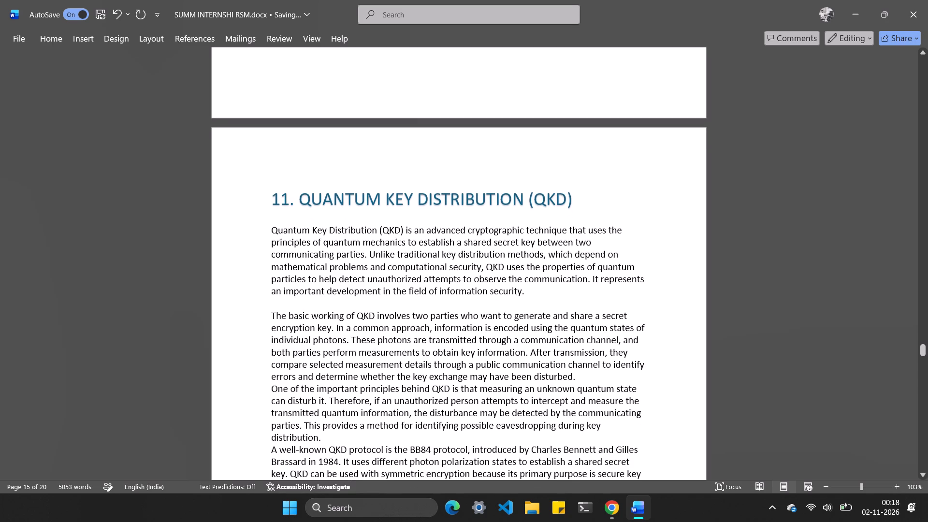
left_click(589, 378)
key("Return")
scroll(588, 377, "down", 3)
left_click(462, 357)
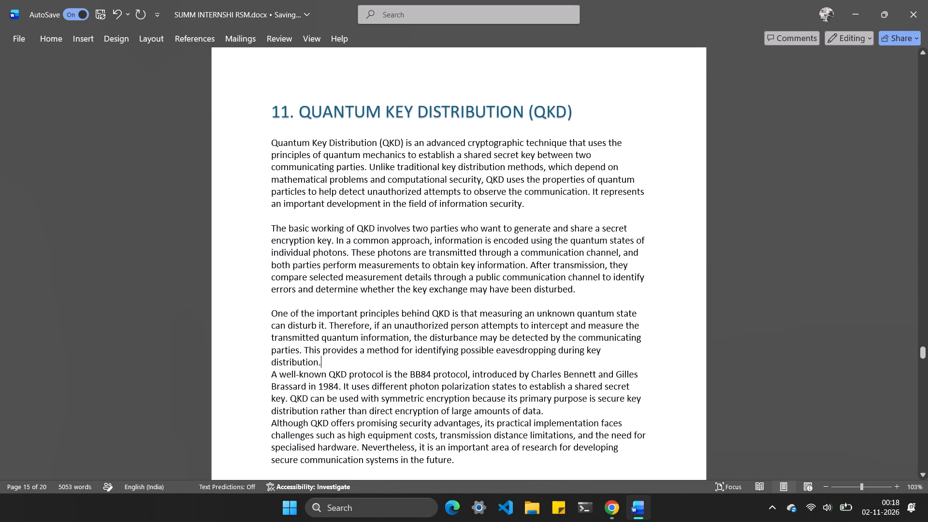
key("Return")
scroll(462, 357, "down", 3)
left_click(556, 340)
key("Return")
Push the "12. QUANTUM ALGORITHMS IN CRYPTOGRAPHY" heading to the top of the next page with five blank lines before it.
scroll(556, 340, "down", 3)
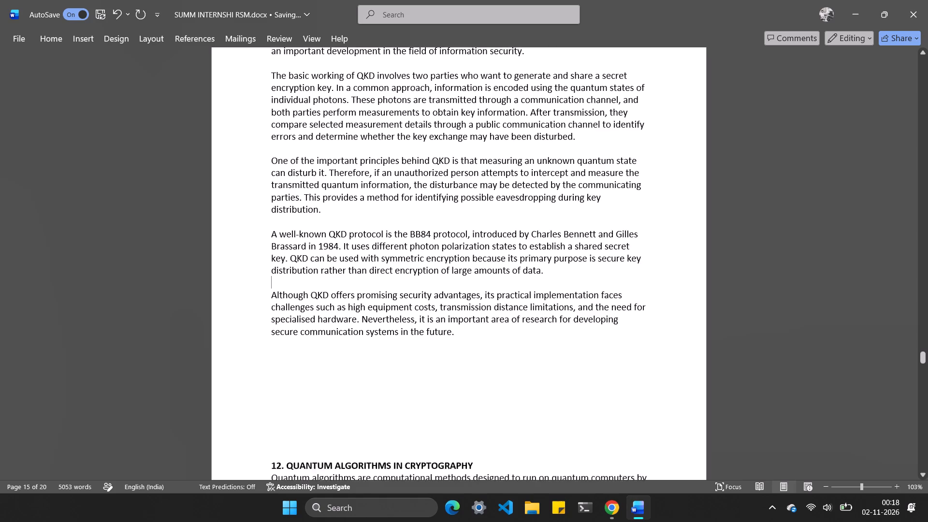
scroll(556, 340, "down", 1)
scroll(471, 324, "down", 4)
left_click(267, 299)
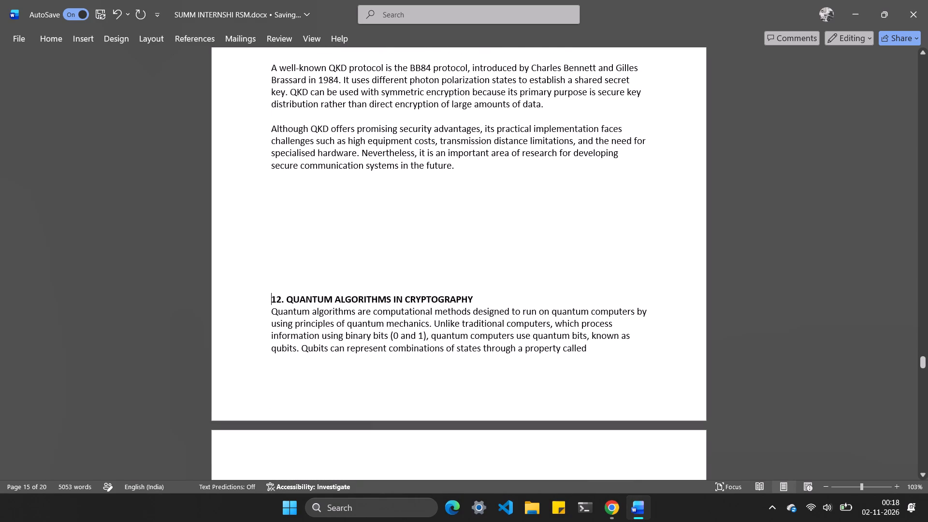
key("Return")
key("Return")
key("Return")
key("Return")
key("Return")
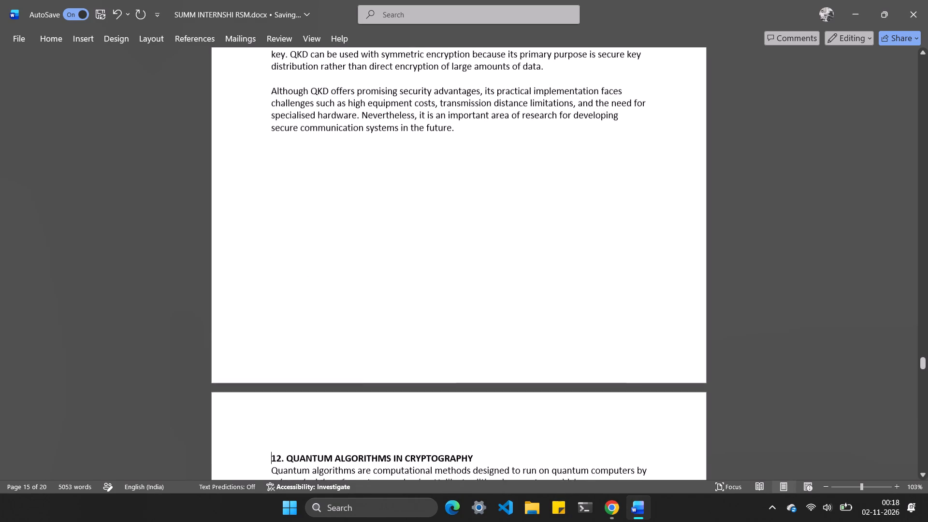
Insert a blank line between the "12. QUANTUM ALGORITHMS IN CRYPTOGRAPHY" heading and its first paragraph.
scroll(267, 298, "down", 6)
left_click(268, 295)
key("Return")
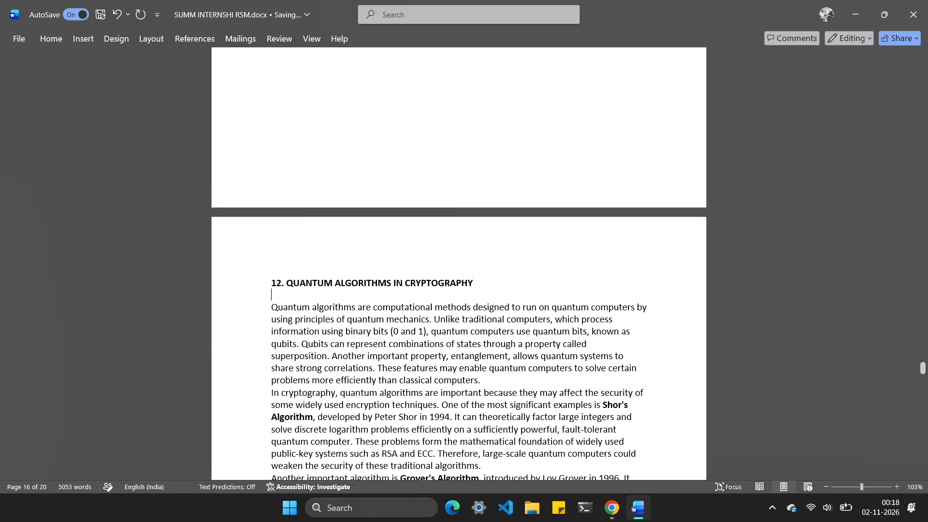
Format the "12. QUANTUM ALGORITHMS IN CRYPTOGRAPHY" heading at size 22 with the blue text effect.
left_click_drag(264, 279, 456, 278)
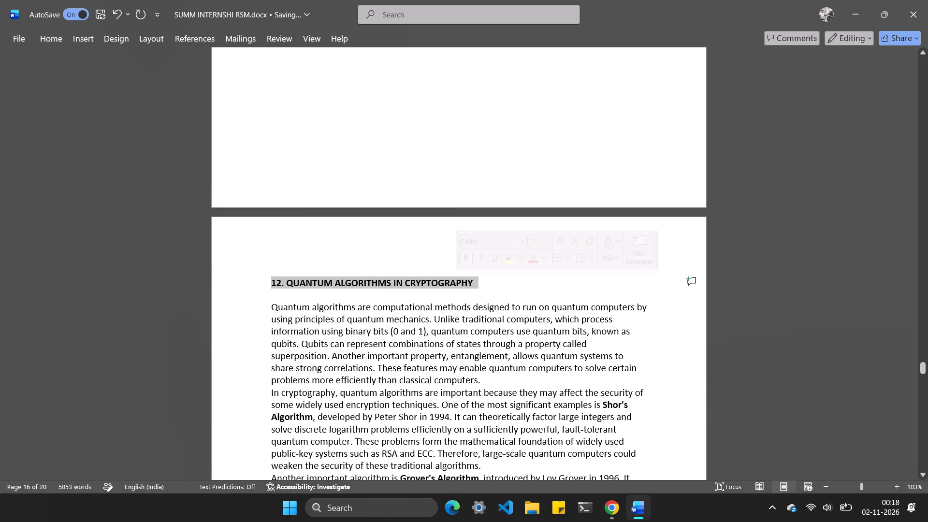
left_click(45, 41)
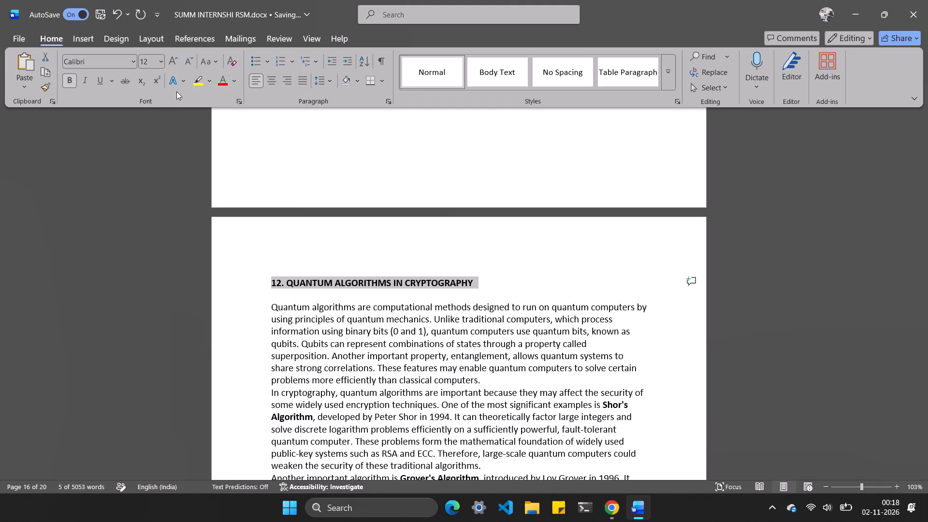
double_click(174, 59)
left_click(174, 59)
left_click(174, 59)
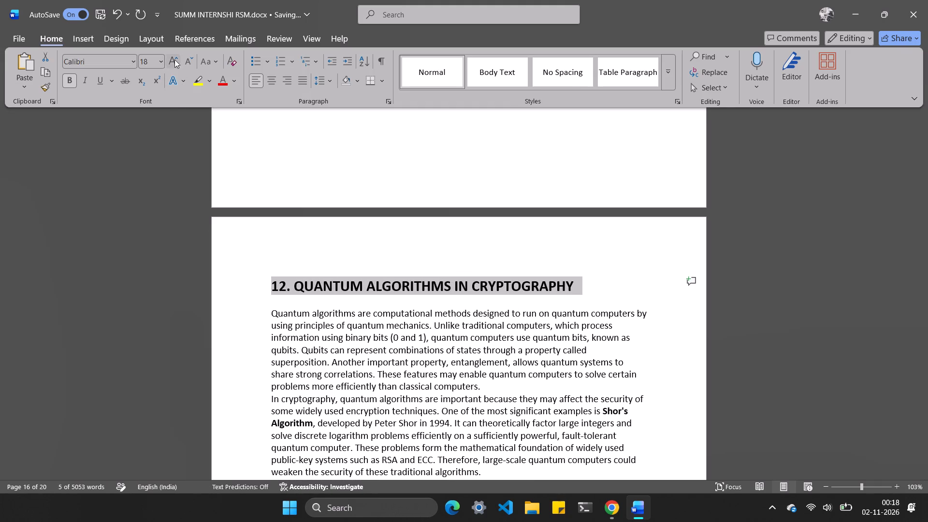
left_click(174, 59)
left_click(178, 79)
left_click(217, 114)
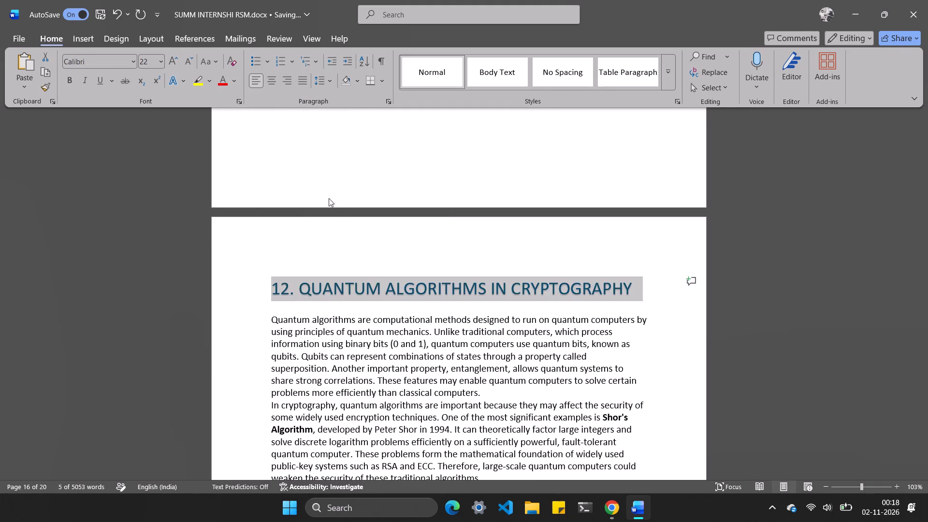
Insert a blank line between each pair of body paragraphs in the "12. QUANTUM ALGORITHMS IN CRYPTOGRAPHY" section.
scroll(339, 203, "down", 5)
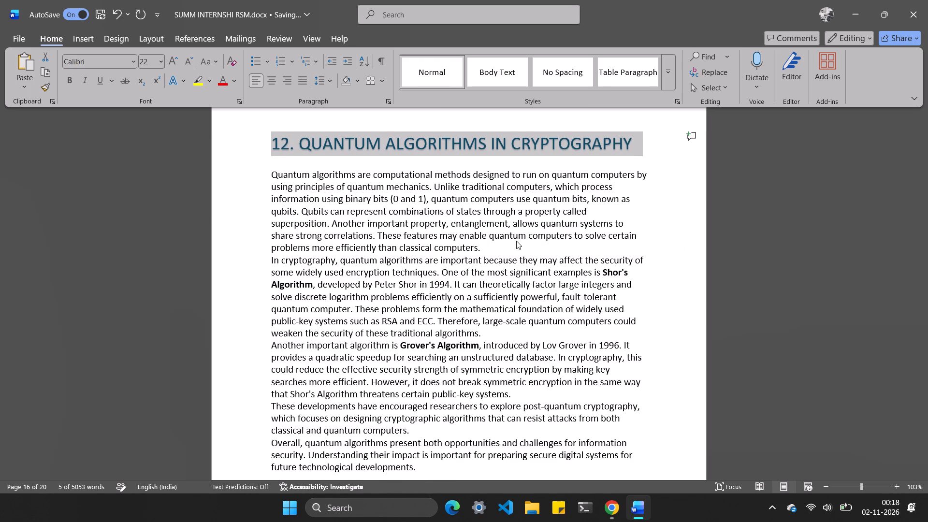
left_click(516, 241)
key("Return")
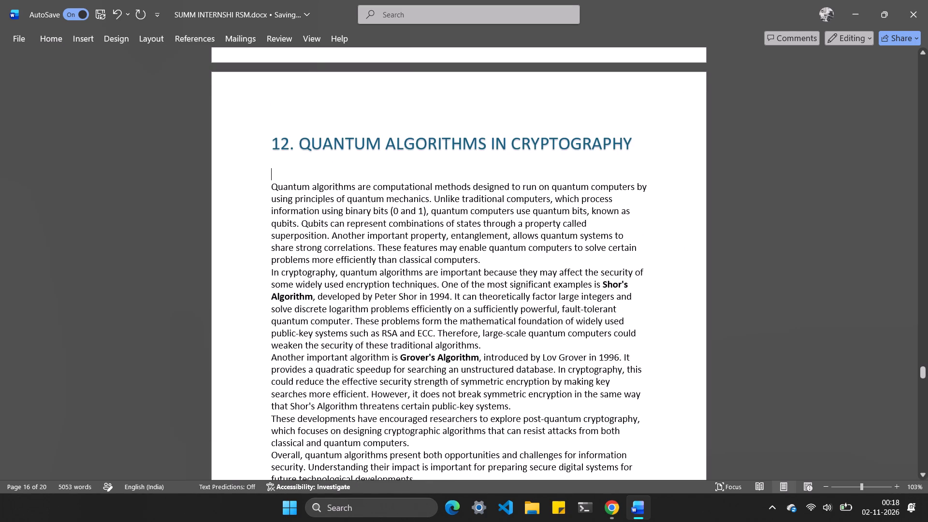
key("BackSpace")
left_click(493, 242)
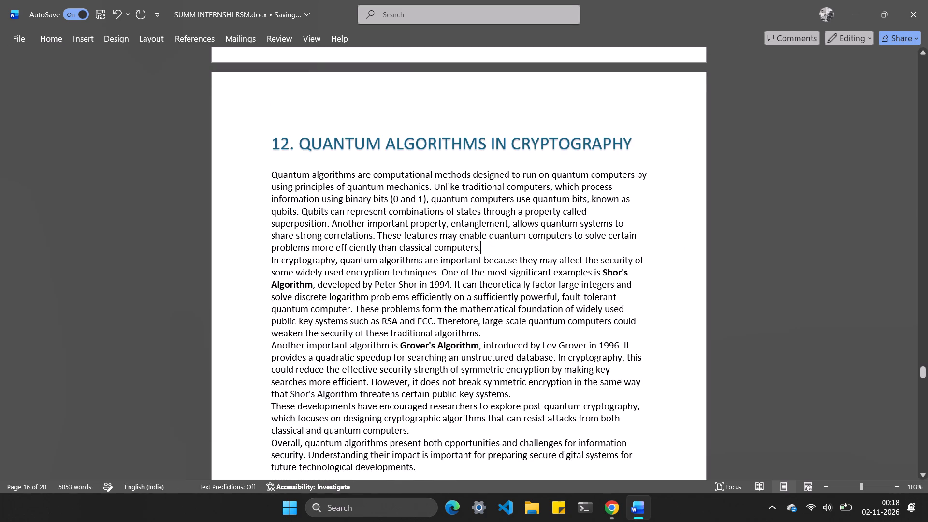
key("Return")
scroll(510, 298, "down", 2)
left_click(490, 293)
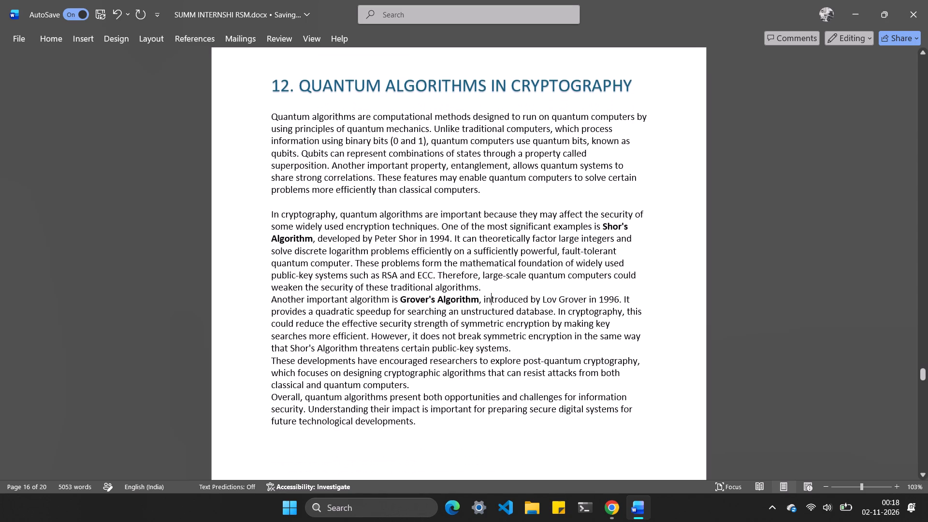
key("Return")
scroll(490, 293, "down", 2)
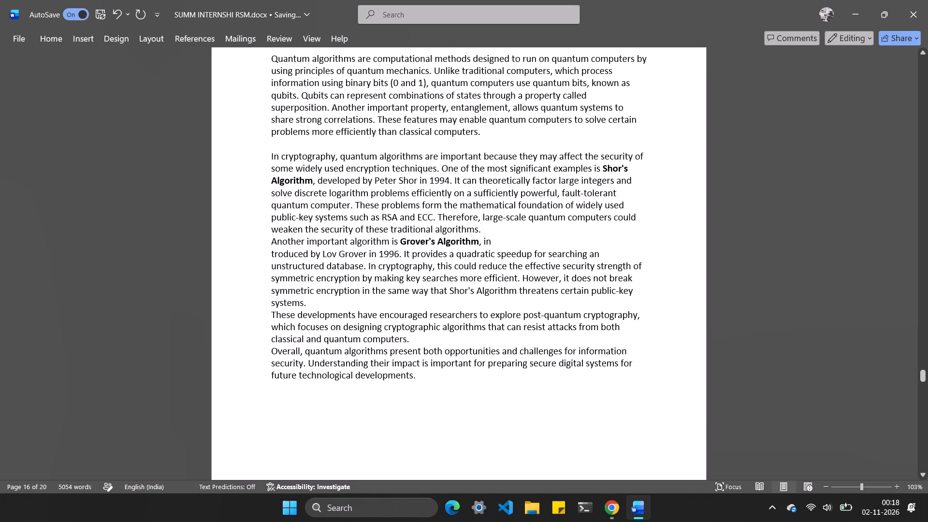
key("BackSpace")
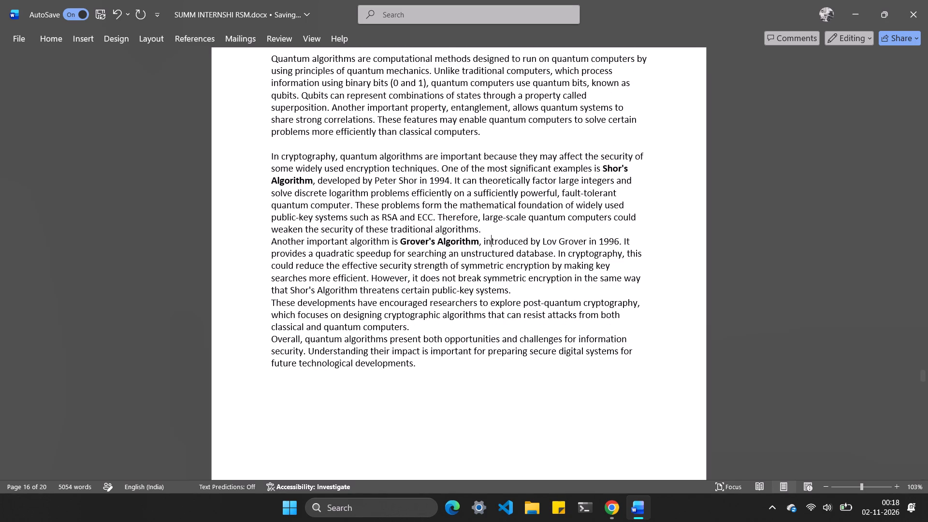
left_click(482, 233)
key("Return")
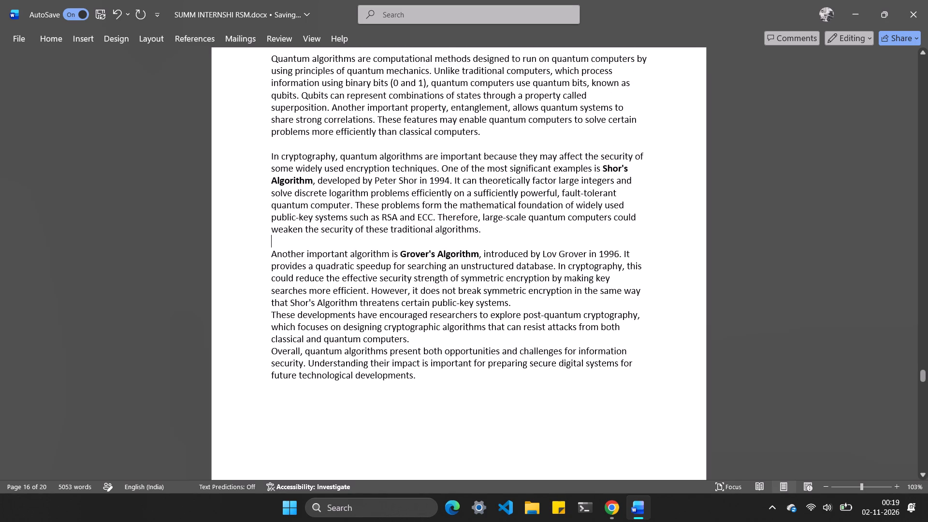
left_click(523, 297)
key("Return")
left_click(466, 354)
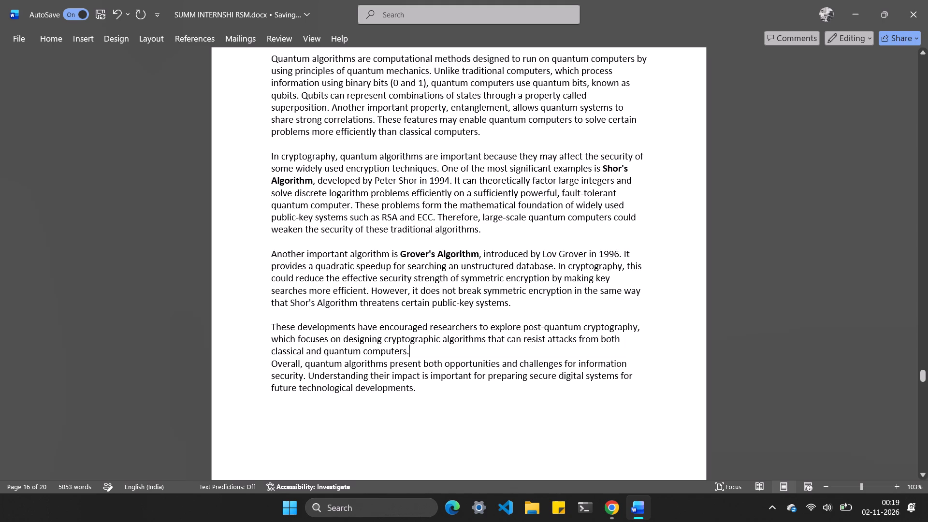
key("Return")
Push the "13. PRACTICAL APPLICATIONS OF CRYPTOGRAPHY" heading to the top of the next page with four blank lines before it.
scroll(465, 354, "down", 12)
left_click(268, 196)
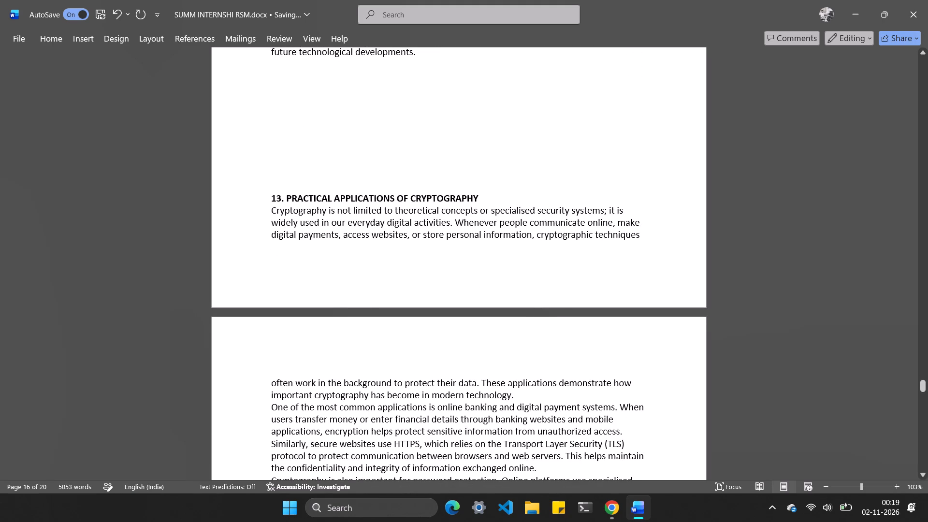
key("Return")
key("Return")
key("Return")
key("Return")
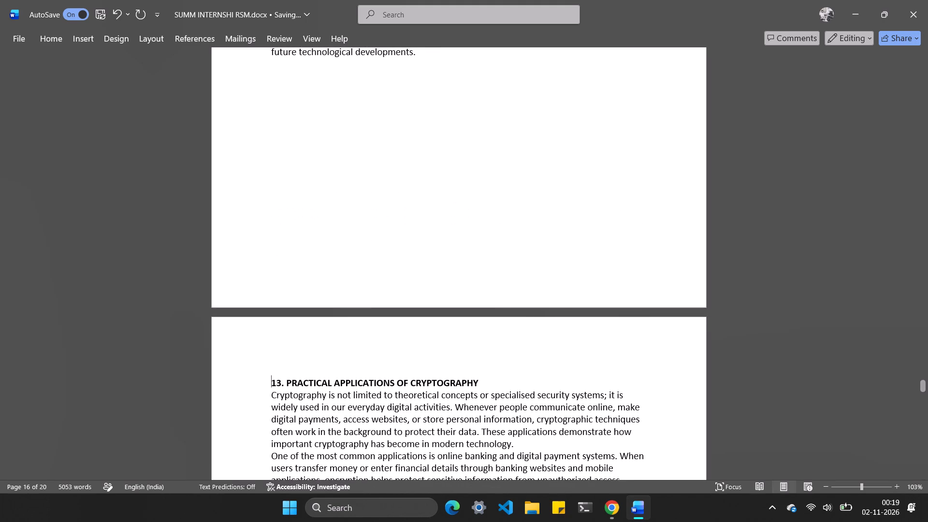
Insert a blank line between the "13. PRACTICAL APPLICATIONS OF CRYPTOGRAPHY" heading and its first paragraph.
left_click(266, 397)
key("Return")
Select the "13. PRACTICAL APPLICATIONS OF CRYPTOGRAPHY" heading and bring up the font formatting options.
left_click_drag(270, 384, 272, 384)
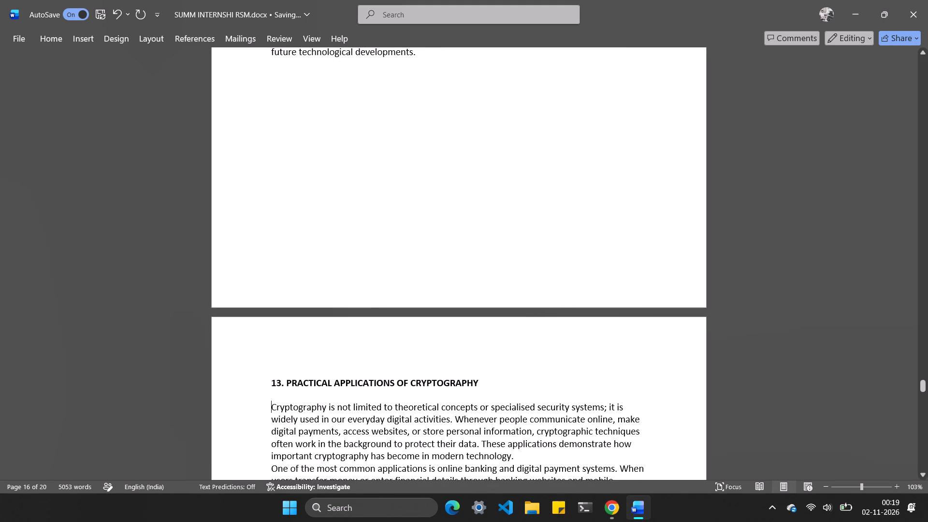
left_click_drag(272, 384, 438, 376)
left_click(63, 44)
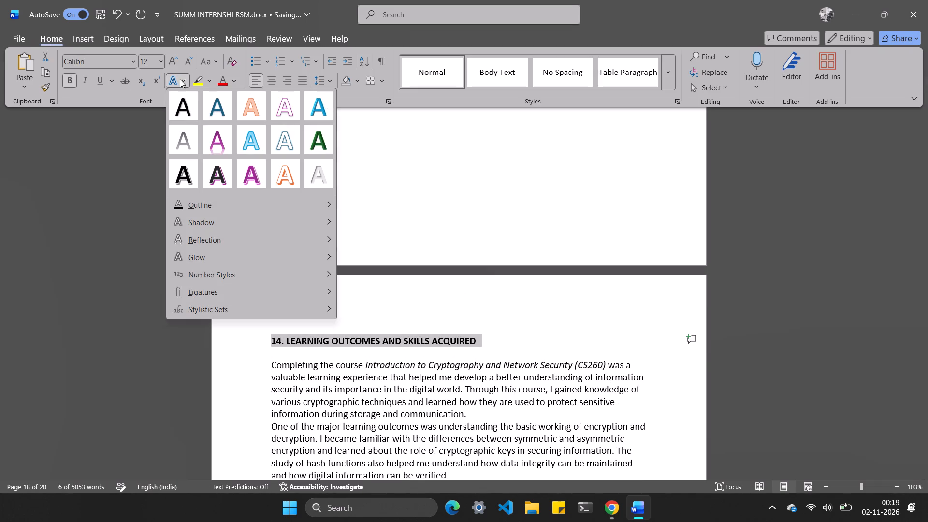
Format the "14. LEARNING OUTCOMES AND SKILLS ACQUIRED" heading with the blue text effect at size 22.
left_click(216, 106)
triple_click(173, 61)
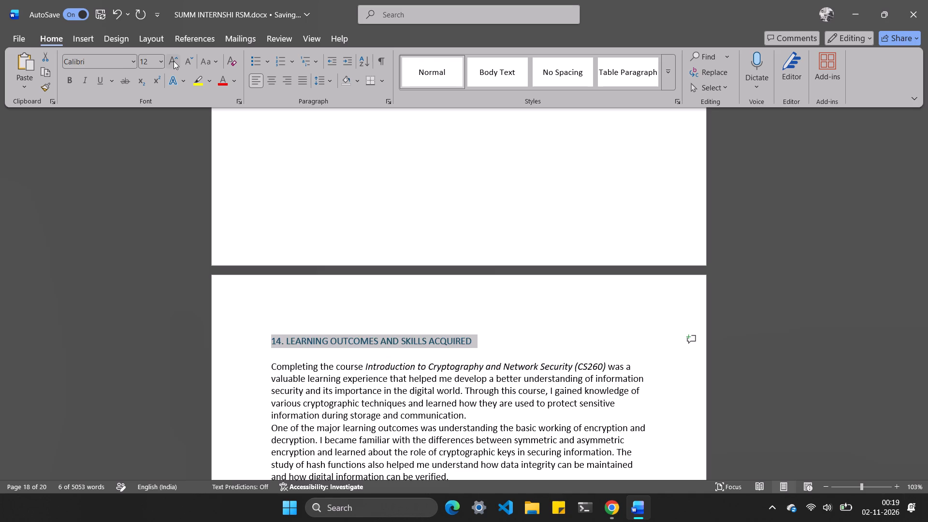
double_click(174, 61)
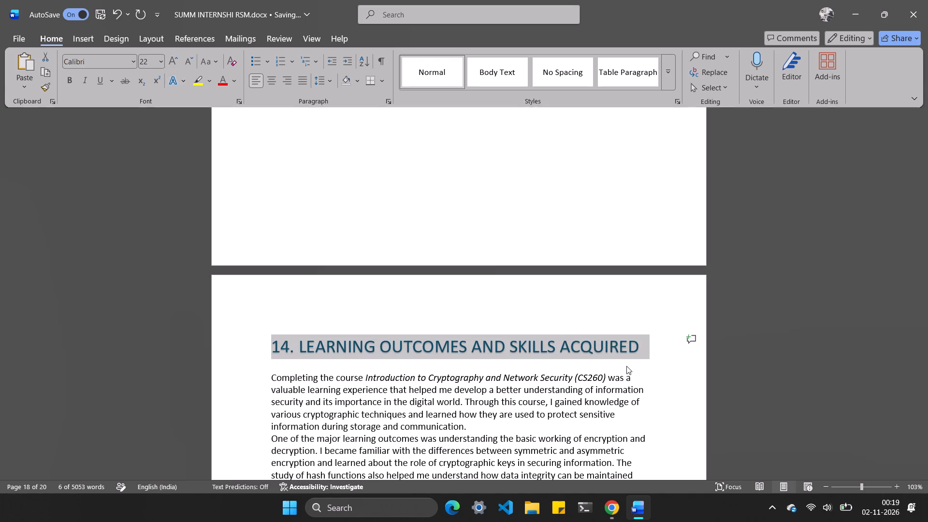
left_click(626, 366)
Insert a blank line between each pair of body paragraphs in the "14. LEARNING OUTCOMES AND SKILLS ACQUIRED" section.
scroll(626, 366, "down", 3)
left_click(479, 340)
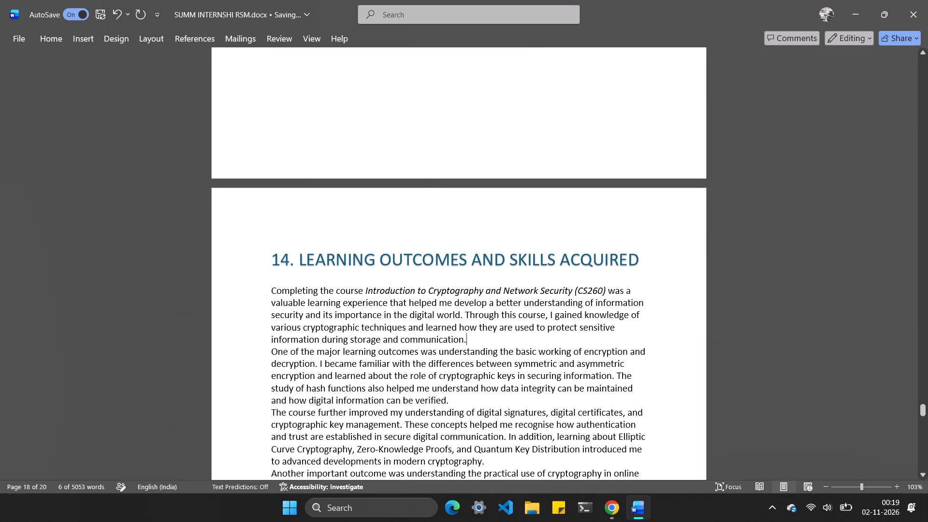
key("Return")
scroll(473, 344, "down", 3)
left_click(469, 330)
key("Return")
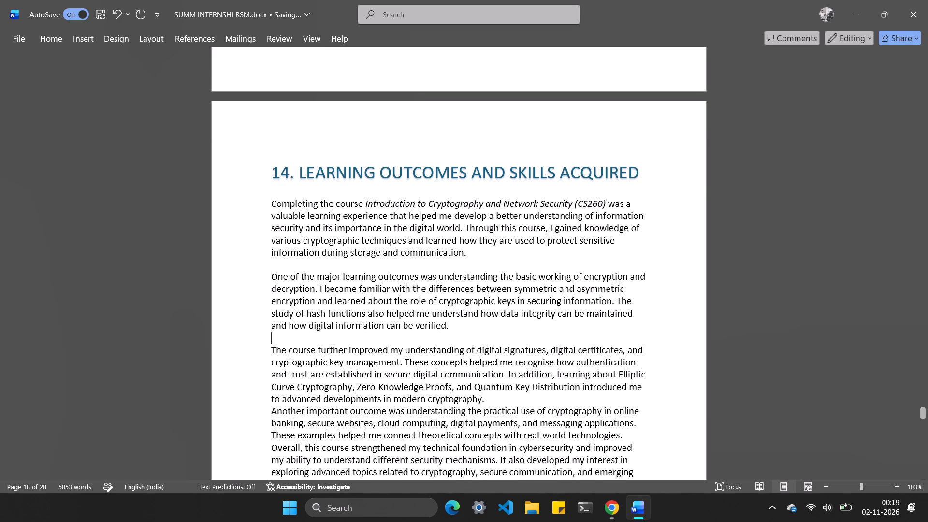
scroll(469, 330, "down", 4)
left_click(492, 282)
key("Return")
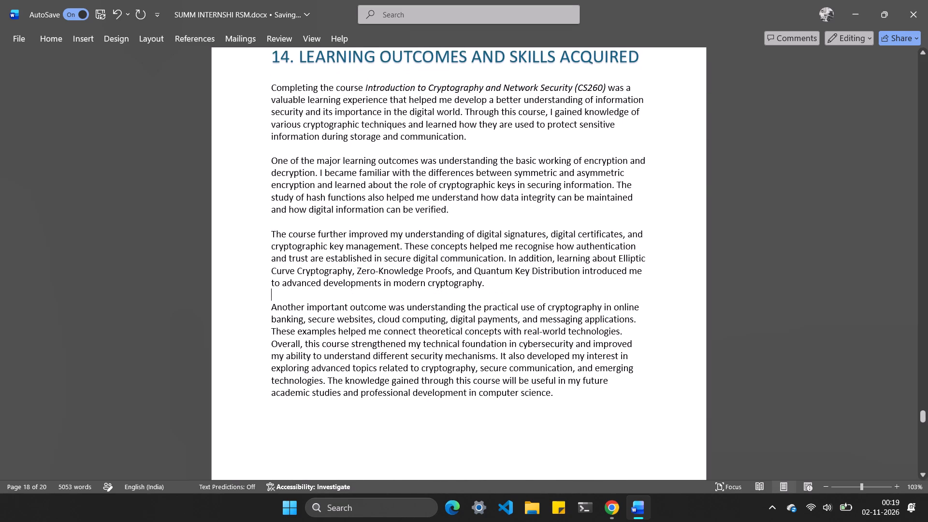
left_click(630, 331)
key("Return")
Push the "15. CHALLENGES AND FUTURE SCOPE OF CRYPTOGRAPHY" heading to the top of a new page by adding blank lines above it.
scroll(606, 368, "down", 12)
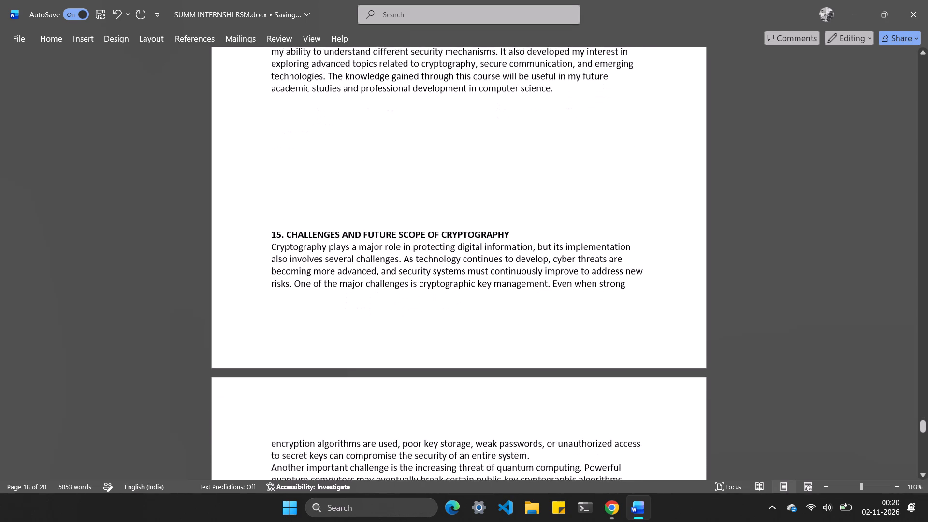
left_click(262, 202)
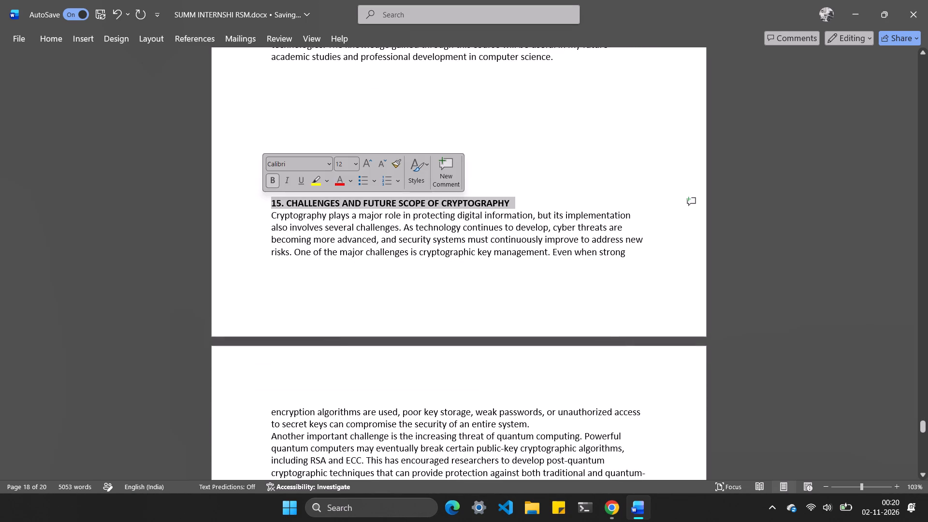
left_click(263, 202)
left_click(268, 204)
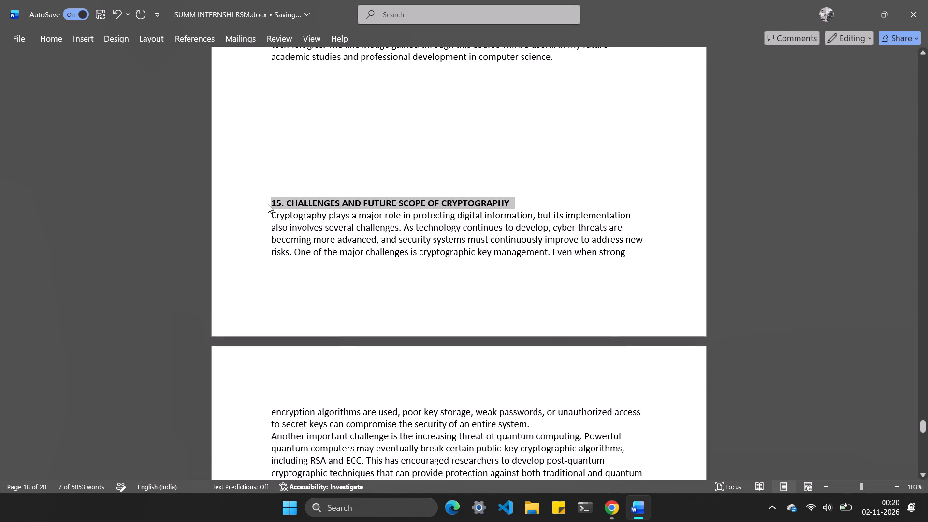
key("Return")
key("Return")
key("Return")
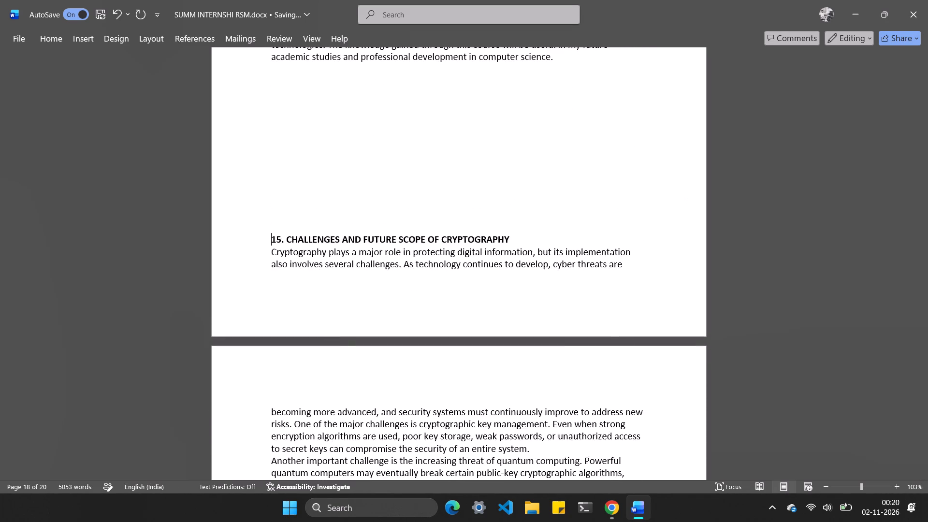
key("Return")
key("Return")
key("Return")
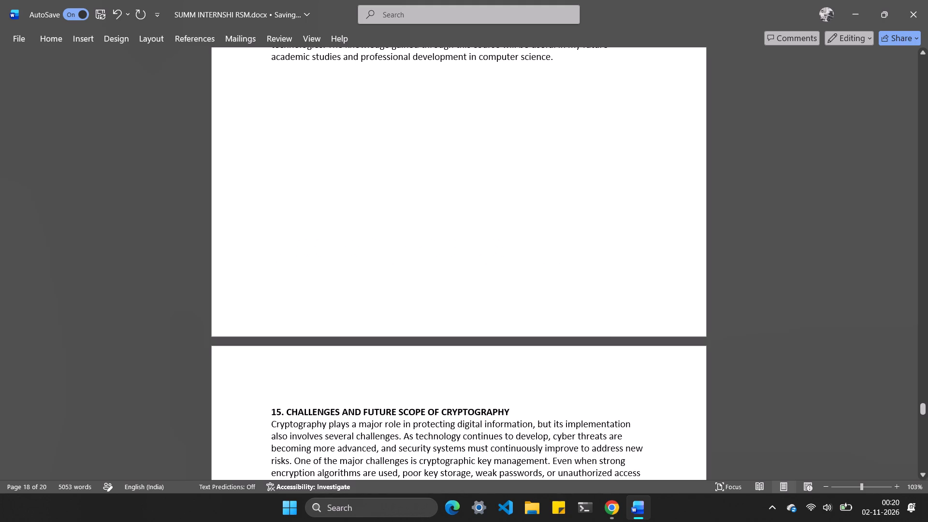
key("BackSpace")
key("Return")
Insert a blank line between the "15. CHALLENGES AND FUTURE SCOPE OF CRYPTOGRAPHY" heading and its first paragraph.
scroll(262, 209, "down", 3)
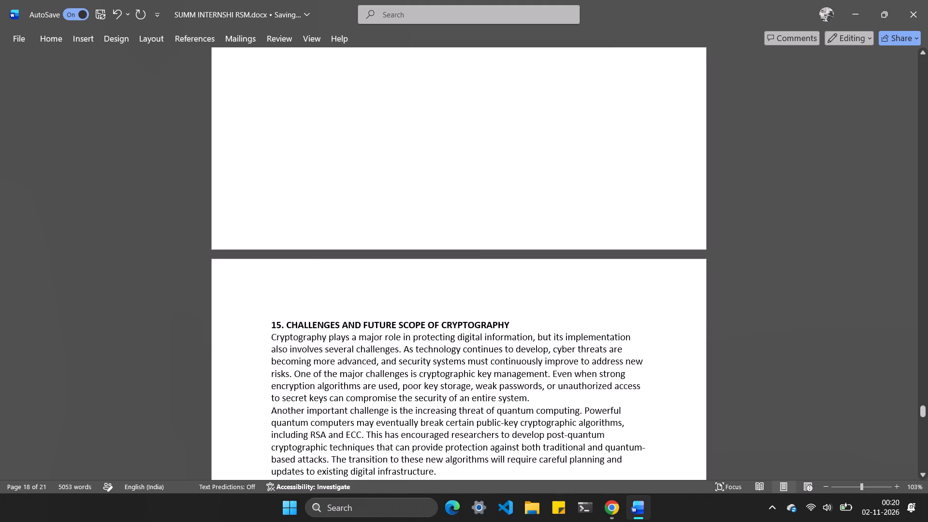
key("Down")
key("Return")
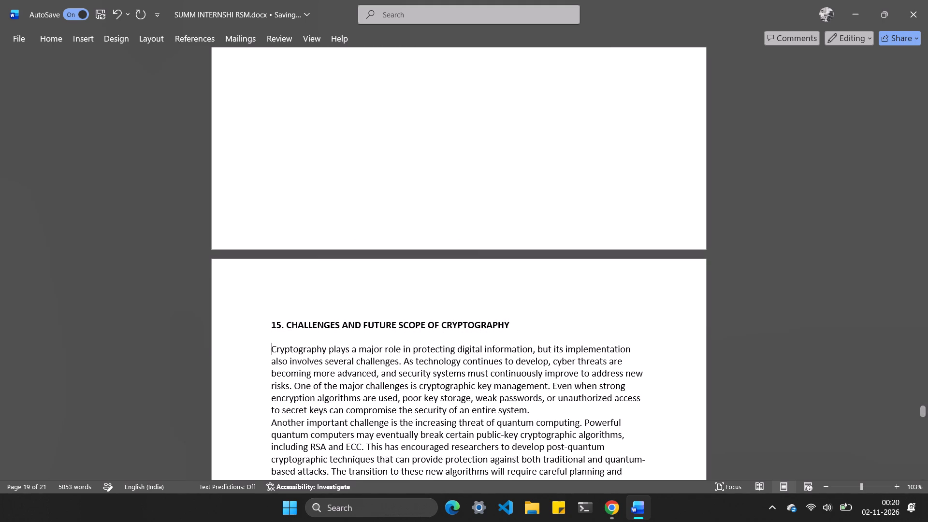
Format the "15. CHALLENGES AND FUTURE SCOPE OF CRYPTOGRAPHY" heading with the blue text effect at size 22.
left_click_drag(269, 325, 481, 322)
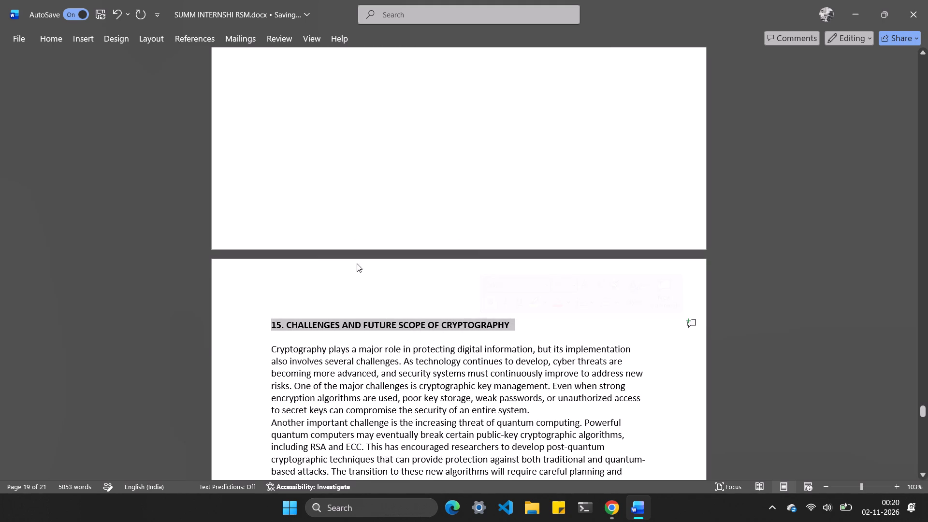
left_click(48, 44)
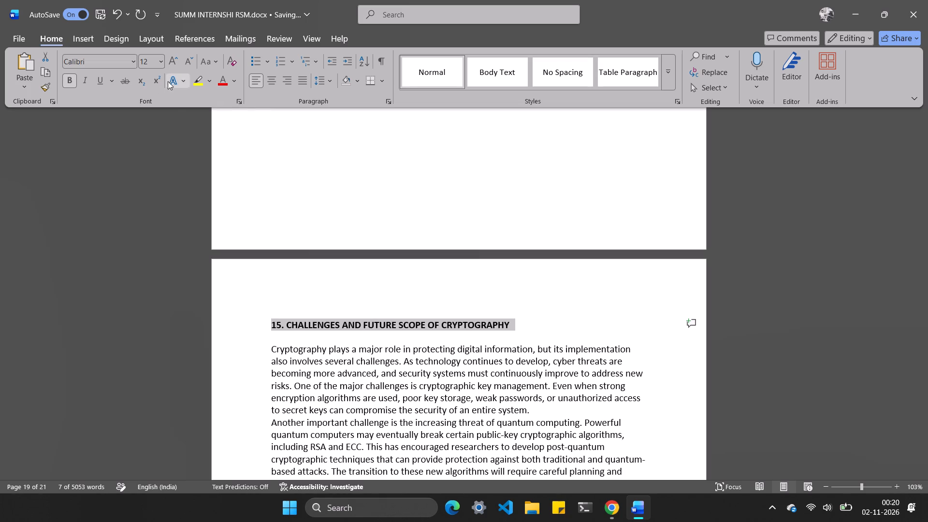
left_click(171, 80)
left_click(225, 109)
triple_click(172, 56)
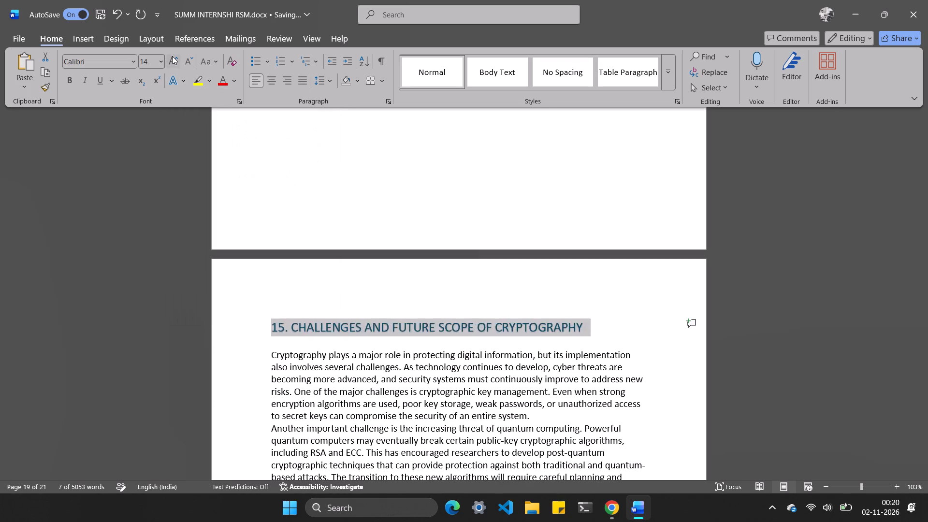
triple_click(172, 56)
left_click(193, 63)
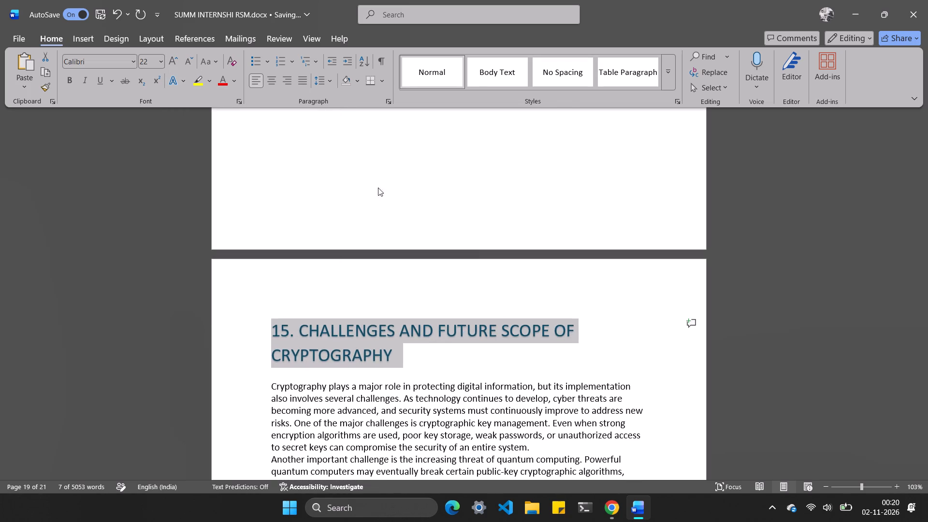
Insert a blank line between each pair of body paragraphs in the "15. CHALLENGES AND FUTURE SCOPE OF CRYPTOGRAPHY" section.
scroll(483, 274, "down", 5)
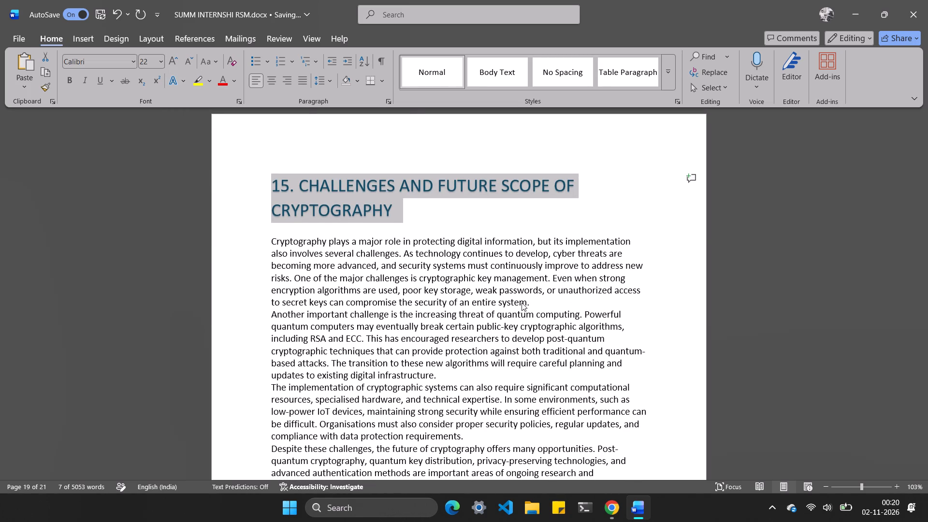
left_click(544, 298)
left_click(544, 300)
key("Return")
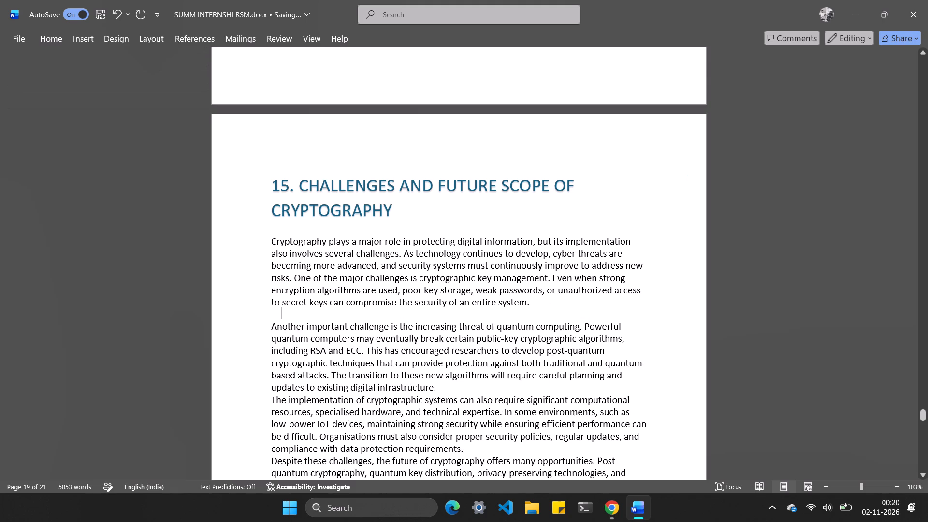
left_click(496, 390)
key("Return")
scroll(496, 385, "down", 5)
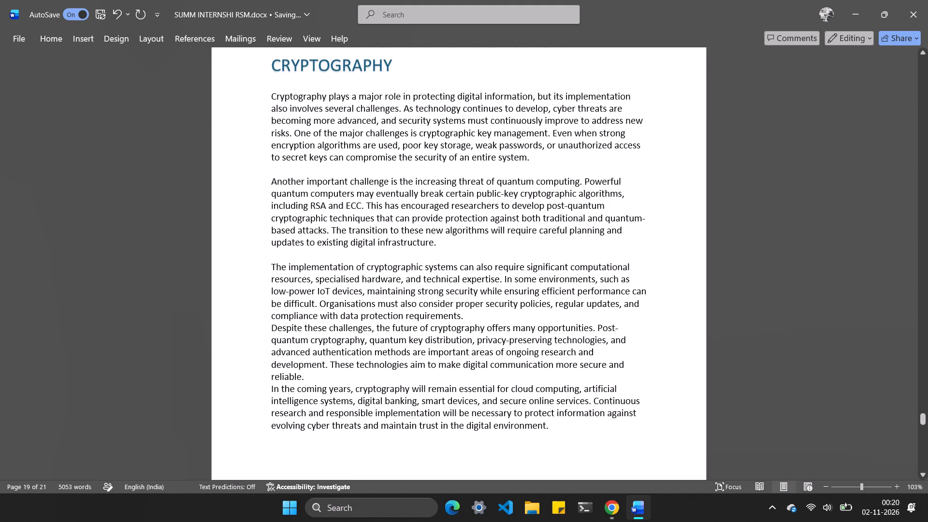
left_click(484, 322)
key("Return")
key("BackSpace")
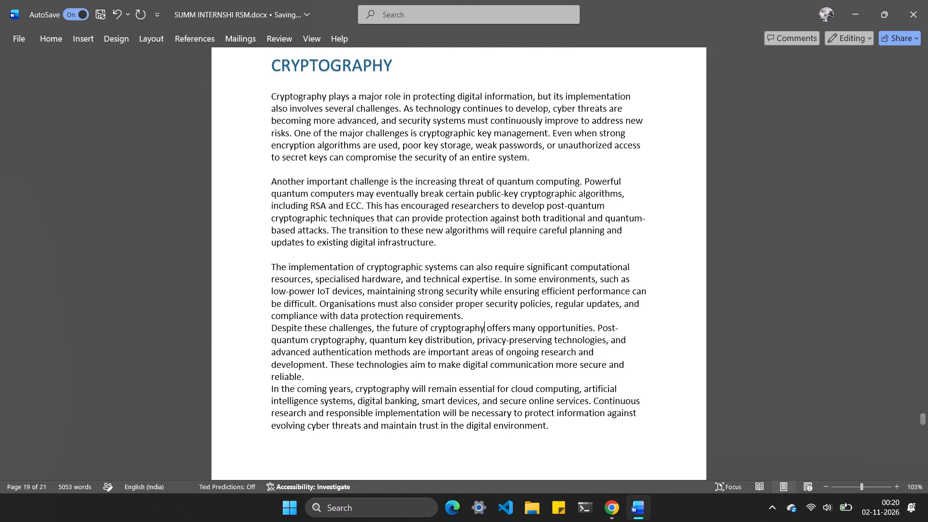
left_click(501, 318)
key("Return")
scroll(492, 313, "down", 3)
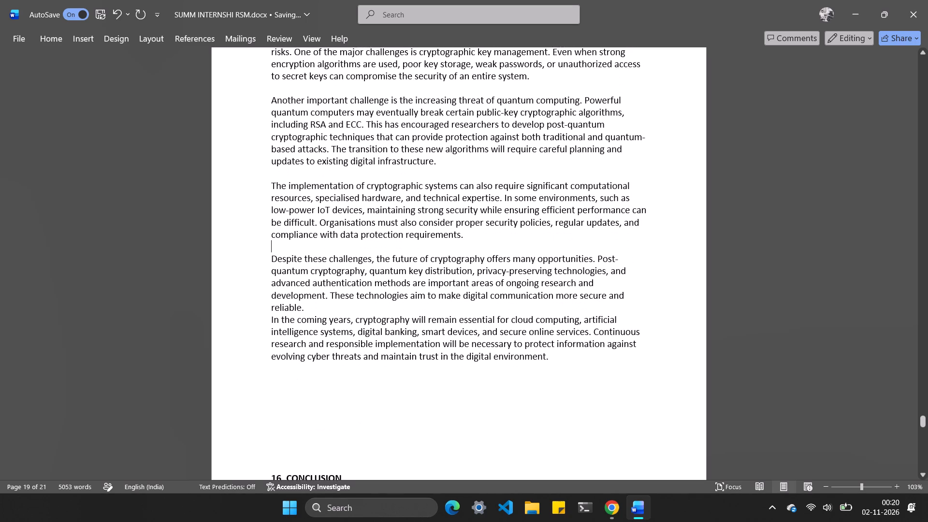
left_click(457, 307)
key("Return")
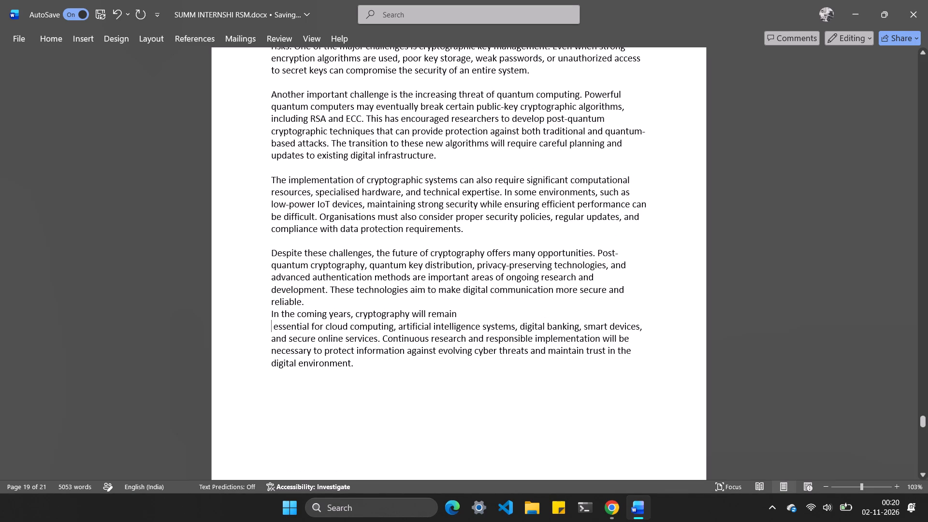
key("BackSpace")
left_click(395, 299)
key("Return")
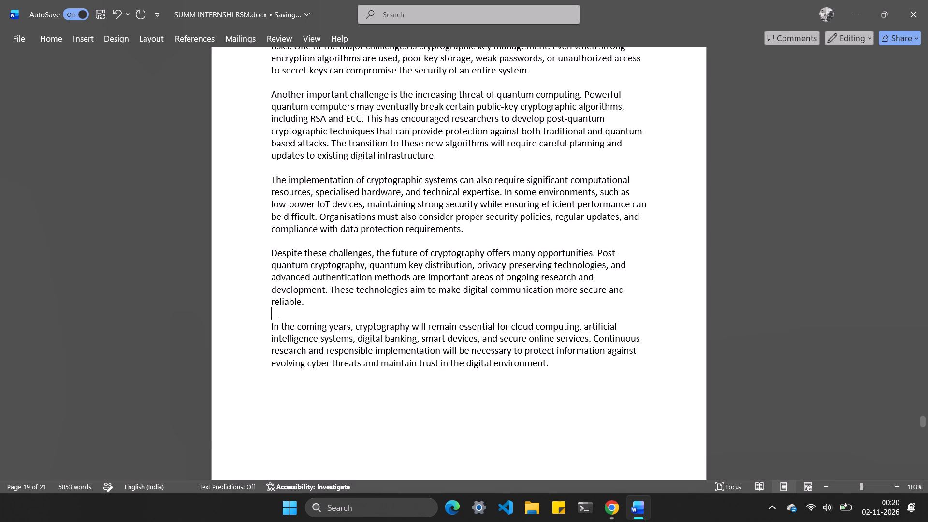
Push the "16. CONCLUSION" heading to the top of a new page by adding blank lines above it.
scroll(395, 299, "down", 5)
left_click(270, 340)
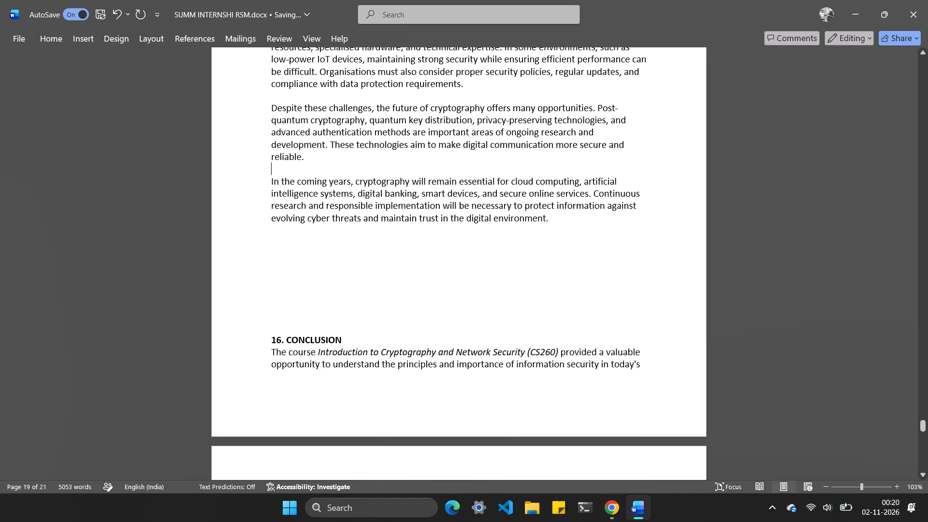
key("Return")
key("Return")
key("Return")
scroll(267, 335, "down", 3)
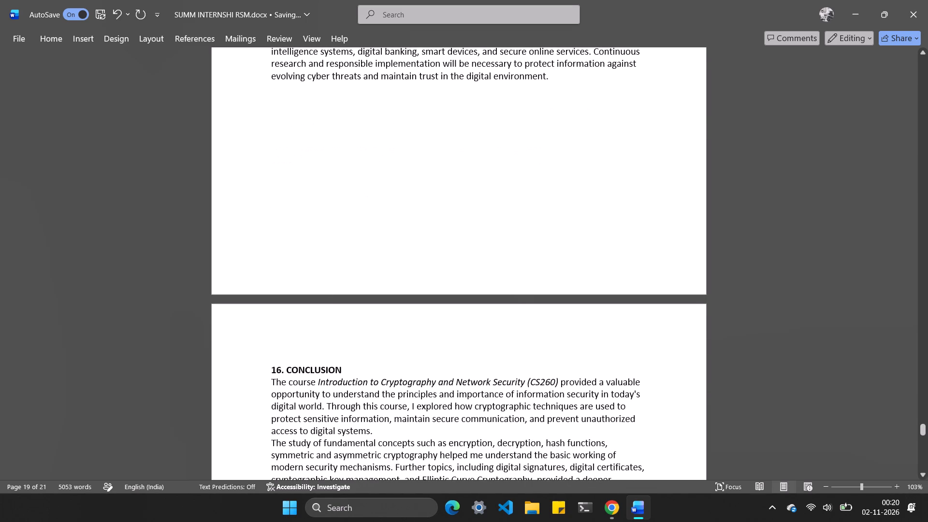
key("BackSpace")
key("Print")
key("Return")
Insert a blank line between the "16. CONCLUSION" heading and its first paragraph.
scroll(258, 324, "down", 2)
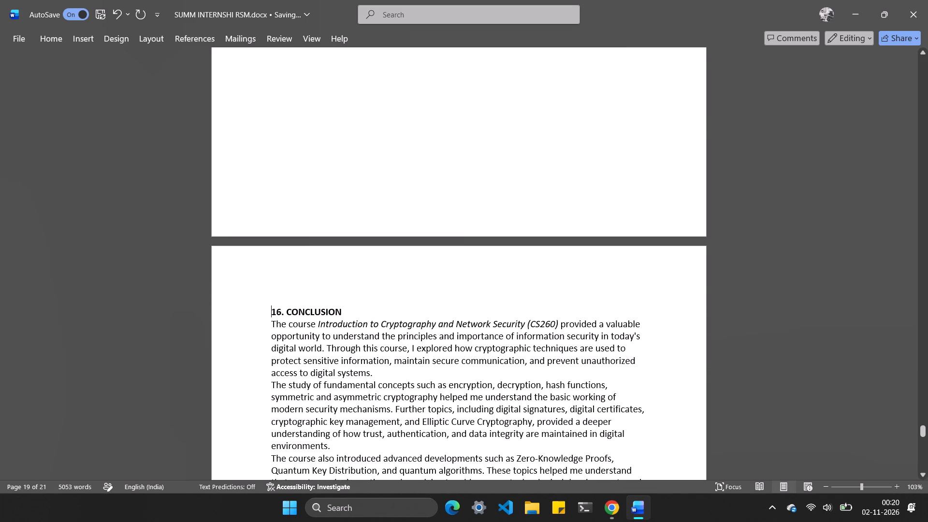
key("Down")
key("Return")
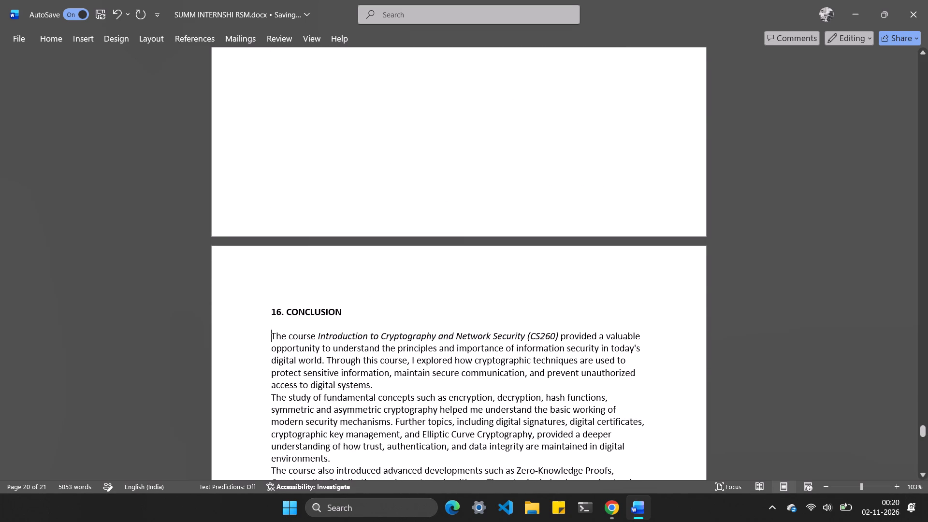
Format the "16. CONCLUSION" heading with the blue text effect at size 22.
left_click_drag(266, 314, 339, 310)
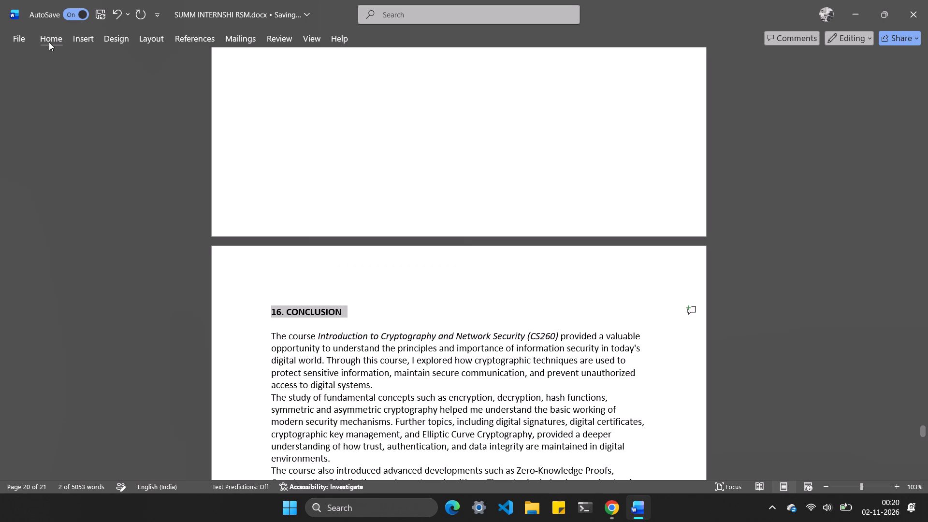
left_click(48, 41)
left_click(171, 79)
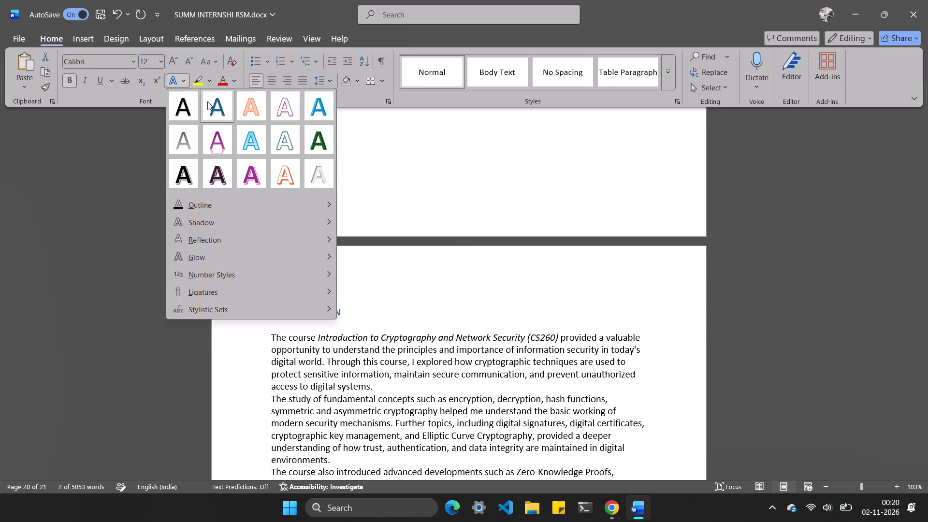
left_click(209, 101)
triple_click(173, 57)
left_click(173, 57)
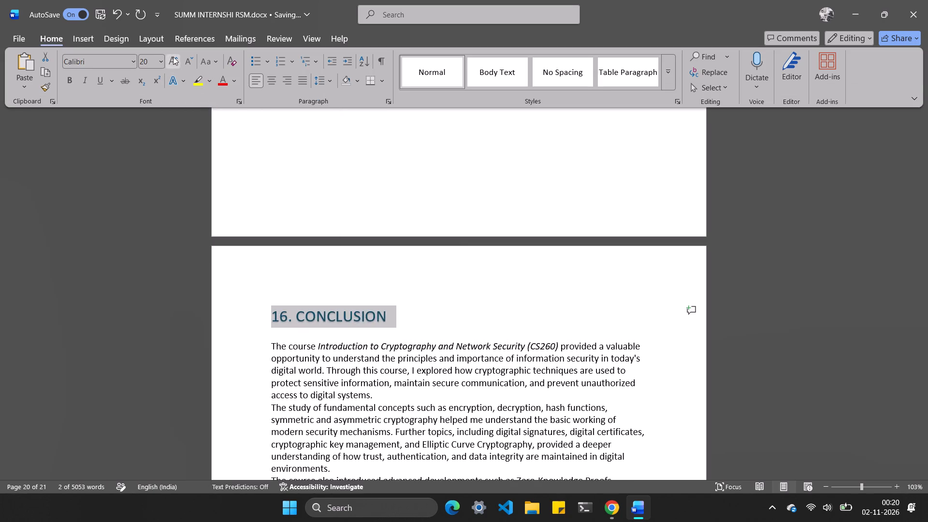
left_click(173, 57)
left_click(449, 318)
Insert a blank line between each pair of body paragraphs in the "16. CONCLUSION" section.
scroll(449, 318, "down", 4)
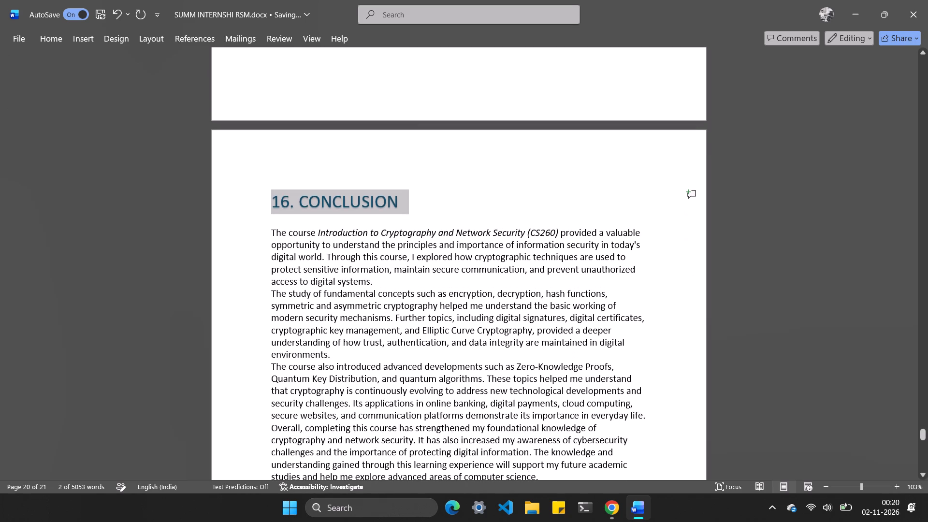
left_click(395, 283)
key("Return")
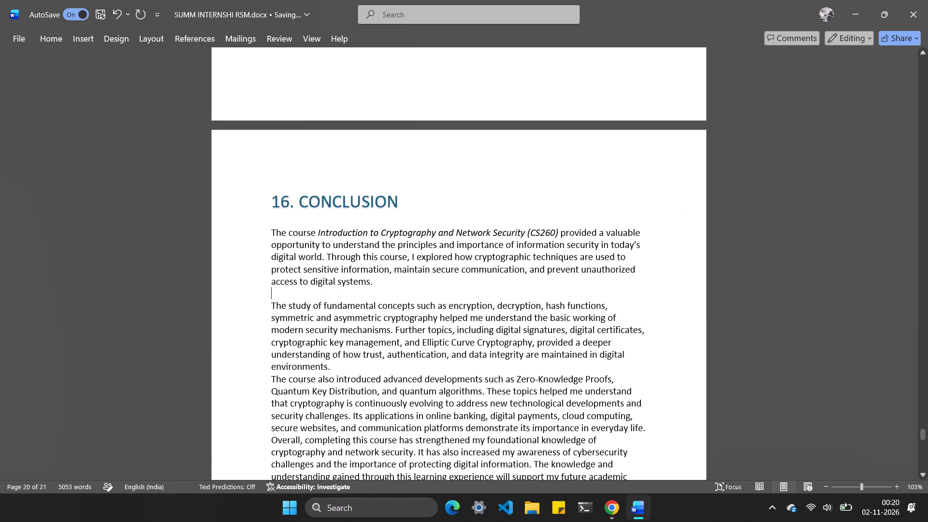
left_click(422, 366)
key("Return")
scroll(422, 376, "down", 3)
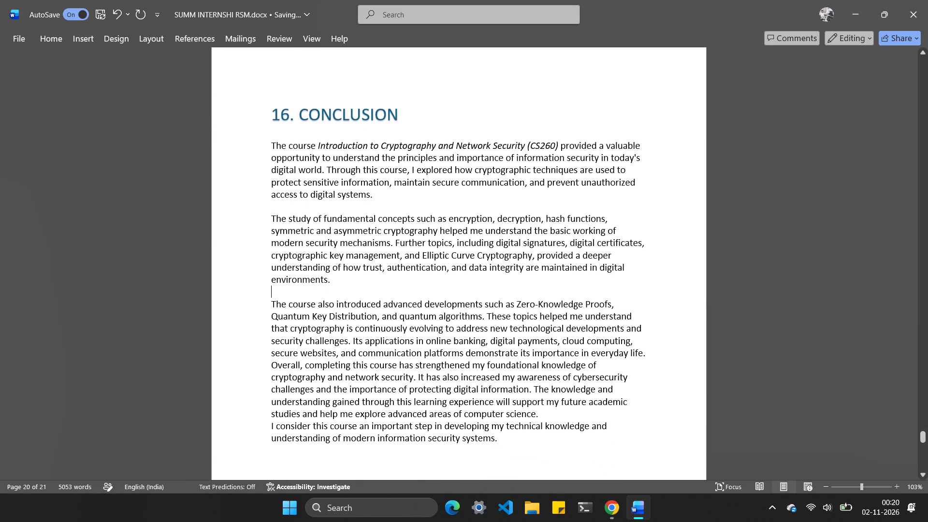
left_click(656, 355)
key("Return")
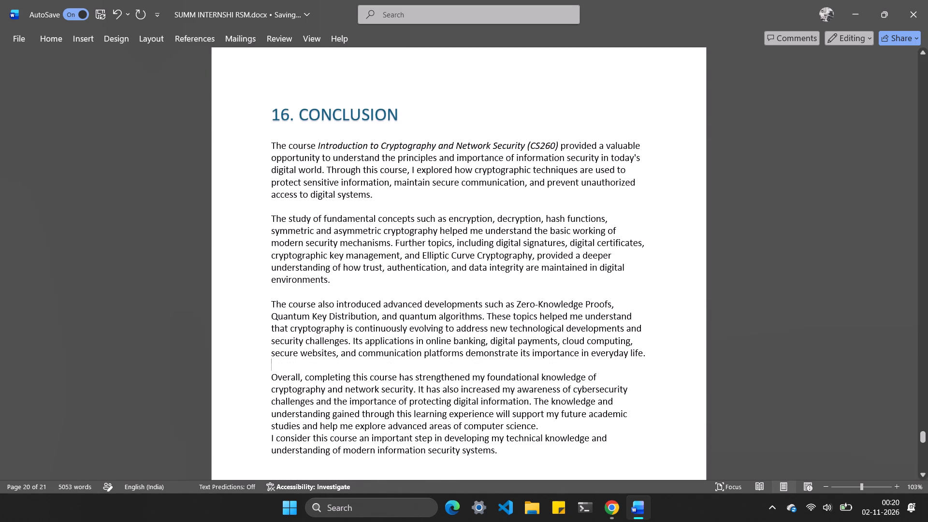
left_click(554, 427)
key("Return")
Push the "17. REFERENCES" heading to the top of a new page by adding blank lines above it.
scroll(554, 427, "down", 5)
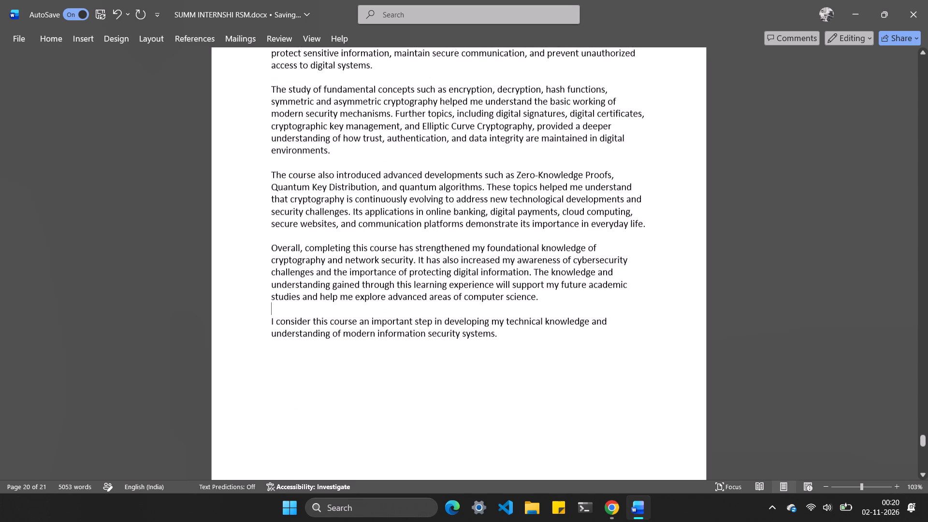
scroll(553, 426, "down", 10)
left_click(261, 191)
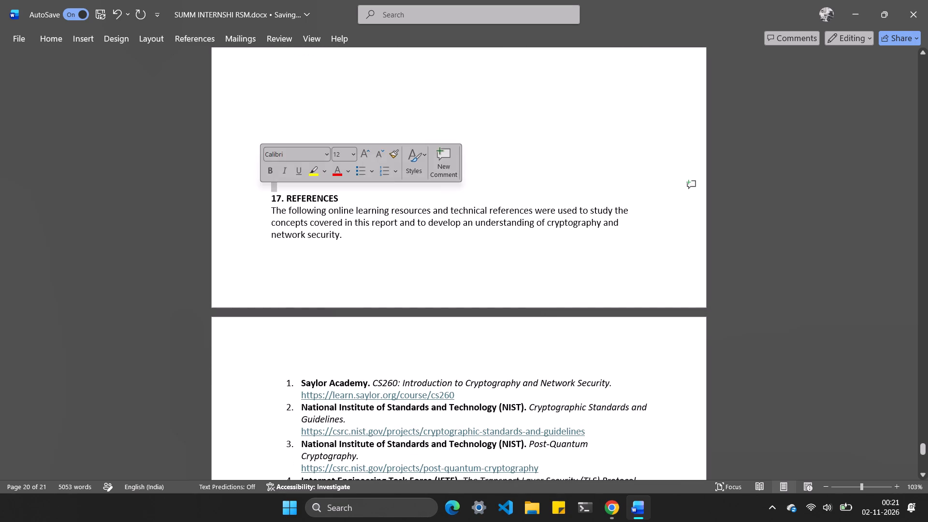
left_click(266, 195)
key("Return")
key("Return")
key("Return")
key("Return")
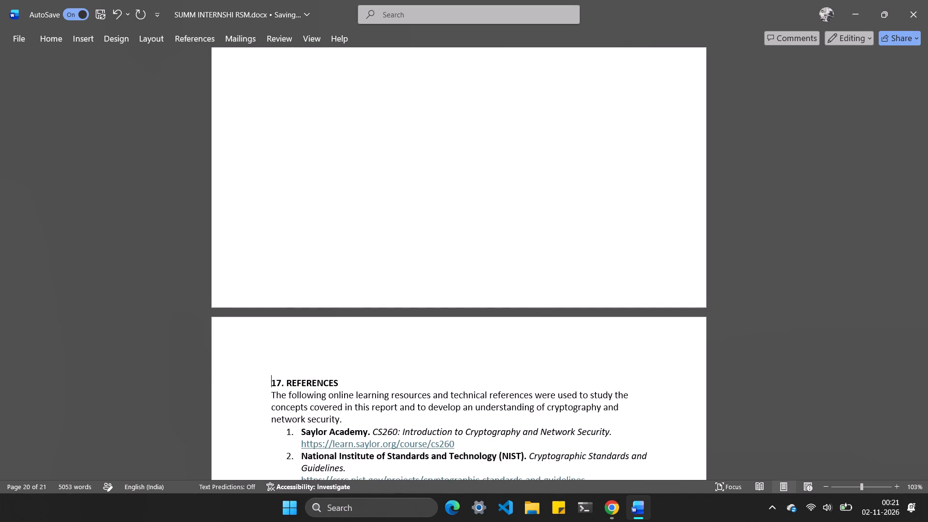
key("BackSpace")
key("Return")
Insert a blank line between the "17. REFERENCES" heading and its introductory paragraph.
key("Down")
key("Return")
Format the "17. REFERENCES" heading with the blue text effect at size 22.
scroll(287, 401, "down", 3)
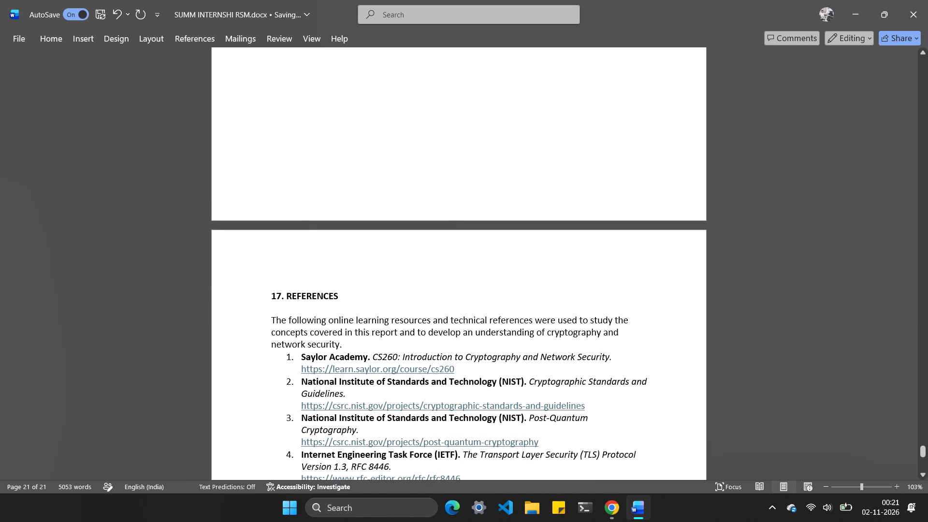
left_click_drag(269, 295, 332, 295)
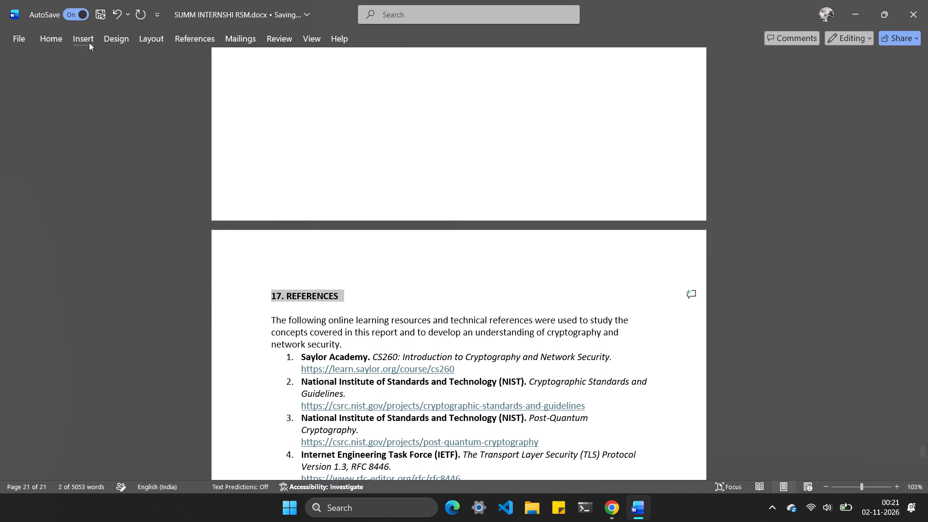
left_click(50, 41)
left_click(174, 83)
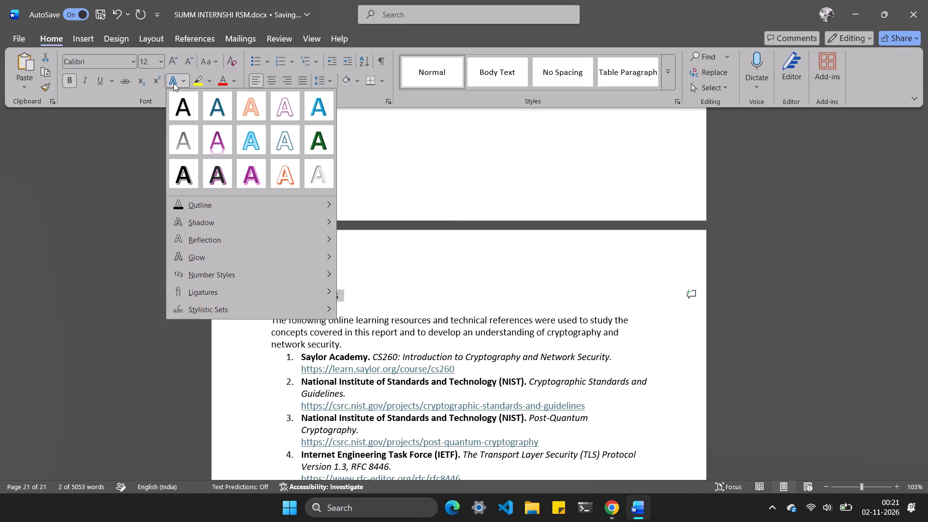
left_click(203, 107)
triple_click(175, 58)
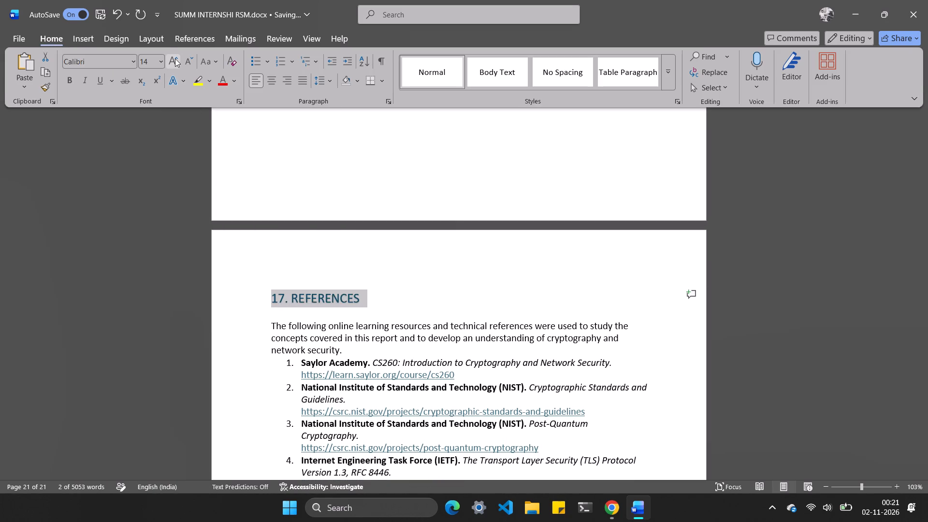
double_click(175, 58)
left_click(454, 303)
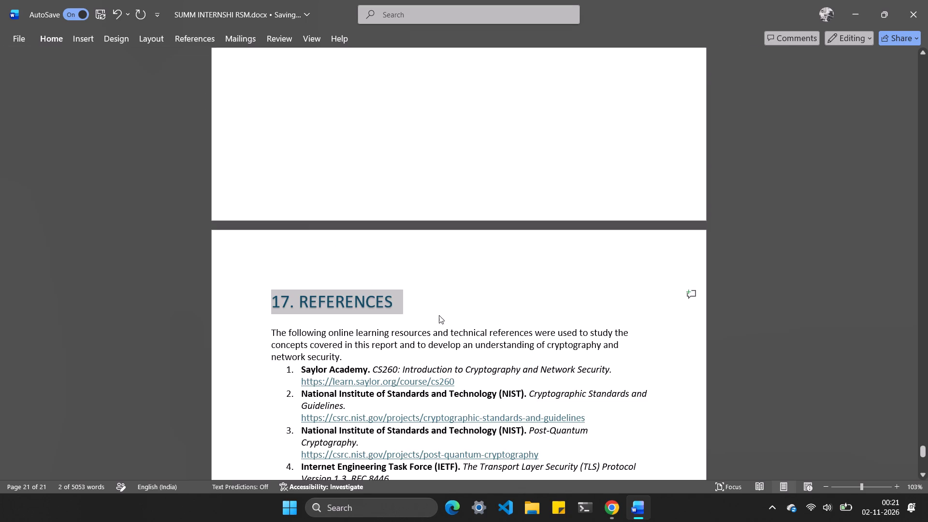
Insert a blank line above and below the numbered reference list in the "17. REFERENCES" section.
scroll(424, 329, "down", 4)
left_click(372, 244)
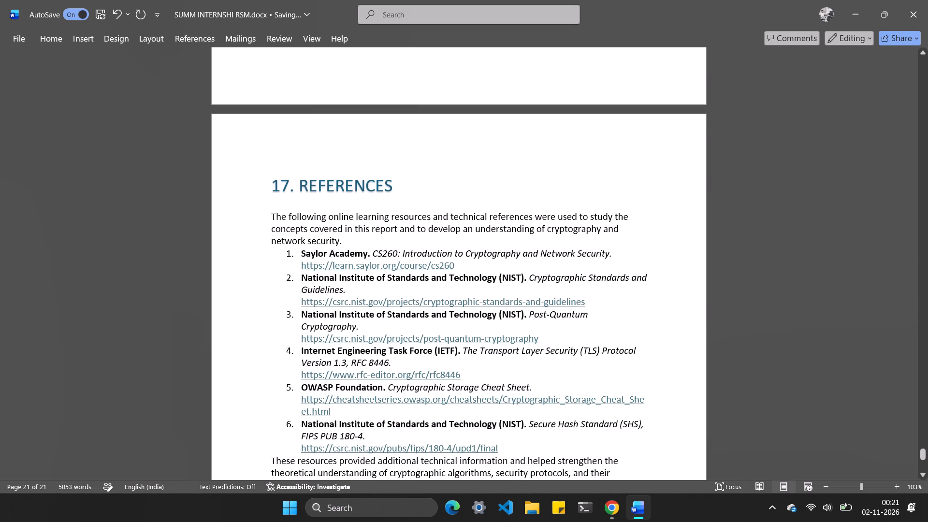
key("Return")
scroll(388, 295, "down", 6)
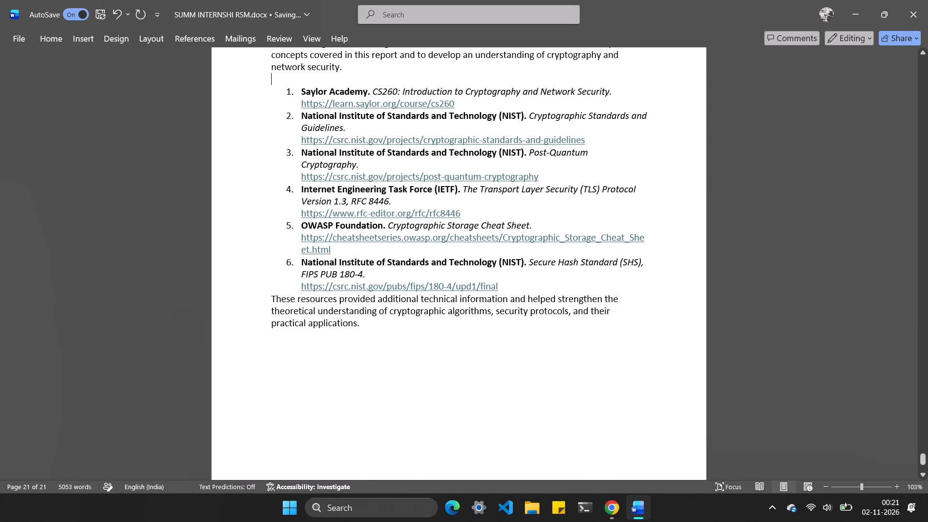
left_click(265, 301)
key("Return")
Zoom out to examine the layout of all the report's pages together, and return to a readable zoom.
scroll(274, 308, "up", 3)
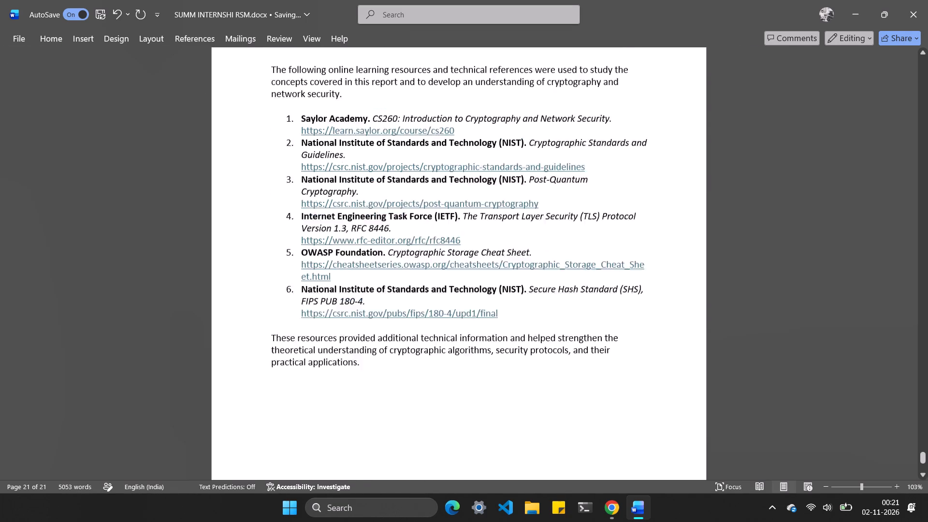
scroll(273, 307, "up", 19)
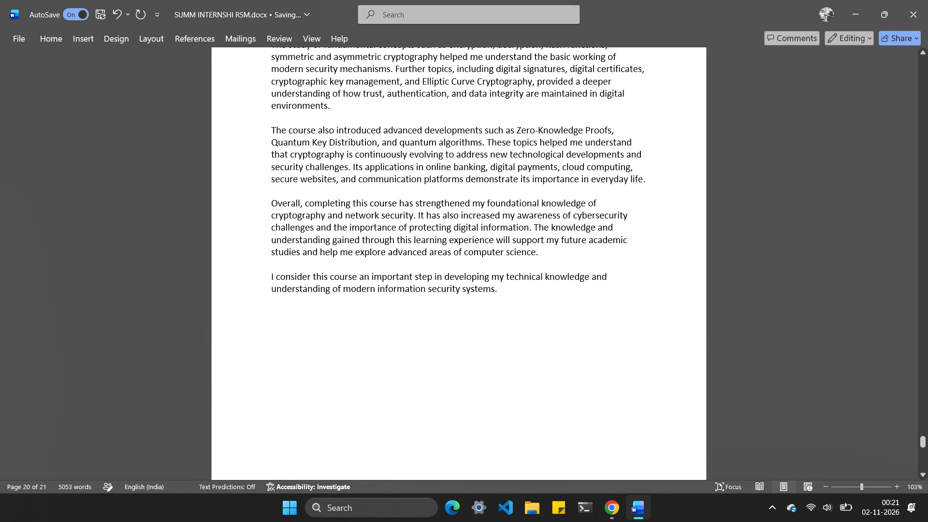
left_click_drag(859, 487, 820, 497)
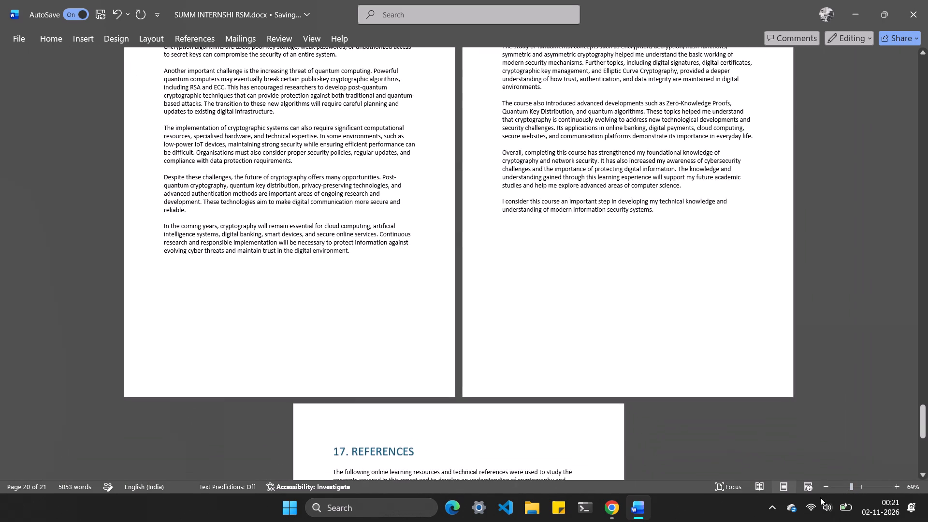
left_click_drag(820, 497, 730, 500)
left_click_drag(851, 488, 823, 488)
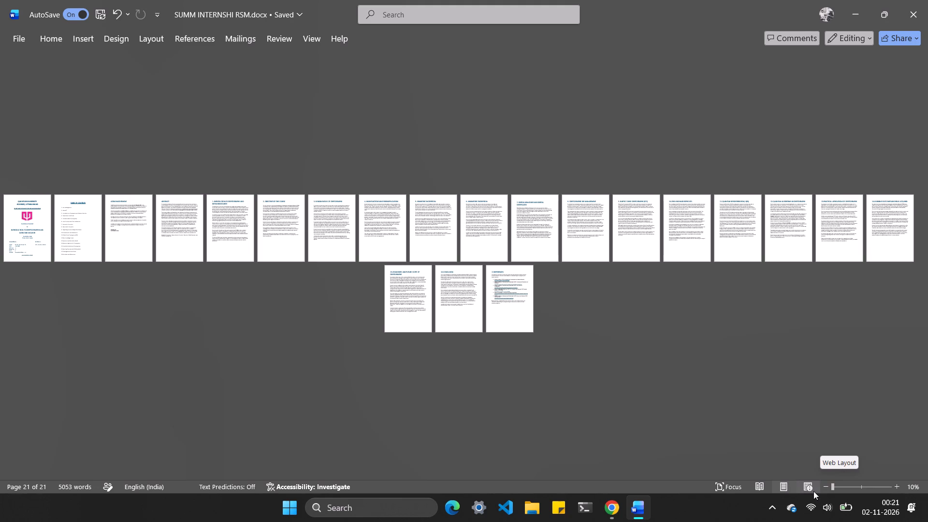
left_click_drag(835, 484, 857, 487)
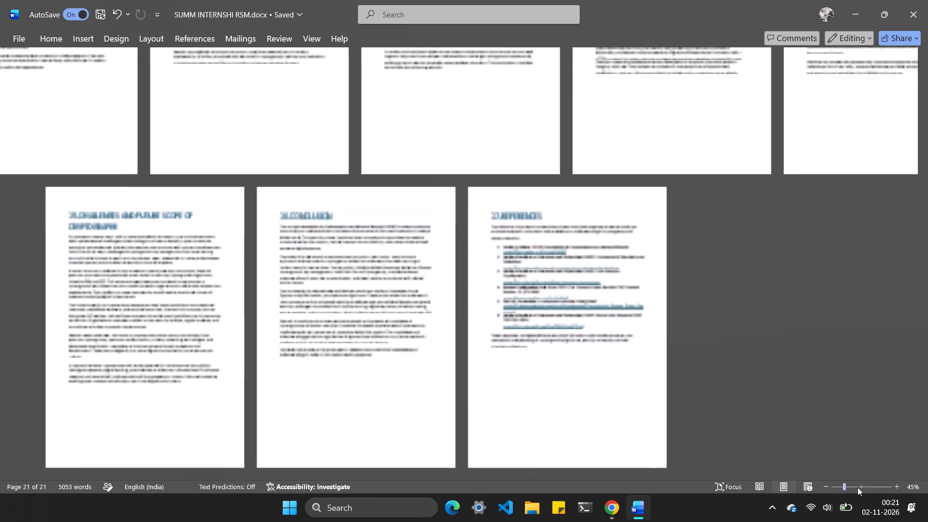
left_click_drag(857, 487, 869, 489)
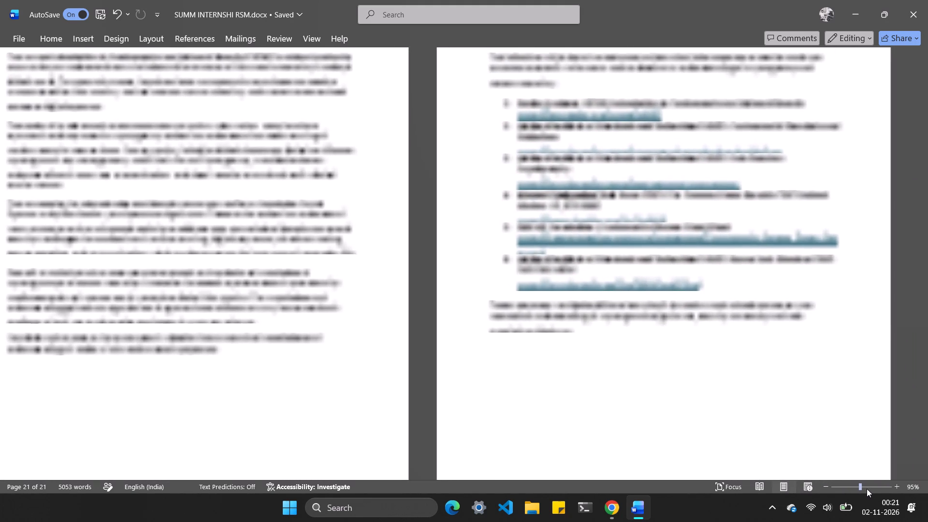
scroll(724, 430, "up", 18)
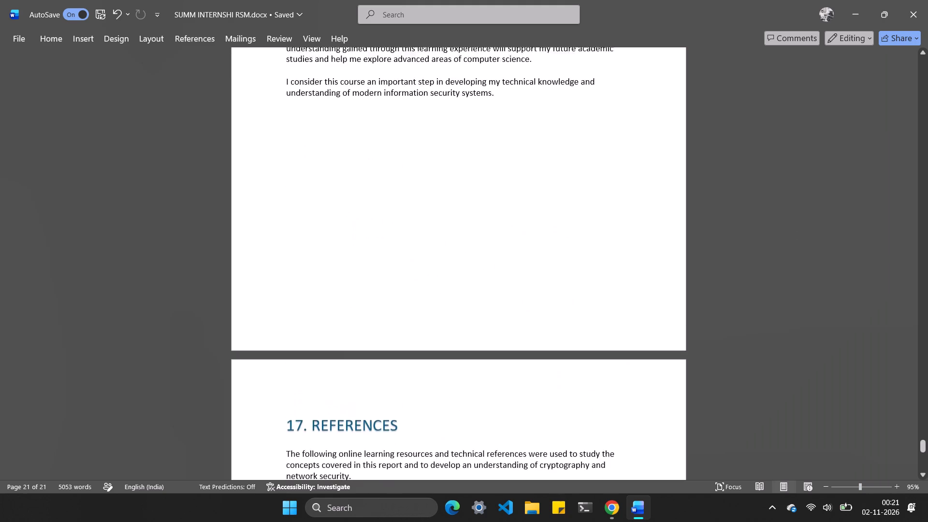
scroll(723, 428, "up", 3)
Examine the cover page from the university title down to the academic session line, including the title's font formatting.
left_click_drag(927, 445, 927, 136)
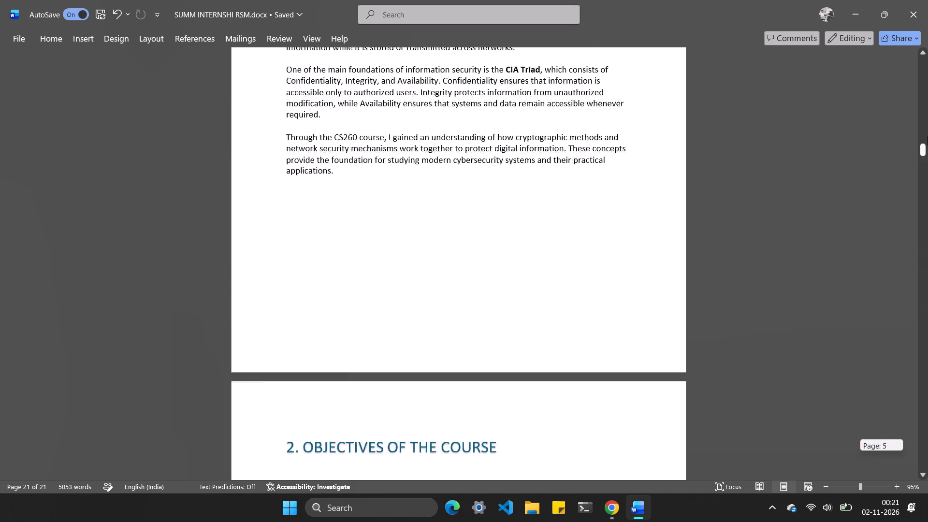
left_click_drag(927, 136, 926, 59)
scroll(447, 187, "down", 3)
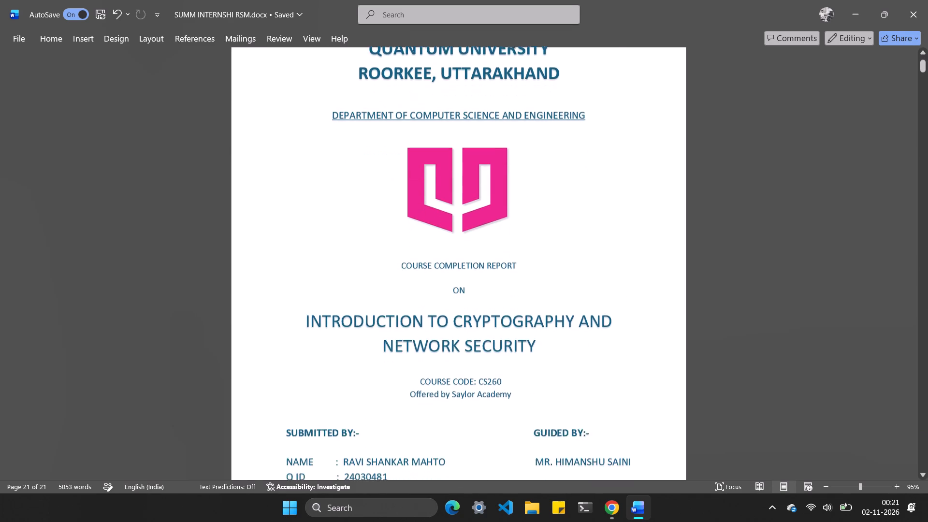
scroll(422, 188, "up", 4)
left_click_drag(362, 111, 540, 156)
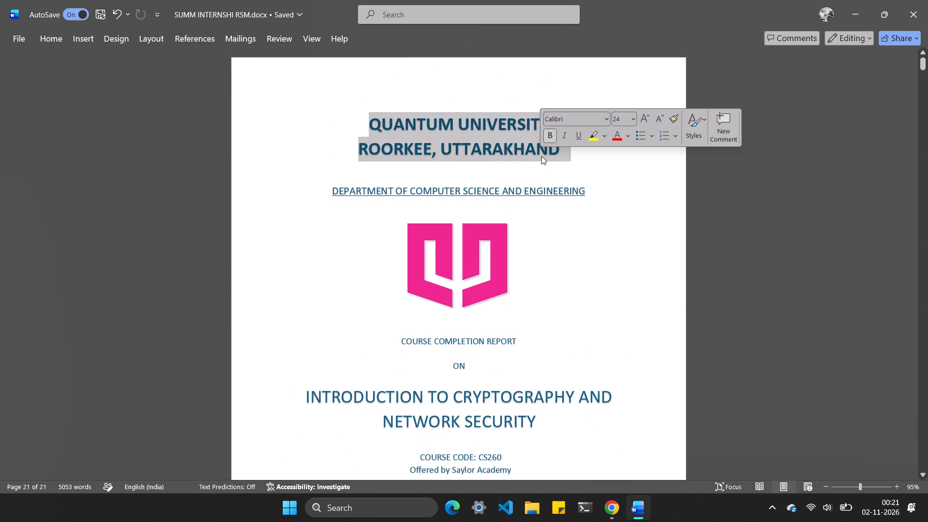
left_click(630, 202)
scroll(627, 202, "down", 3)
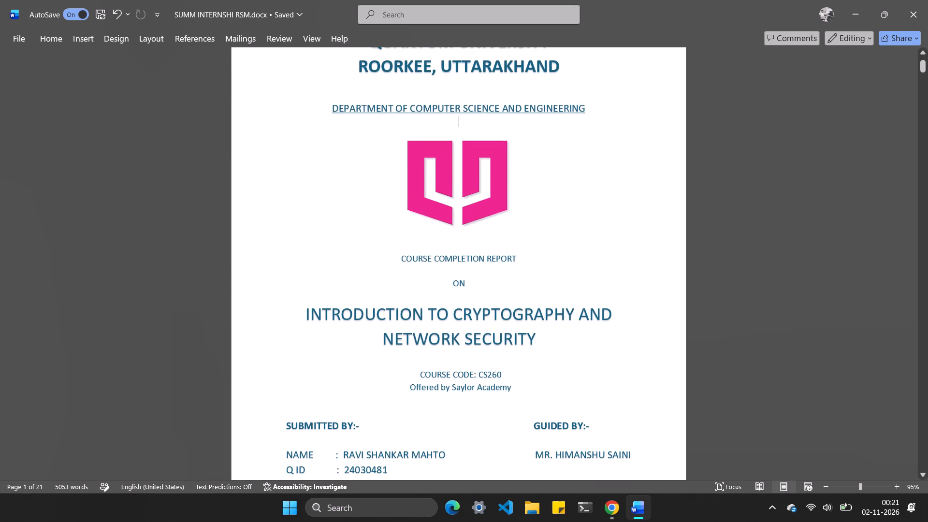
scroll(523, 213, "up", 3)
scroll(382, 212, "down", 14)
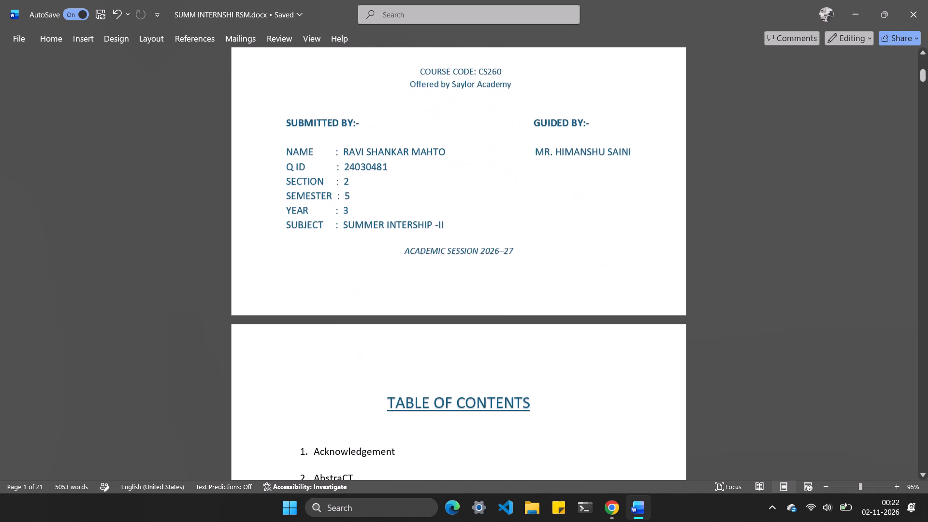
Remove the empty space above the "TABLE OF CONTENTS" heading so it starts at the top of its page.
scroll(401, 206, "down", 9)
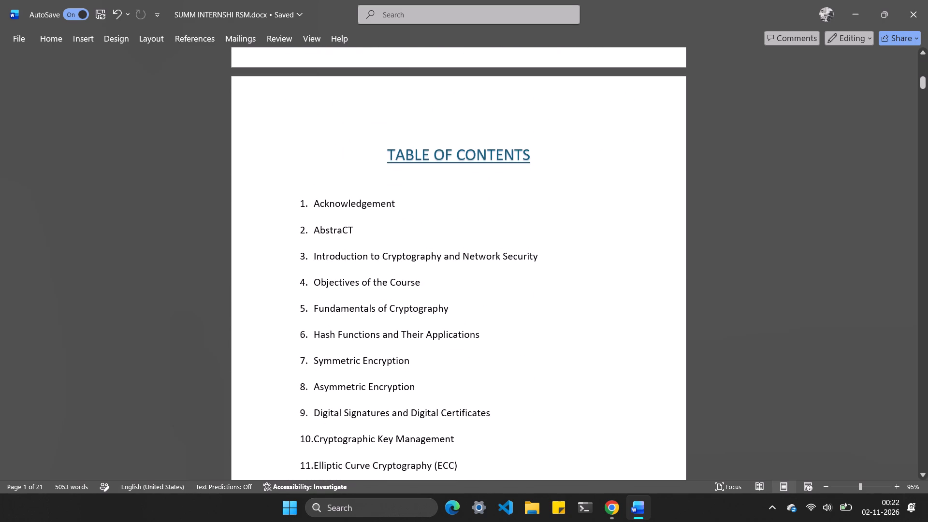
left_click_drag(379, 156, 518, 169)
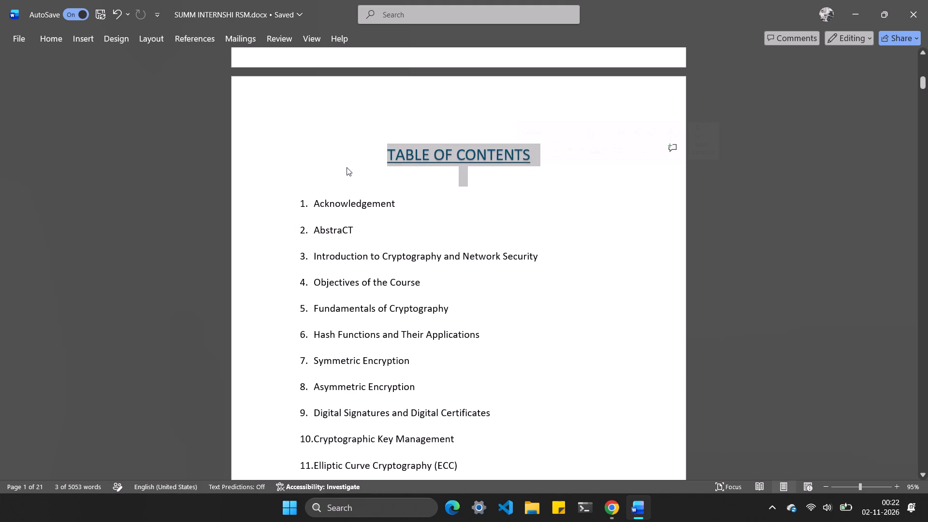
left_click(347, 167)
left_click(327, 150)
left_click(247, 135)
left_click(280, 138)
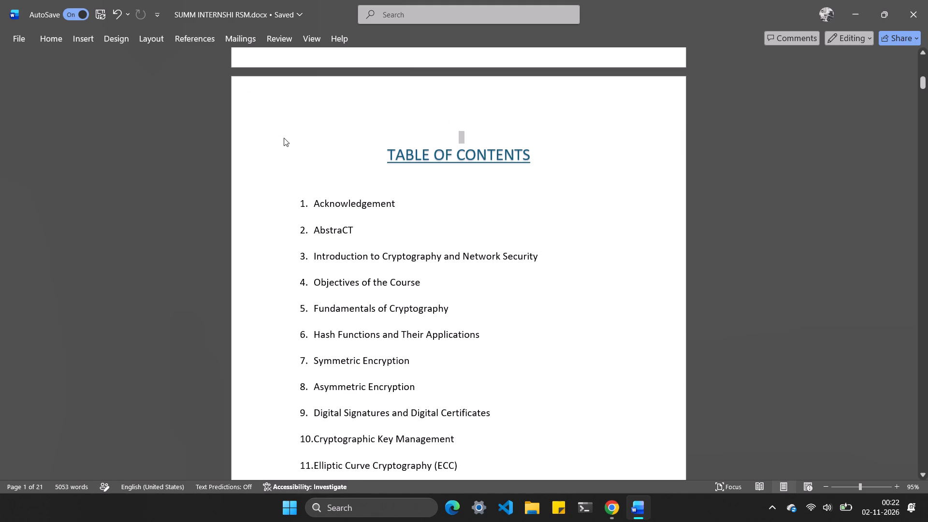
left_click(300, 154)
left_click(288, 132)
key("BackSpace")
key("BackSpace")
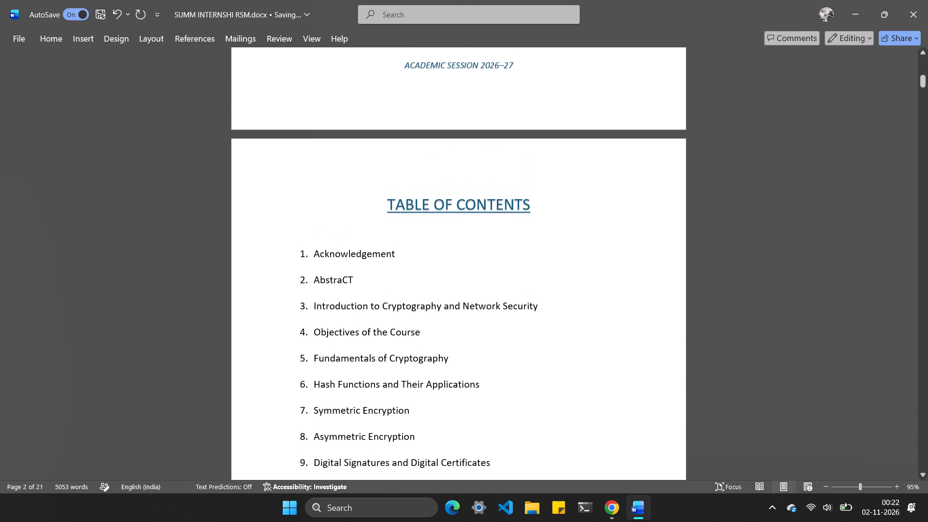
left_click_drag(363, 211, 507, 223)
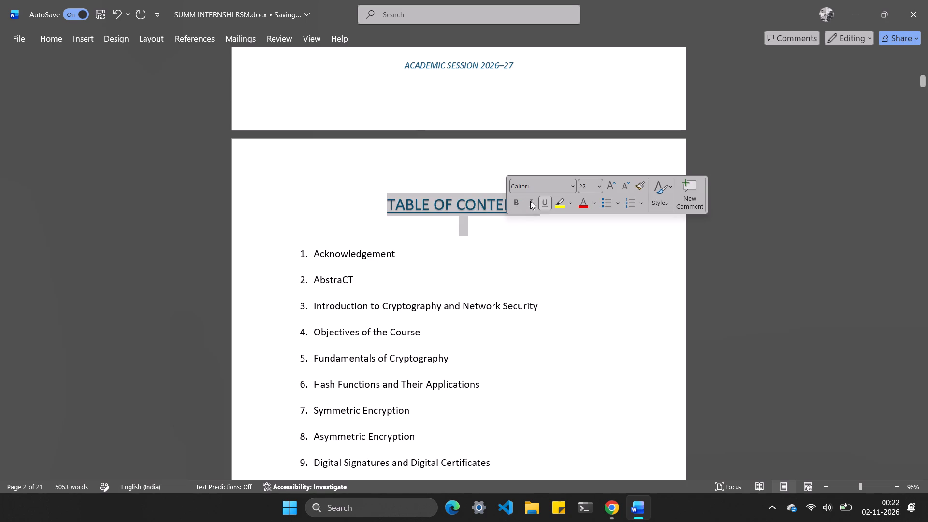
left_click(588, 269)
Move the "ACKNOWLEDGEMENT" heading back to the top of the page after the table of contents by adding a blank line above it.
scroll(490, 281, "down", 11)
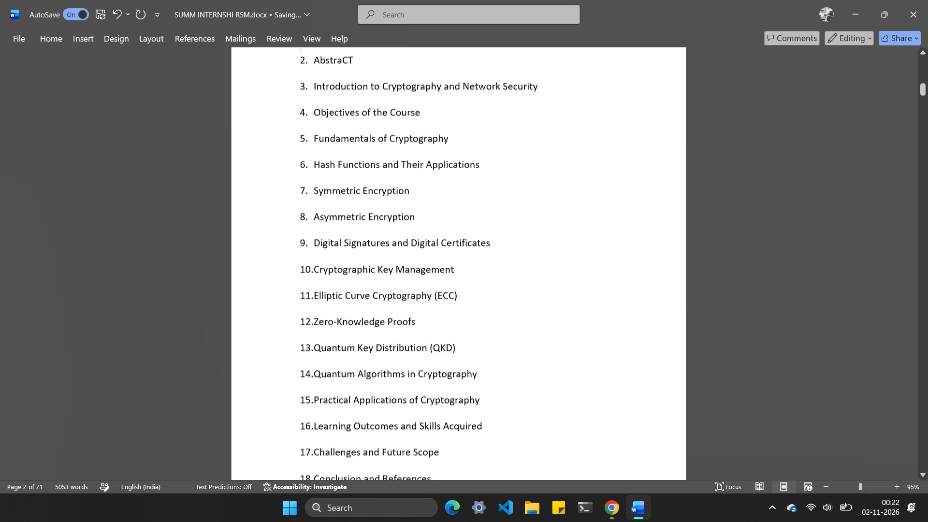
scroll(489, 282, "down", 6)
left_click(280, 249)
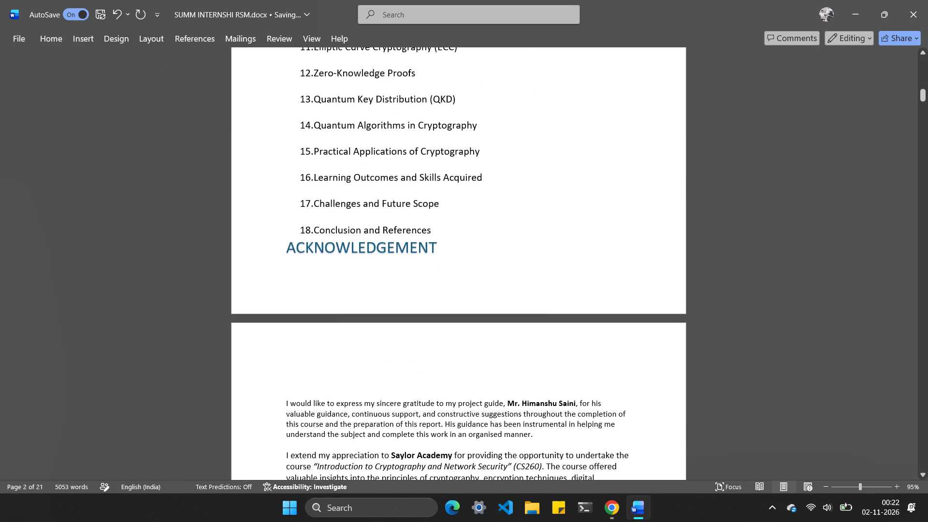
key("Return")
scroll(292, 250, "down", 5)
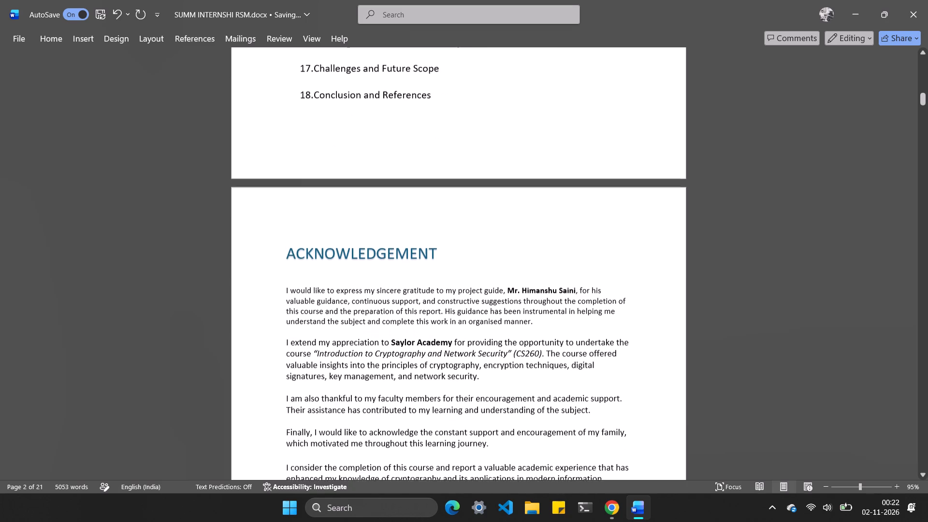
left_click_drag(286, 254, 449, 253)
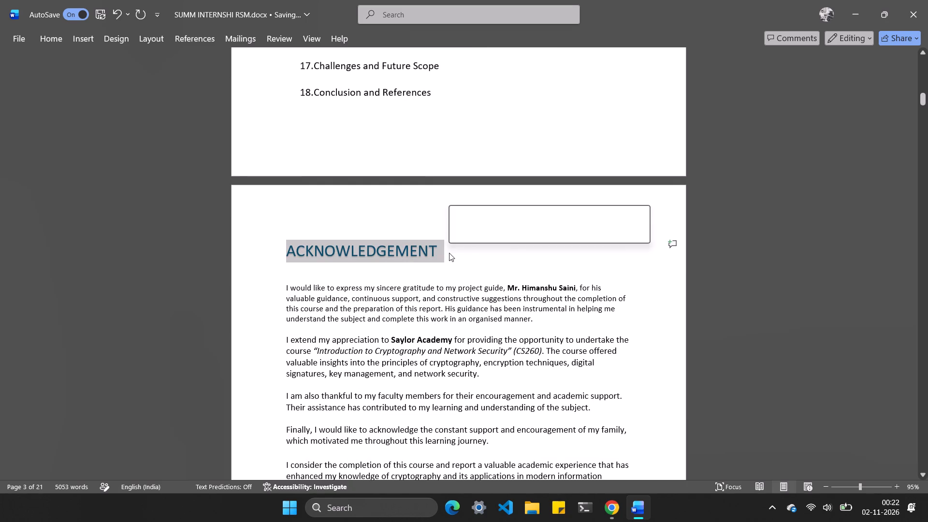
left_click(540, 263)
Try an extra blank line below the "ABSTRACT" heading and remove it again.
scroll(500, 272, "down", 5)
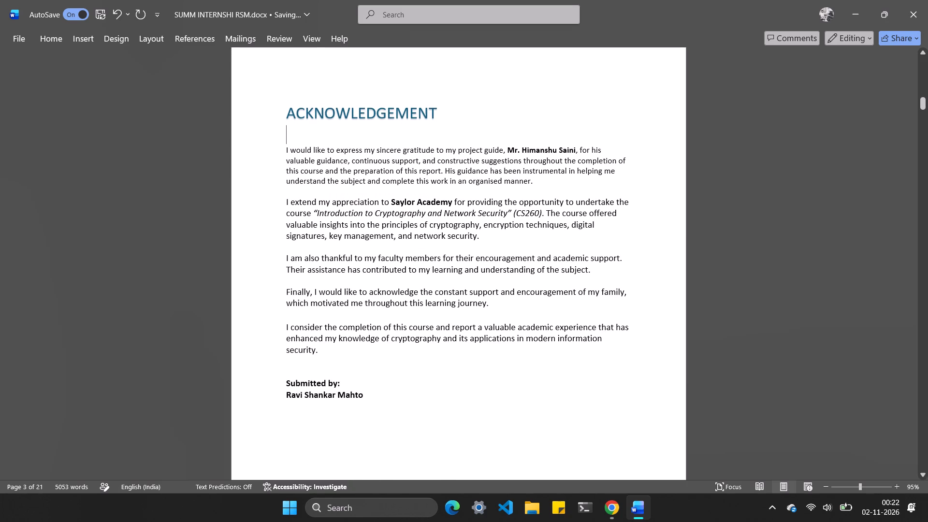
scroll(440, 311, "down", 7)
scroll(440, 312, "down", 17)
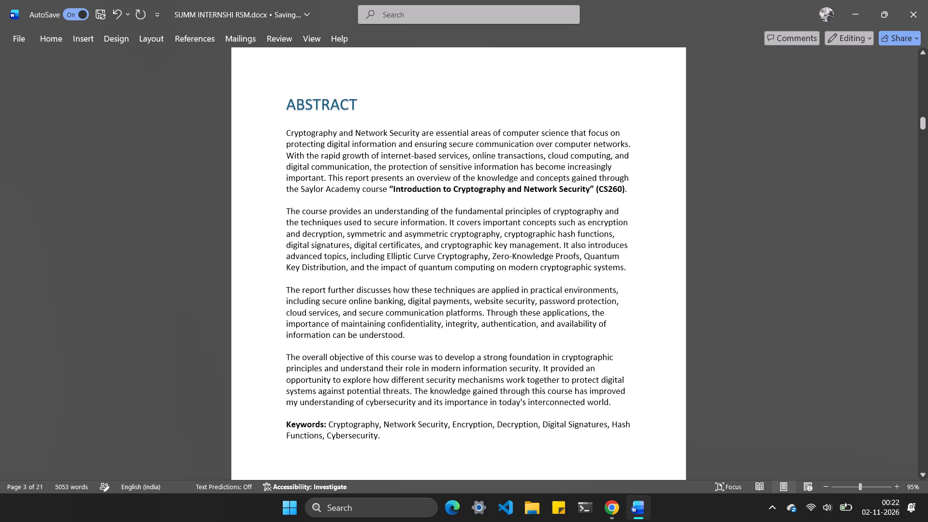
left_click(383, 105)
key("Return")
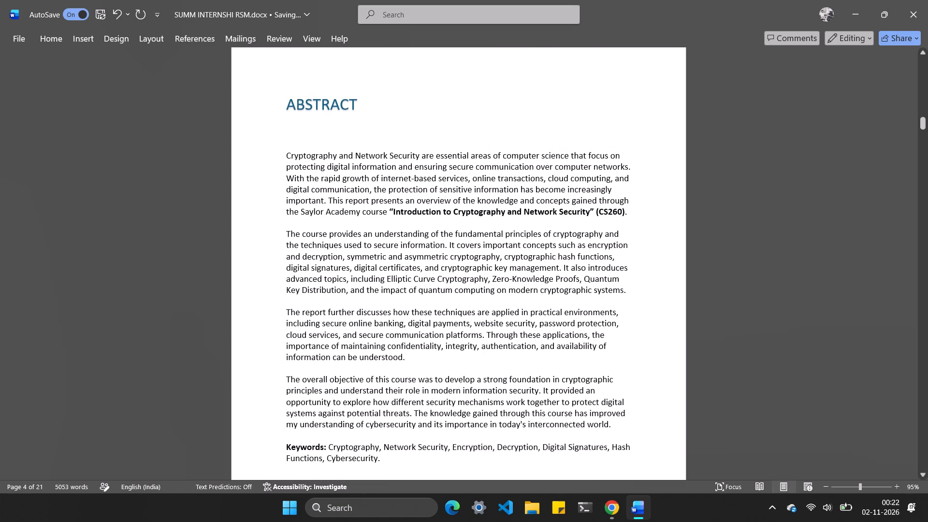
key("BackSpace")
Check the spacing of the "ABSTRACT" page and the formatting of its heading.
scroll(383, 213, "down", 7)
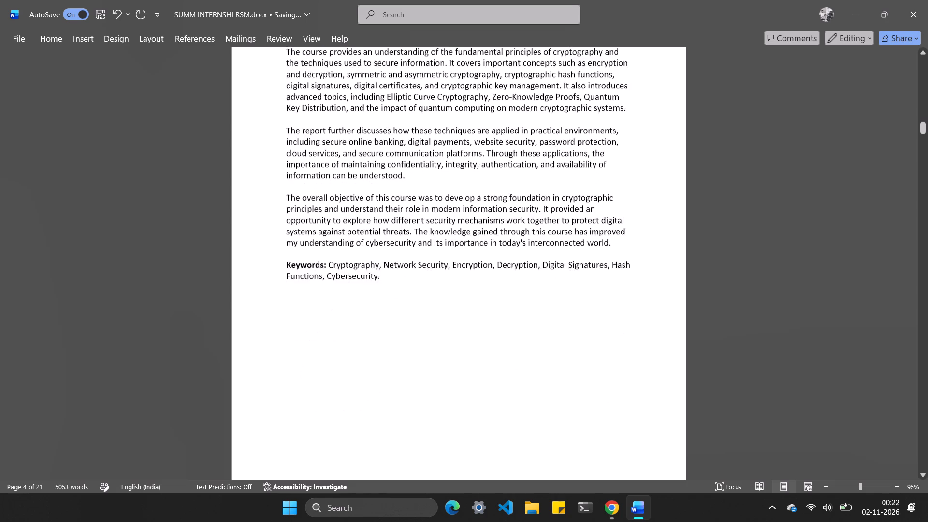
scroll(383, 215, "down", 4)
scroll(379, 215, "up", 16)
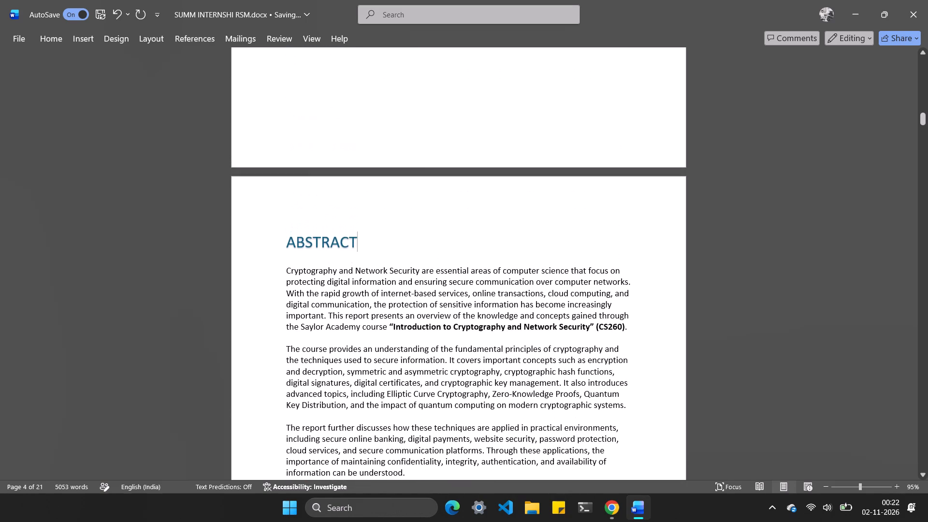
left_click_drag(277, 244, 328, 242)
left_click(428, 237)
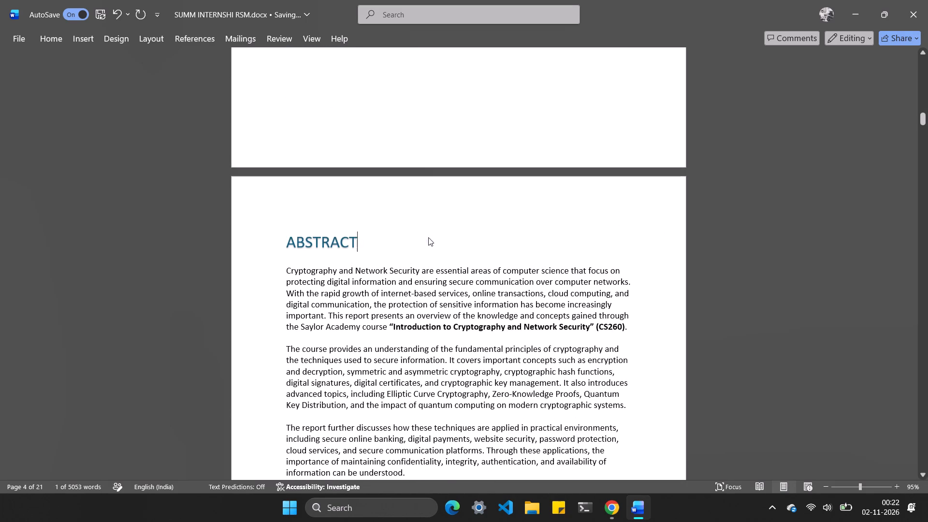
Check the formatting of the "1. INTRODUCTION TO CRYPTOGRAPHY AND NETWORK SECURITY" heading and the spacing of its page.
scroll(428, 237, "down", 17)
scroll(425, 240, "down", 9)
left_click_drag(280, 179, 372, 196)
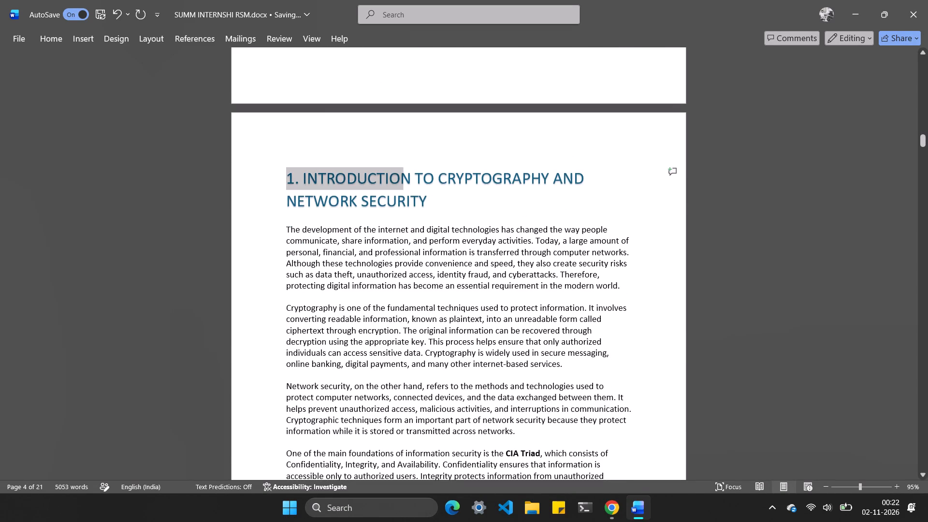
left_click_drag(372, 196, 435, 211)
left_click(469, 213)
scroll(469, 215, "down", 3)
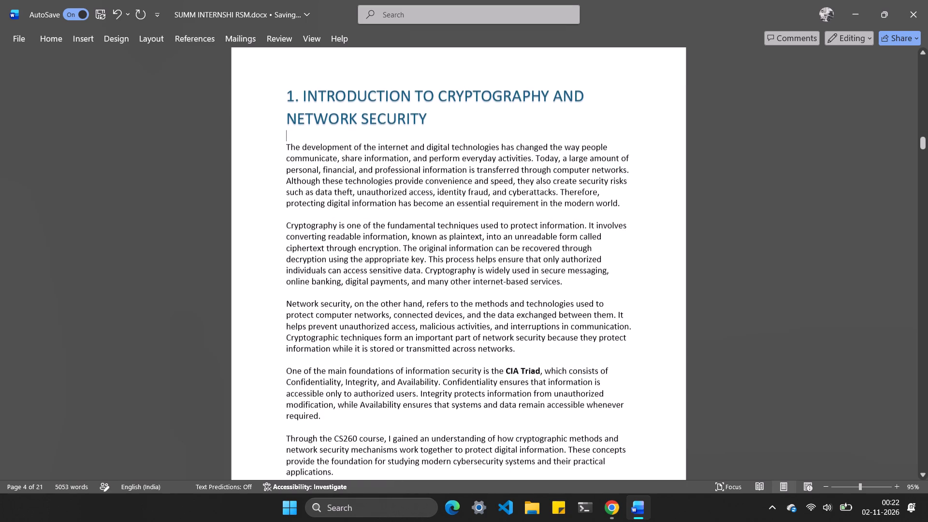
scroll(464, 234, "down", 8)
scroll(462, 236, "up", 10)
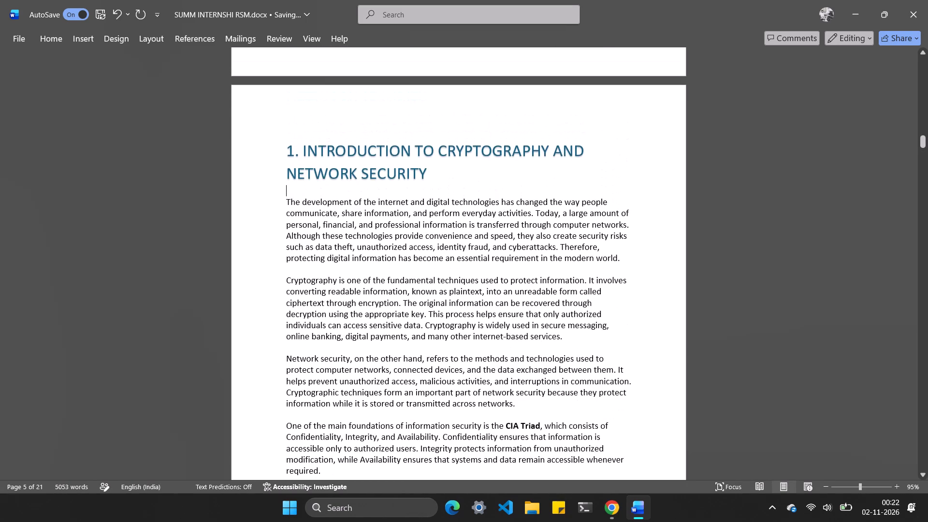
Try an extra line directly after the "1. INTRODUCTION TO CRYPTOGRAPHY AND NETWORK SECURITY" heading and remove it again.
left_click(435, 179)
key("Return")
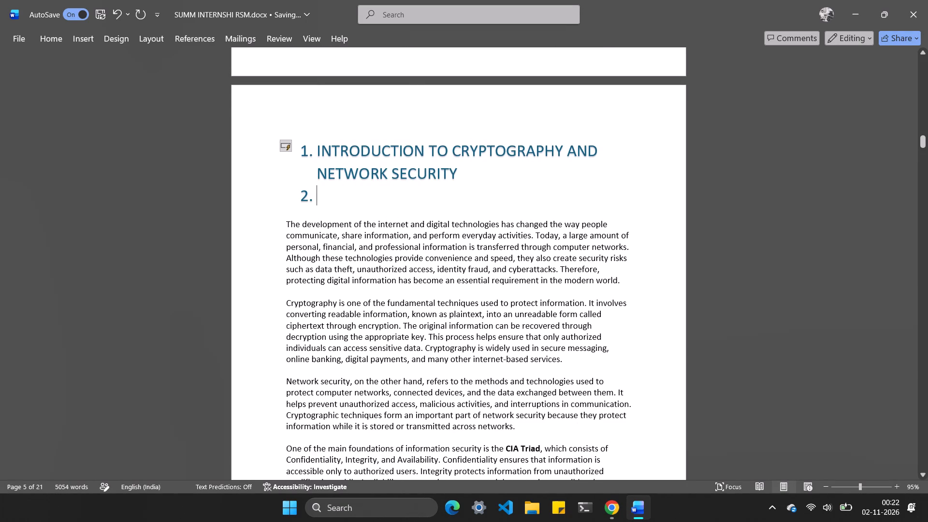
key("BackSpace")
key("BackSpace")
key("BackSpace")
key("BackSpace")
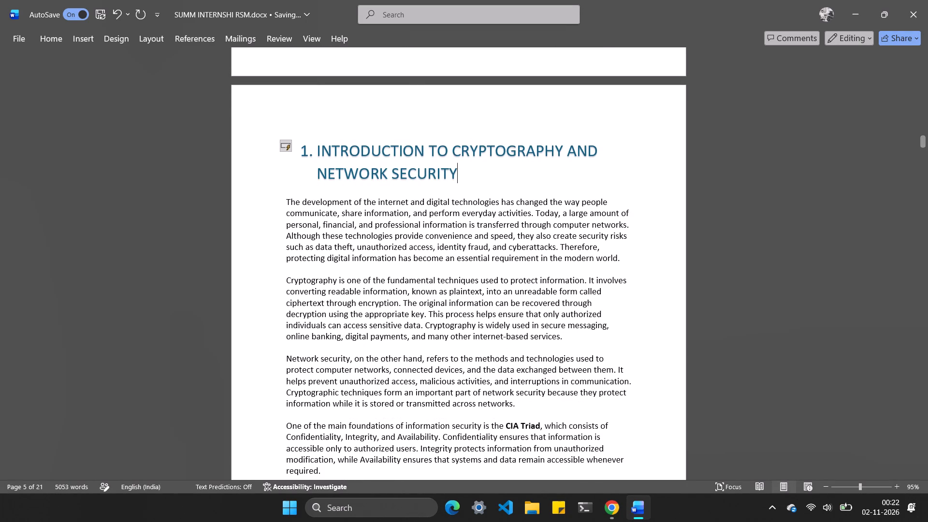
Replace the automatic list number of the "INTRODUCTION TO CRYPTOGRAPHY AND NETWORK SECURITY" heading with a plain "1." flush with the margin.
left_click(263, 154)
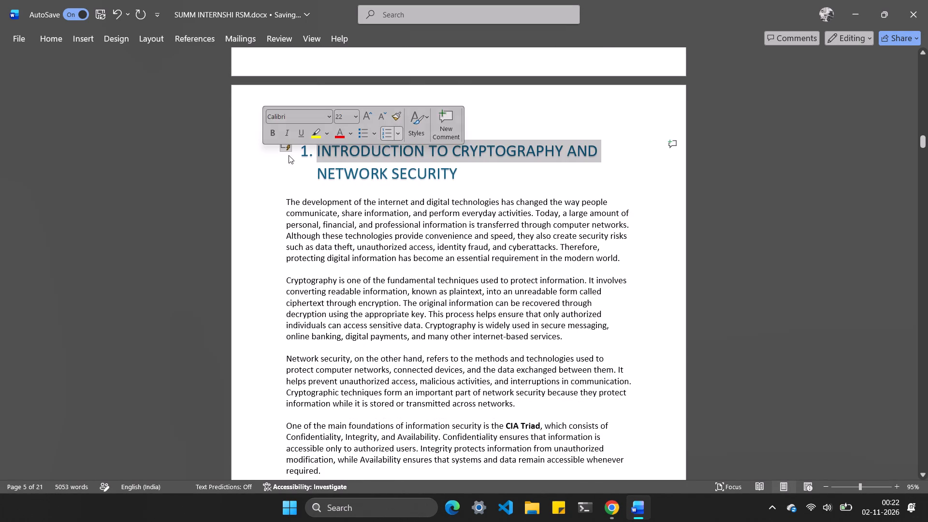
left_click(290, 155)
left_click(298, 151)
key("BackSpace")
key("BackSpace")
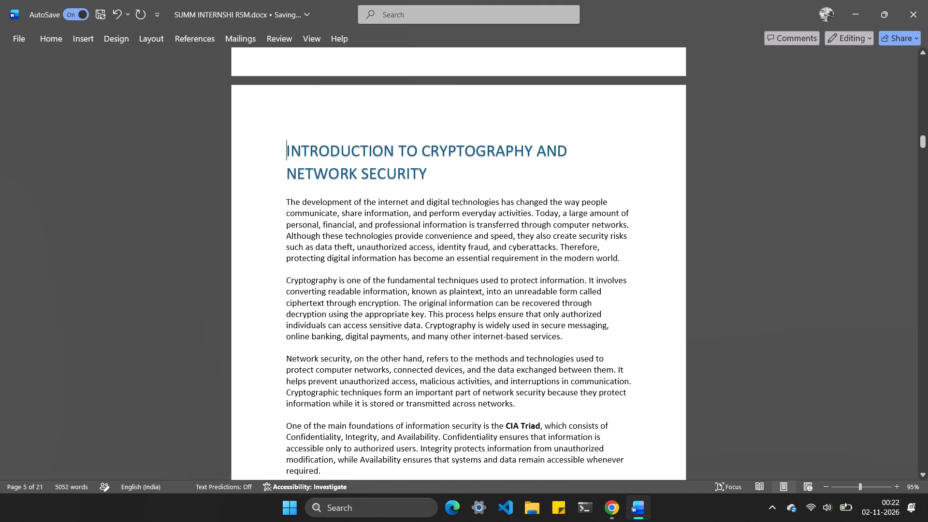
key("1")
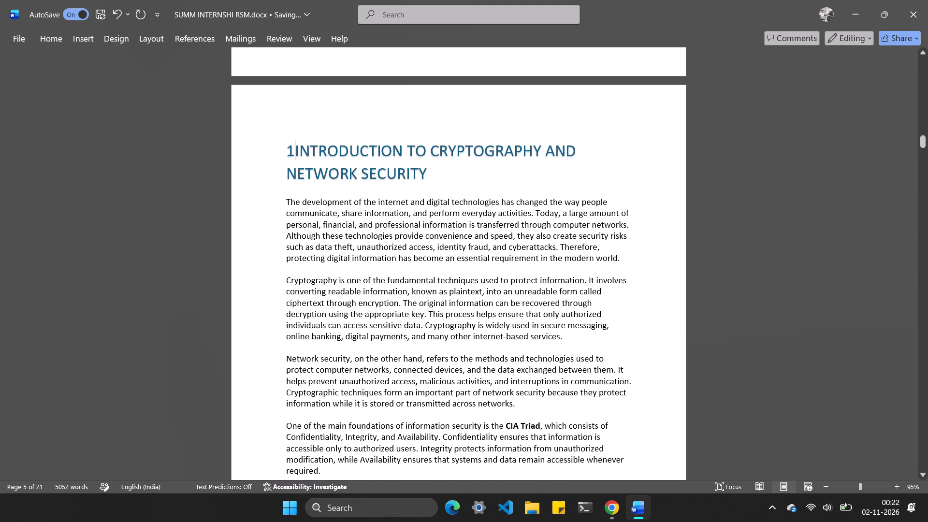
key("period")
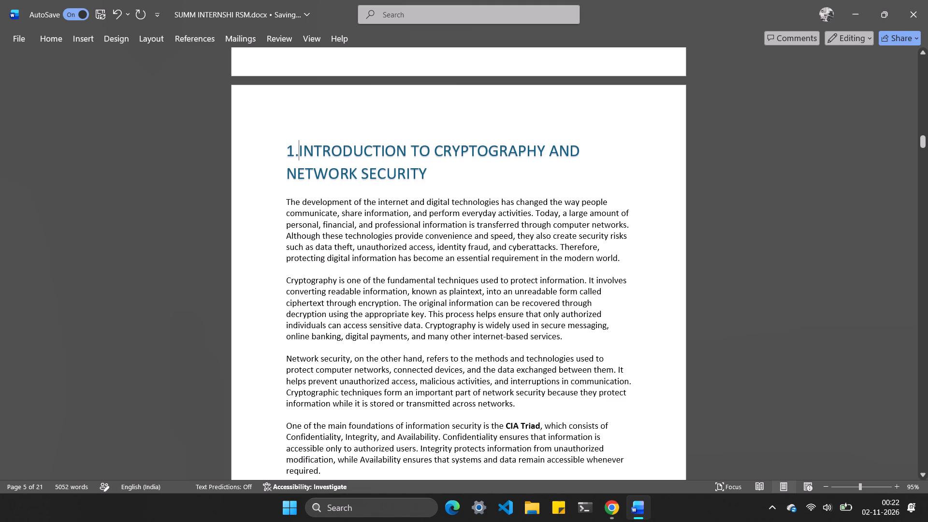
Add a blank line between the section 1 "INTRODUCTION" heading and its first paragraph.
left_click(284, 201)
key("Return")
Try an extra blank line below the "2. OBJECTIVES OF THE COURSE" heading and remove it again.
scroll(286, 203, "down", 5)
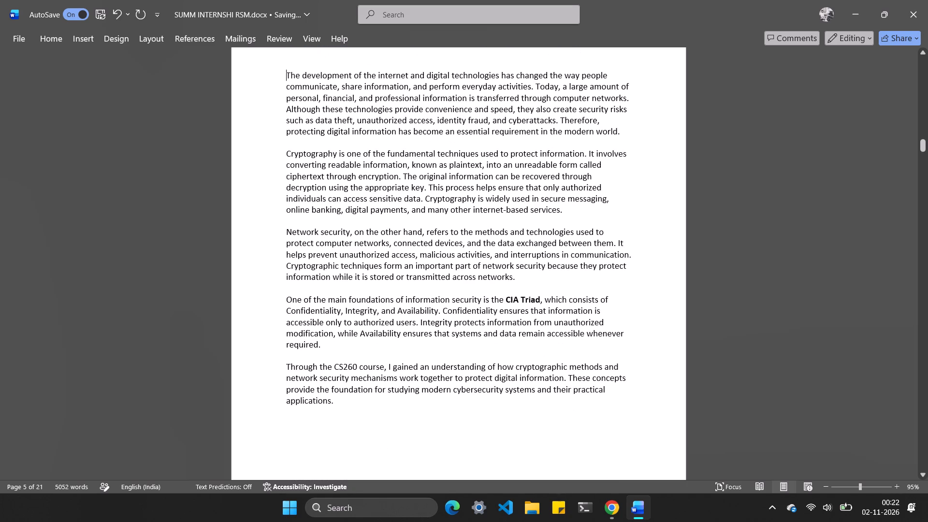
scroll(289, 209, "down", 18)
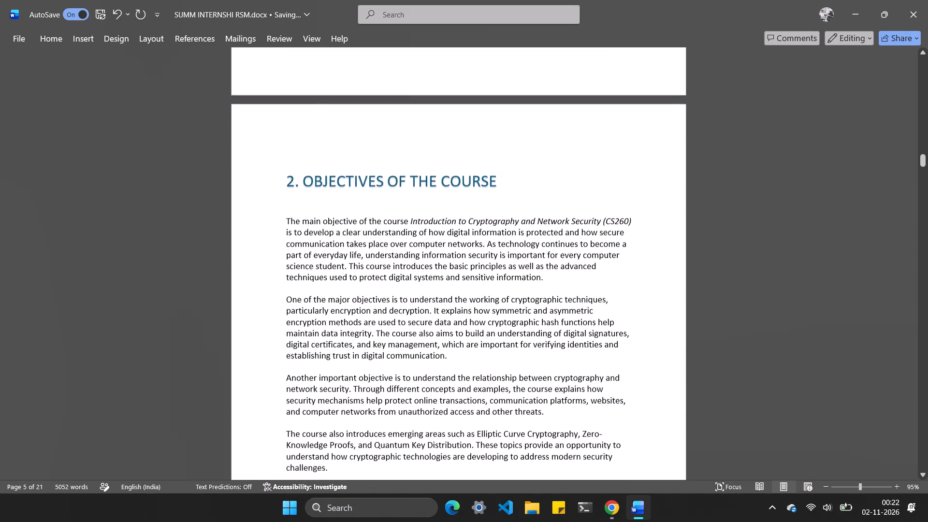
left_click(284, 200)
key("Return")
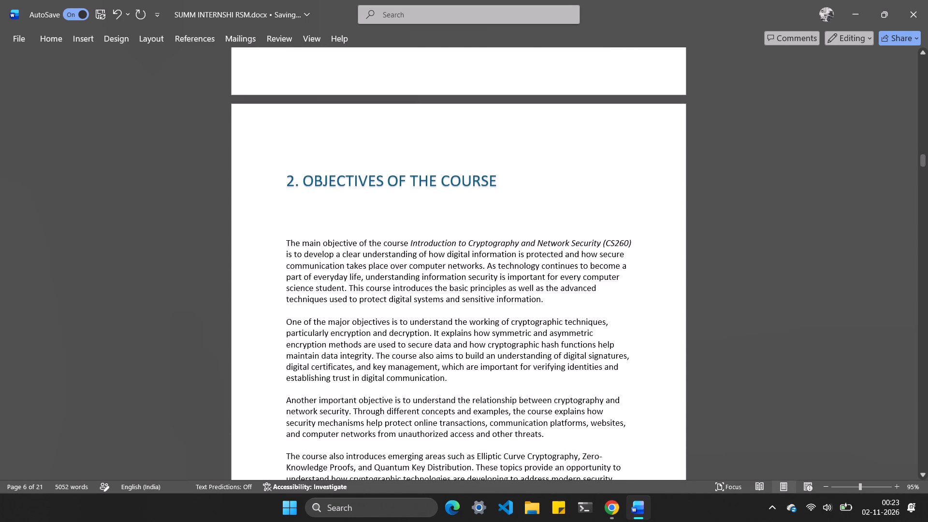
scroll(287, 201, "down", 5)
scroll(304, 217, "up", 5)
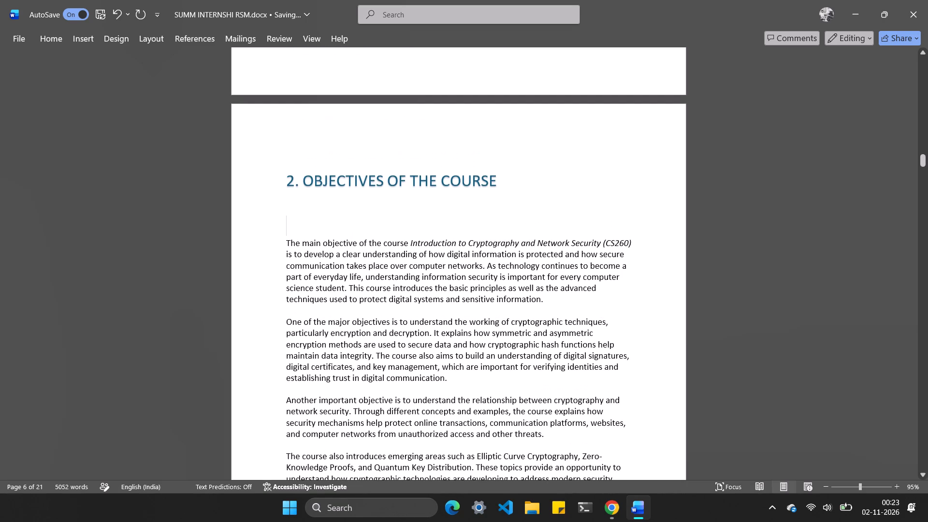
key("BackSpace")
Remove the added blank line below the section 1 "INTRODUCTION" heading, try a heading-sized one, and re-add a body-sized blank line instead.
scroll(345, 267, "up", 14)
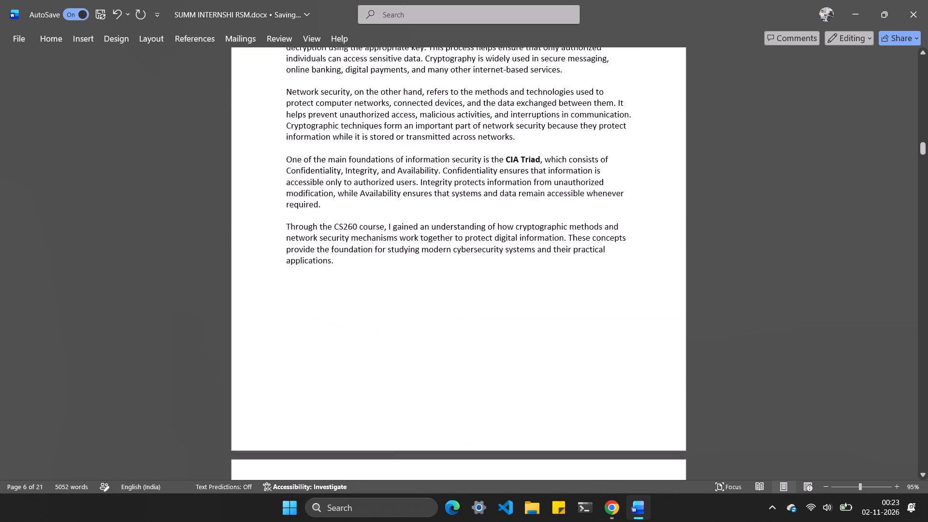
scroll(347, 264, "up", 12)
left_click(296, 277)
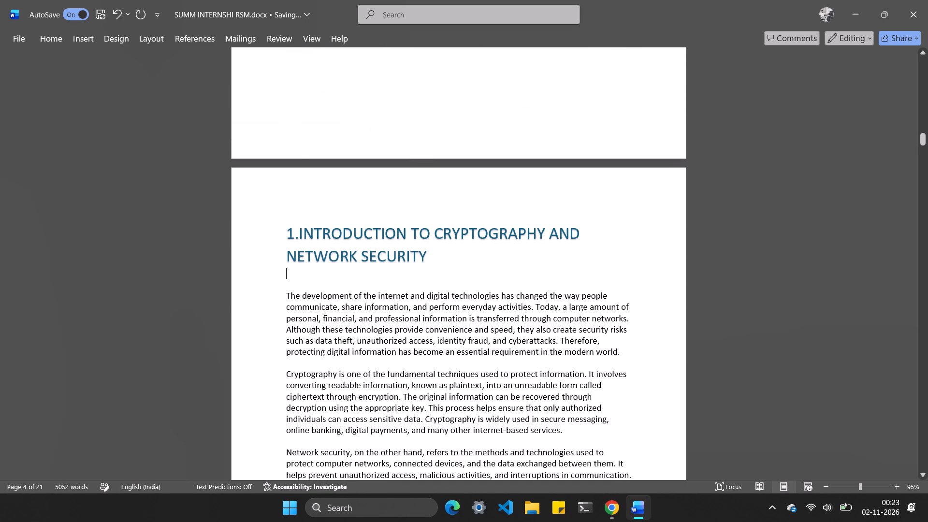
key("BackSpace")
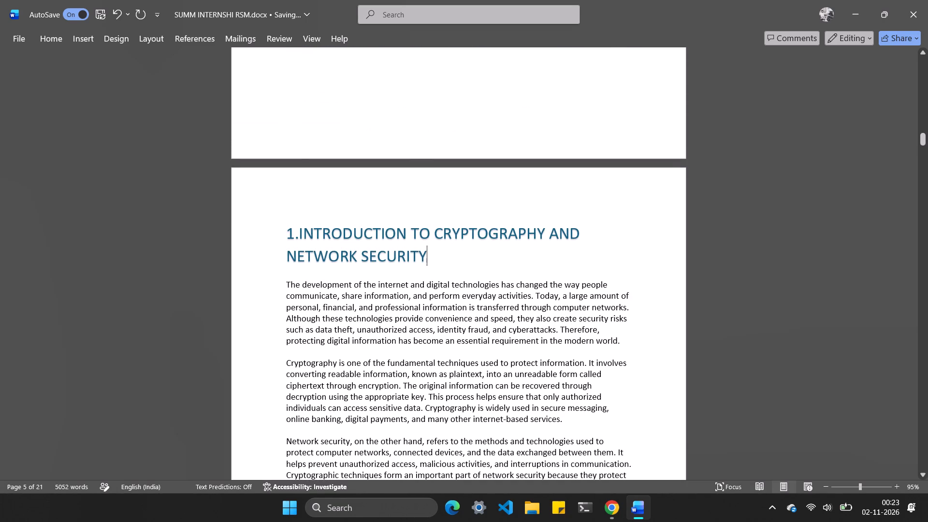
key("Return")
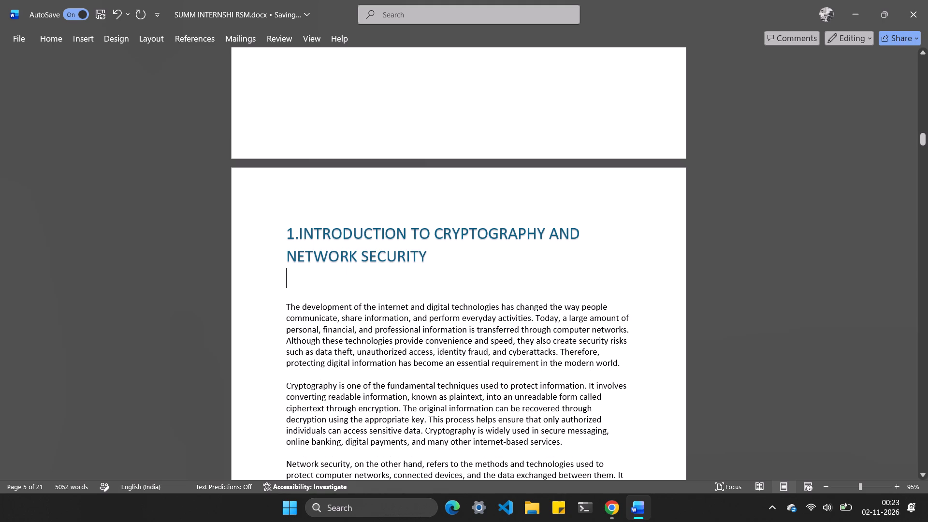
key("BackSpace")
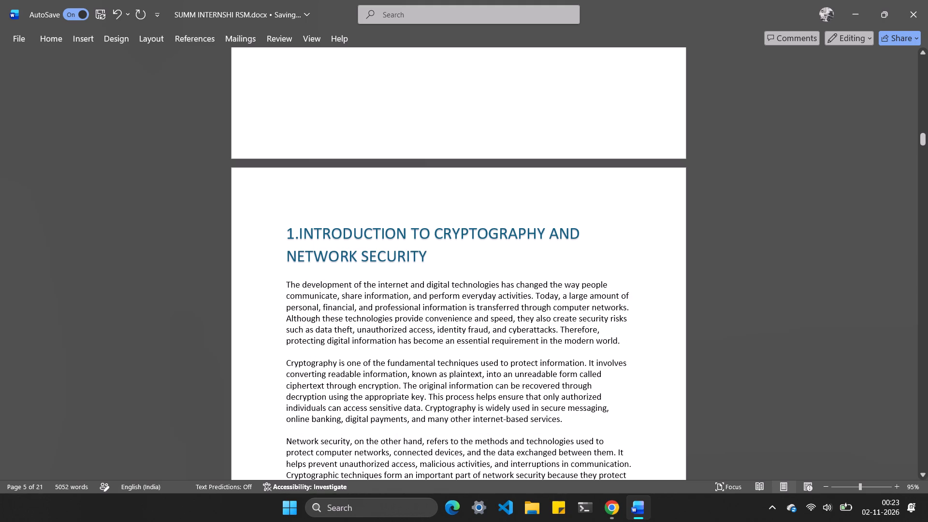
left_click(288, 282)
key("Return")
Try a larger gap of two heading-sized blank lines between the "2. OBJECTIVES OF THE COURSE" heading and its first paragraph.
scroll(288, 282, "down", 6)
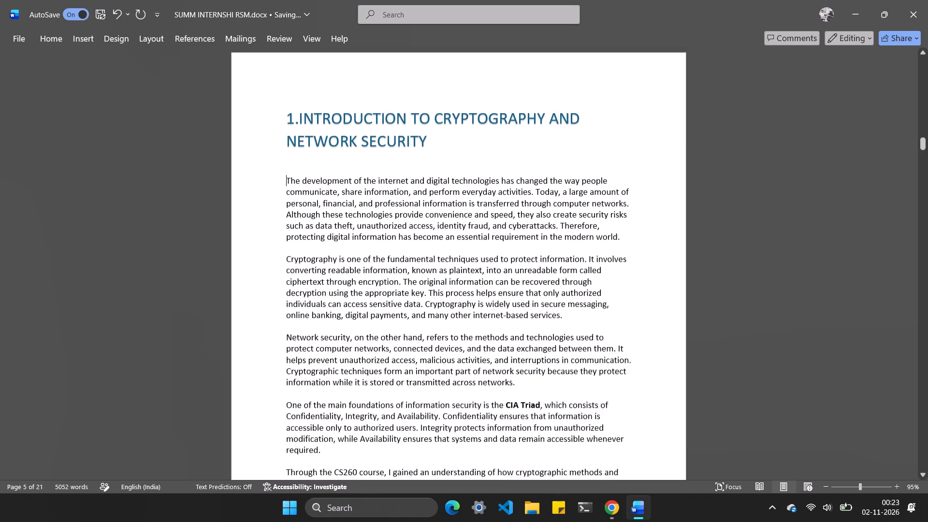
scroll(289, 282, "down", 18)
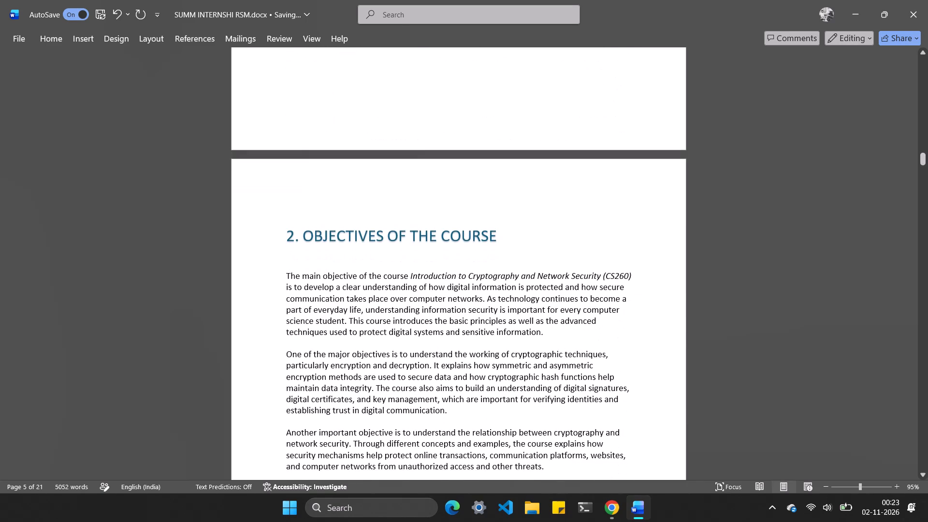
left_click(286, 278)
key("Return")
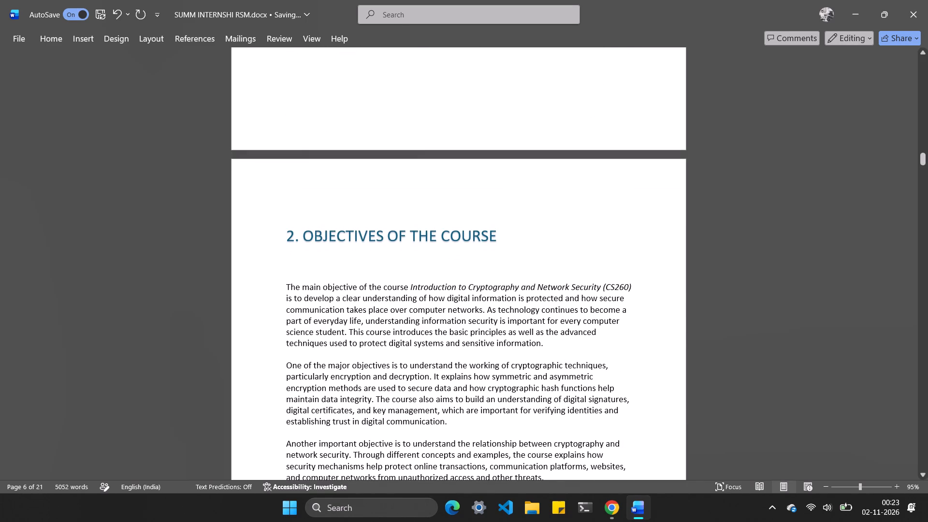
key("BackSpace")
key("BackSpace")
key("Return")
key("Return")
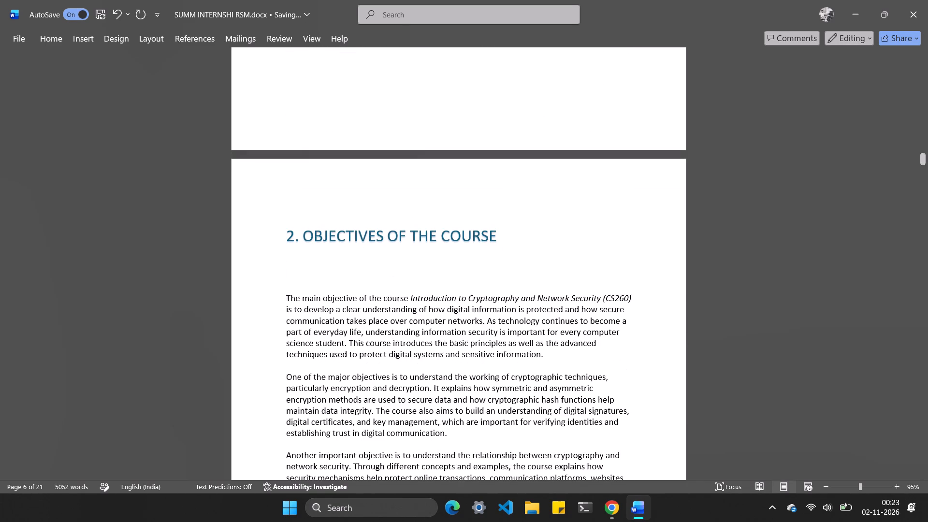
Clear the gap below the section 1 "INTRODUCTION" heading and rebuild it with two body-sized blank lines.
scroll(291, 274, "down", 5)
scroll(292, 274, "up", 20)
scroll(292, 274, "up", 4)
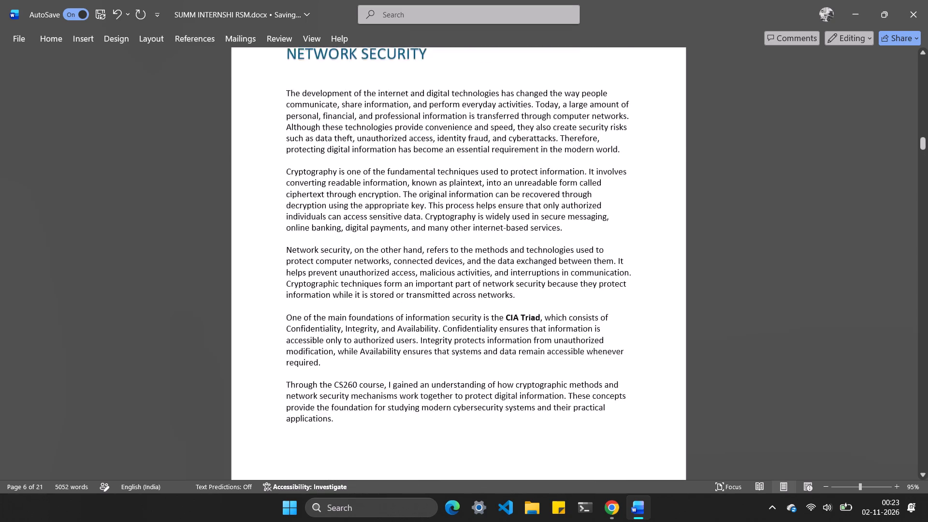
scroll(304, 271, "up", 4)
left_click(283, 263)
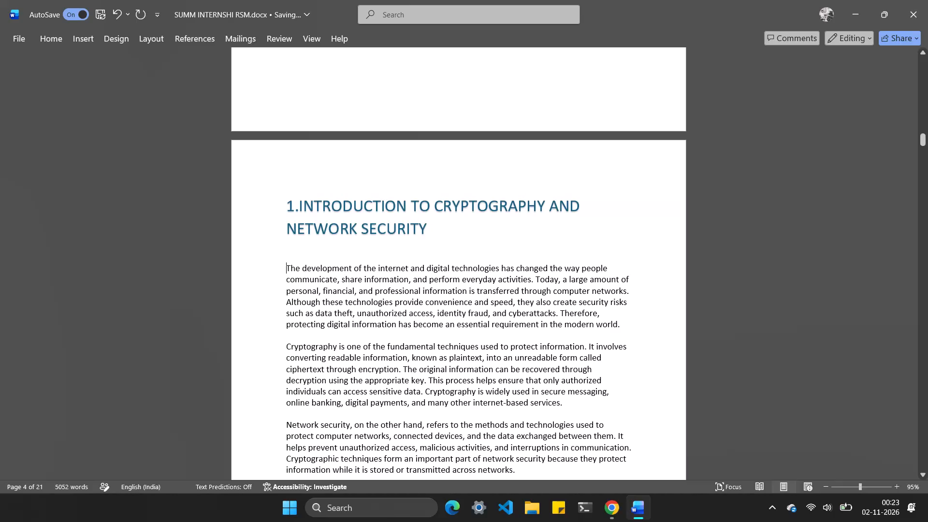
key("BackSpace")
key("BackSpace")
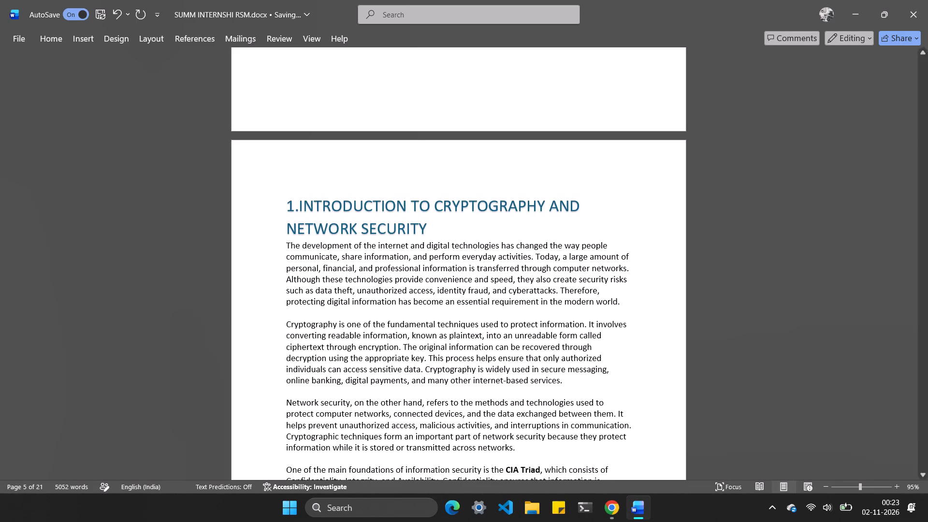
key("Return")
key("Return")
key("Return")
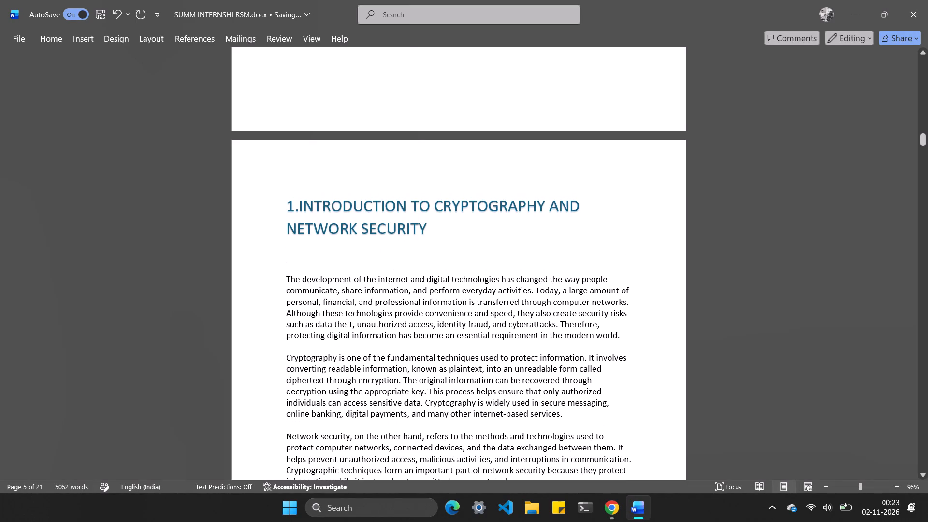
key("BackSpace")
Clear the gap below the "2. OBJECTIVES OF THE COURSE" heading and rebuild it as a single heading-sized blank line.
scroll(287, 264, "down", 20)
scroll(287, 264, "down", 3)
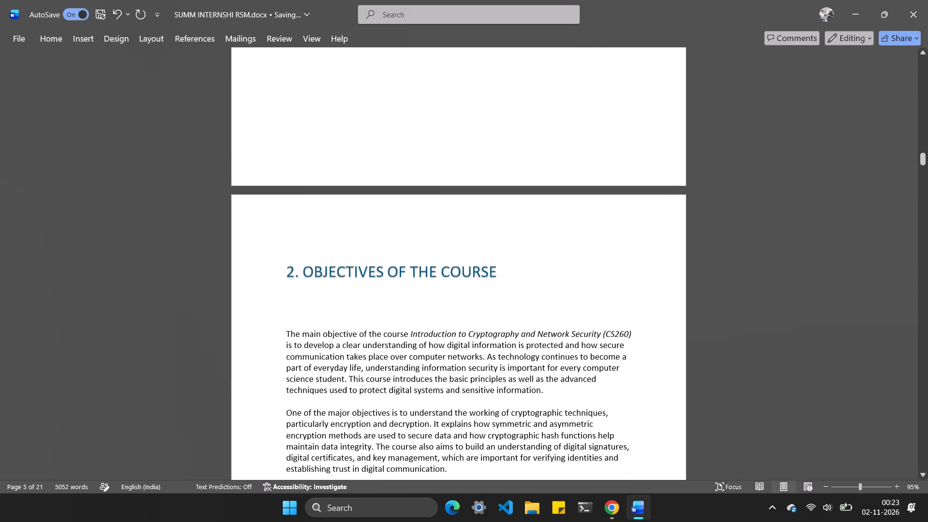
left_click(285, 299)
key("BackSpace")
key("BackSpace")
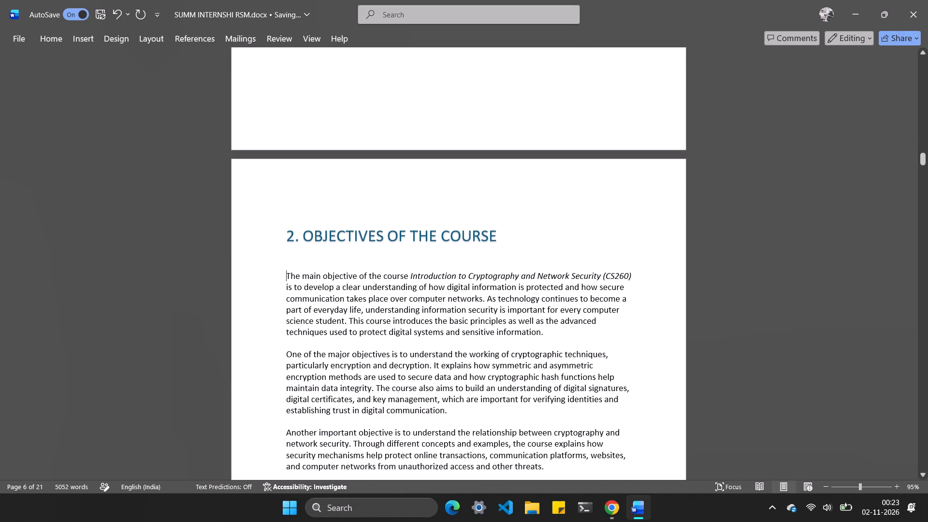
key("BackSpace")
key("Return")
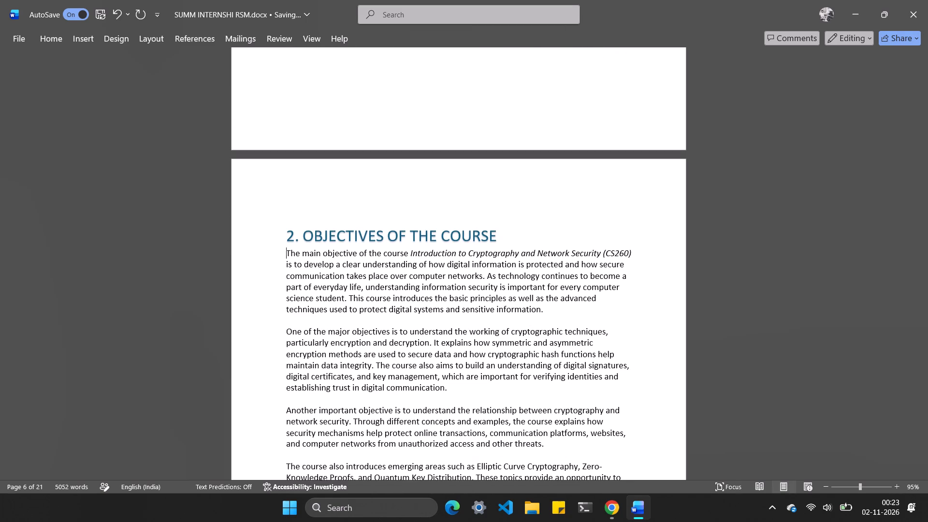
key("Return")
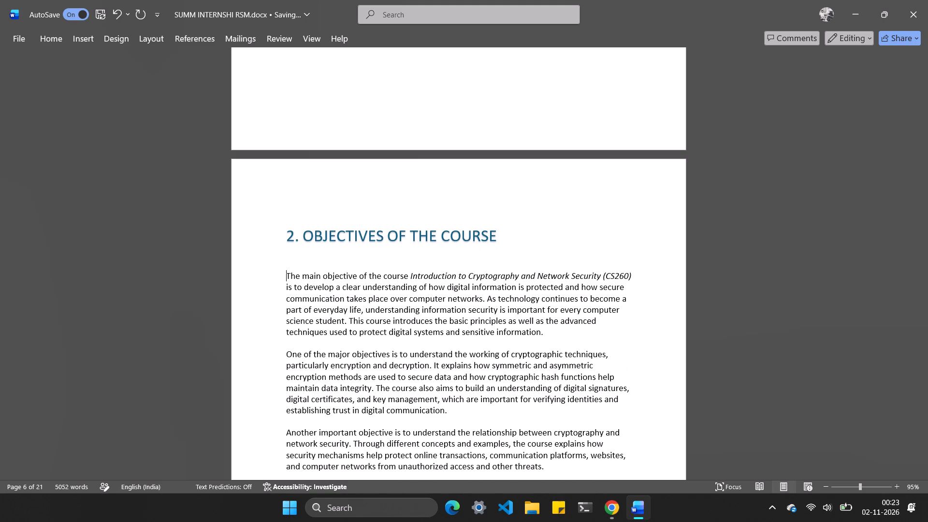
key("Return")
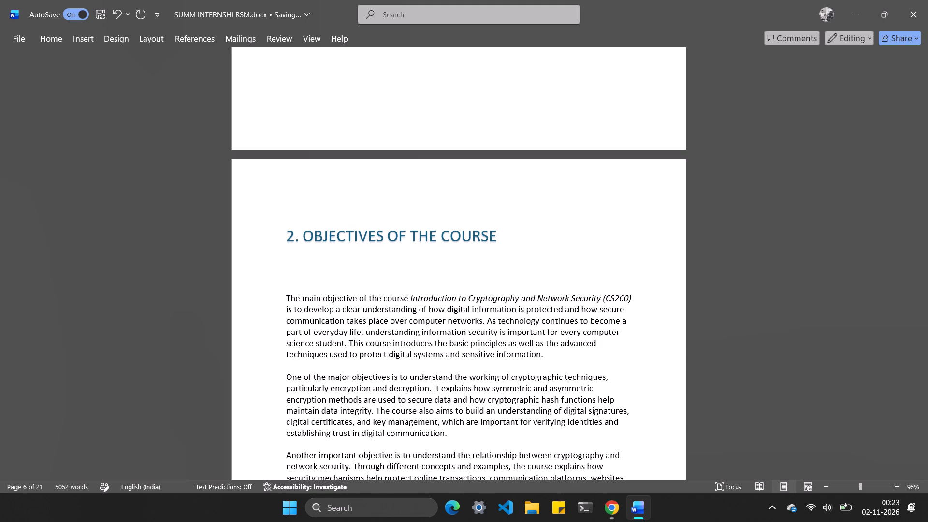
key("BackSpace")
Add a blank line between the "4. HASH FUNCTIONS AND THEIR APPLICATIONS" heading and its first paragraph.
scroll(295, 295, "down", 20)
scroll(295, 295, "down", 2)
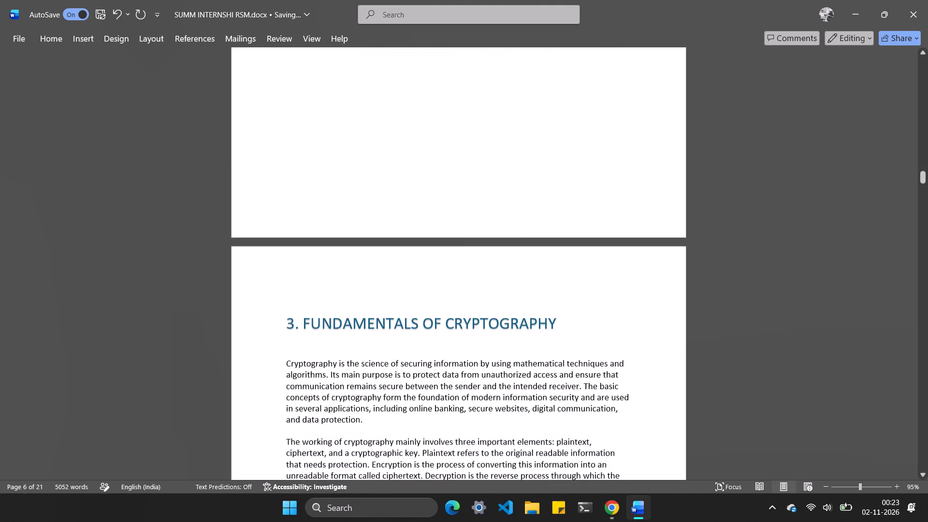
scroll(300, 334, "down", 20)
scroll(300, 334, "down", 7)
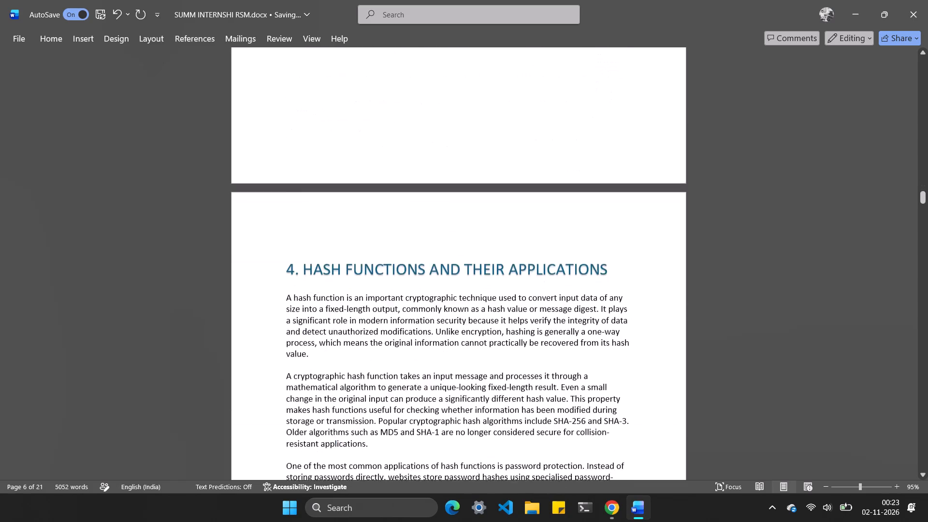
scroll(319, 317, "down", 2)
left_click(285, 167)
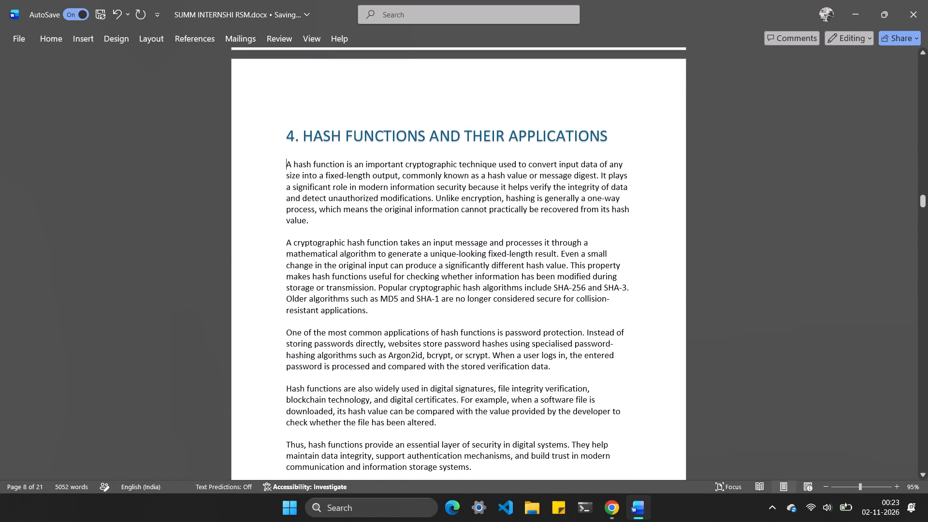
key("Return")
scroll(306, 195, "down", 11)
scroll(312, 207, "up", 7)
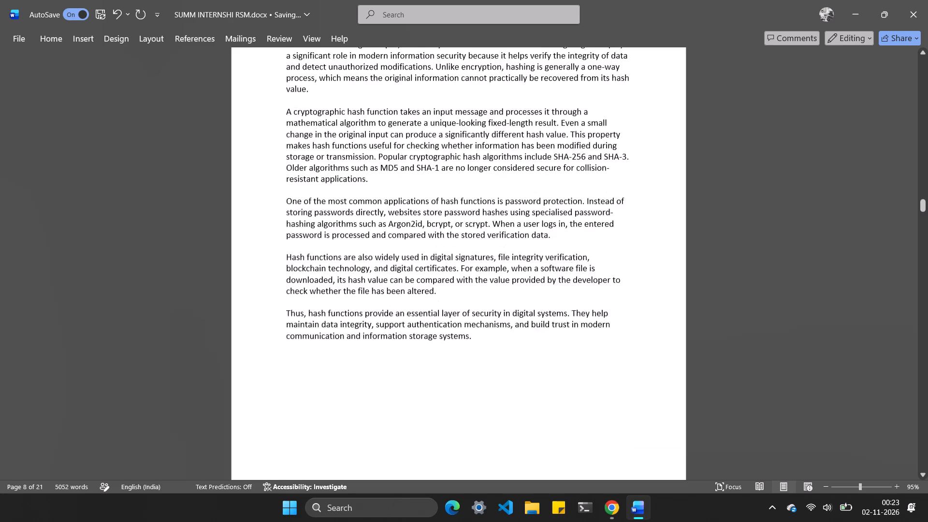
Add a blank line between the "5. SYMMETRIC ENCRYPTION" heading and its first paragraph.
scroll(314, 209, "up", 8)
left_click_drag(280, 247, 621, 270)
left_click(552, 270)
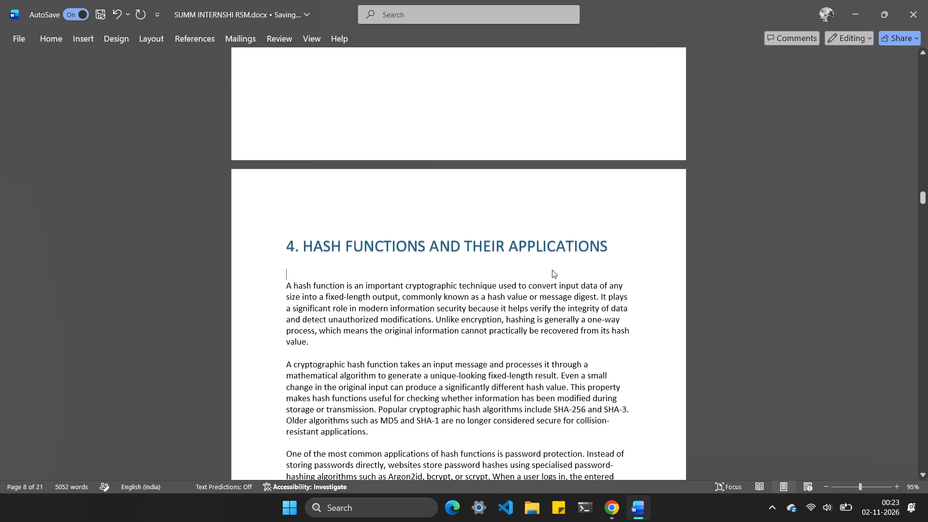
scroll(551, 270, "down", 20)
scroll(551, 270, "down", 6)
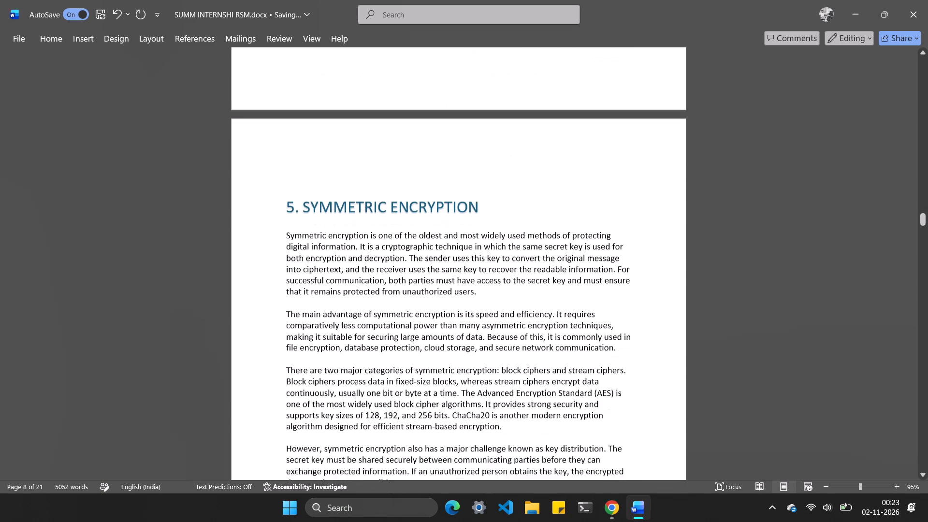
left_click(285, 219)
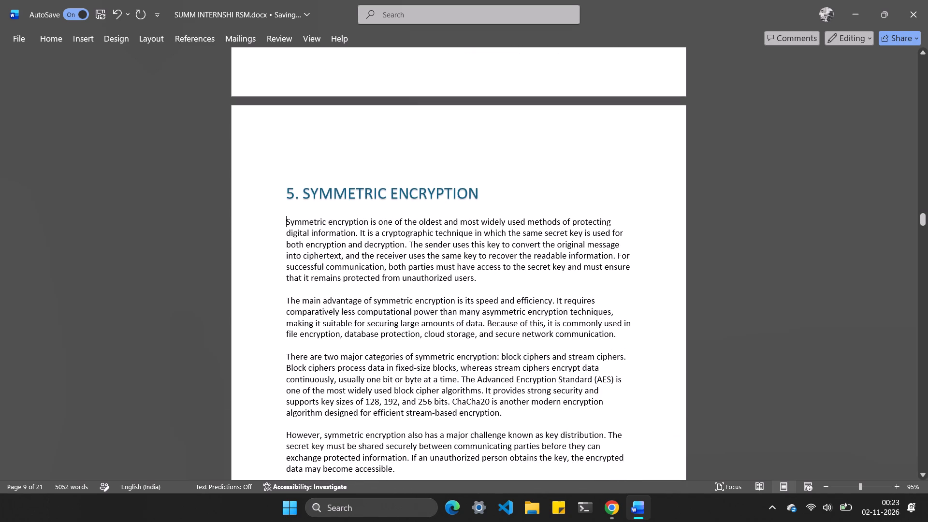
key("Return")
Add a blank line between the "6. ASYMMETRIC ENCRYPTION" heading and its first paragraph.
scroll(305, 216, "down", 12)
scroll(323, 251, "down", 9)
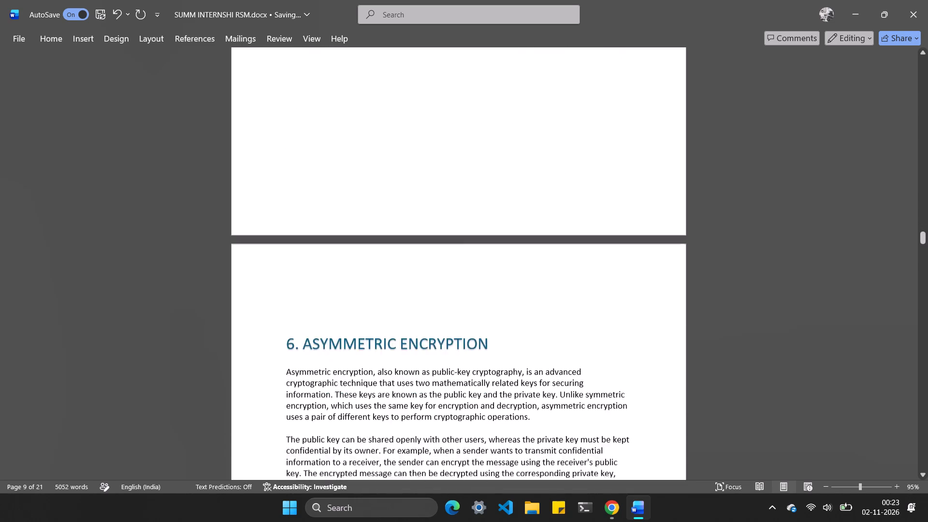
scroll(326, 253, "down", 5)
left_click(283, 167)
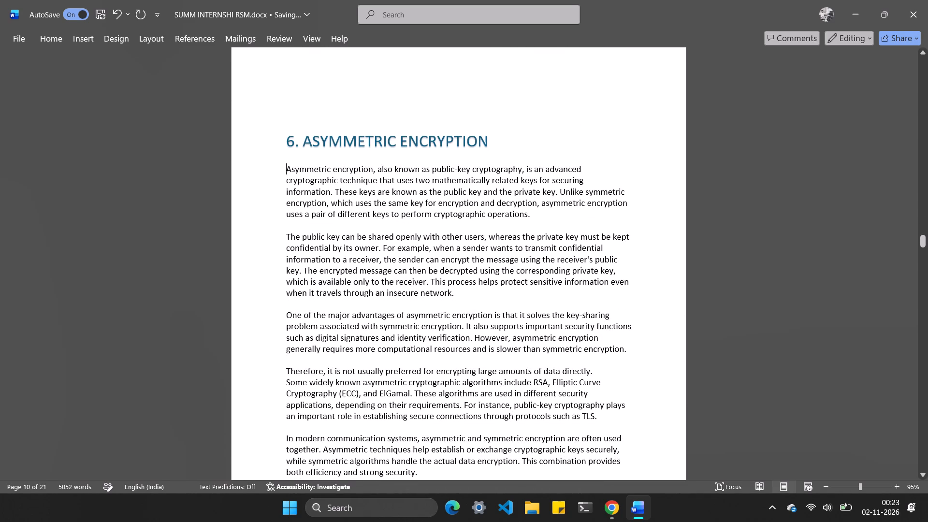
key("Return")
Look back over sections 6, 5 and 4 to compare the spacing between each heading and its body text.
scroll(306, 217, "down", 4)
scroll(306, 222, "up", 5)
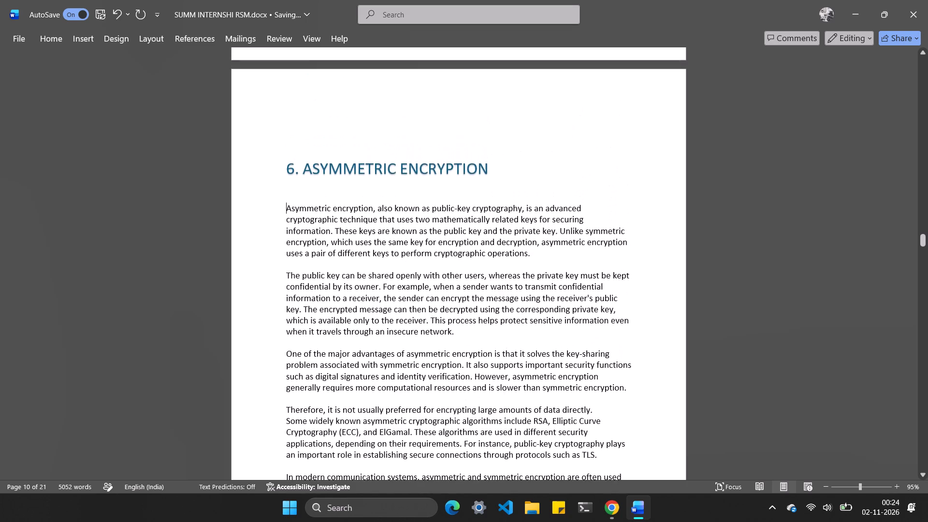
scroll(303, 223, "up", 17)
scroll(299, 220, "up", 11)
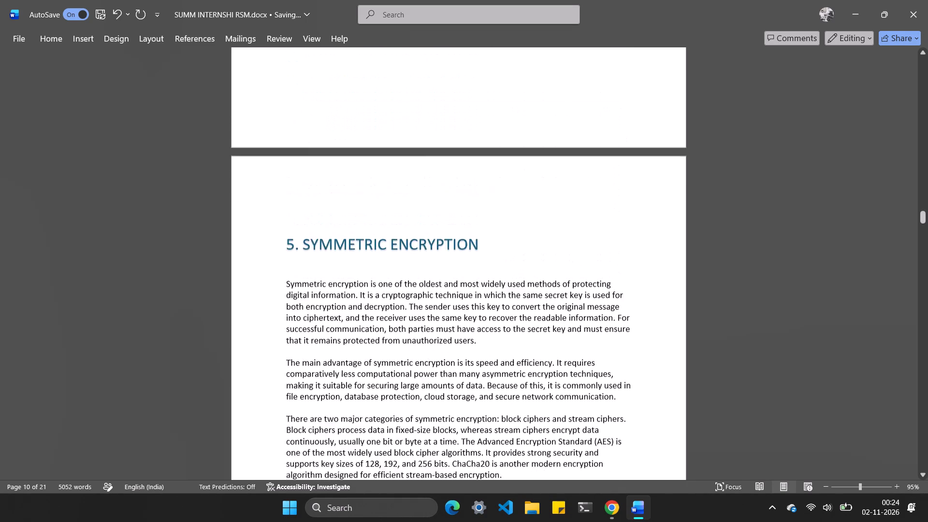
scroll(298, 219, "up", 19)
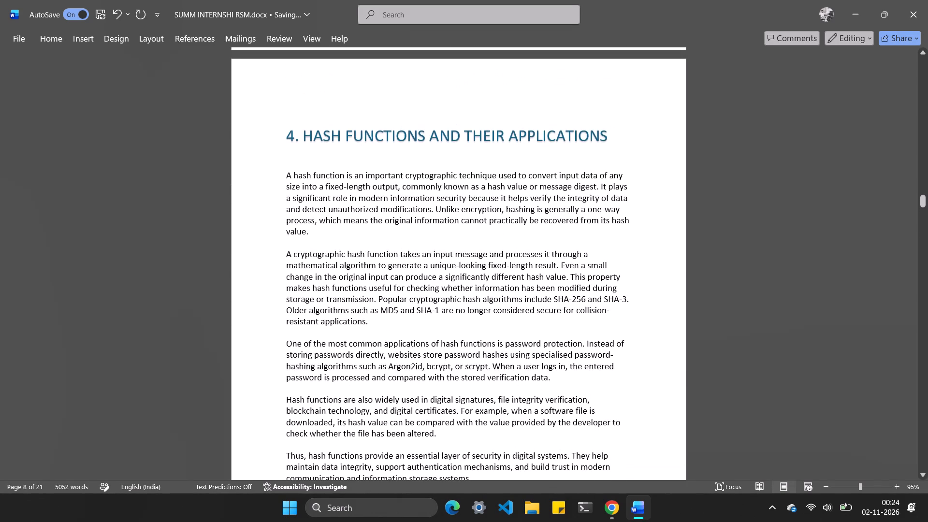
Add a blank line between the "7. DIGITAL SIGNATURES AND DIGITAL CERTIFICATES" heading and its first paragraph.
scroll(293, 217, "down", 20)
scroll(293, 217, "down", 13)
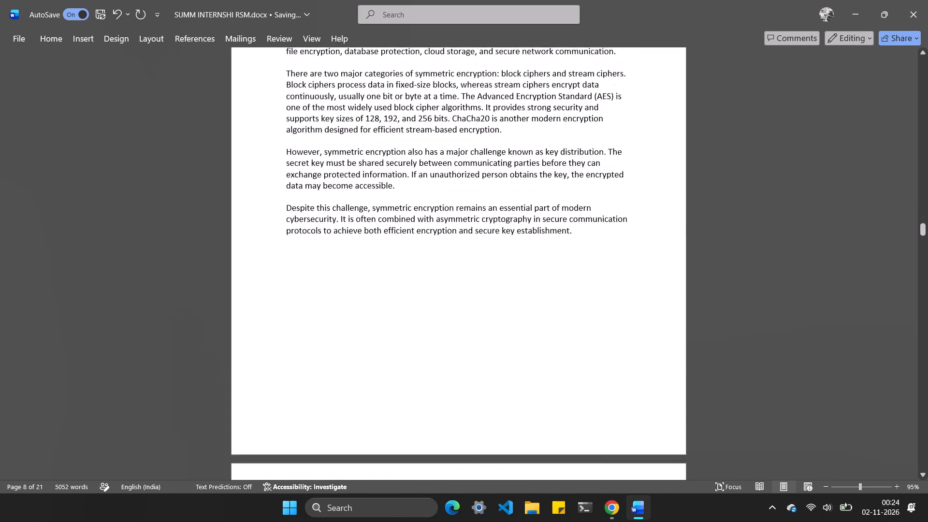
scroll(301, 246, "down", 19)
scroll(305, 248, "down", 11)
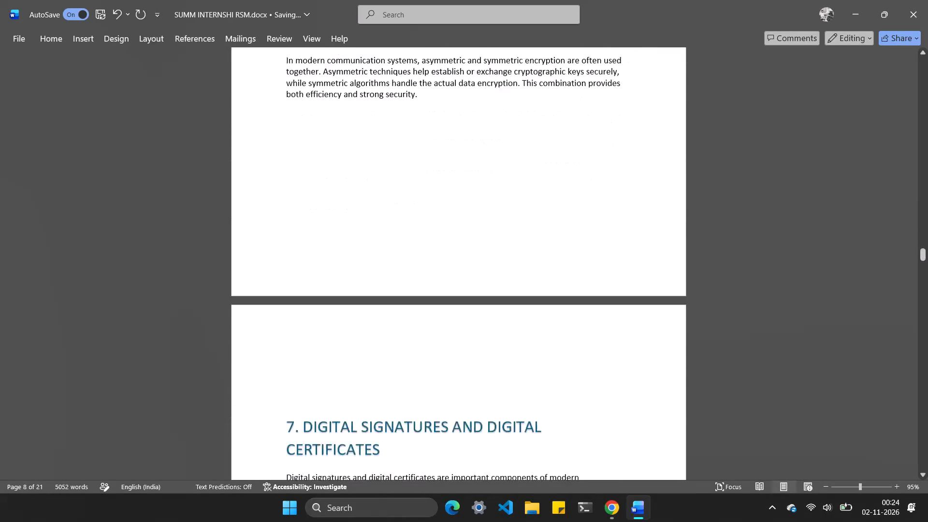
scroll(306, 249, "down", 11)
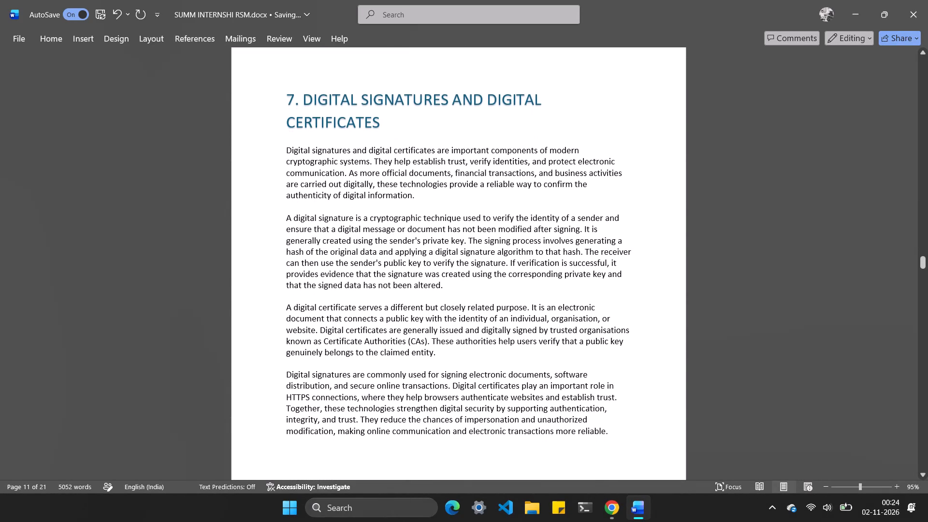
left_click(287, 152)
key("Return")
Add one blank line below each of the "8. CRYPTOGRAPHIC KEY MANAGEMENT" and "9. ELLIPTIC CURVE CRYPTOGRAPHY (ECC)" headings, before the first paragraph.
scroll(288, 156, "down", 4)
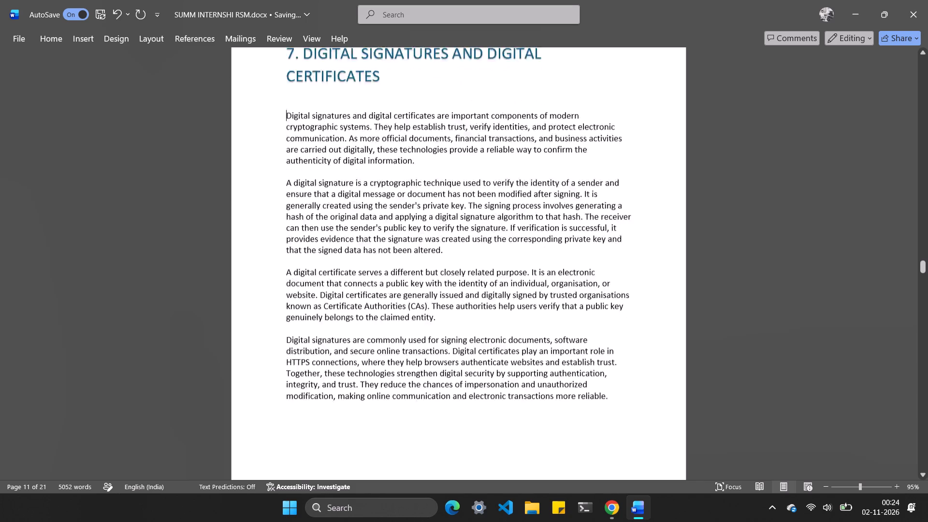
scroll(288, 184, "down", 15)
left_click(282, 255)
key("Return")
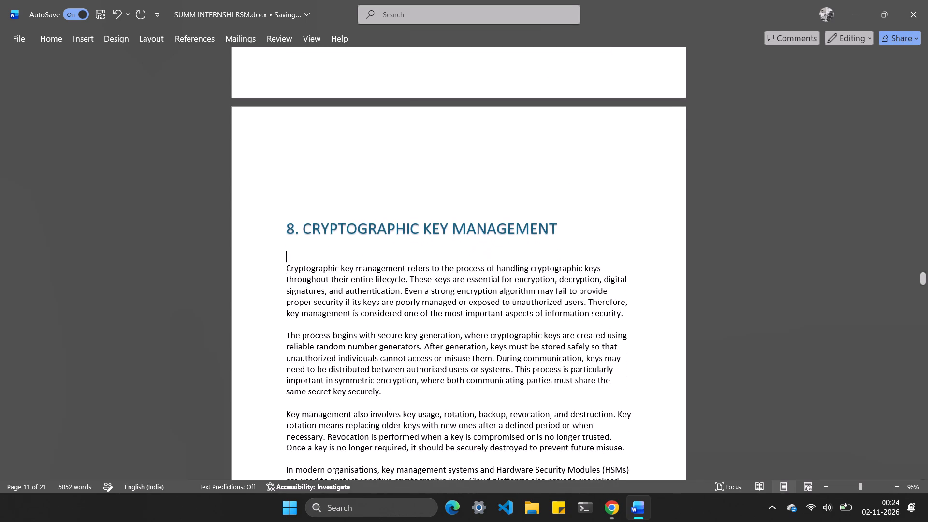
scroll(284, 255, "down", 20)
scroll(284, 255, "down", 3)
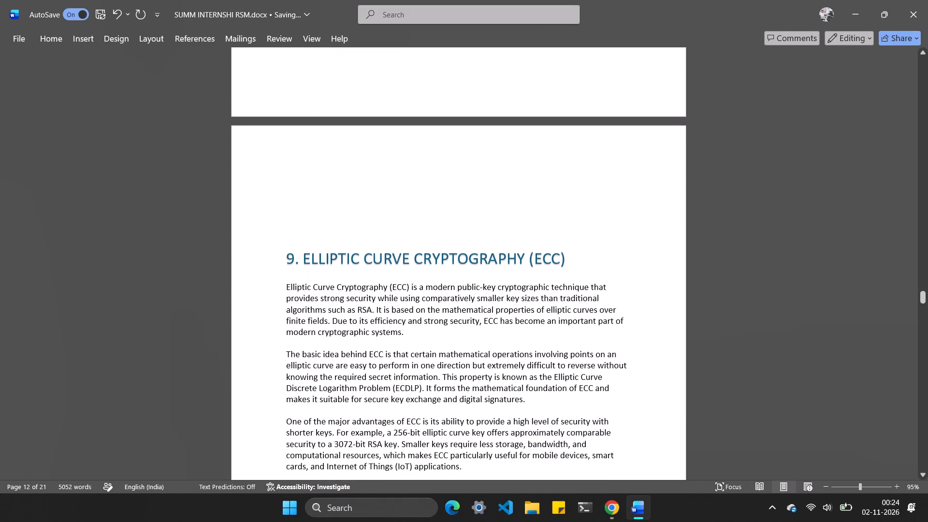
left_click(286, 289)
key("Return")
Add a blank line between the "10. ZERO-KNOWLEDGE PROOFS" heading and its first paragraph.
scroll(286, 287, "down", 8)
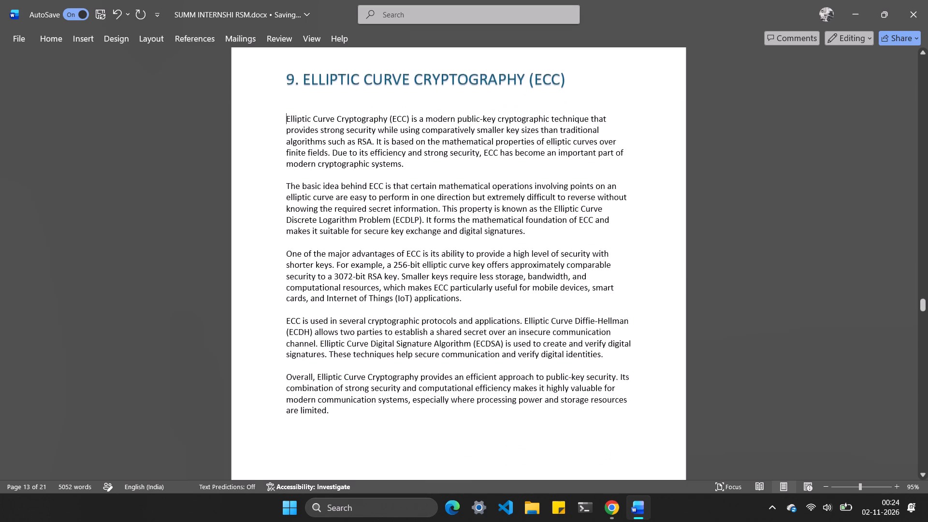
scroll(287, 288, "down", 20)
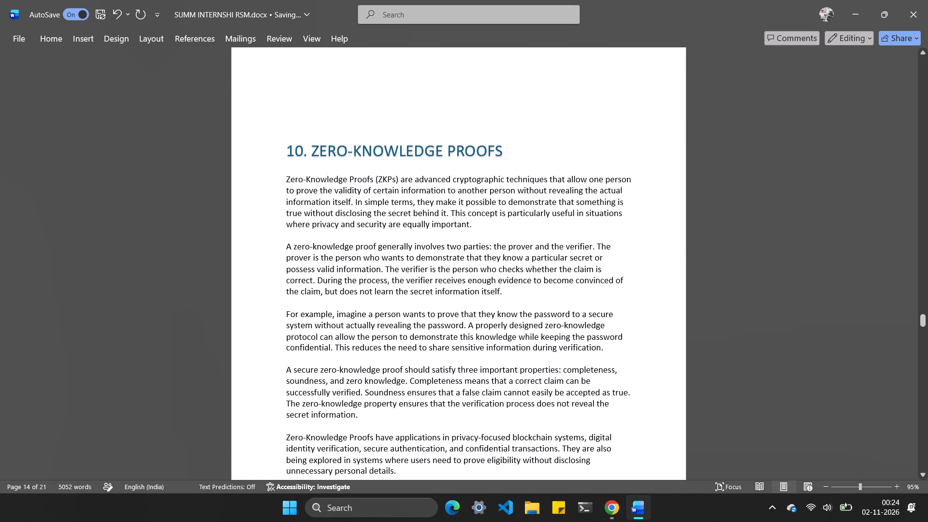
left_click(287, 179)
key("Return")
Add one blank line below each of the "11. QUANTUM KEY DISTRIBUTION (QKD)" and "12. QUANTUM ALGORITHMS IN CRYPTOGRAPHY" headings, before the first paragraph.
scroll(288, 179, "down", 20)
scroll(288, 179, "down", 3)
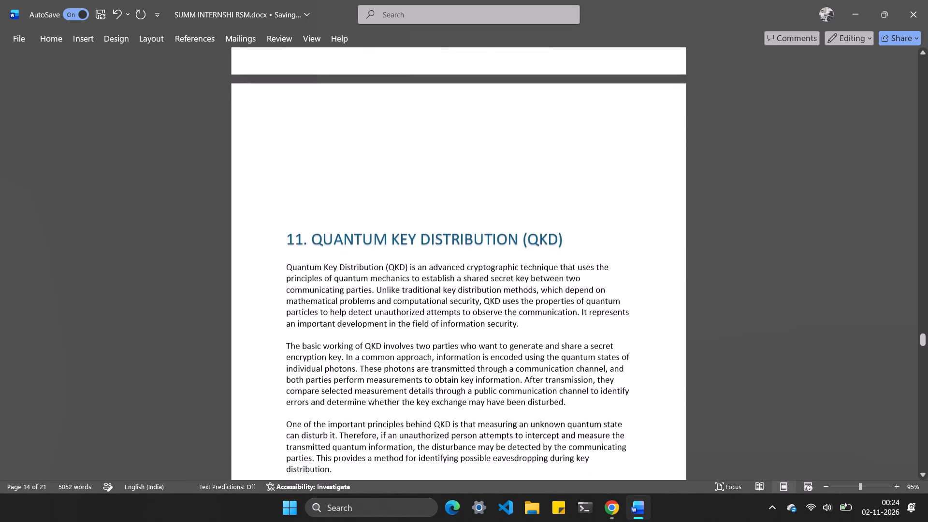
left_click(289, 212)
key("Return")
scroll(289, 211, "down", 7)
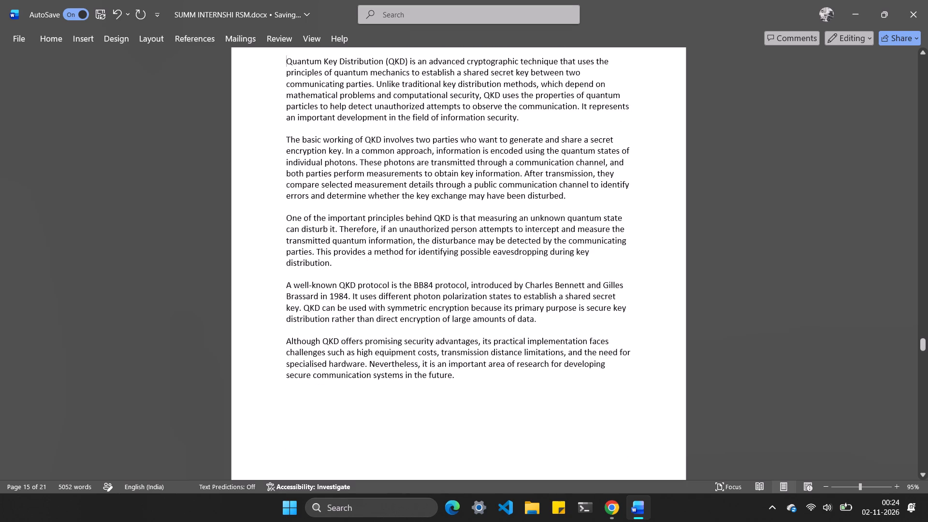
scroll(289, 211, "down", 16)
left_click(282, 241)
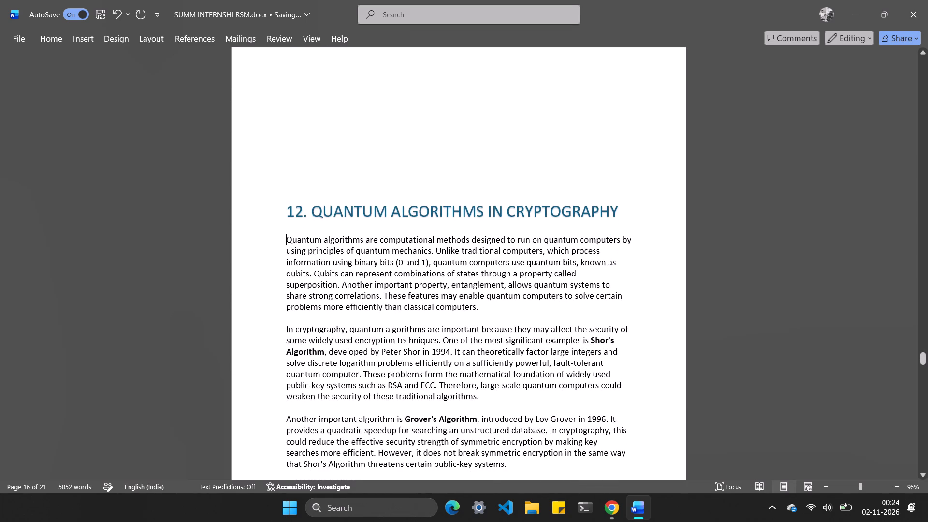
key("Return")
Add one blank line below each of the "13. PRACTICAL APPLICATIONS OF CRYPTOGRAPHY" and "14. LEARNING OUTCOMES AND SKILLS ACQUIRED" headings, before the first paragraph.
scroll(282, 239, "down", 20)
scroll(282, 239, "down", 4)
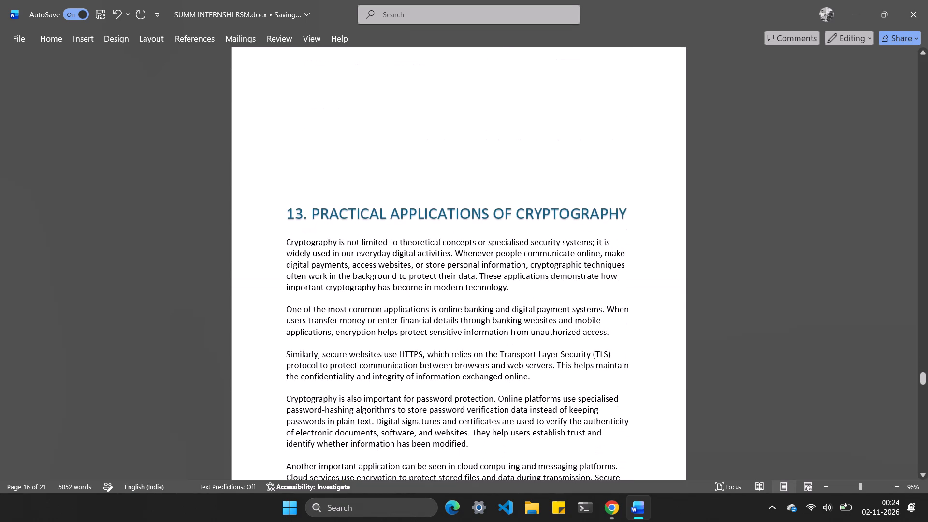
left_click(284, 244)
key("Return")
scroll(285, 243, "down", 20)
scroll(285, 243, "down", 2)
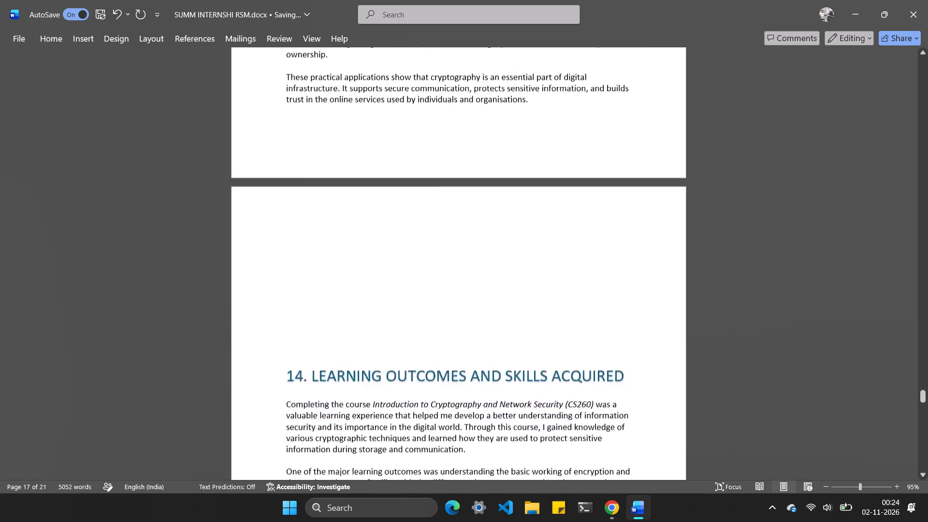
scroll(287, 246, "down", 5)
left_click(288, 162)
key("Return")
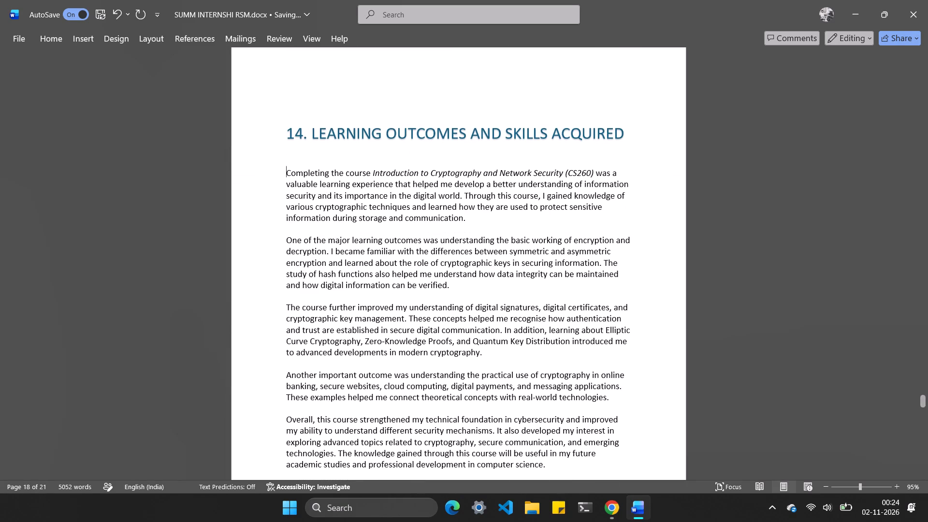
Add a blank line between the "15. CHALLENGES AND FUTURE SCOPE OF CRYPTOGRAPHY" heading and its first paragraph.
scroll(288, 169, "down", 20)
scroll(288, 169, "down", 2)
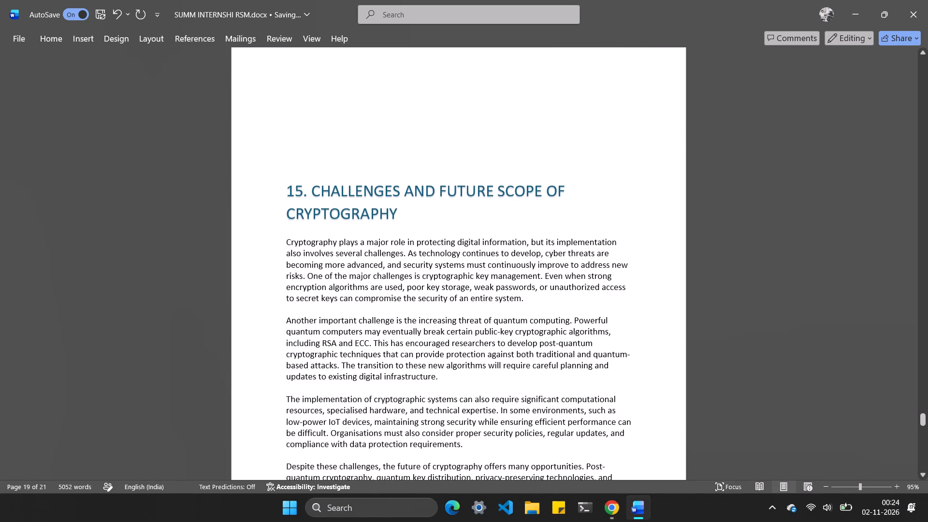
left_click(279, 234)
left_click(285, 241)
key("Return")
Remove the blank lines above the "15. CHALLENGES AND FUTURE SCOPE OF CRYPTOGRAPHY" heading, keeping it at the top of its own page.
scroll(285, 241, "down", 8)
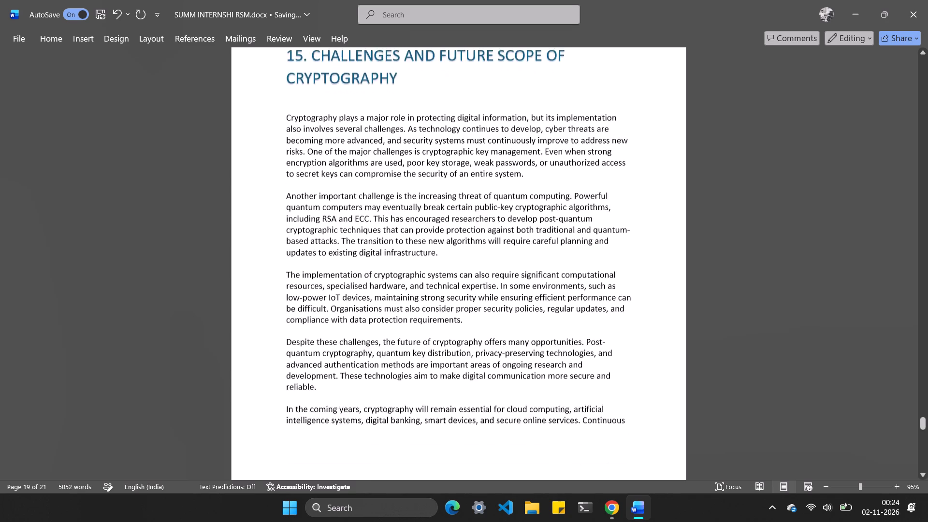
scroll(286, 239, "down", 14)
scroll(281, 180, "up", 11)
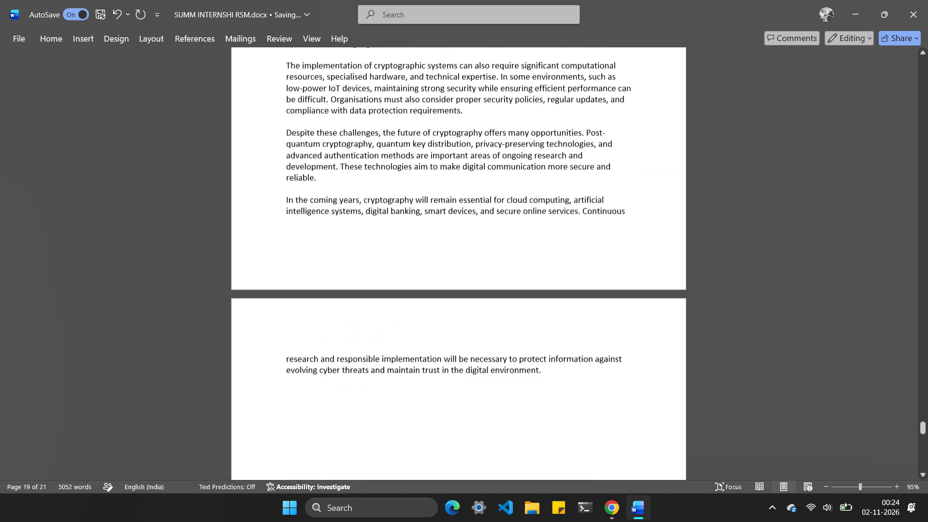
scroll(281, 179, "up", 14)
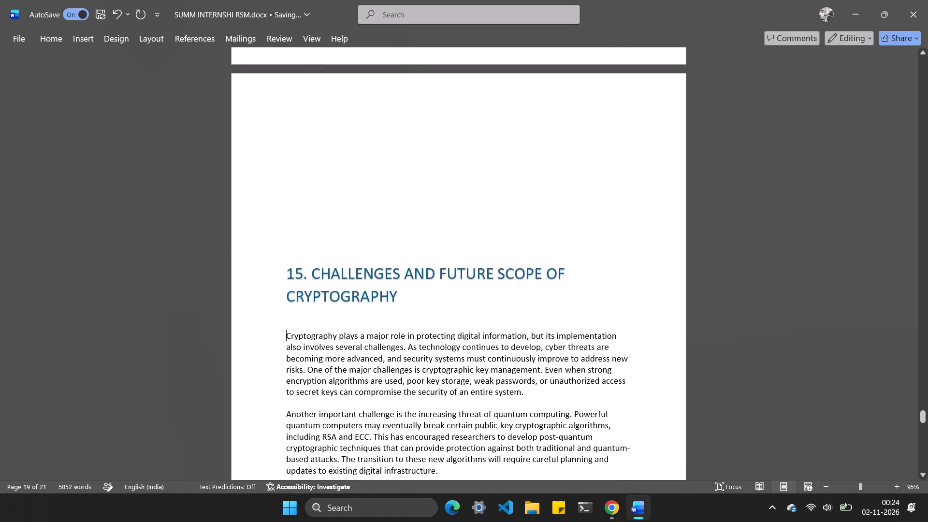
left_click(285, 268)
key("BackSpace")
key("BackSpace")
key("BackSpace")
key("BackSpace")
key("BackSpace")
key("BackSpace")
key("BackSpace")
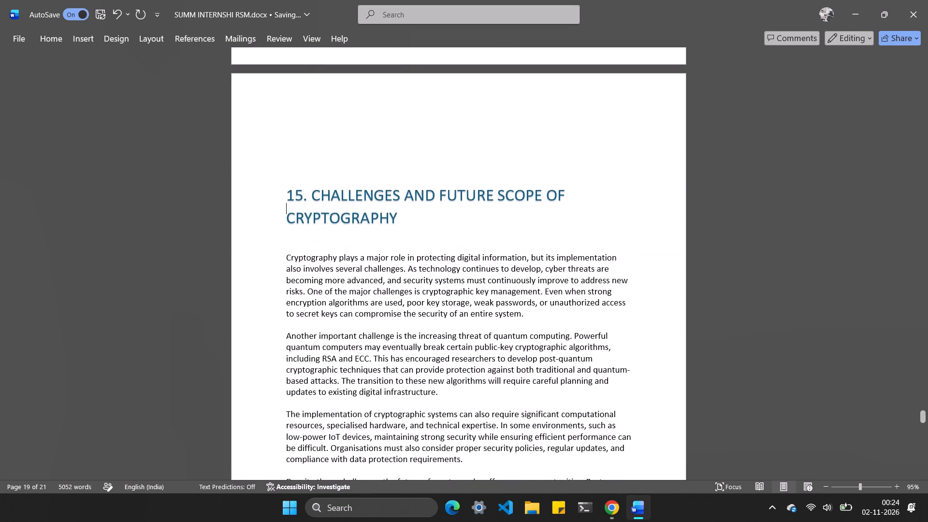
key("BackSpace")
key("BackSpace")
key("BackSpace")
key("BackSpace")
key("BackSpace")
key("BackSpace")
key("BackSpace")
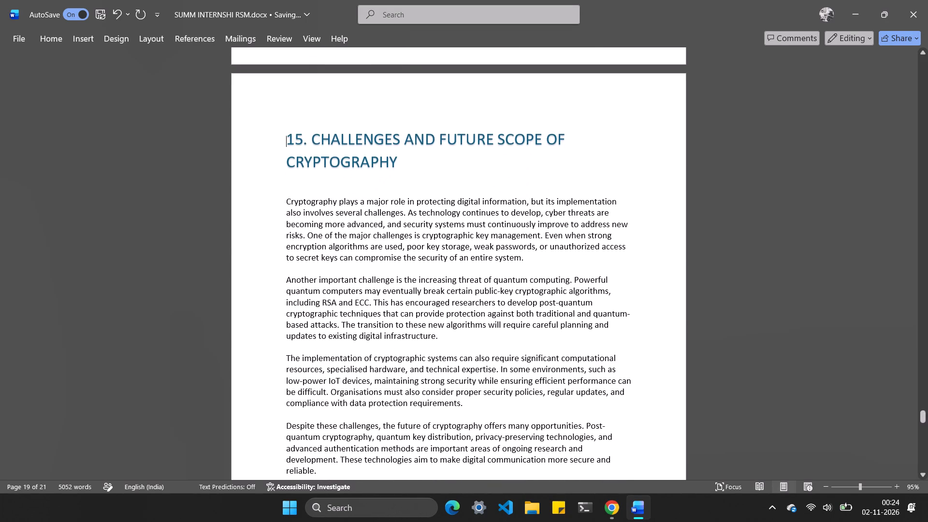
key("BackSpace")
key("BackSpace")
key("Return")
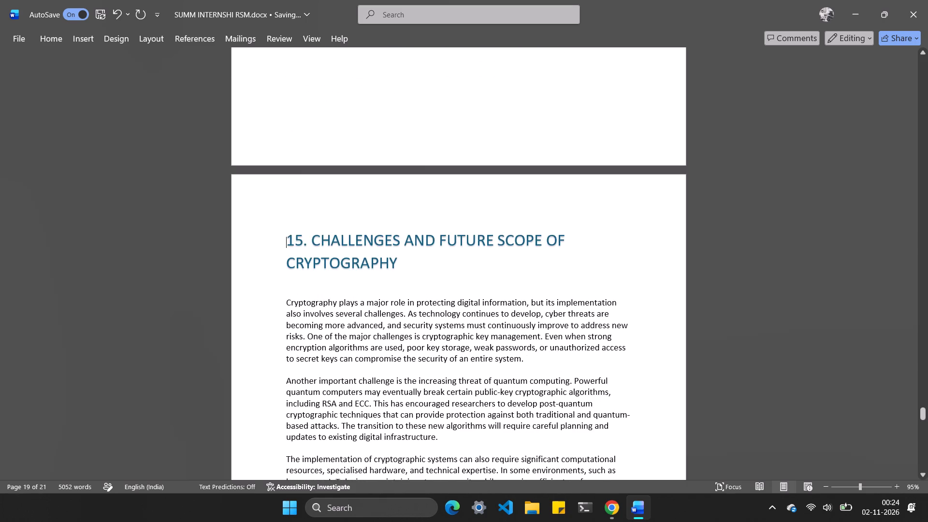
Remove the extra blank space above the "16. CONCLUSION" heading, keeping it at the top of its own page.
scroll(293, 247, "down", 6)
scroll(292, 250, "down", 15)
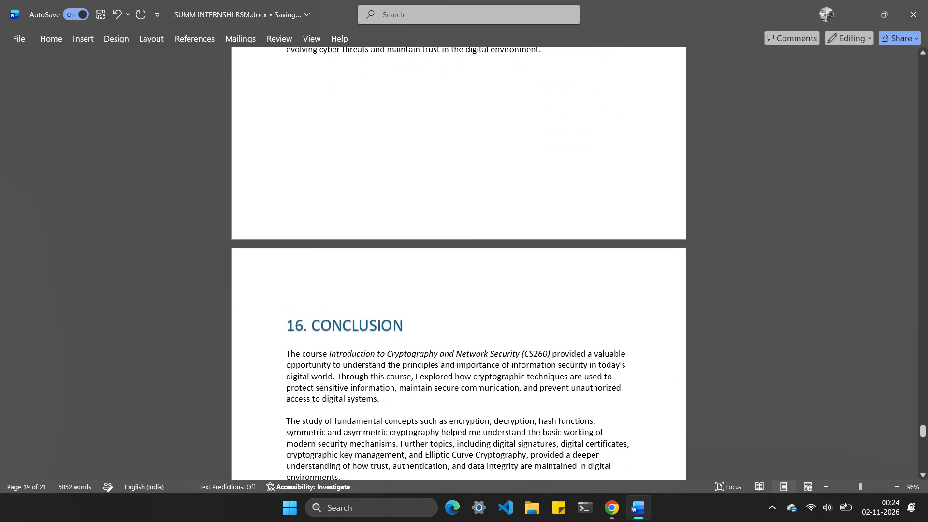
left_click(280, 325)
key("BackSpace")
key("BackSpace")
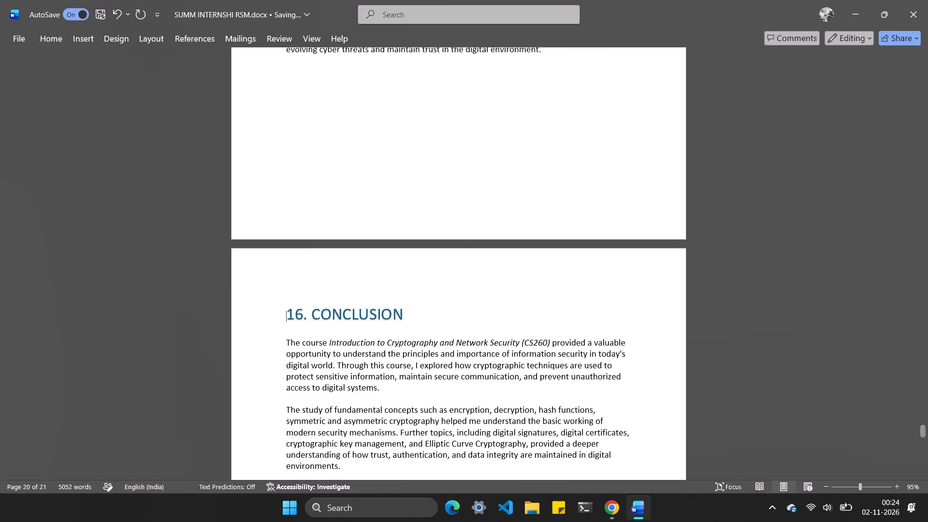
key("BackSpace")
key("Return")
Add a blank line between the "16. CONCLUSION" heading and its first paragraph.
scroll(288, 305, "down", 5)
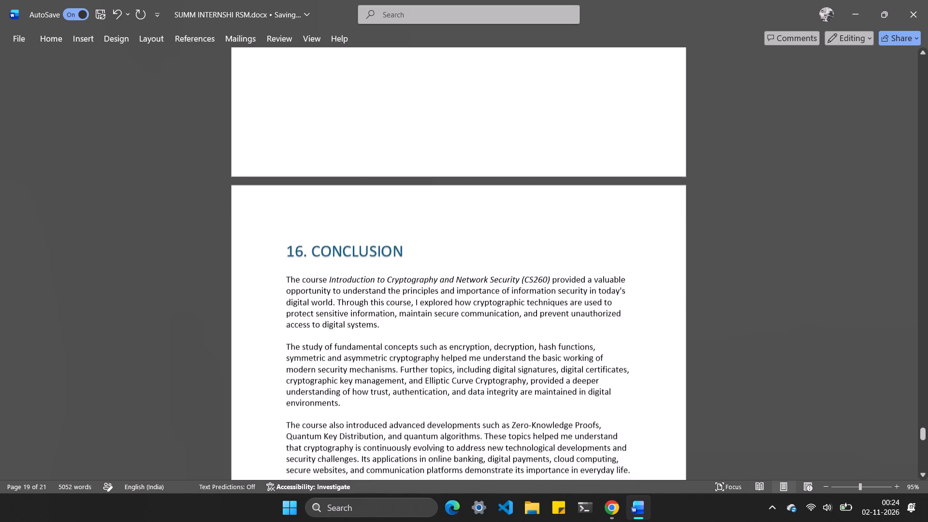
scroll(288, 306, "down", 1)
left_click(282, 174)
key("Return")
Remove the blank line above the "17. REFERENCES" heading at the top of its page.
scroll(283, 178, "down", 4)
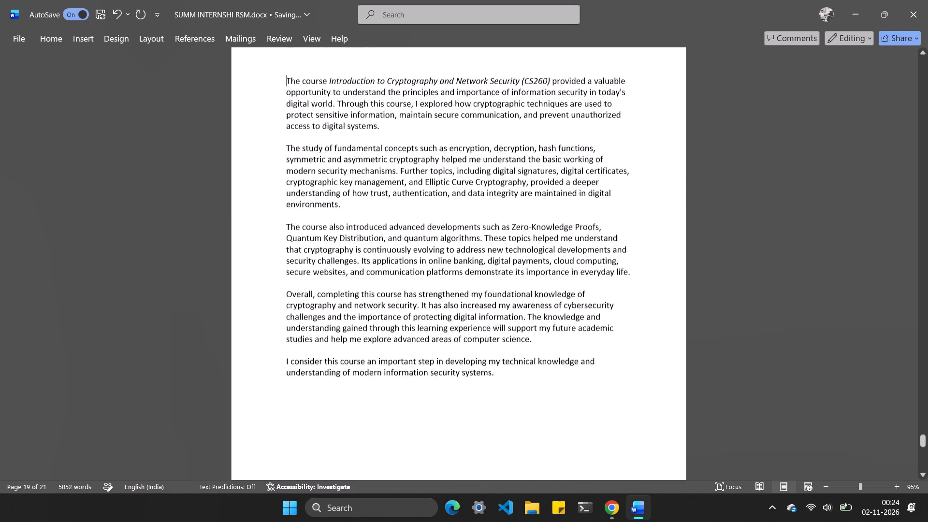
scroll(284, 180, "down", 18)
left_click(277, 201)
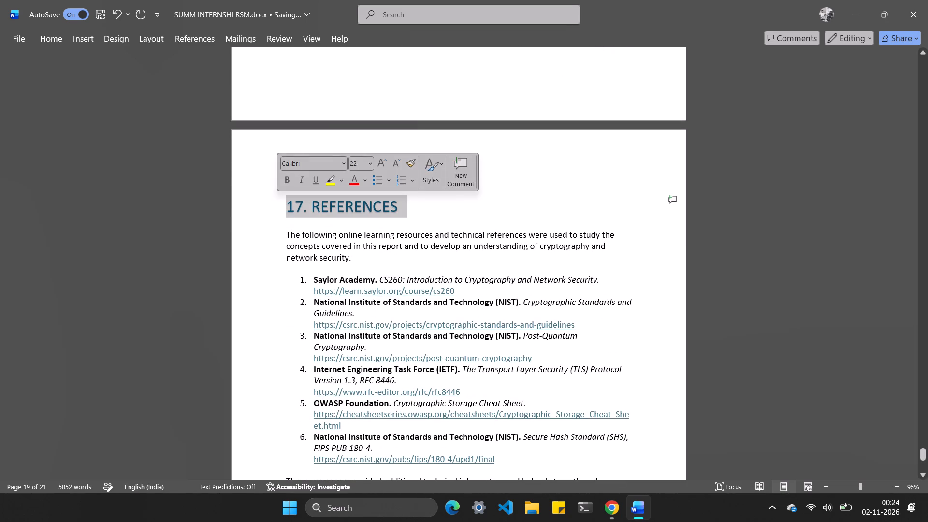
left_click(286, 211)
key("BackSpace")
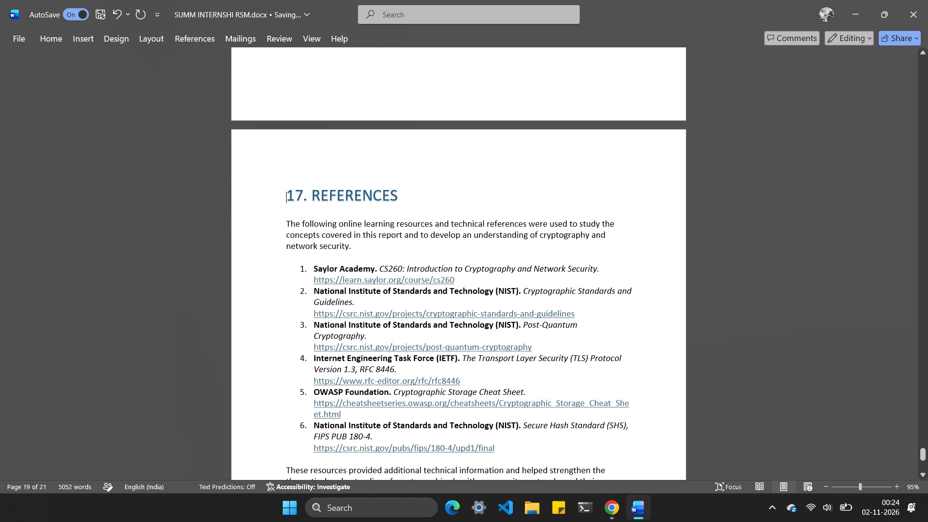
Adjust the blank space before the "17. REFERENCES" heading, keeping it at the top of its own page.
key("BackSpace")
key("BackSpace")
key("Return")
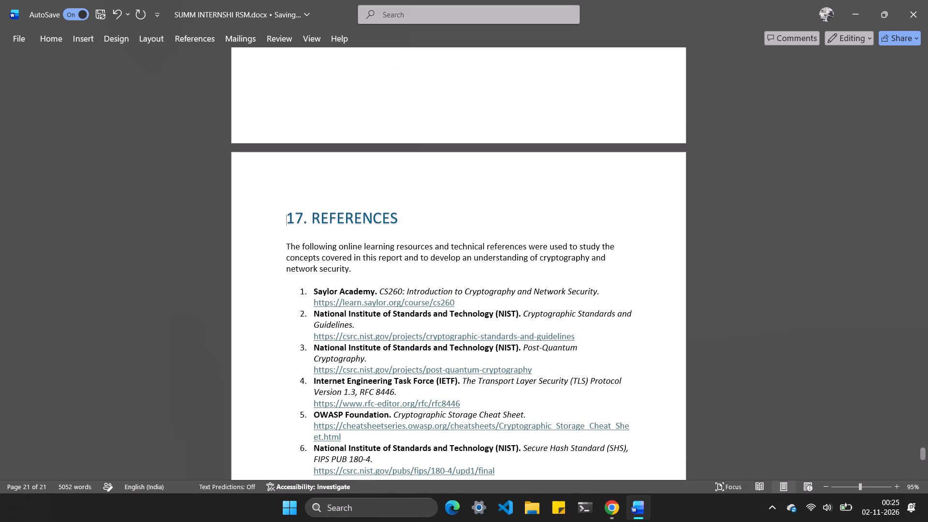
Add a blank line between the "17. REFERENCES" heading and its first paragraph.
left_click(286, 249)
key("Return")
Return to the cover page at the start of the report and save the document.
scroll(290, 241, "up", 6)
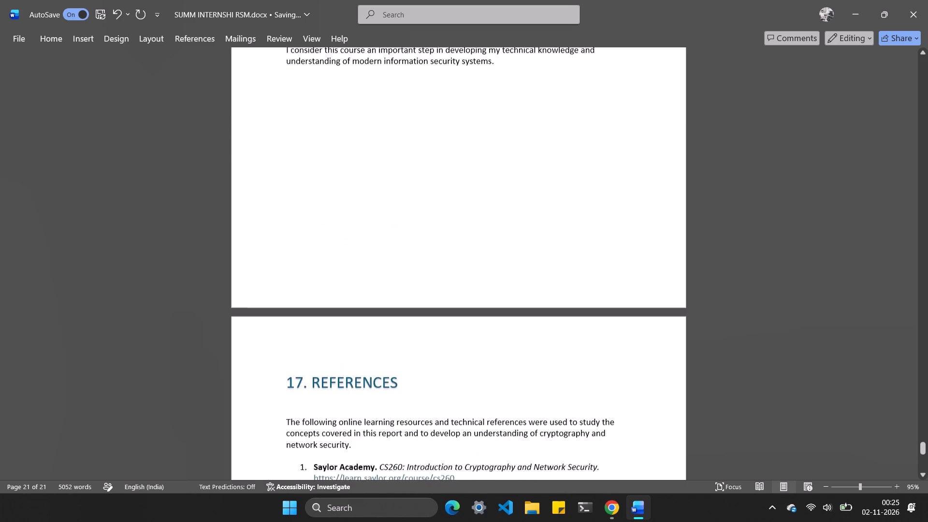
scroll(290, 239, "up", 20)
scroll(290, 239, "up", 1)
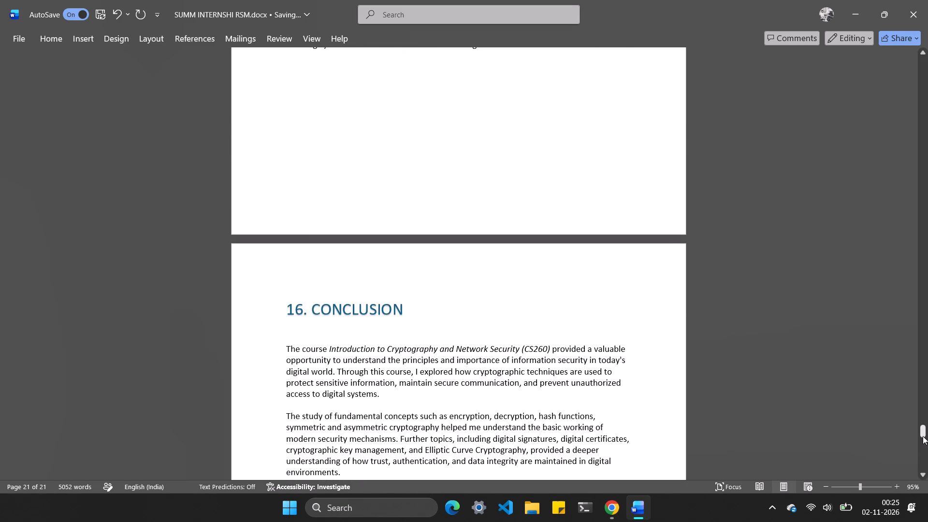
left_click_drag(922, 436, 897, 52)
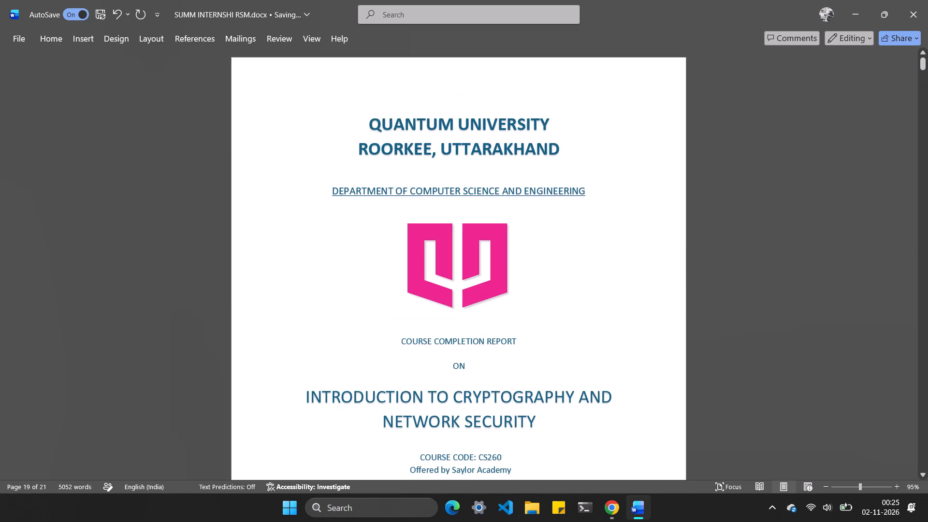
key("ctrl+s")
key("ctrl+s")
key("ctrl+s")
key("ctrl+s")
key("ctrl+s")
key("ctrl+s")
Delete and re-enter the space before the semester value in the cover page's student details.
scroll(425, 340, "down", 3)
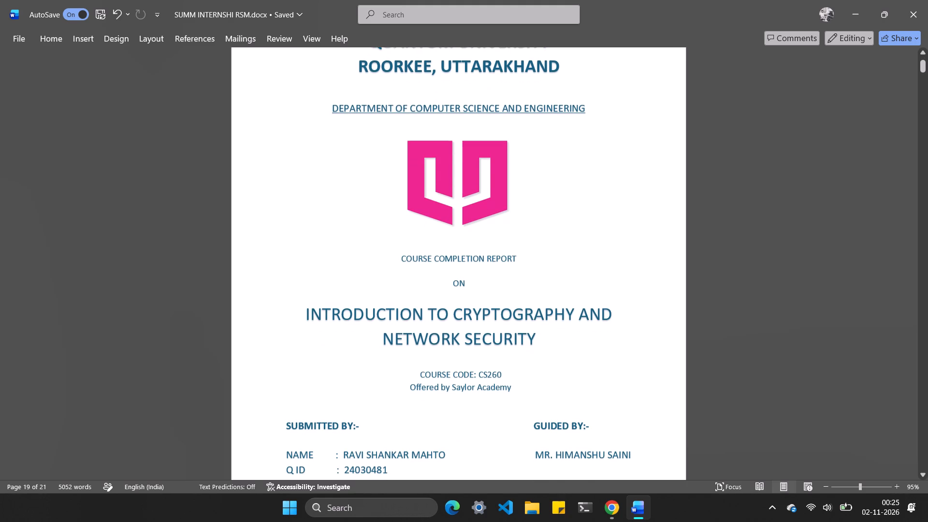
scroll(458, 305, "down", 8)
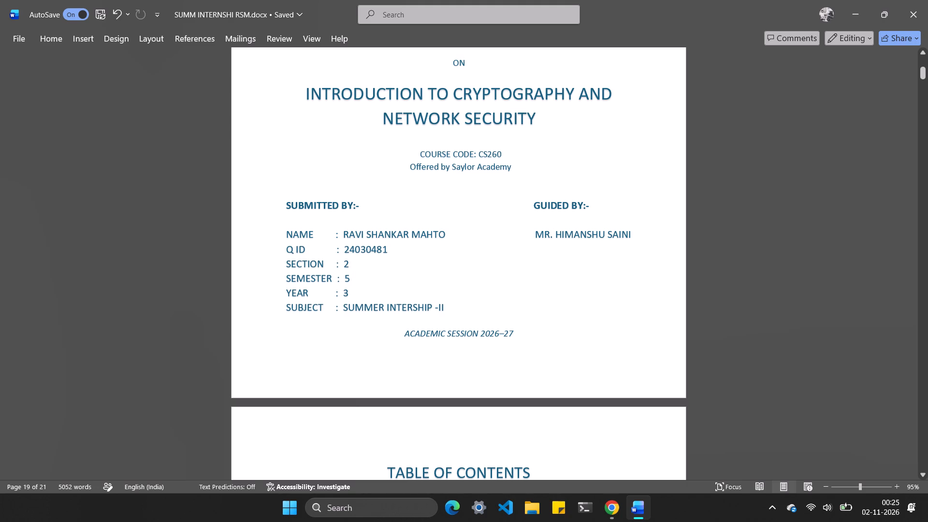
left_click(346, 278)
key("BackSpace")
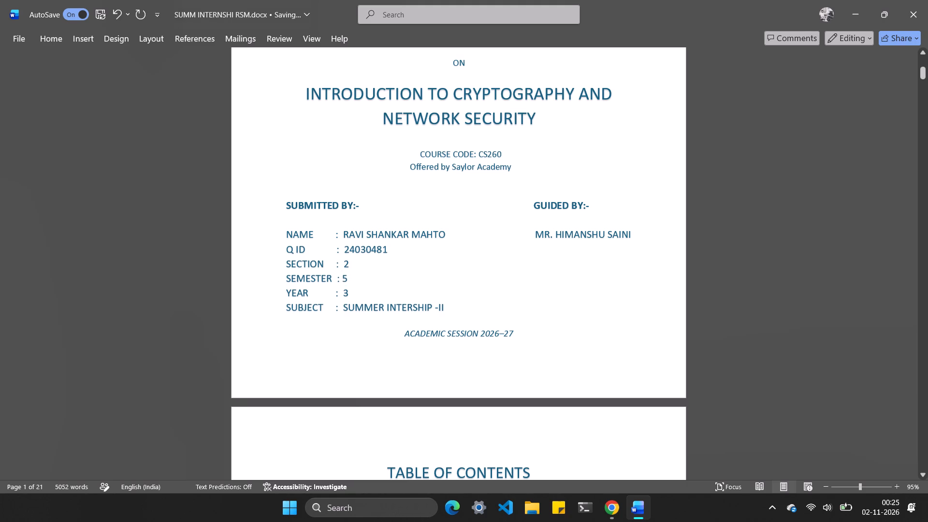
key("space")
Review the cover page layout from the university name down to the academic session line.
scroll(595, 304, "down", 3)
scroll(484, 263, "up", 2)
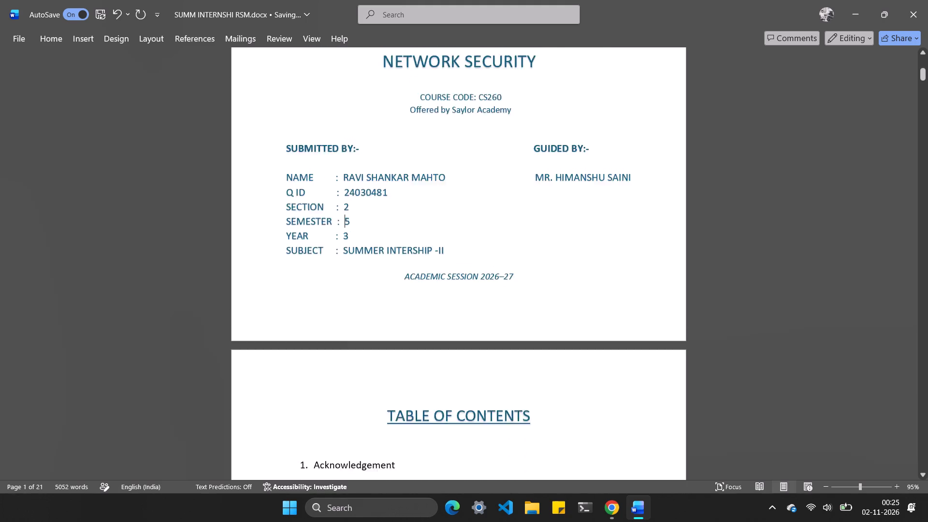
scroll(484, 263, "up", 2)
scroll(390, 159, "up", 1)
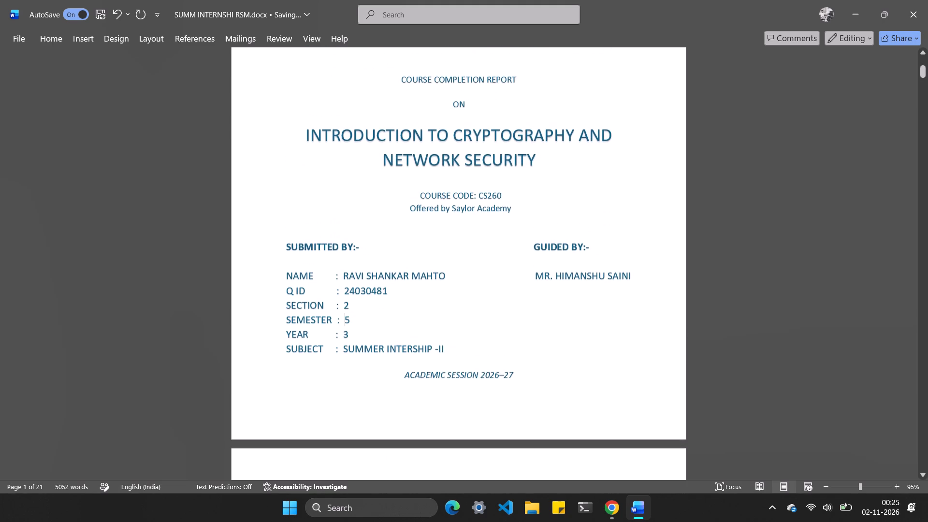
scroll(390, 159, "up", 2)
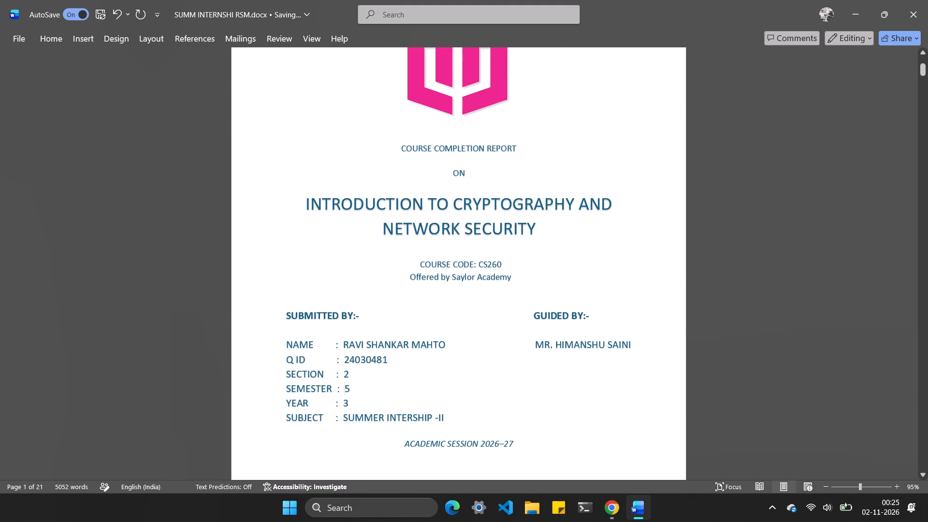
scroll(391, 161, "up", 4)
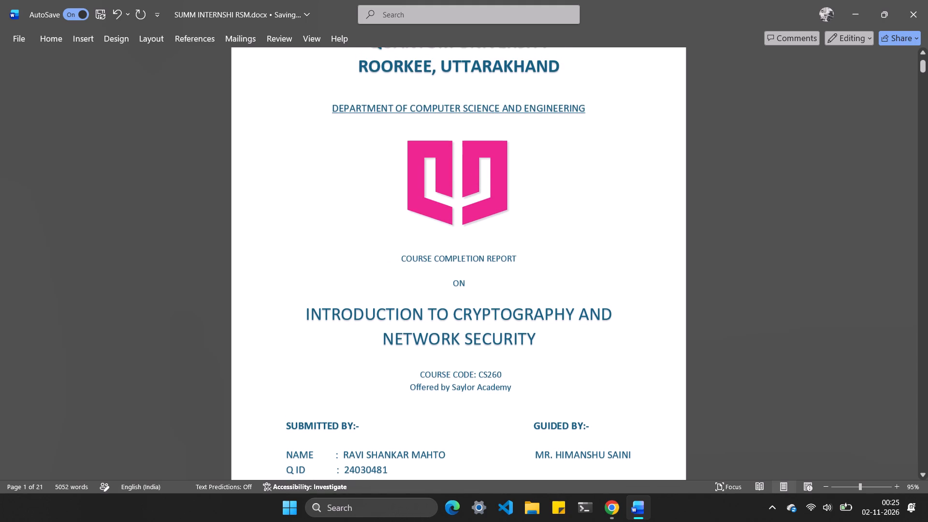
scroll(404, 151, "up", 3)
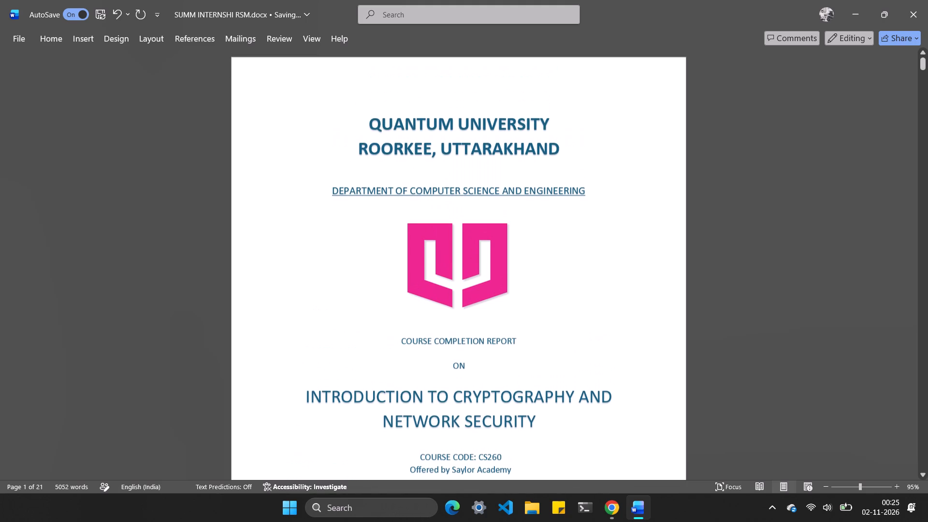
scroll(405, 146, "down", 10)
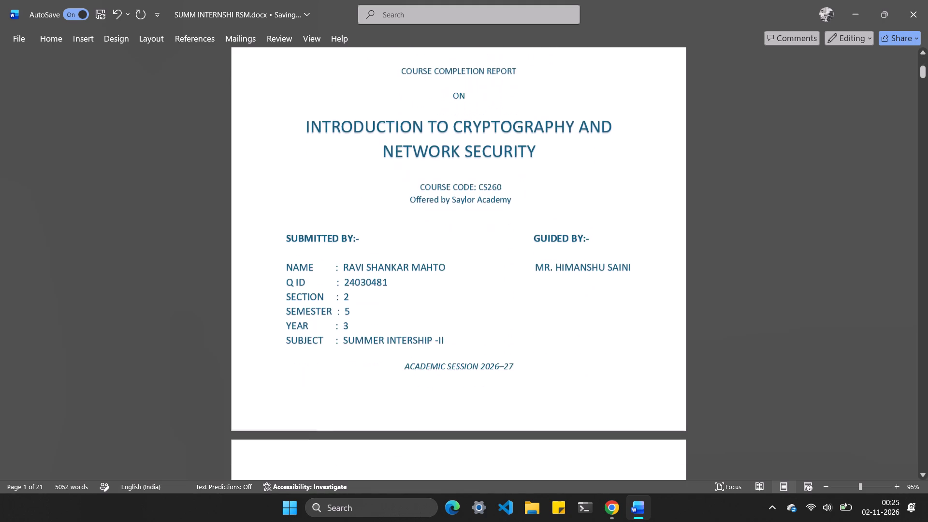
scroll(442, 168, "down", 10)
scroll(446, 175, "up", 4)
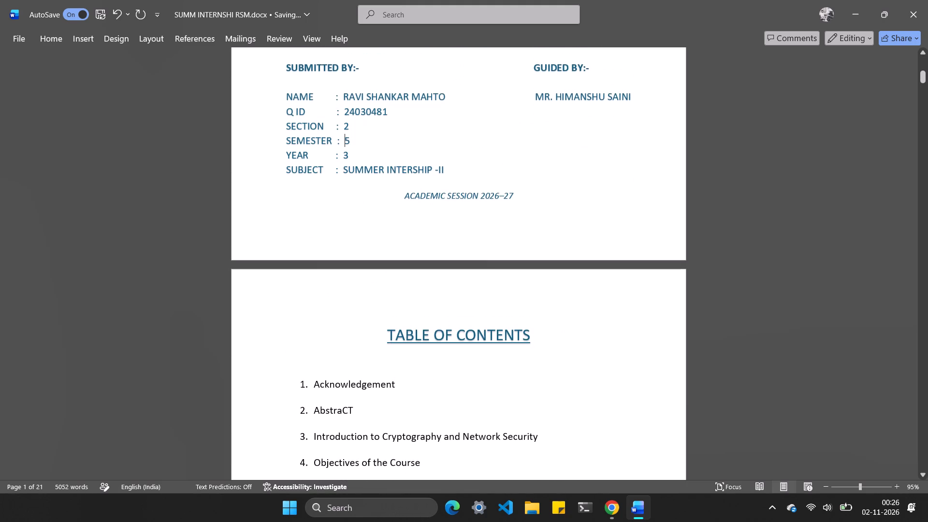
Insert a space between the number and the title of table of contents entries 10 to 13.
scroll(448, 173, "down", 14)
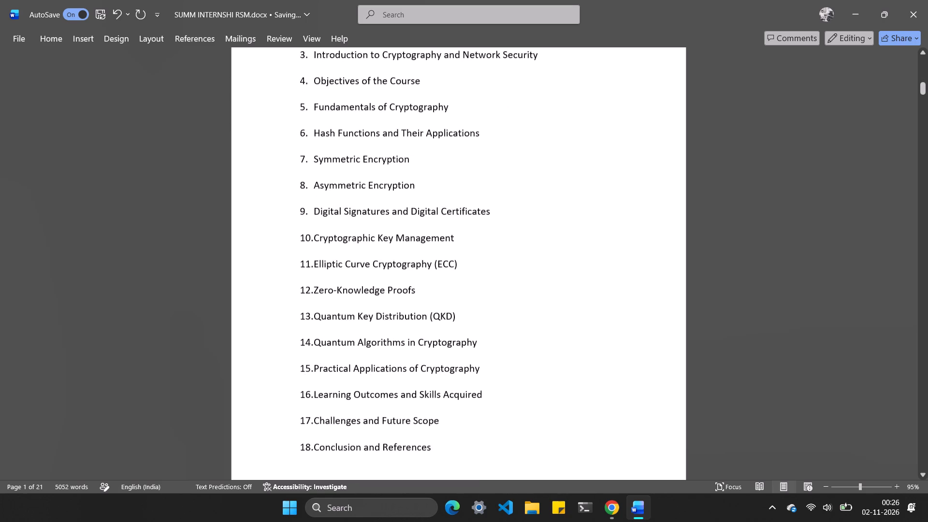
scroll(444, 203, "down", 4)
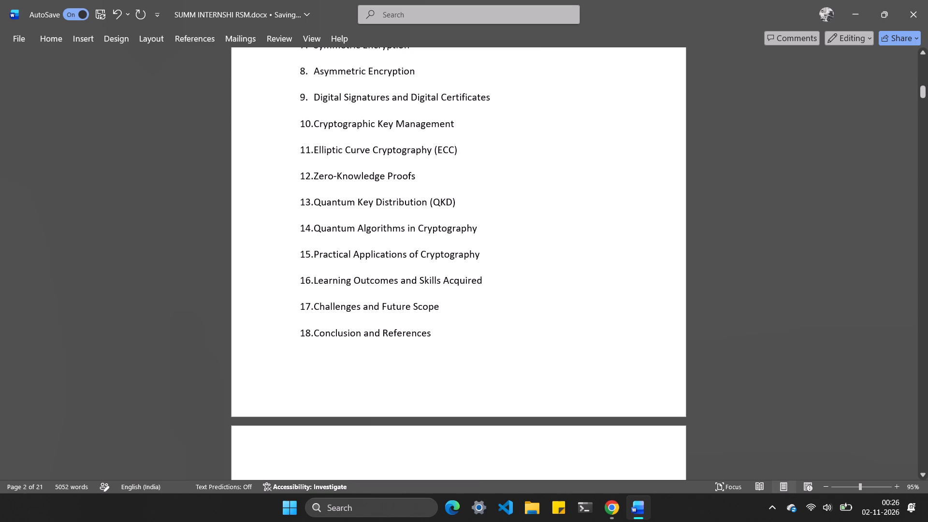
left_click(312, 123)
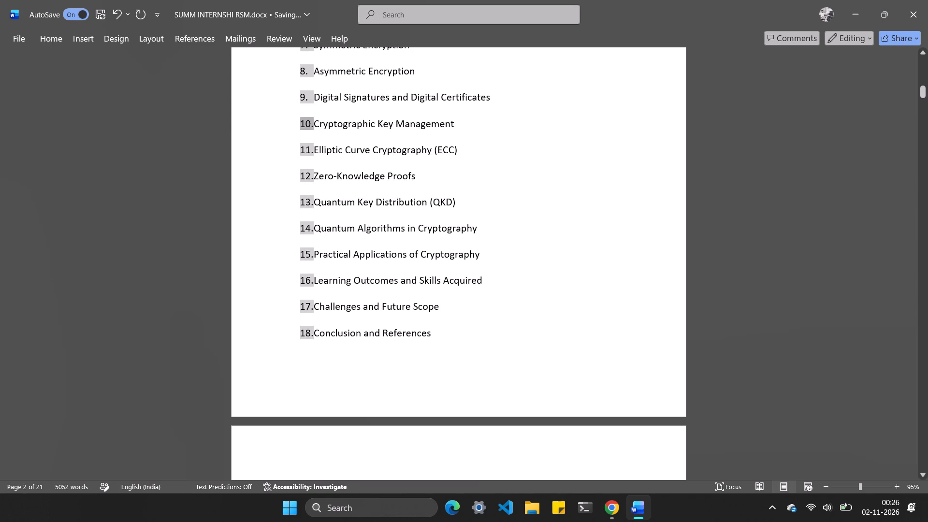
left_click(317, 123)
left_click(316, 123)
key("space")
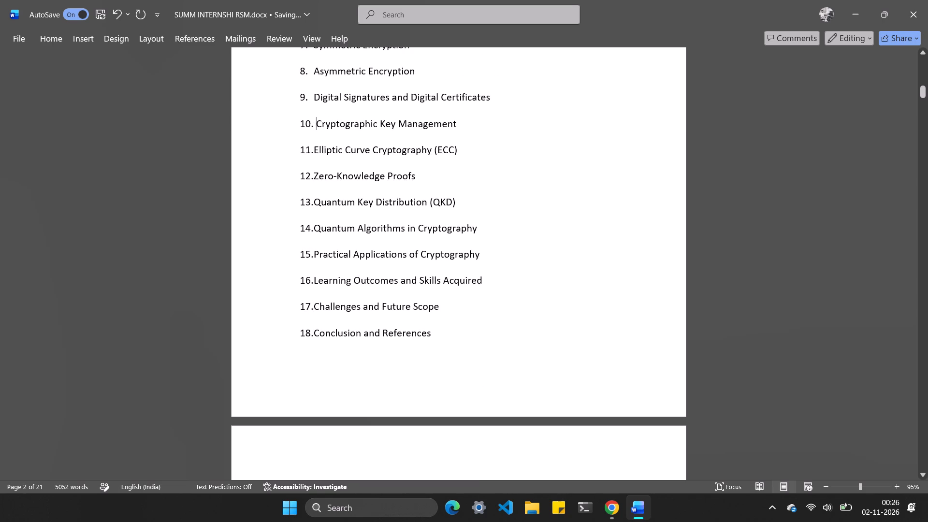
left_click(317, 148)
left_click(314, 149)
key("space")
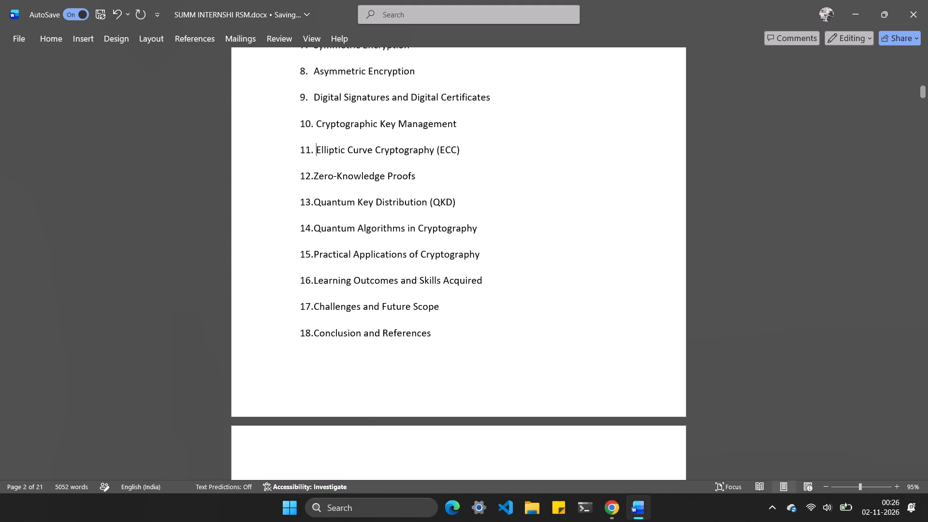
left_click(314, 174)
key("space")
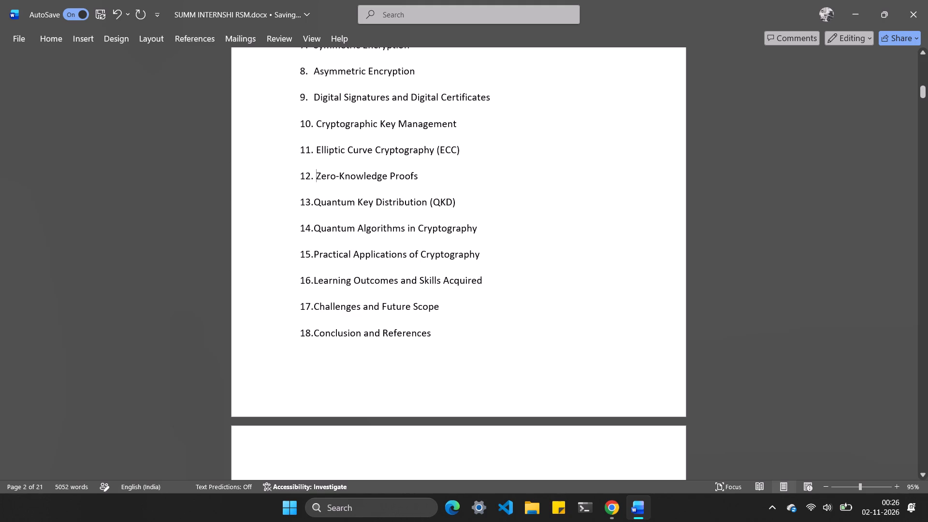
left_click(315, 200)
key("space")
Renumber the table of contents entry "Quantum Algorithms in Cryptography" as 14. with a space before its title.
left_click(312, 228)
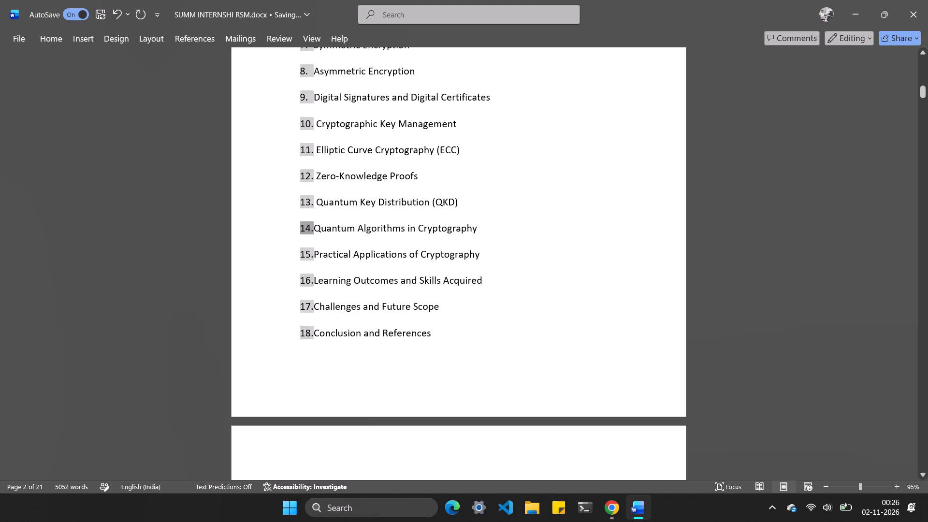
key("space")
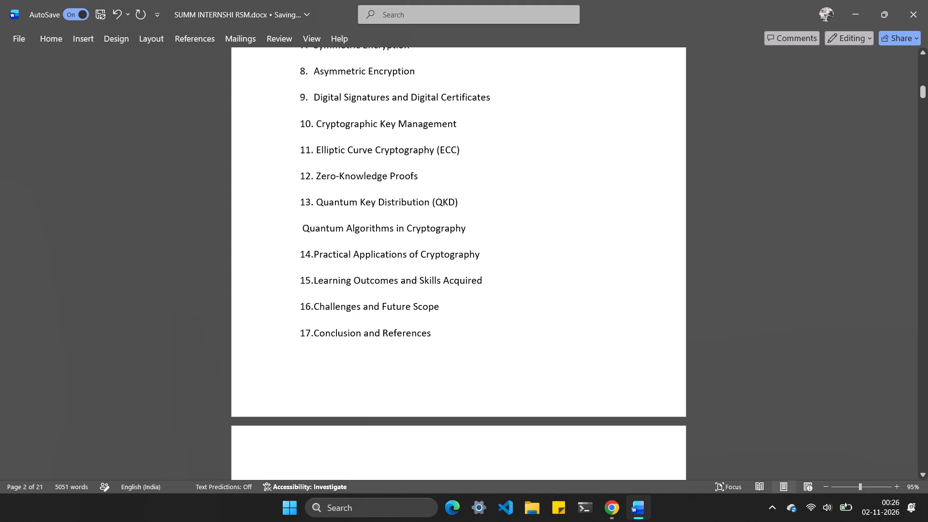
key("1")
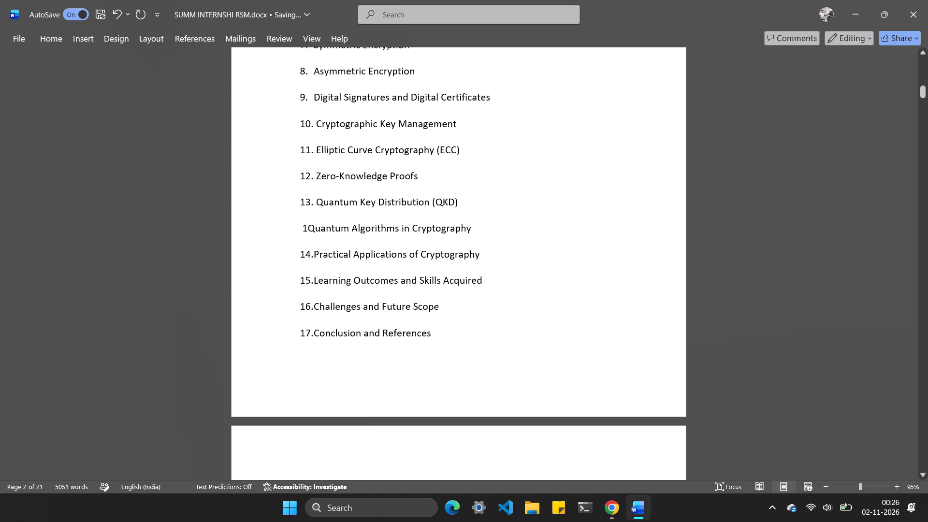
key("4")
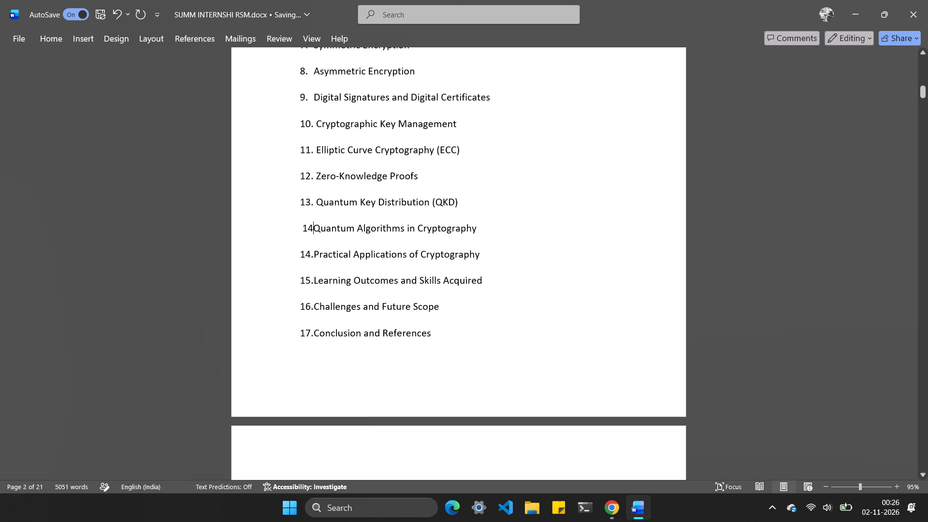
key("BackSpace")
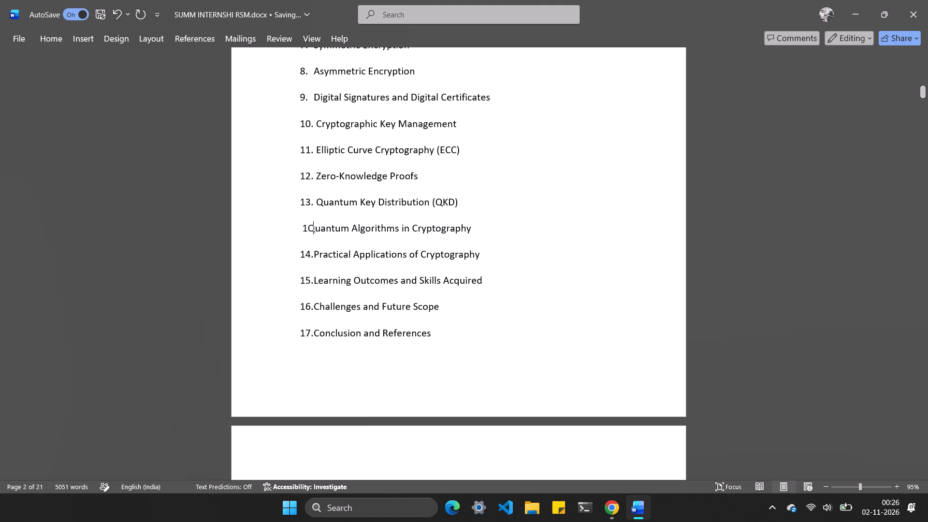
key("BackSpace")
key("BackSpace")
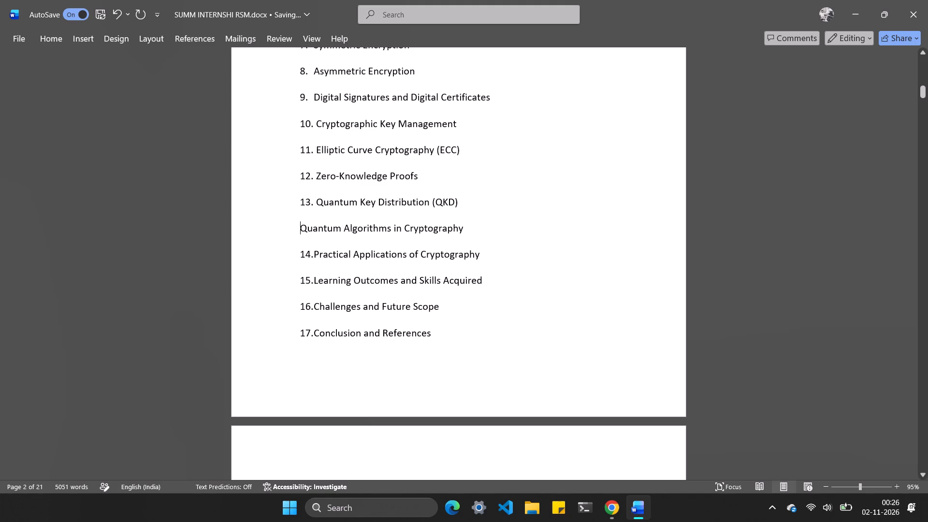
type("14")
key("period")
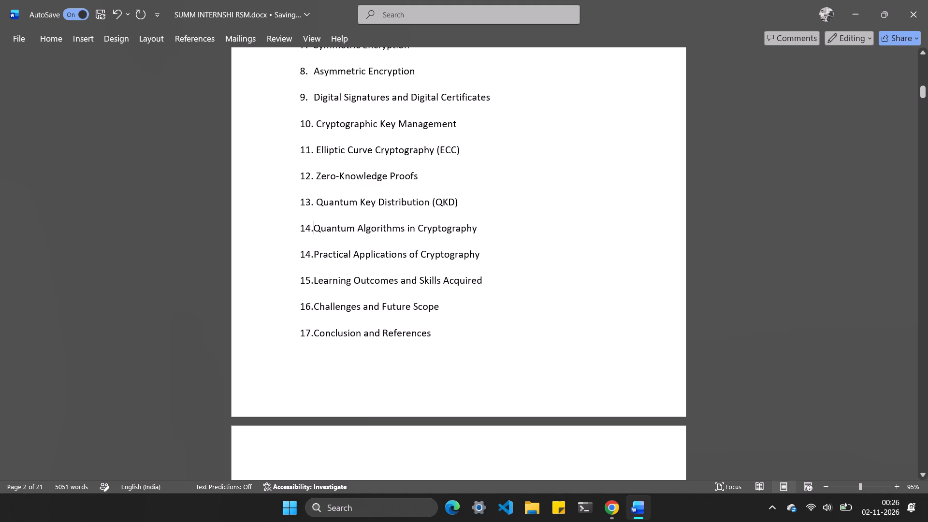
key("space")
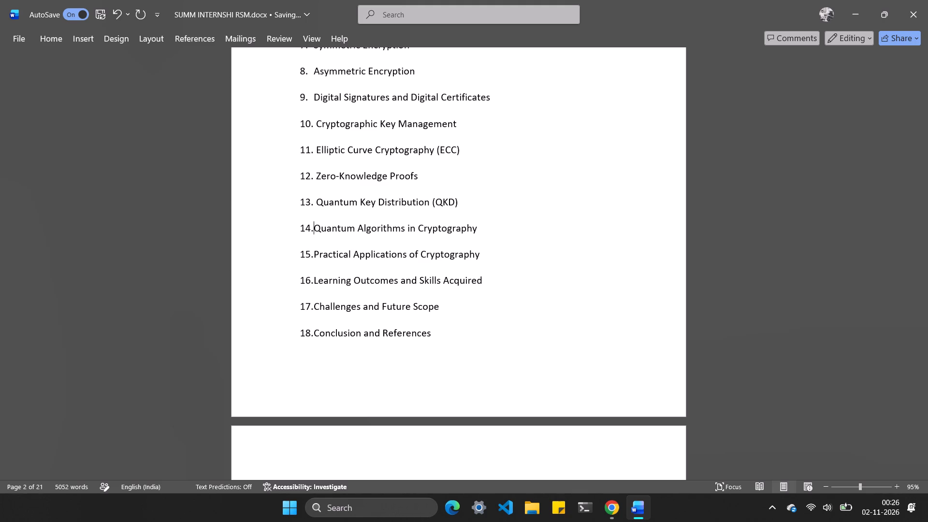
key("space")
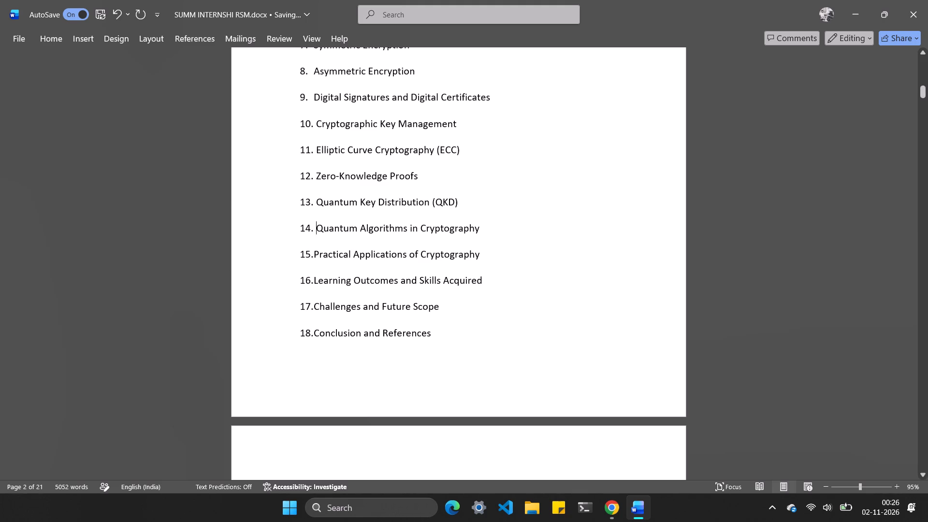
Insert a space between the number and the title of table of contents entries 15 to 18.
left_click(315, 254)
key("space")
left_click(314, 278)
key("space")
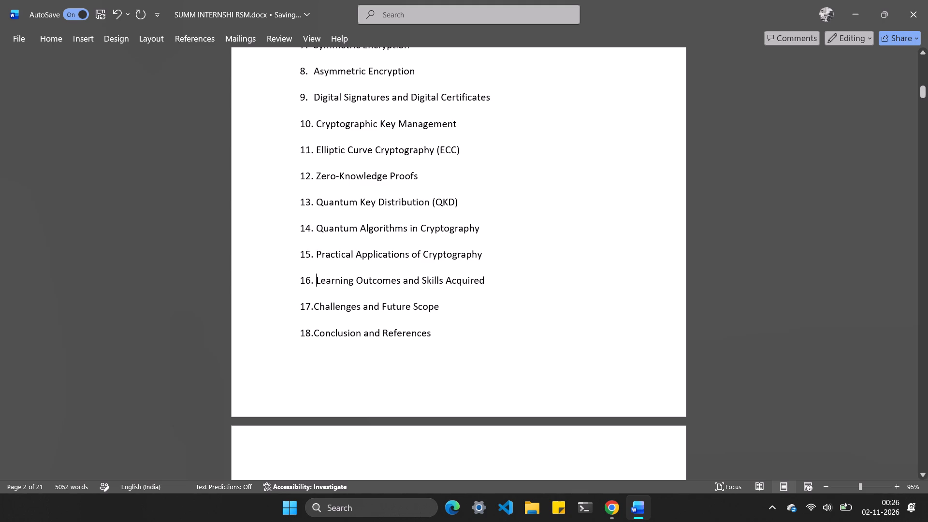
left_click(315, 305)
key("space")
left_click(316, 332)
key("space")
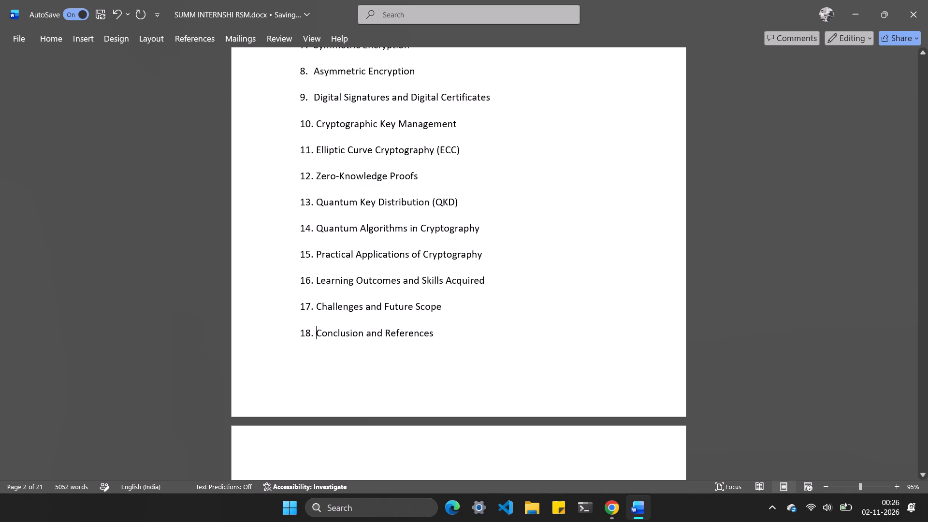
scroll(354, 279, "up", 10)
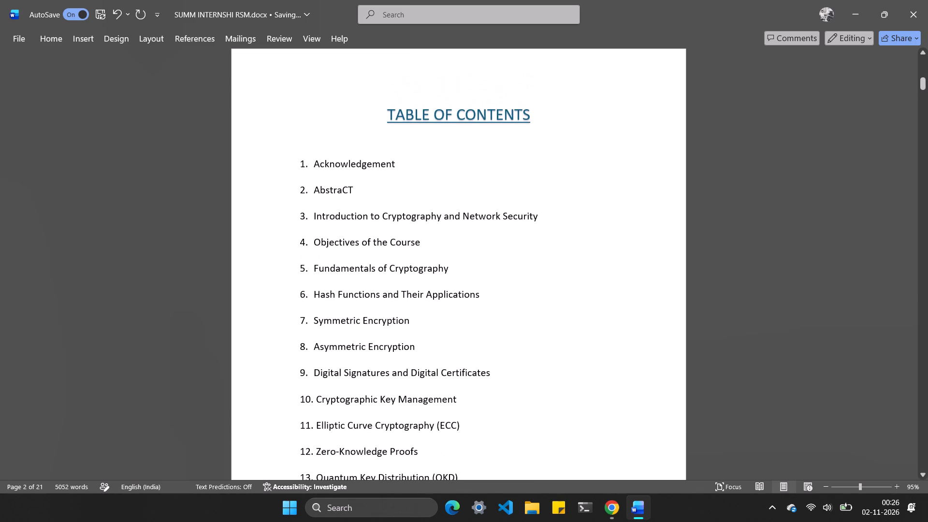
Review the numbering and spacing of all 18 table of contents entries.
scroll(358, 269, "down", 1)
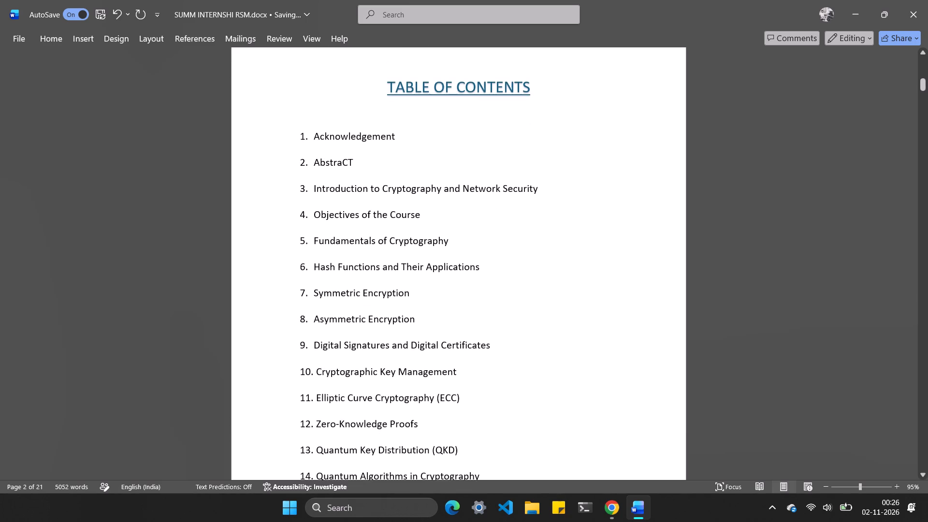
scroll(367, 321, "down", 9)
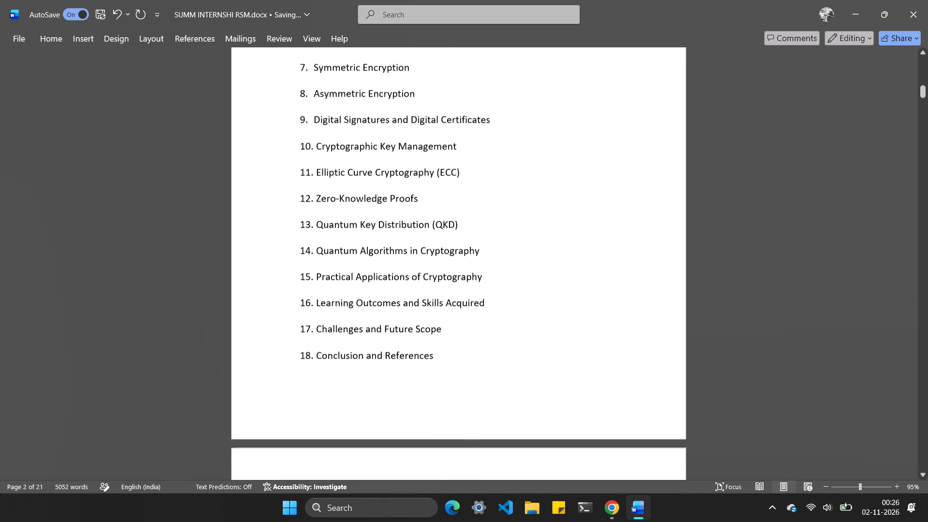
scroll(366, 327, "down", 1)
scroll(365, 297, "up", 10)
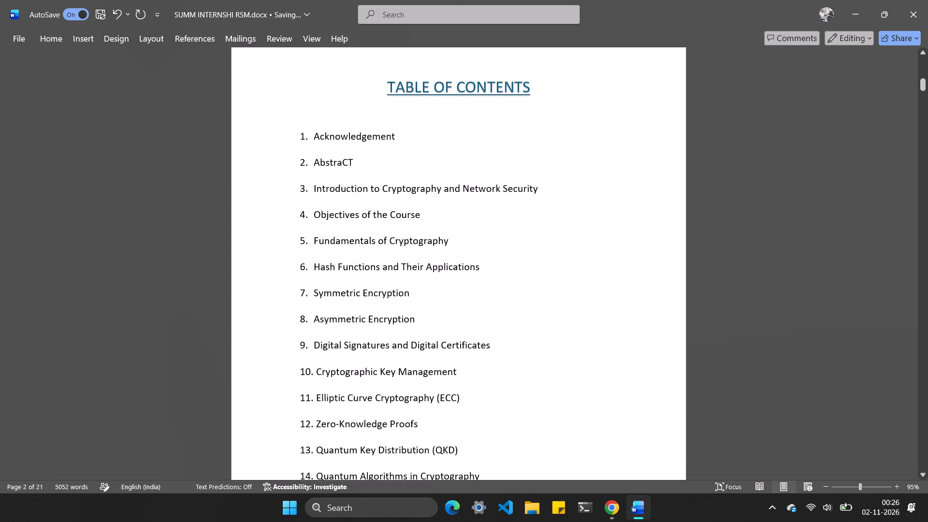
scroll(348, 287, "down", 12)
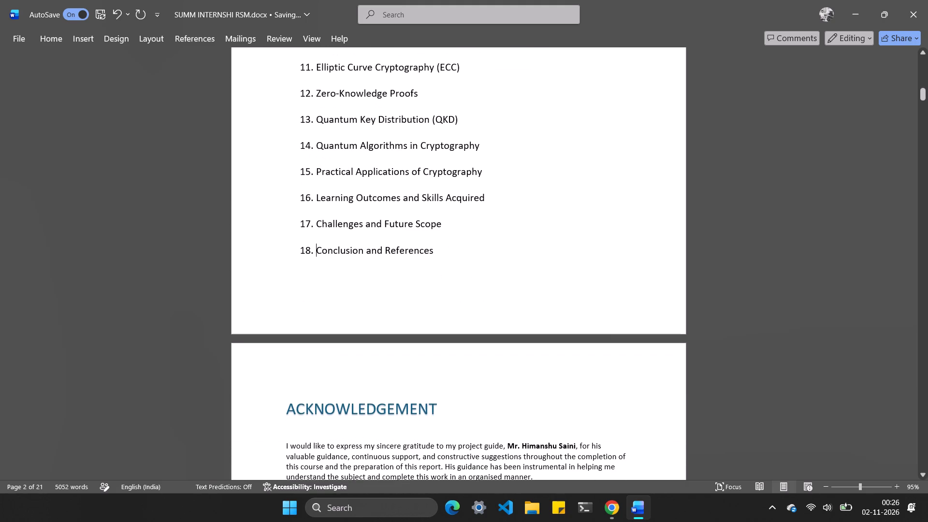
scroll(344, 252, "up", 13)
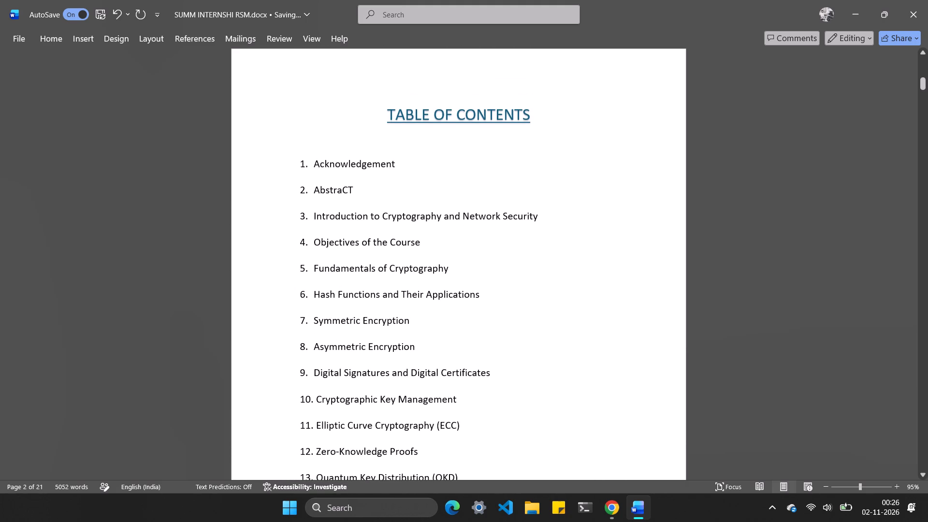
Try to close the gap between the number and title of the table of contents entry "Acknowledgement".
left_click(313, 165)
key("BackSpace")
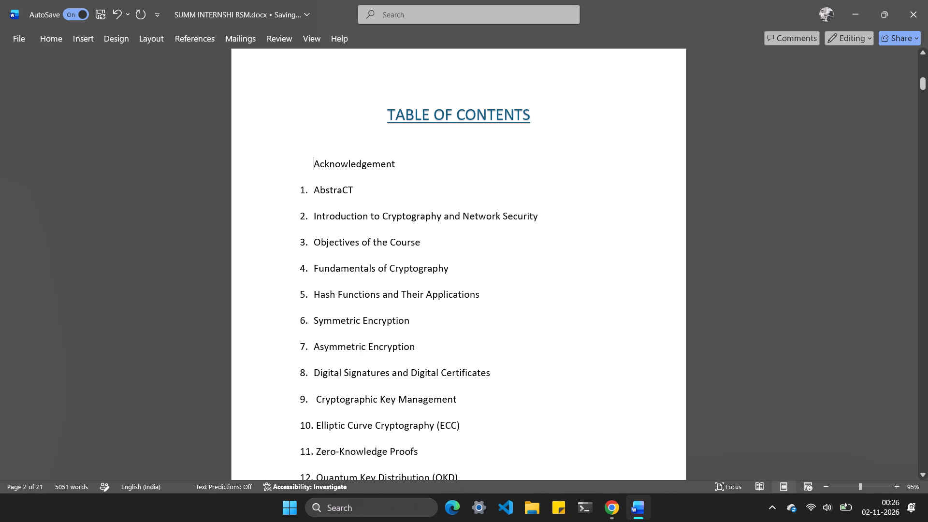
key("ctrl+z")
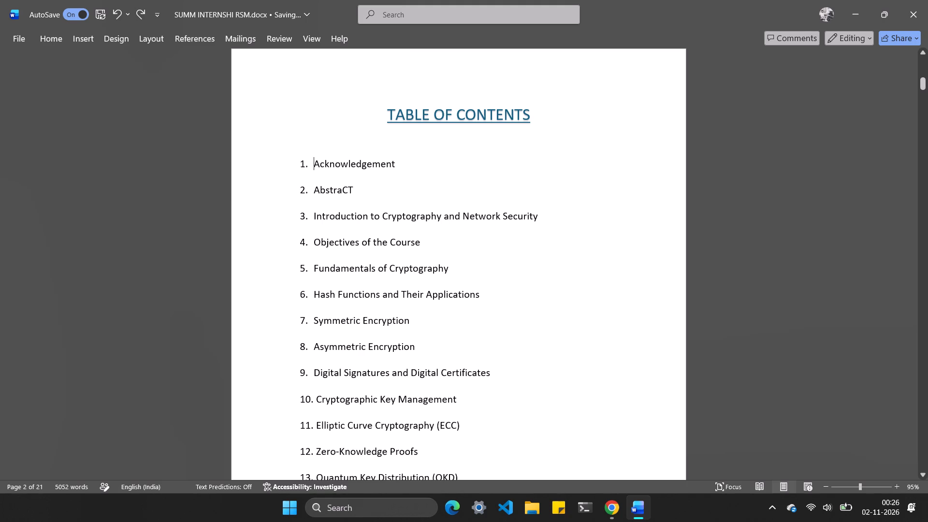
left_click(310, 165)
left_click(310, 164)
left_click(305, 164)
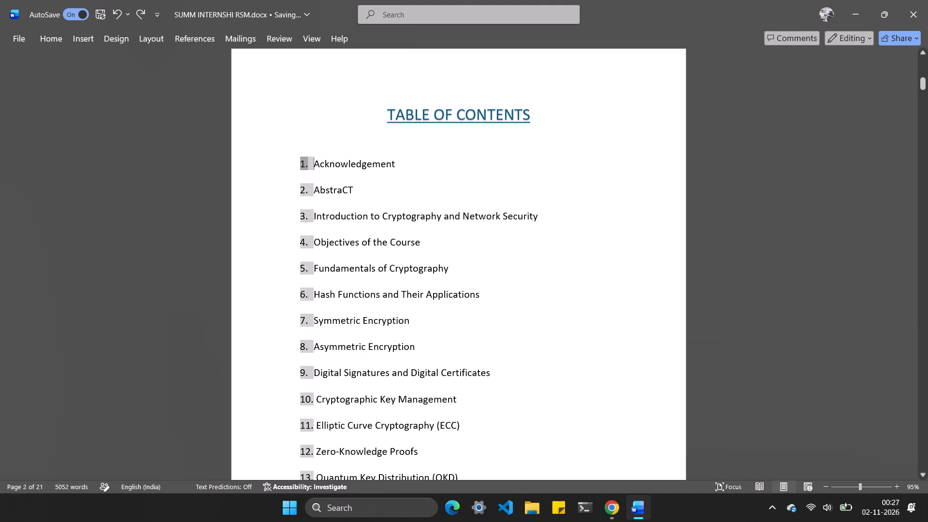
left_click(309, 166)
Save the report.
scroll(396, 220, "down", 8)
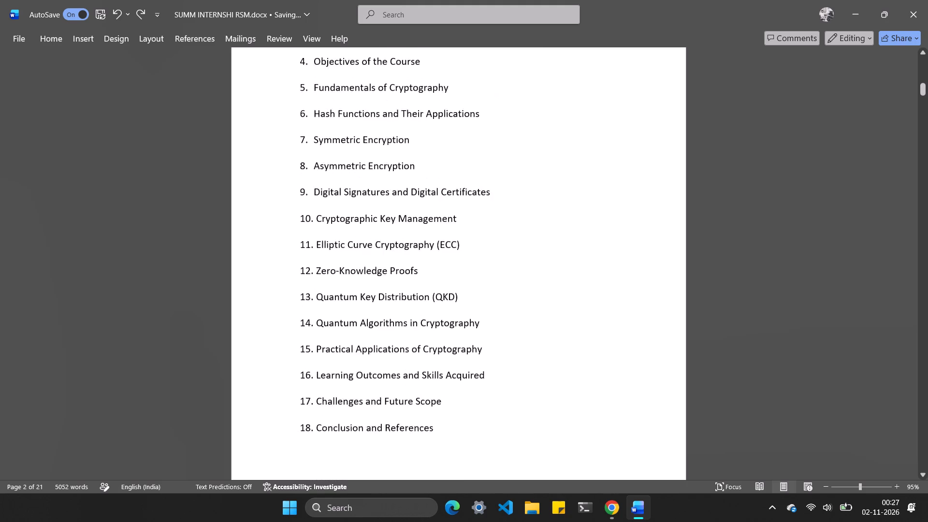
scroll(394, 240, "down", 11)
key("ctrl+s")
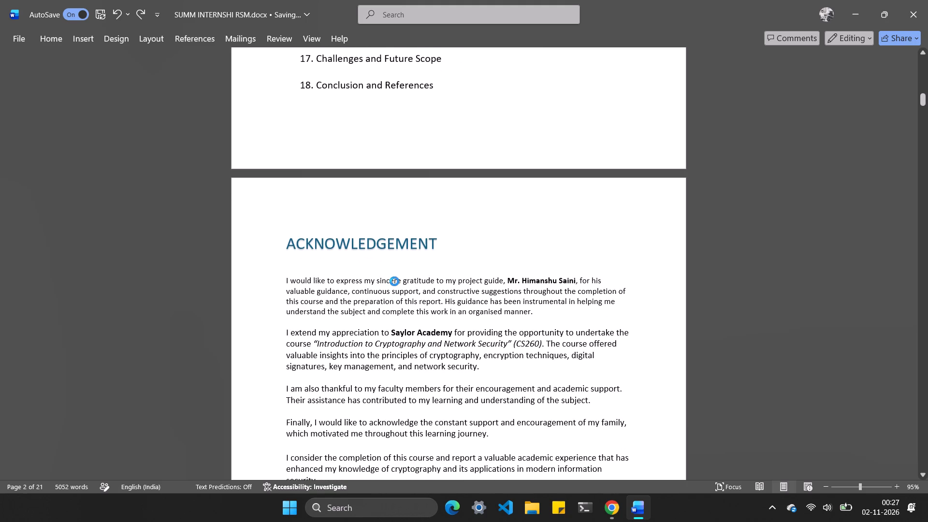
key("ctrl+s")
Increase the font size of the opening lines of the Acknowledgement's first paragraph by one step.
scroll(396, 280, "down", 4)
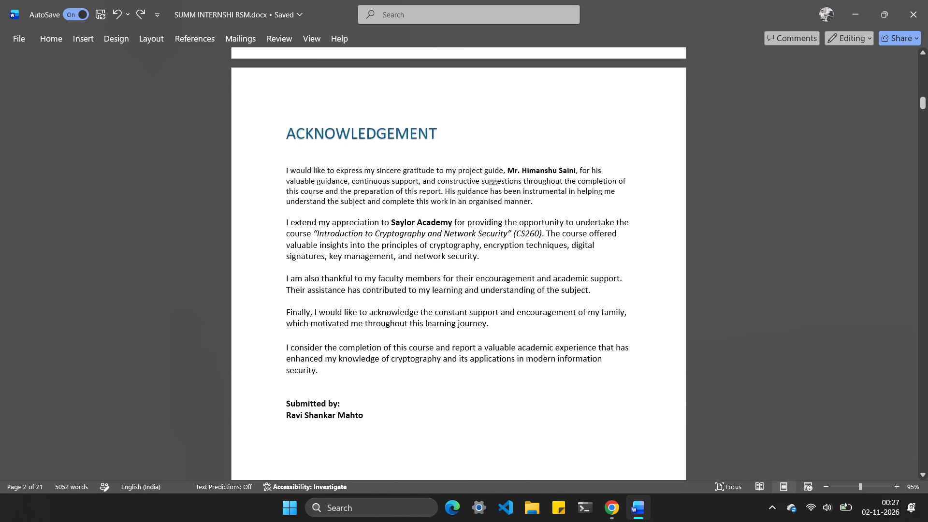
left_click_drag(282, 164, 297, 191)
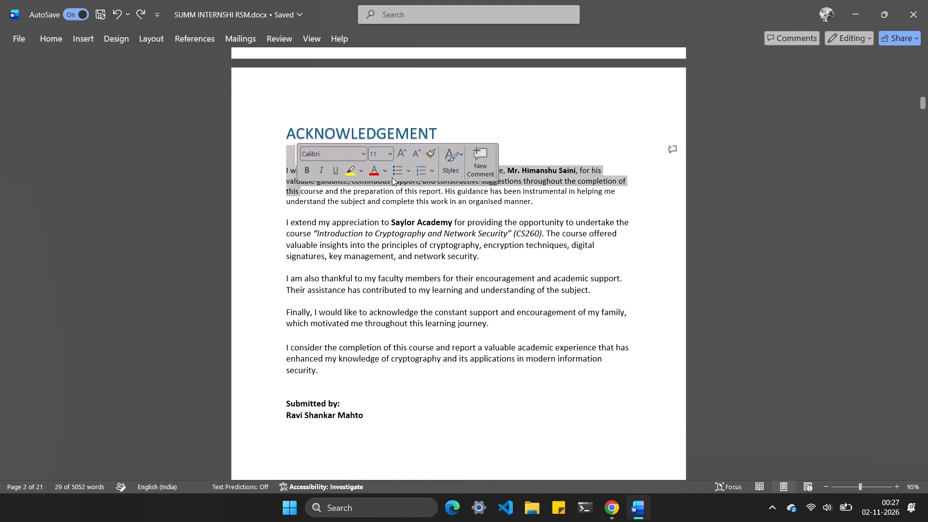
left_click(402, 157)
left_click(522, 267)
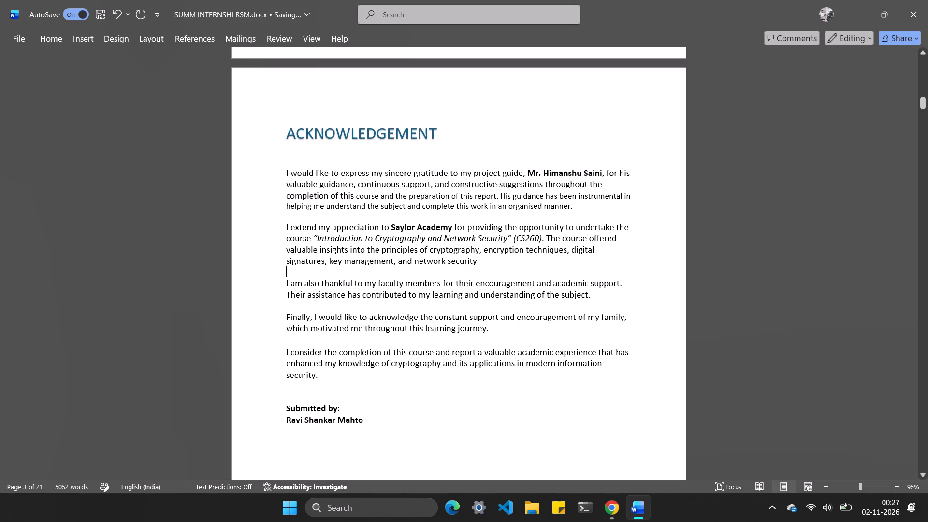
Set all the Acknowledgement text below its heading, including the "Submitted by" lines, to font size 12.
left_click_drag(281, 168, 438, 426)
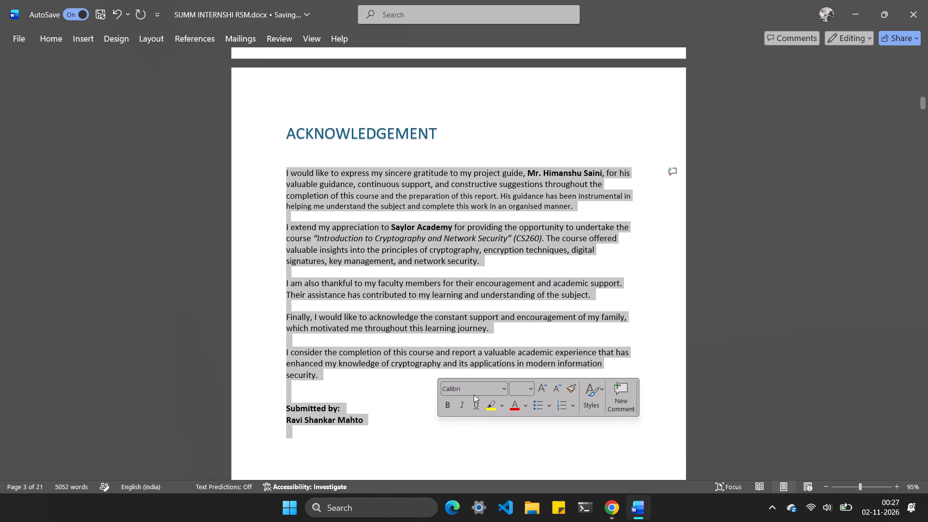
left_click(530, 391)
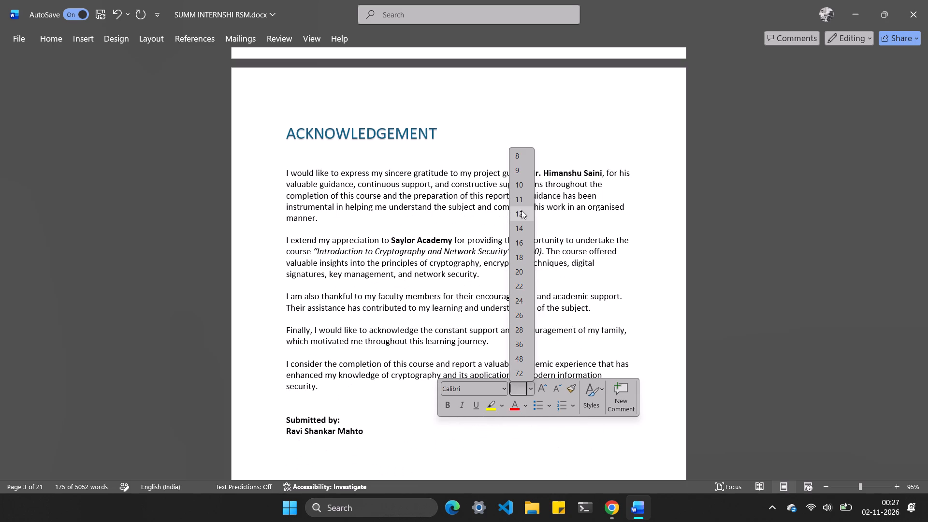
left_click(522, 210)
left_click(639, 346)
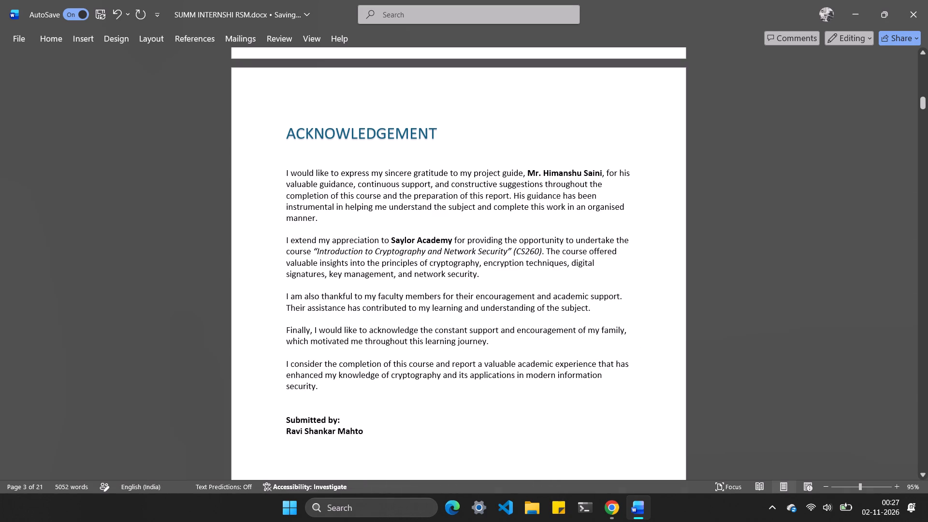
Check the font size of the Abstract's body text, down to the keywords line.
scroll(422, 392, "down", 6)
scroll(422, 392, "down", 18)
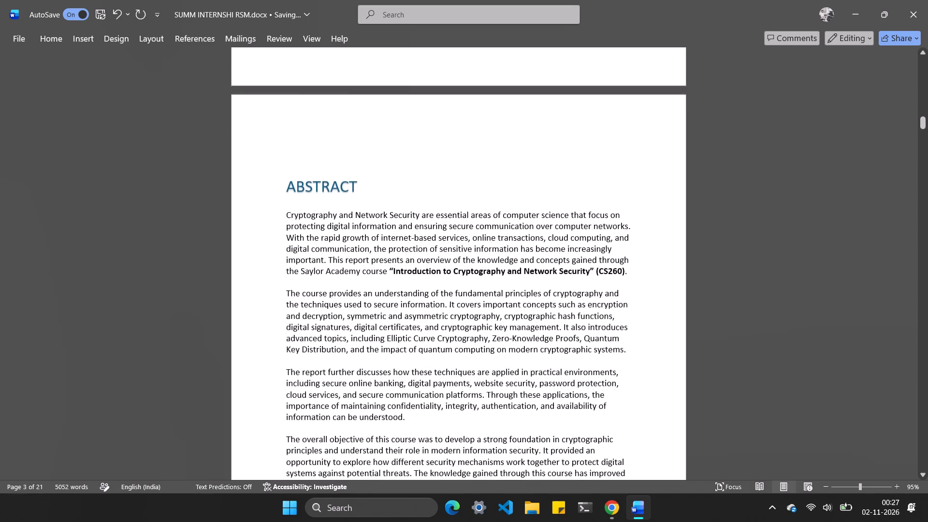
left_click_drag(282, 172, 381, 227)
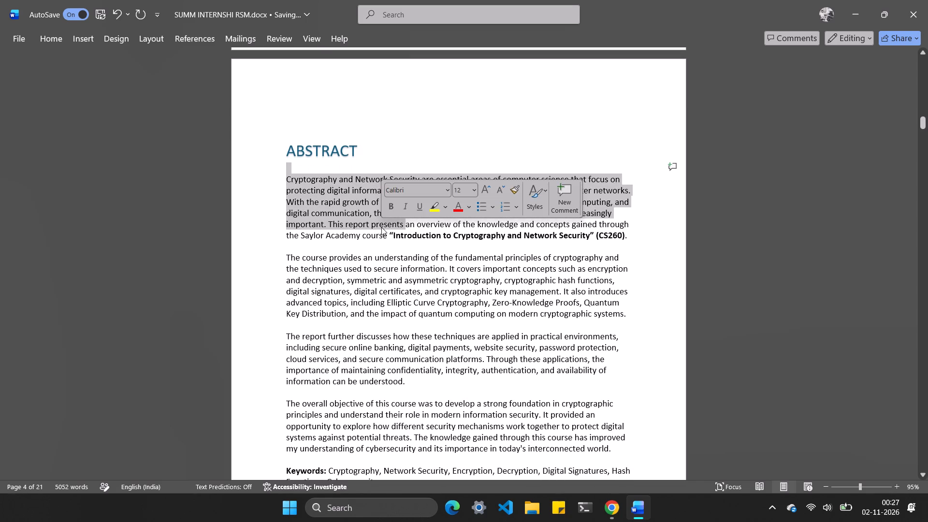
left_click(466, 252)
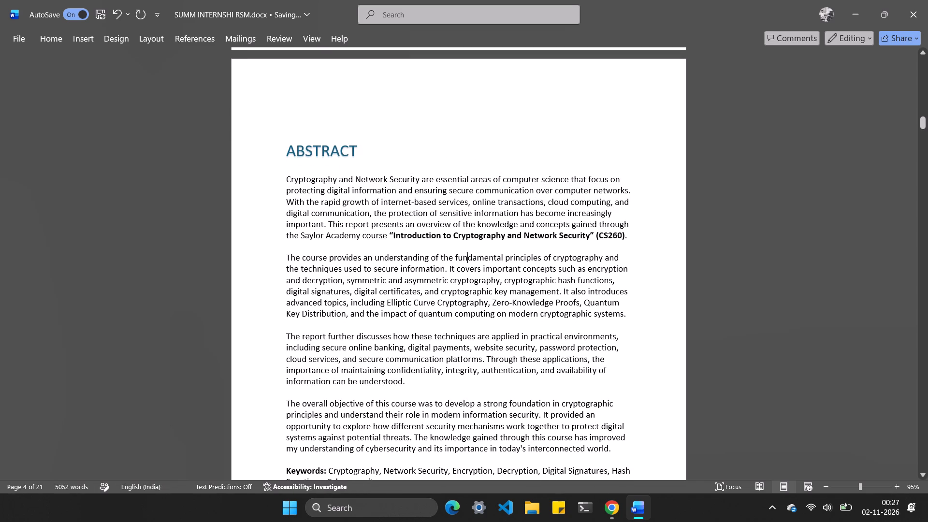
left_click_drag(276, 180, 633, 474)
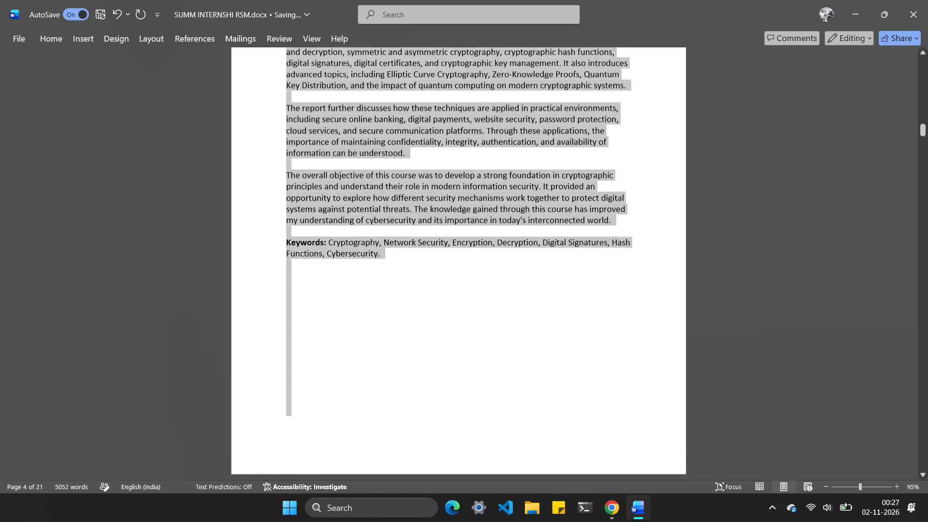
left_click_drag(633, 474, 449, 246)
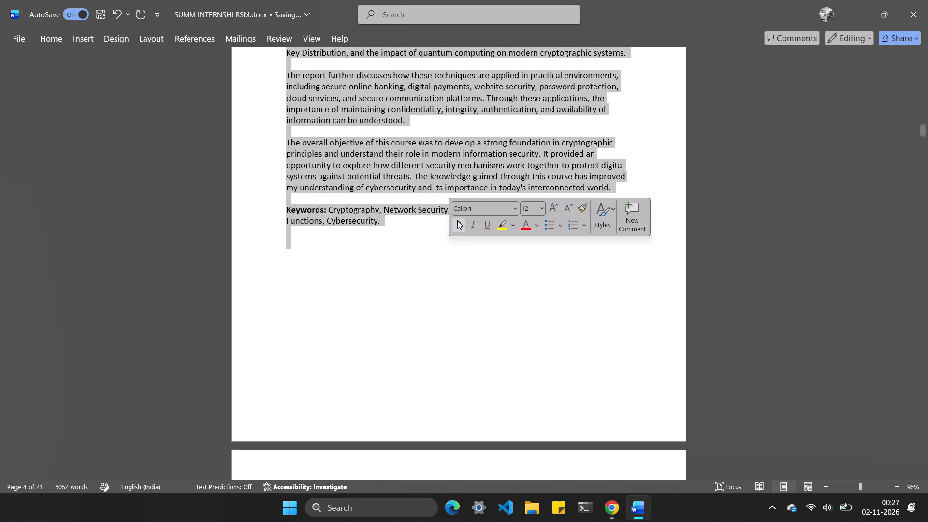
left_click(448, 302)
Check the body text formatting of section 1 on cryptography and network security and section 2 on course objectives.
scroll(448, 306, "down", 7)
scroll(381, 338, "down", 5)
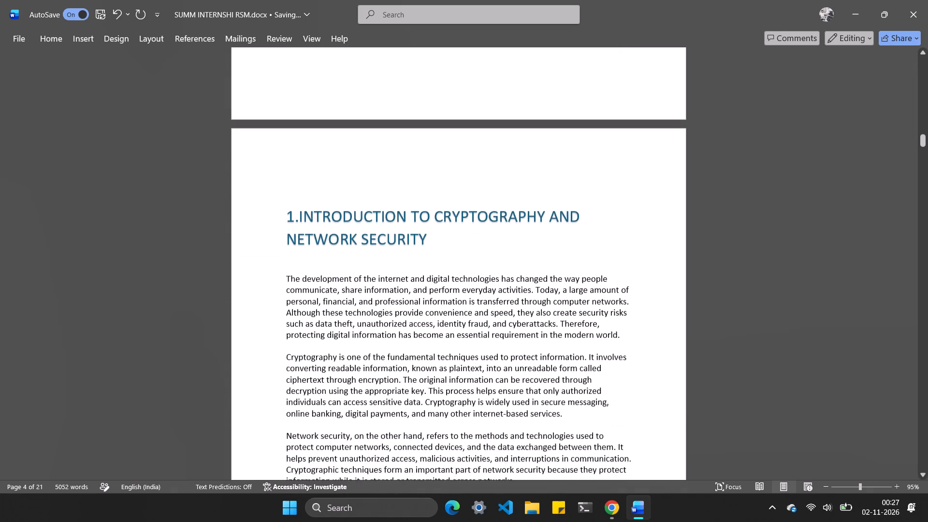
scroll(287, 276, "down", 6)
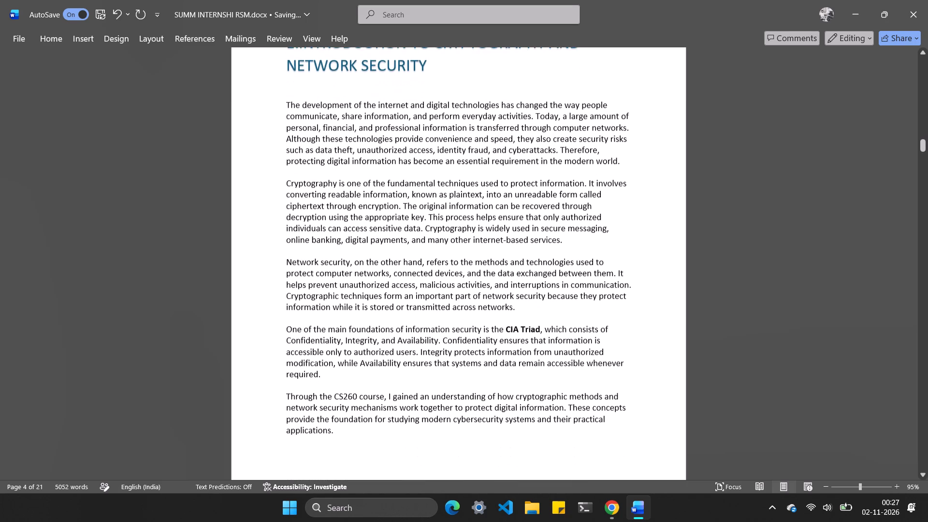
left_click_drag(282, 100, 520, 333)
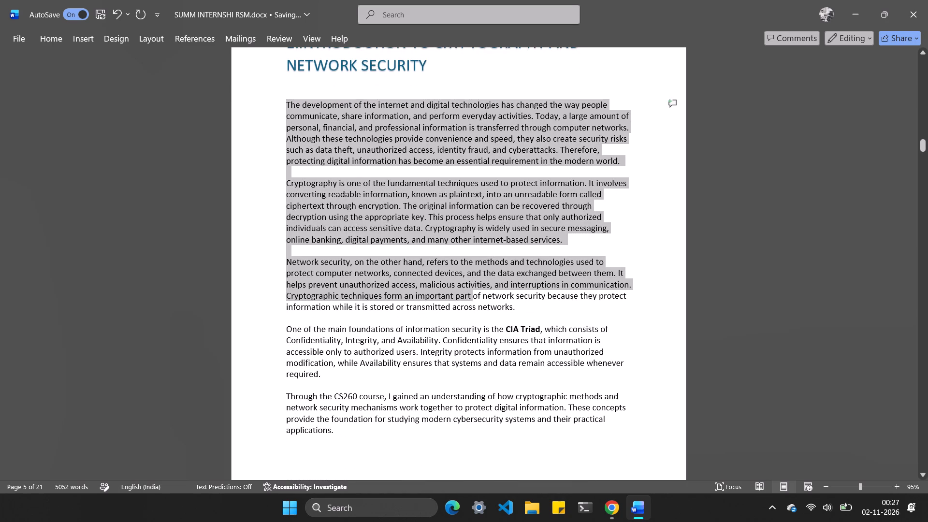
left_click_drag(520, 333, 622, 441)
left_click(623, 440)
scroll(624, 439, "down", 7)
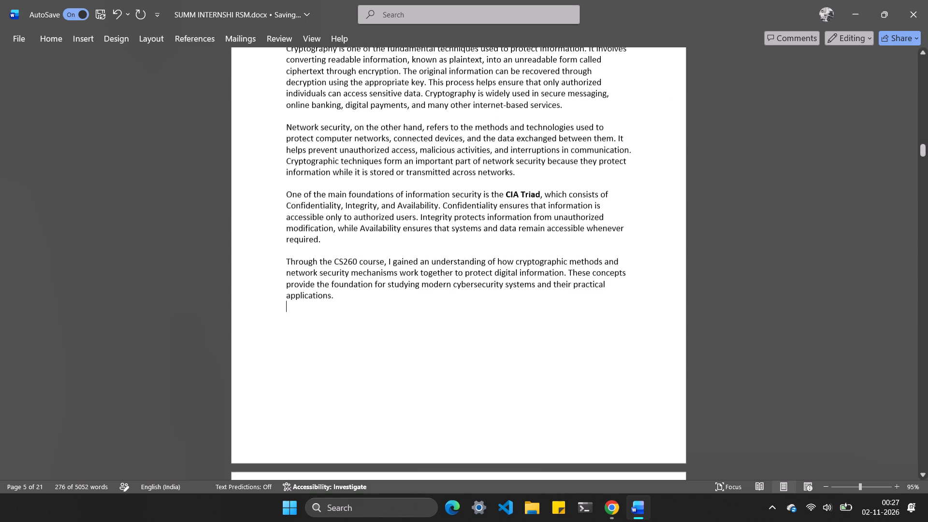
scroll(622, 432, "down", 14)
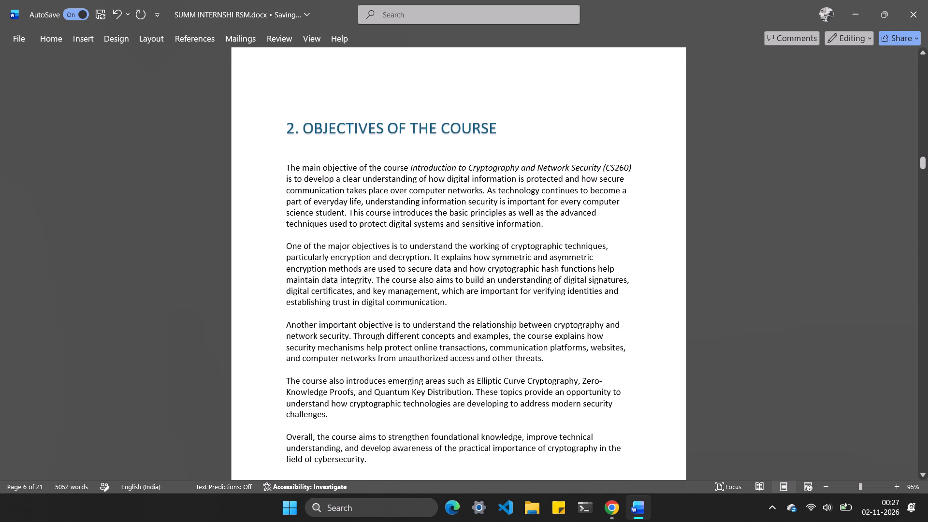
left_click_drag(284, 162, 623, 479)
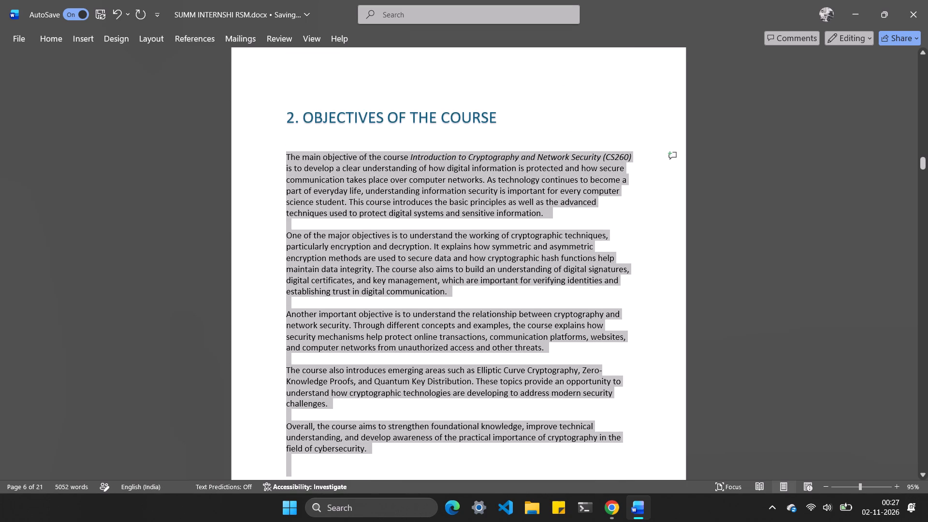
left_click_drag(623, 479, 624, 484)
left_click(565, 433)
scroll(565, 433, "down", 9)
Look over the report at 100% zoom, from section 2 back to the cover page and the table of contents.
left_click(859, 487)
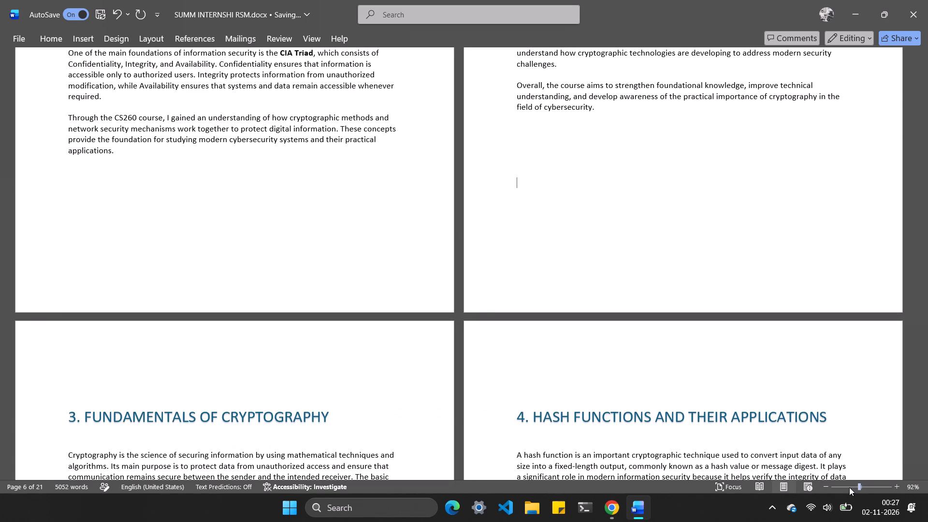
left_click_drag(856, 485, 863, 486)
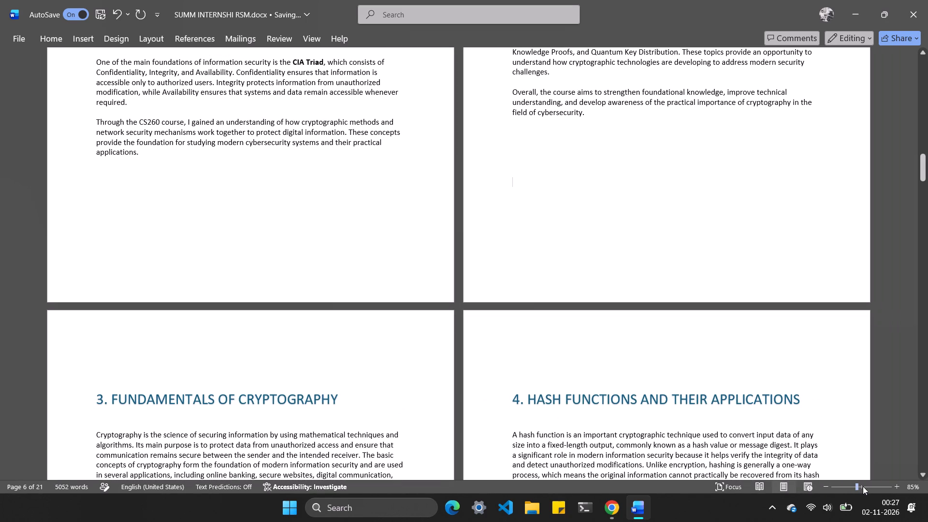
left_click_drag(863, 486, 869, 489)
left_click(868, 485)
left_click_drag(868, 485, 864, 484)
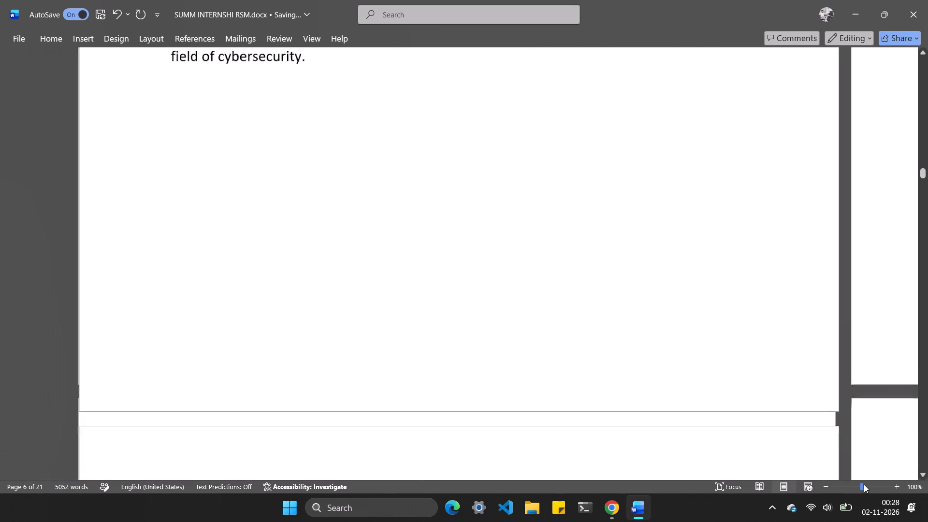
left_click_drag(864, 484, 877, 488)
left_click_drag(877, 486, 865, 485)
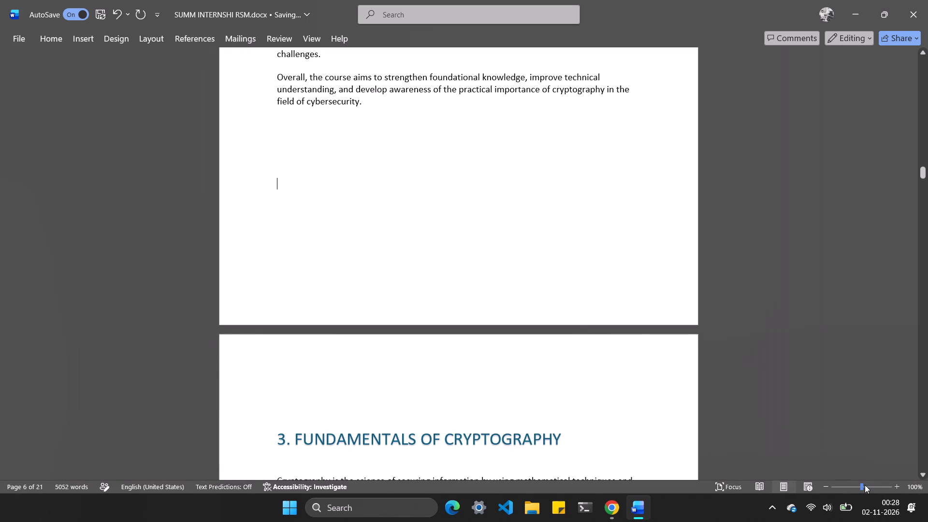
left_click_drag(865, 485, 860, 486)
scroll(560, 330, "up", 4)
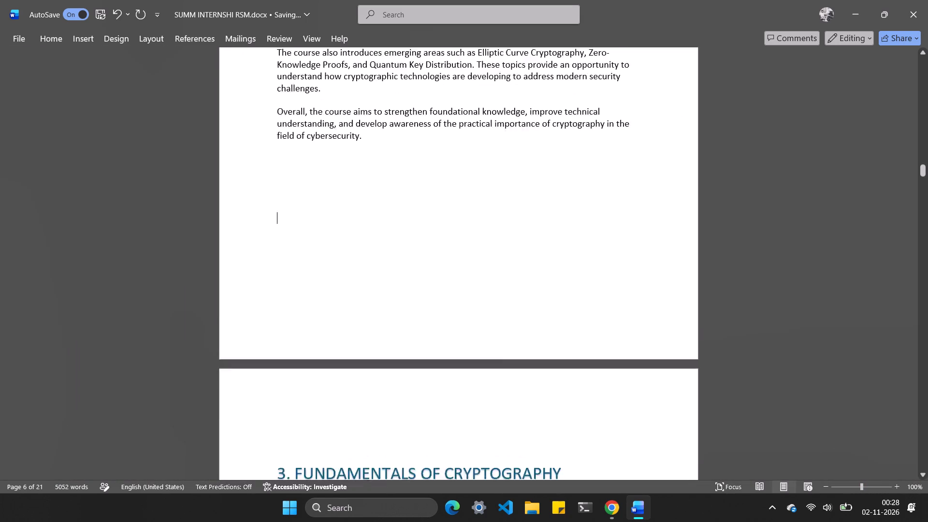
scroll(560, 330, "up", 15)
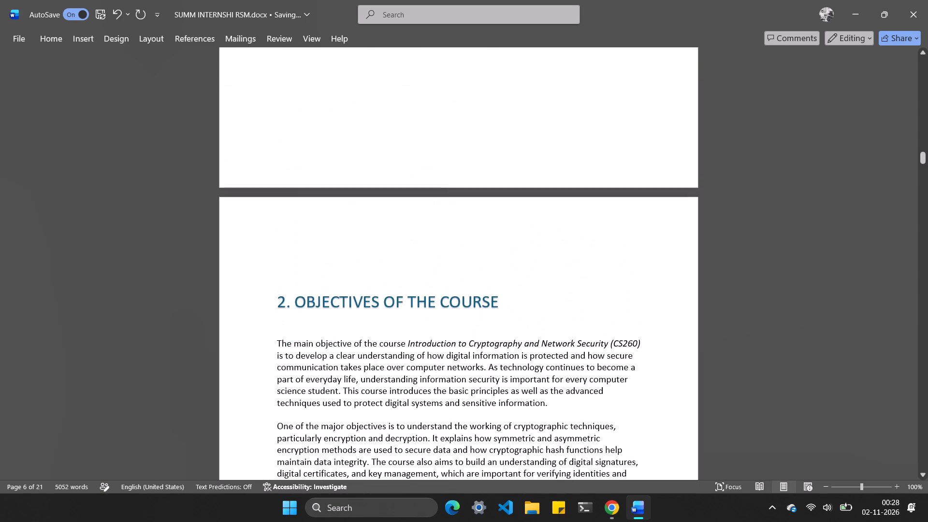
scroll(243, 322, "up", 20)
scroll(243, 322, "up", 13)
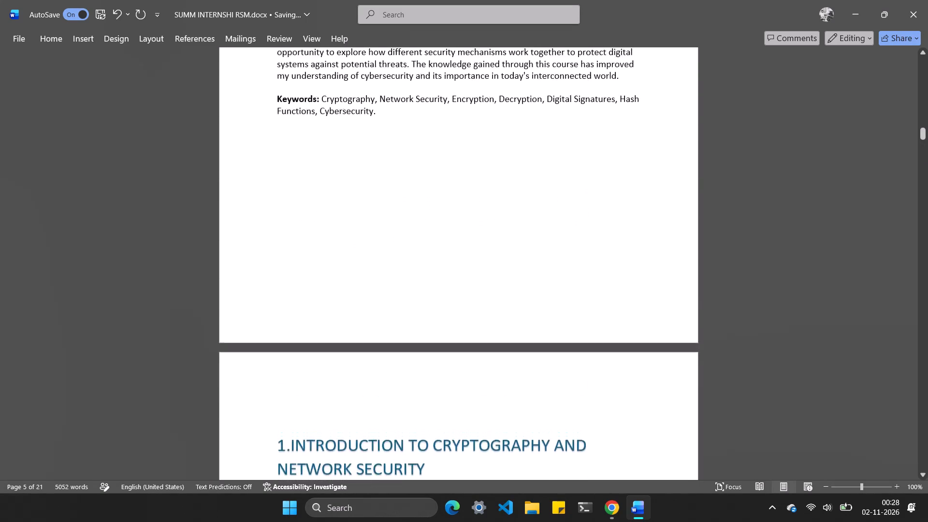
scroll(227, 318, "up", 20)
scroll(218, 318, "up", 17)
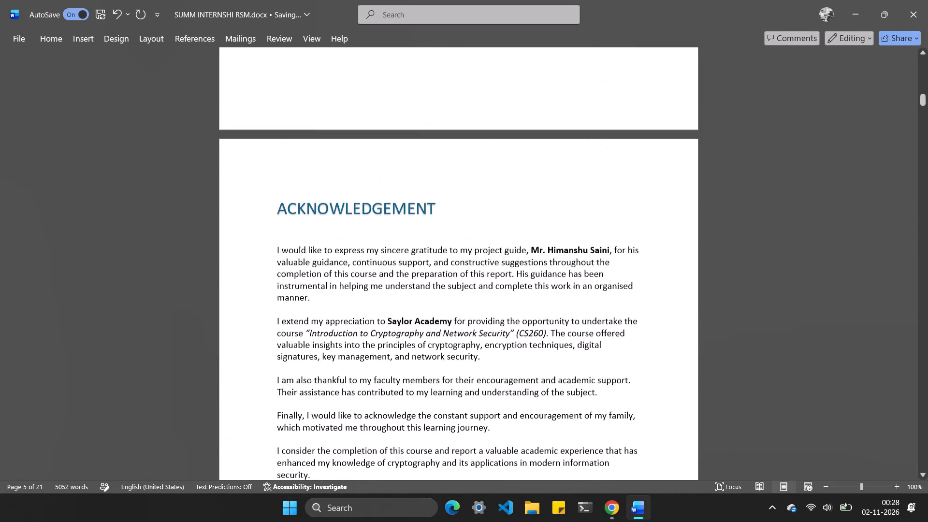
scroll(215, 318, "up", 9)
scroll(215, 318, "up", 17)
scroll(204, 320, "up", 16)
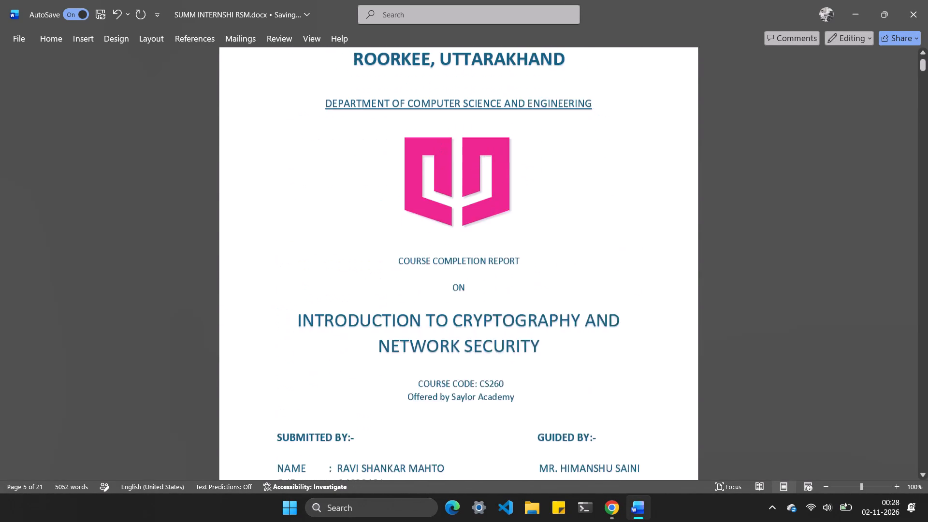
scroll(199, 322, "up", 9)
scroll(198, 322, "down", 20)
scroll(198, 322, "down", 10)
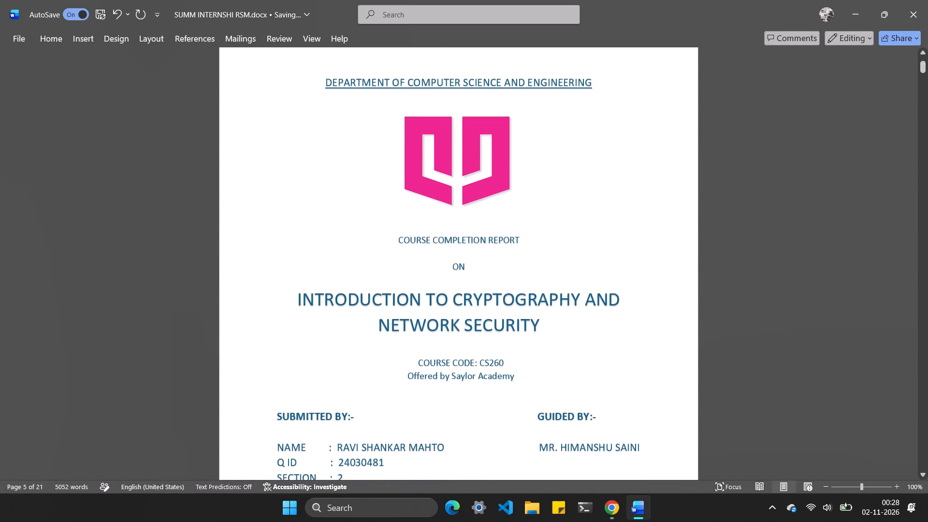
scroll(176, 359, "down", 13)
scroll(215, 375, "down", 7)
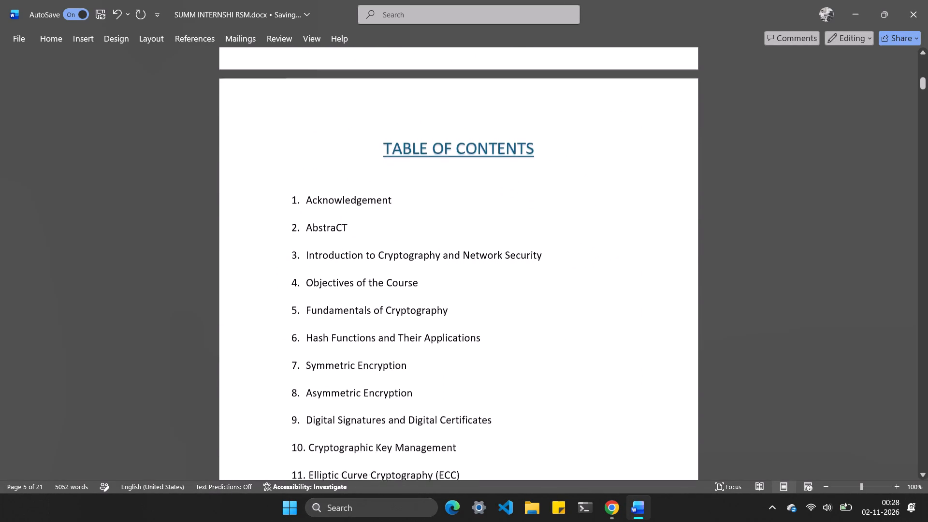
Remove and re-add the line break before the Acknowledgement heading so it starts at the top of its own page.
scroll(228, 376, "down", 20)
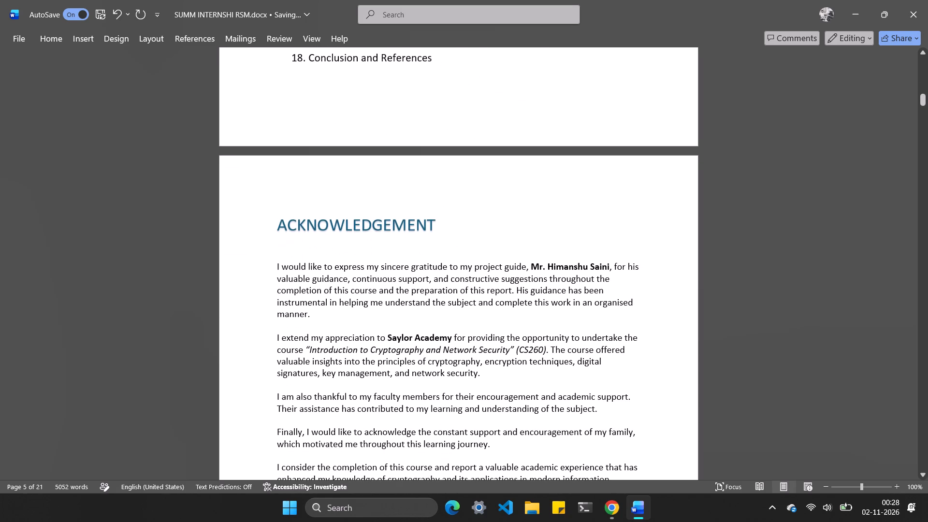
left_click(269, 228)
left_click(272, 221)
key("BackSpace")
key("Return")
Delete the extra blank lines above the Abstract heading so it sits on the first line of its page.
scroll(286, 272, "down", 13)
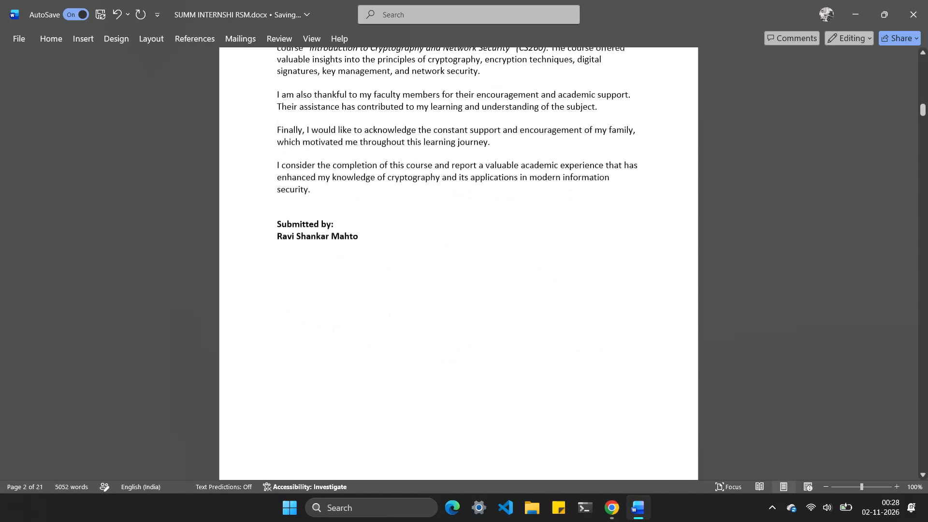
scroll(289, 277, "down", 11)
left_click(275, 246)
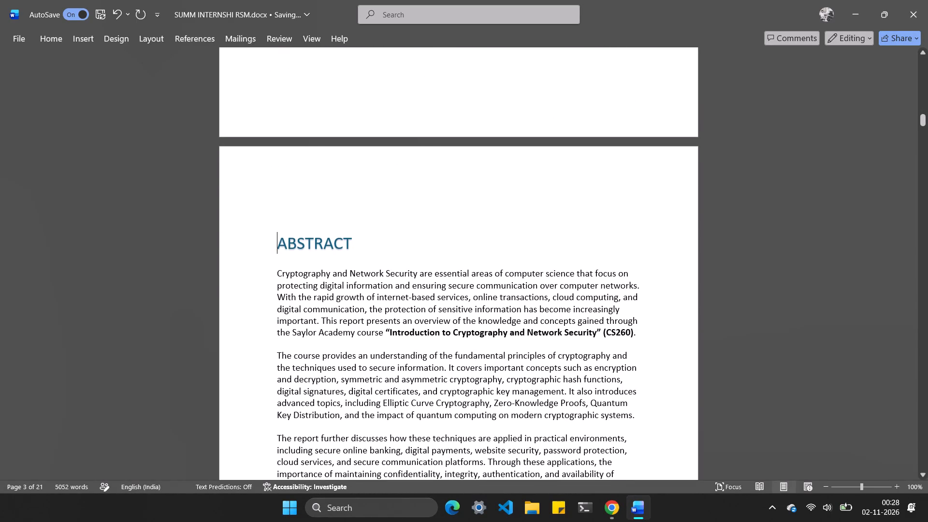
key("BackSpace")
key("BackSpace")
key("BackSpace")
key("Return")
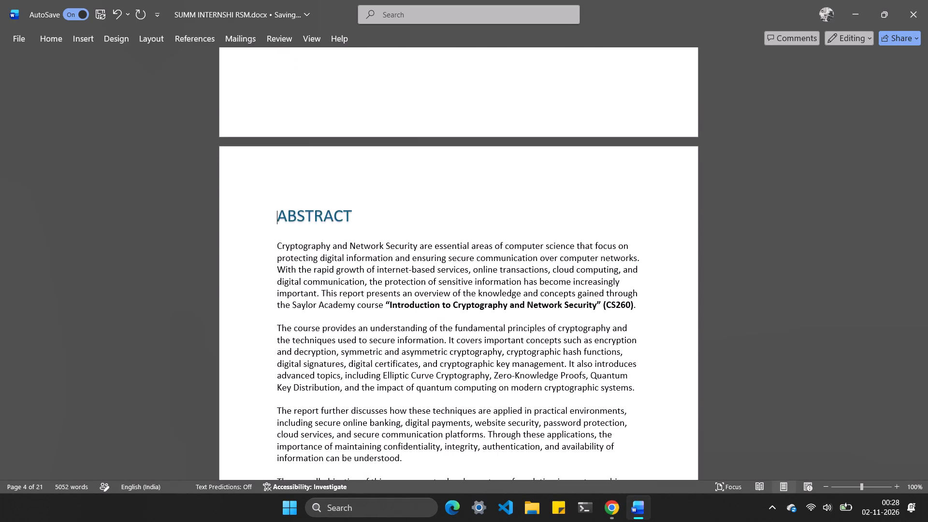
Delete the spare blank lines before the section 1 heading on cryptography and network security.
scroll(275, 246, "down", 20)
scroll(275, 246, "down", 2)
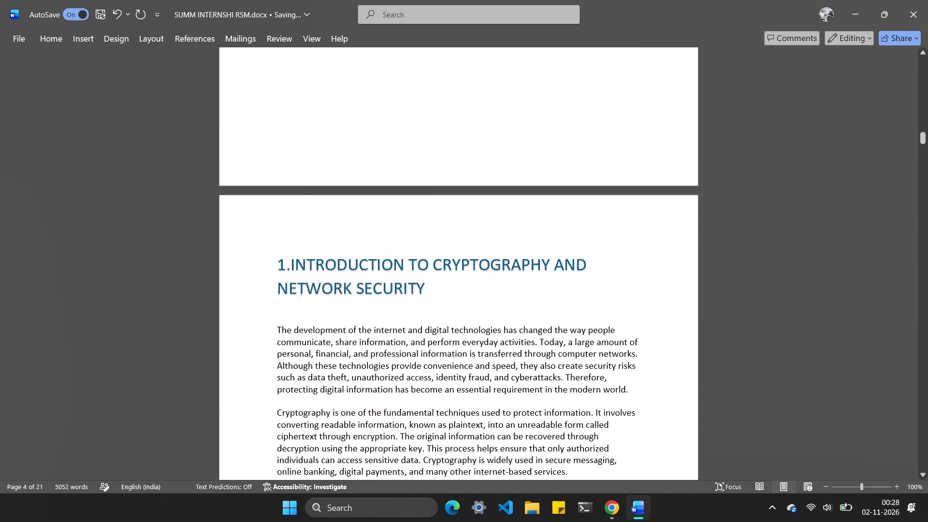
left_click(274, 263)
key("BackSpace")
key("BackSpace")
Delete the extra blank lines before the "2. Objectives of the Course" heading, leaving one break that starts it on a new page.
scroll(274, 261, "down", 20)
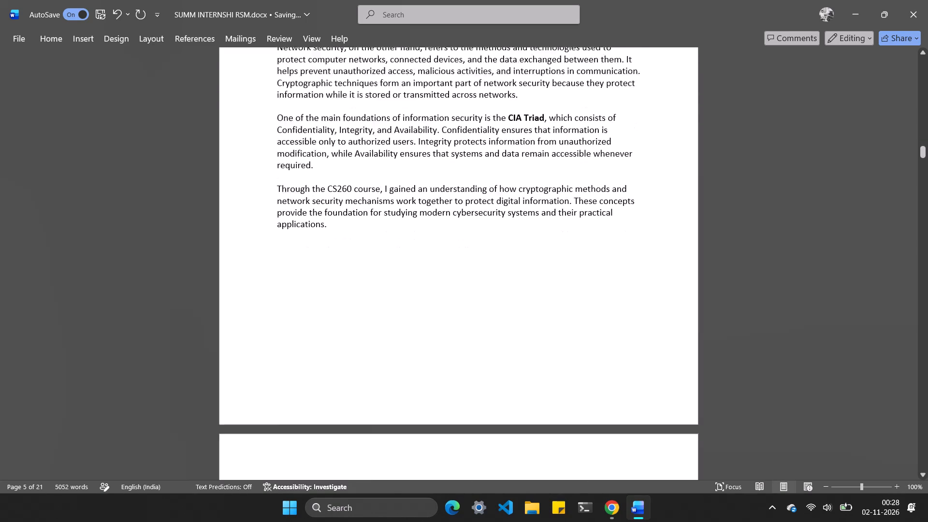
scroll(277, 259, "down", 8)
left_click(277, 145)
key("BackSpace")
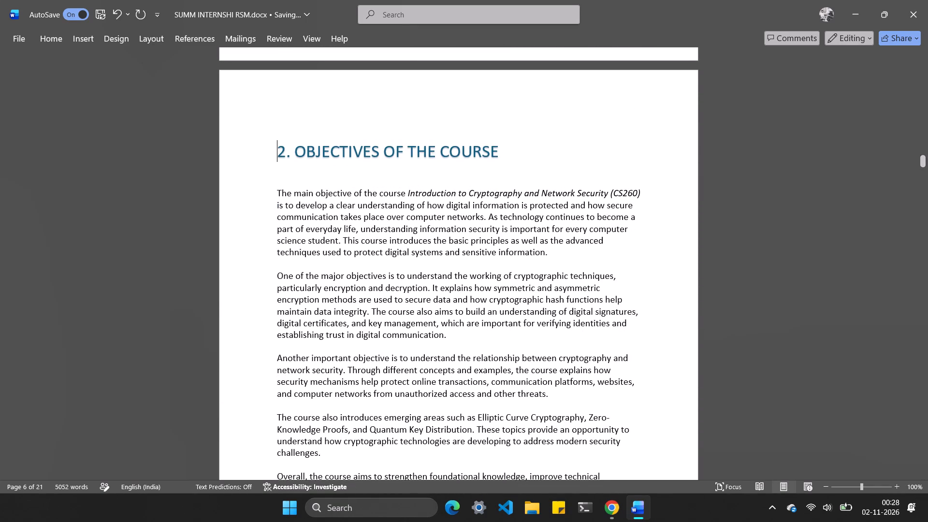
key("BackSpace")
key("BackSpace")
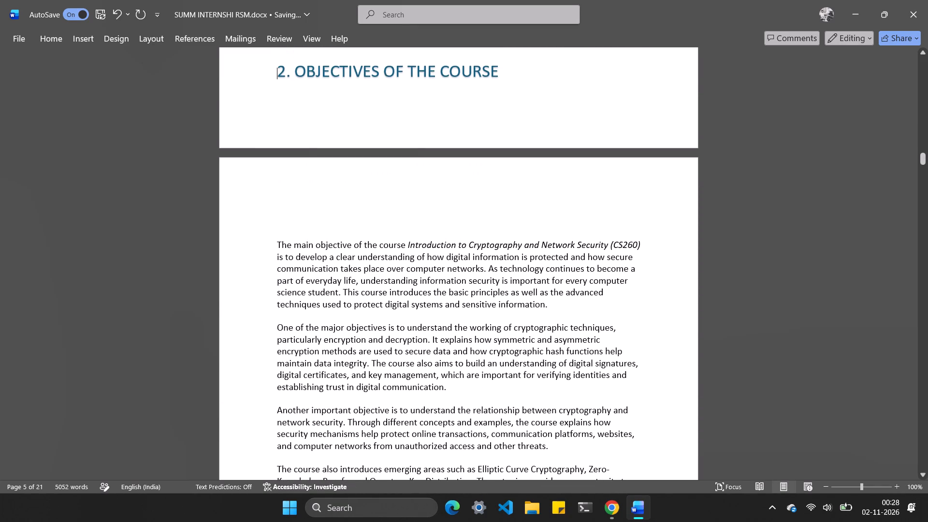
key("Return")
Delete the extra blank lines before the "3. Fundamentals of Cryptography" heading, leaving one break that starts it on a new page.
scroll(280, 183, "down", 20)
scroll(280, 183, "down", 8)
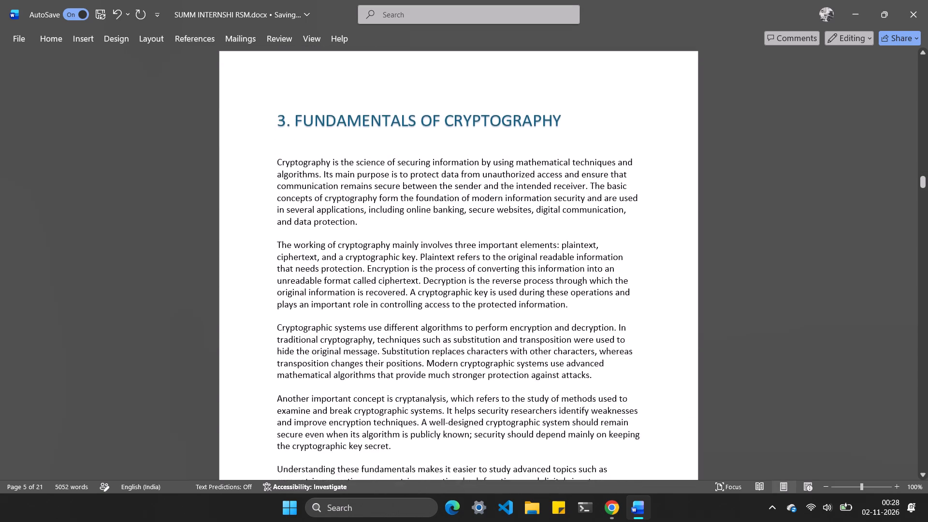
left_click(275, 98)
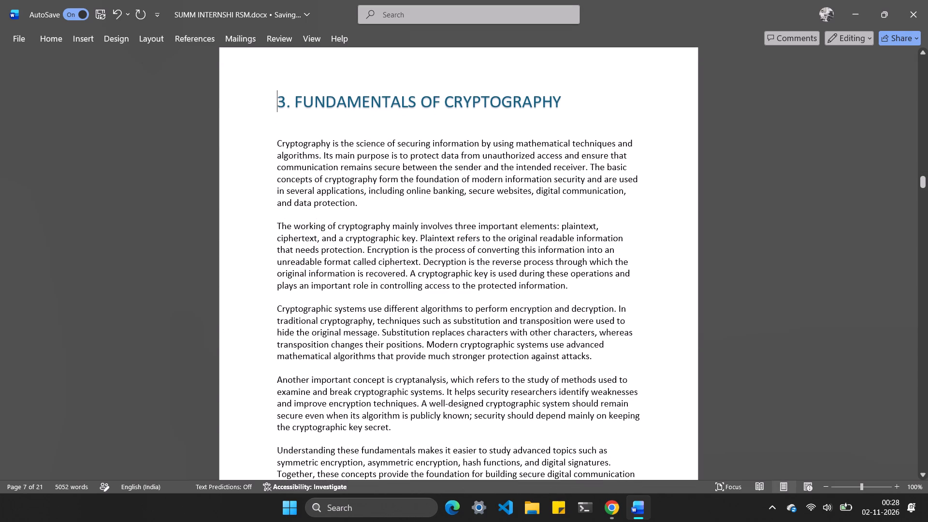
key("BackSpace")
key("BackSpace")
key("Return")
Trim the blank lines before the "4. Hash Functions and Their Applications" heading, keeping one break that starts it on a new page.
scroll(265, 120, "down", 4)
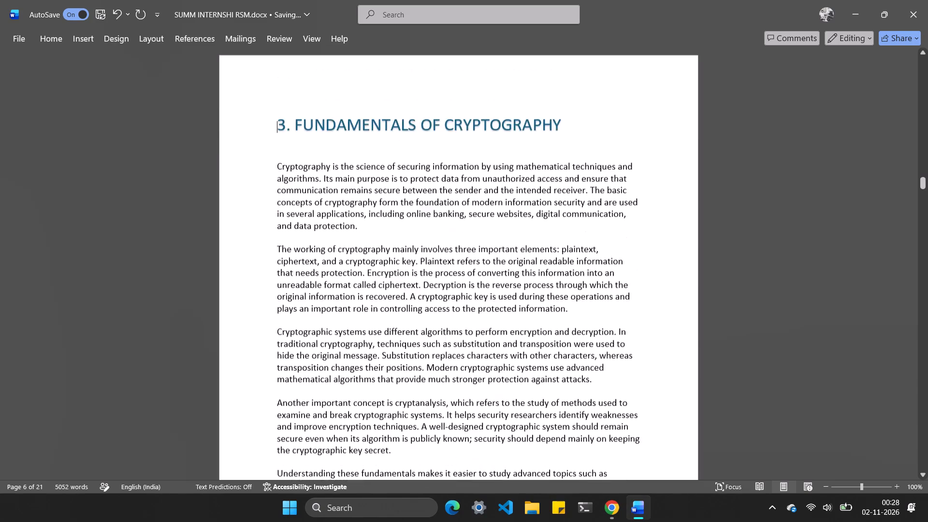
scroll(267, 151, "down", 20)
scroll(267, 151, "down", 6)
scroll(282, 133, "up", 3)
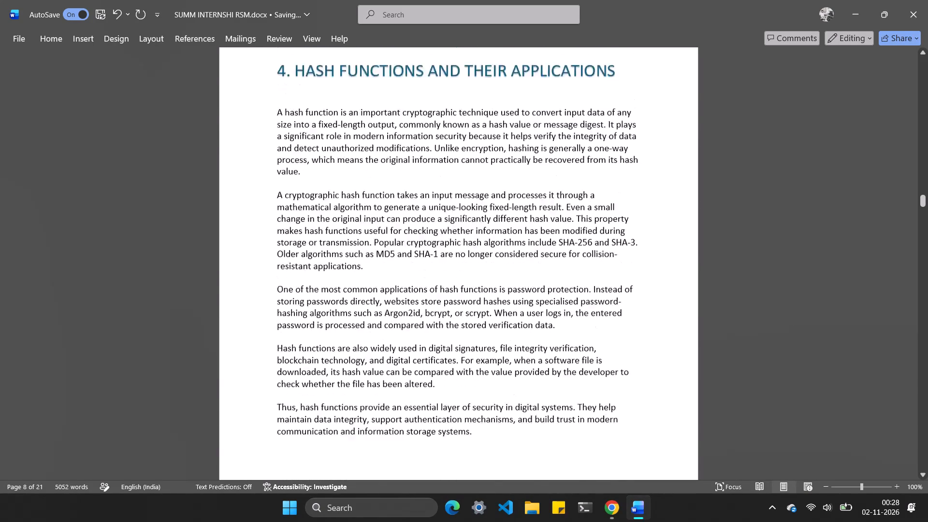
scroll(282, 133, "up", 2)
left_click(274, 187)
key("BackSpace")
key("BackSpace")
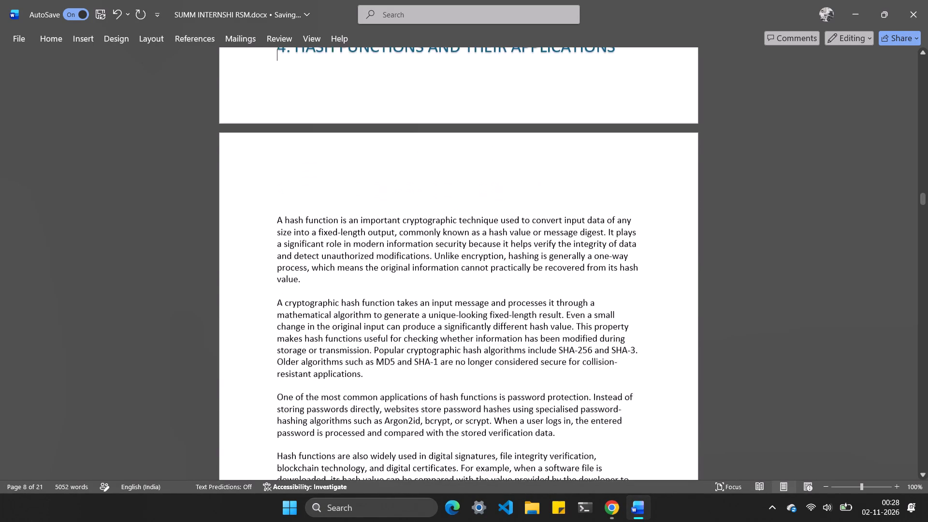
key("Return")
Trim the blank lines before the "5. Symmetric Encryption" heading, keeping one break that starts it on a new page.
scroll(275, 187, "down", 20)
scroll(275, 187, "down", 1)
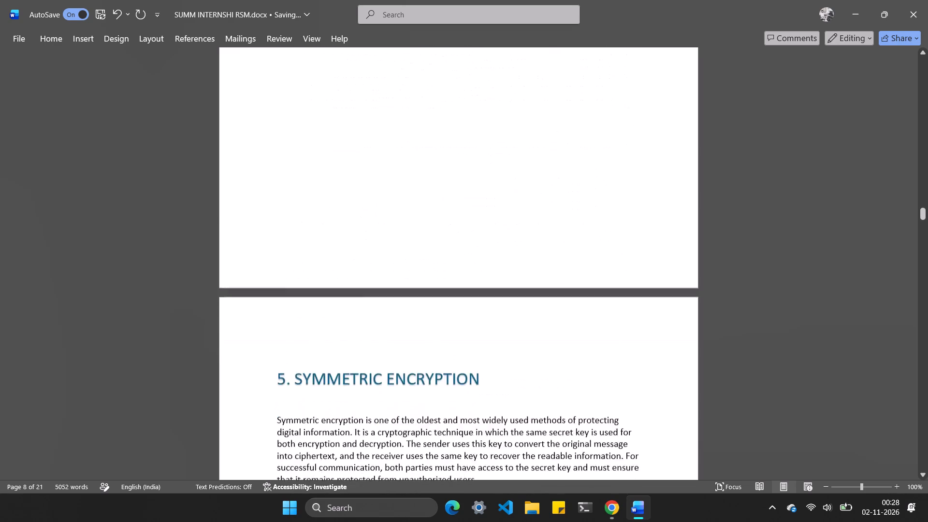
scroll(282, 195, "down", 3)
left_click(271, 225)
key("BackSpace")
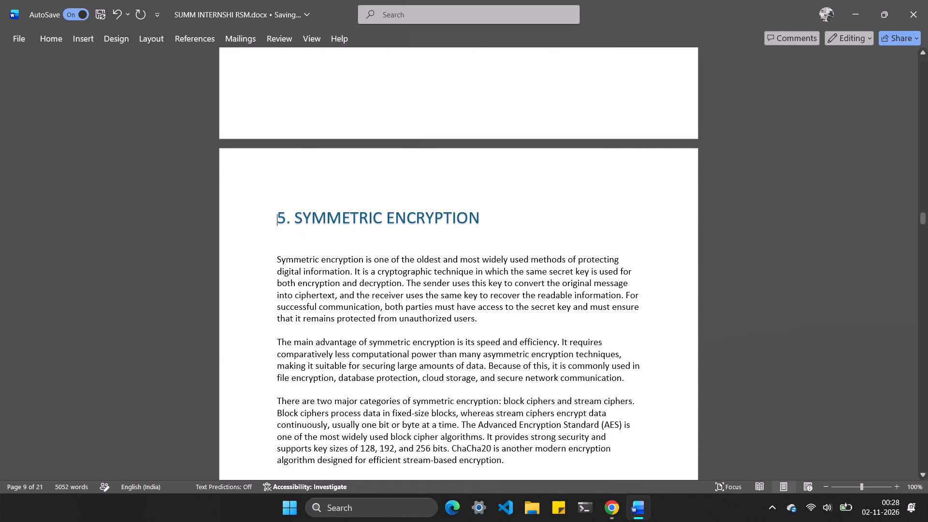
key("BackSpace")
key("BackSpace")
key("Return")
Trim the blank lines before the "6. Asymmetric Encryption" heading, keeping one break that starts it on a new page.
scroll(274, 217, "down", 6)
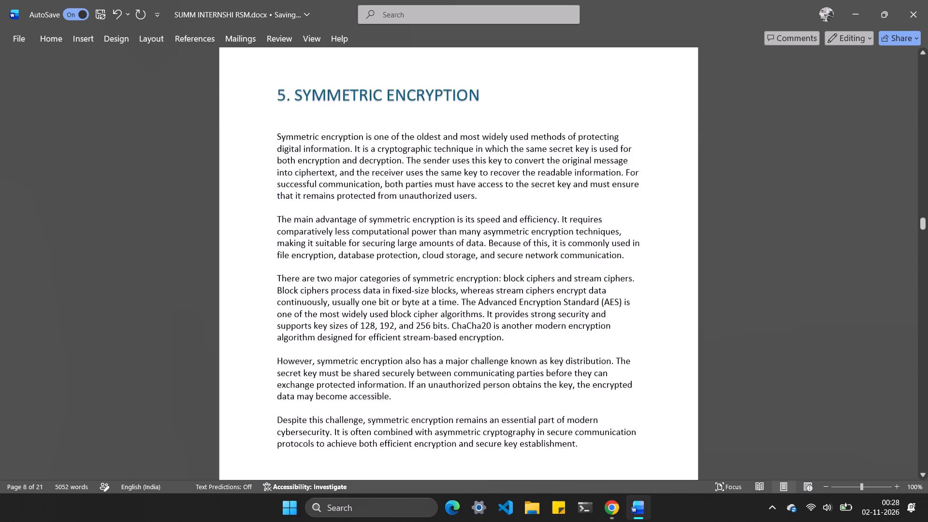
scroll(278, 228, "down", 20)
left_click(276, 165)
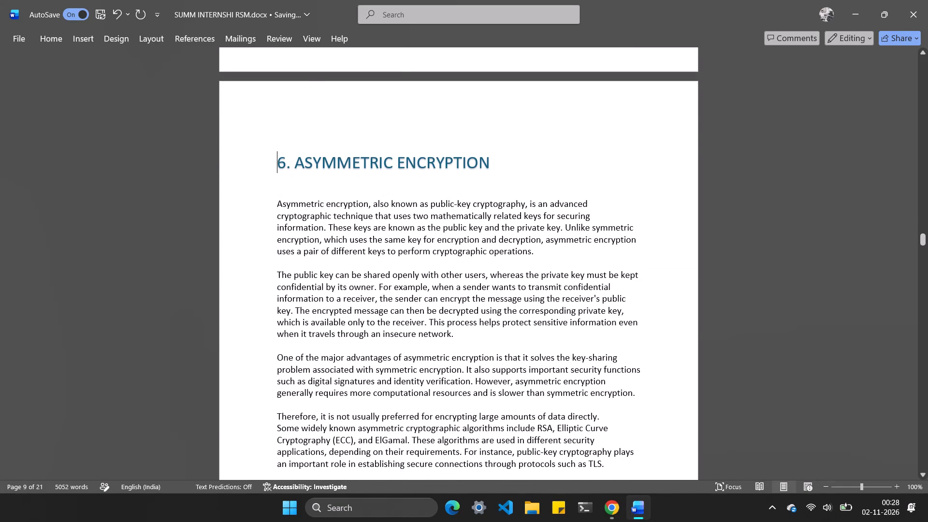
key("BackSpace")
key("BackSpace")
key("BackSpace")
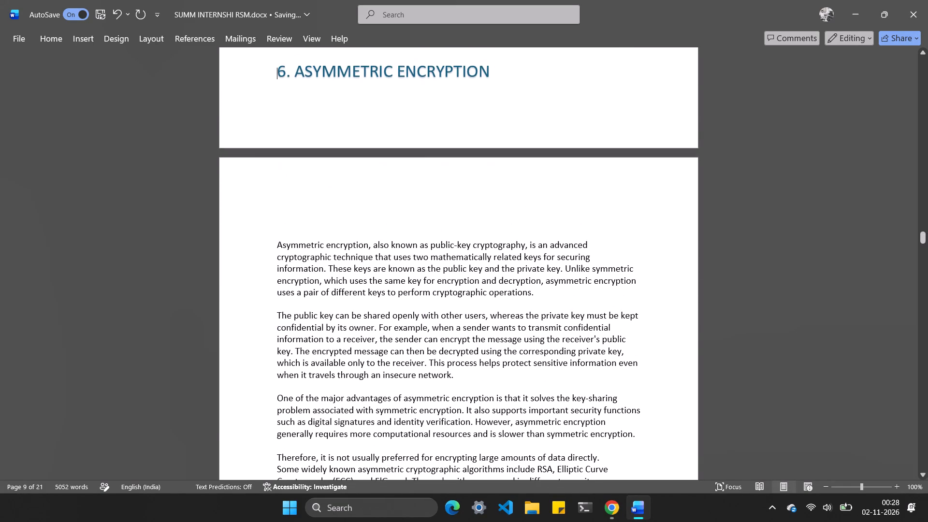
key("Return")
Trim the blank lines before the "7. Digital Signatures and Digital Certificates" heading, keeping one break that starts it on a new page.
scroll(276, 168, "down", 20)
scroll(276, 168, "down", 4)
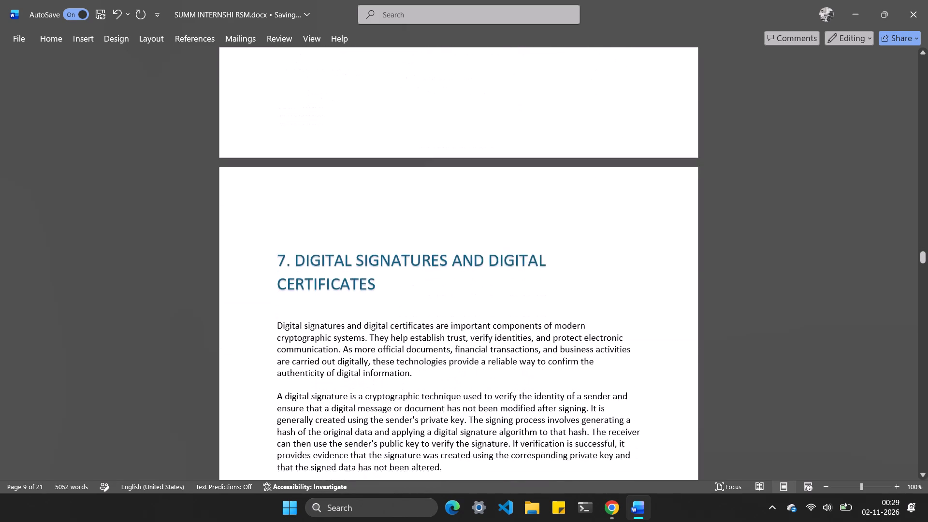
left_click(277, 237)
key("BackSpace")
key("BackSpace")
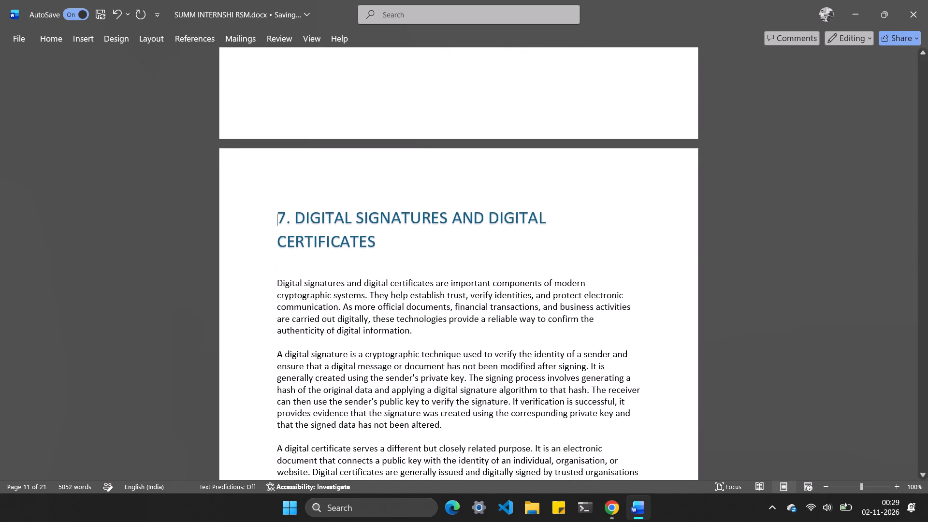
key("BackSpace")
key("BackSpace")
key("BackSpace")
key("BackSpace")
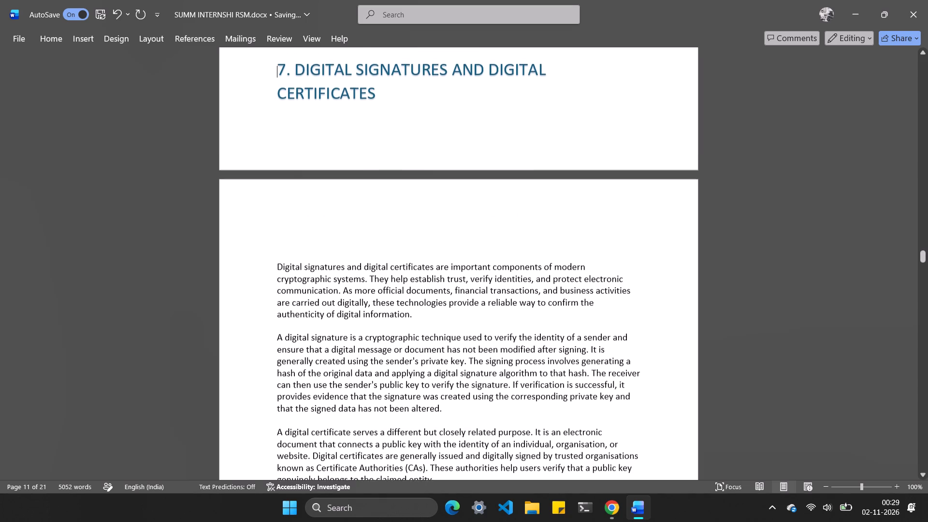
key("Return")
scroll(280, 225, "down", 15)
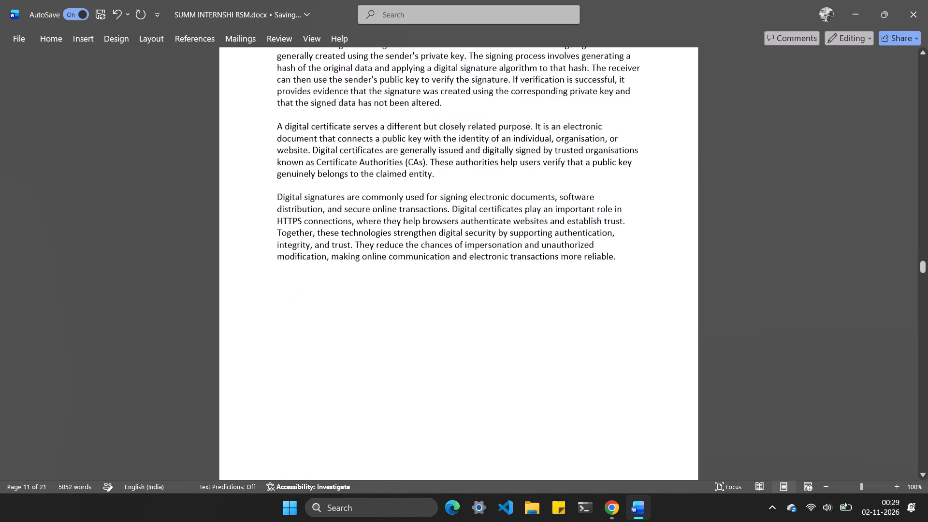
Trim the blank lines before the "8. Cryptographic Key Management" heading, keeping one break that starts it on a new page.
scroll(282, 222, "down", 4)
scroll(294, 294, "down", 6)
left_click(277, 213)
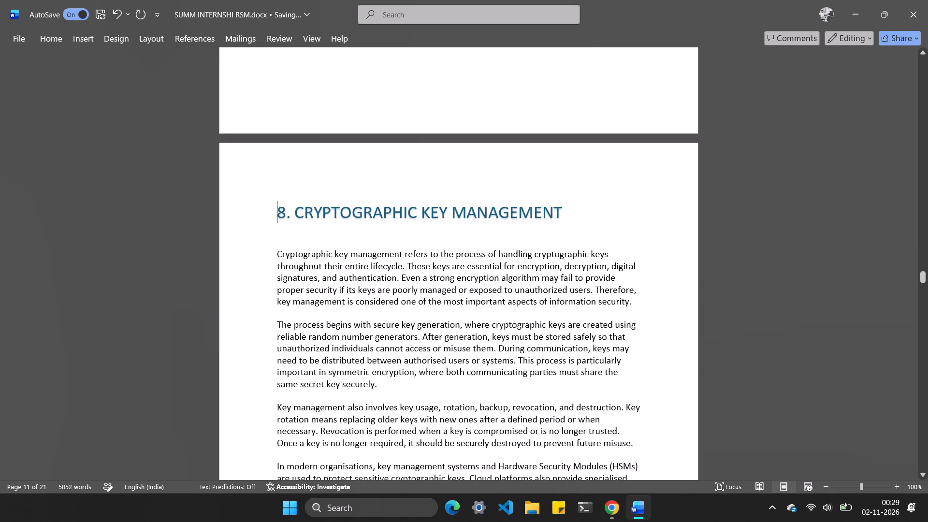
key("BackSpace")
key("BackSpace")
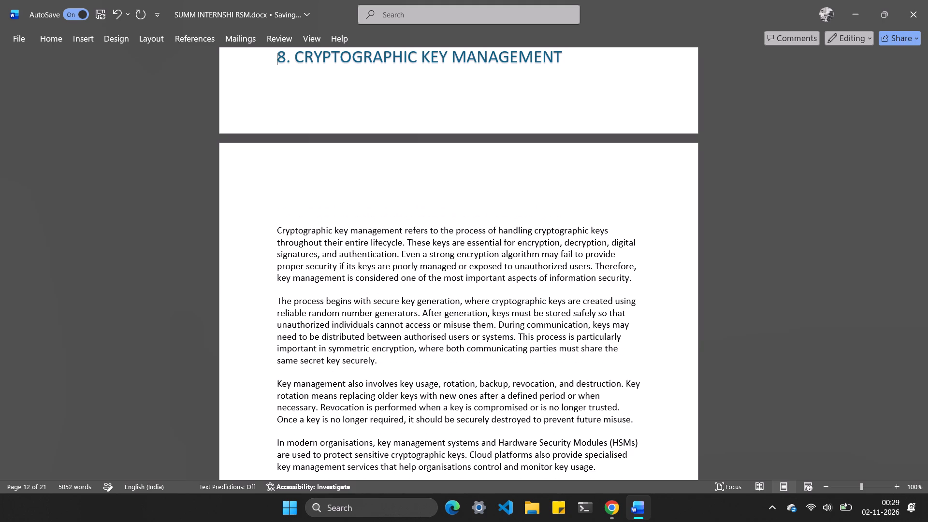
key("Return")
Trim the blank lines before the "9. Elliptic Curve Cryptography (ECC)" heading, keeping one break that starts it on a new page.
scroll(276, 213, "down", 20)
scroll(276, 213, "down", 6)
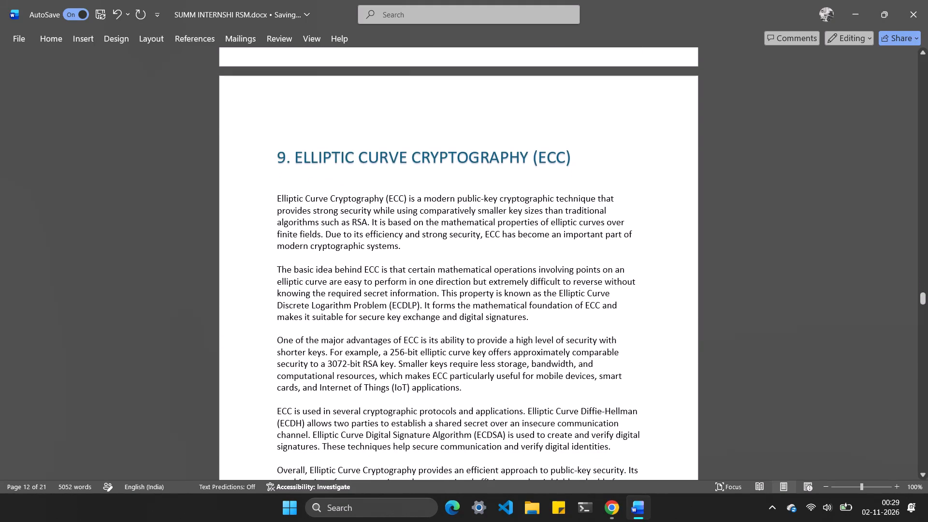
left_click(276, 158)
key("BackSpace")
key("BackSpace")
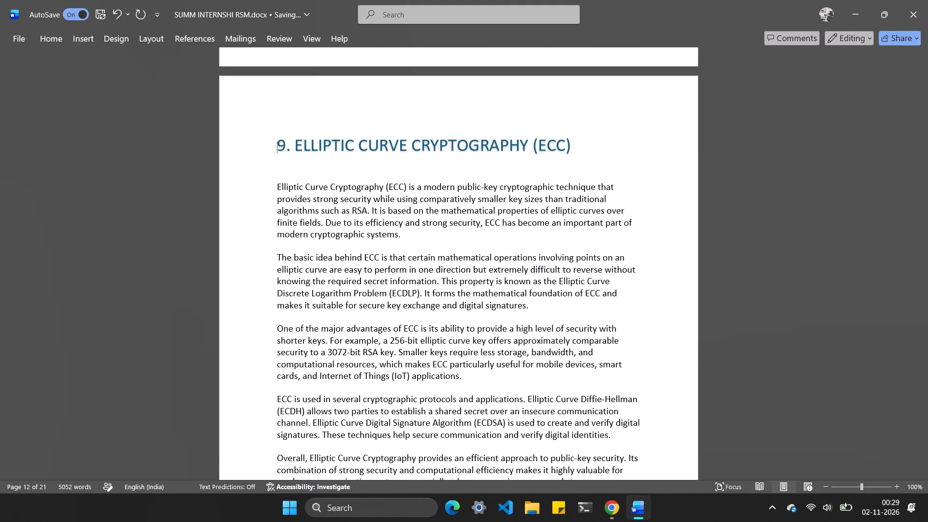
key("BackSpace")
key("Return")
Trim the blank lines before the "10. Zero-Knowledge Proofs" heading, keeping one break that starts it on a new page.
scroll(276, 159, "down", 19)
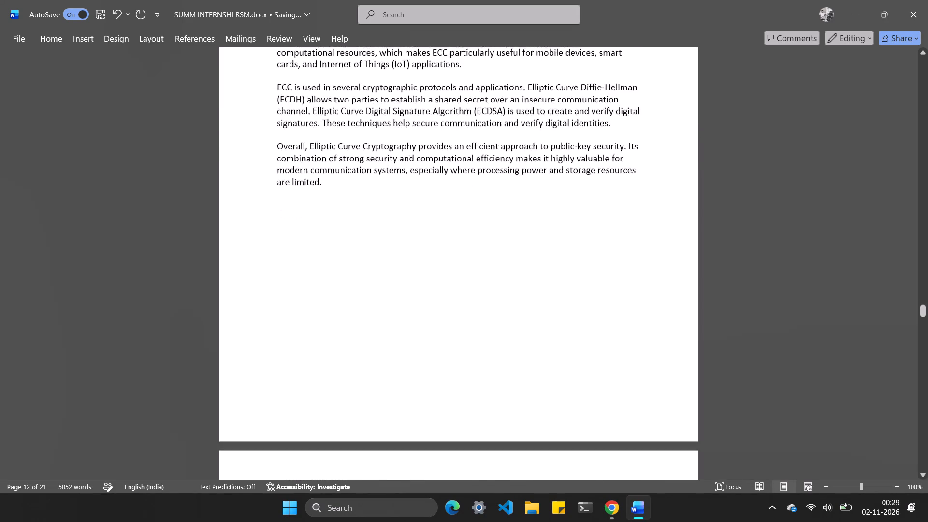
scroll(277, 190, "down", 10)
scroll(279, 124, "up", 3)
left_click(273, 139)
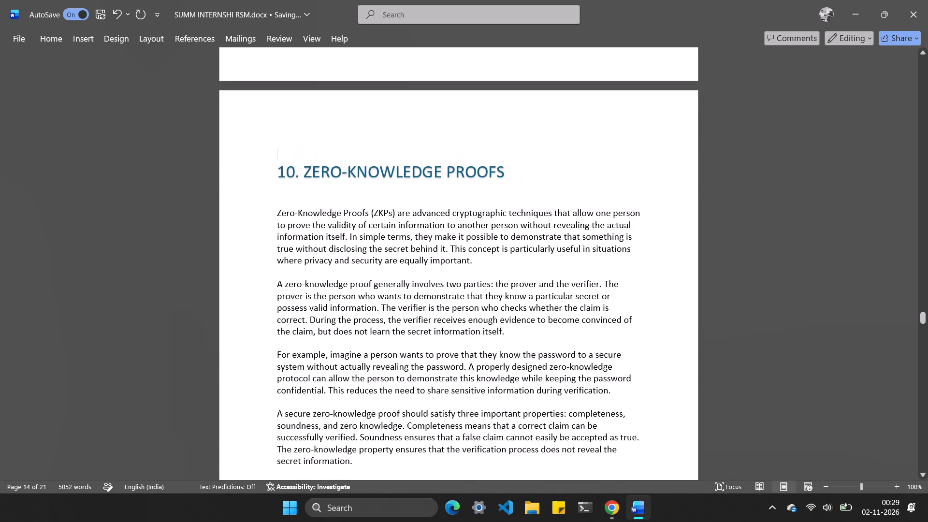
left_click(277, 166)
key("BackSpace")
key("BackSpace")
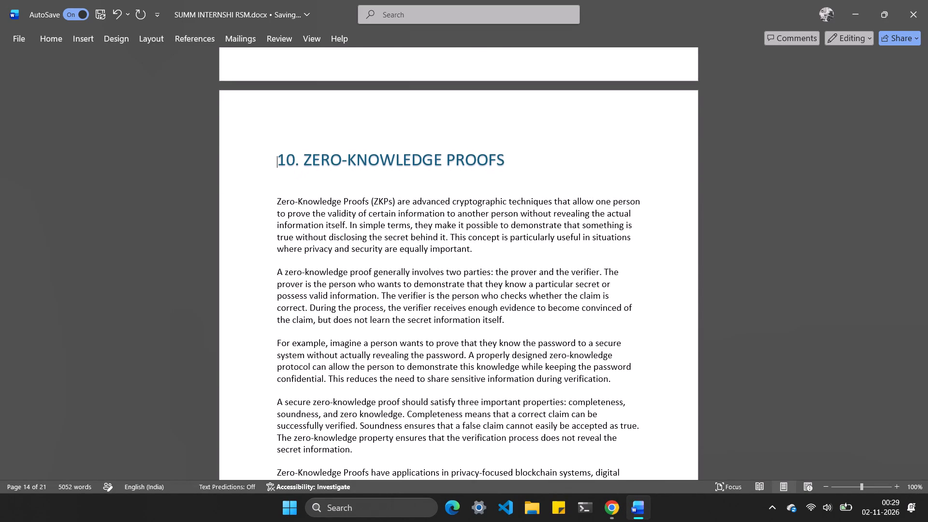
key("BackSpace")
key("Return")
Trim the blank lines before the "11. Quantum Key Distribution (QKD)" heading, keeping one break that starts it on a new page.
scroll(275, 174, "down", 19)
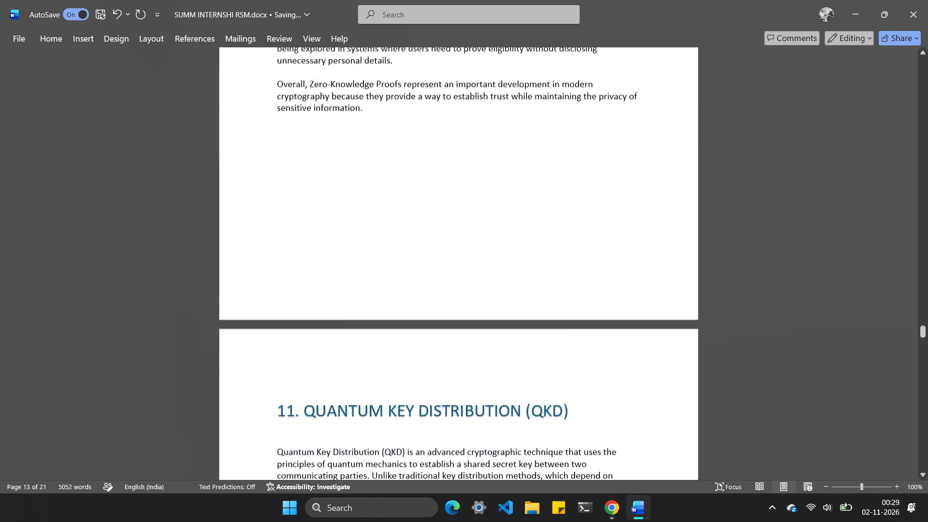
scroll(283, 199, "down", 4)
left_click(276, 254)
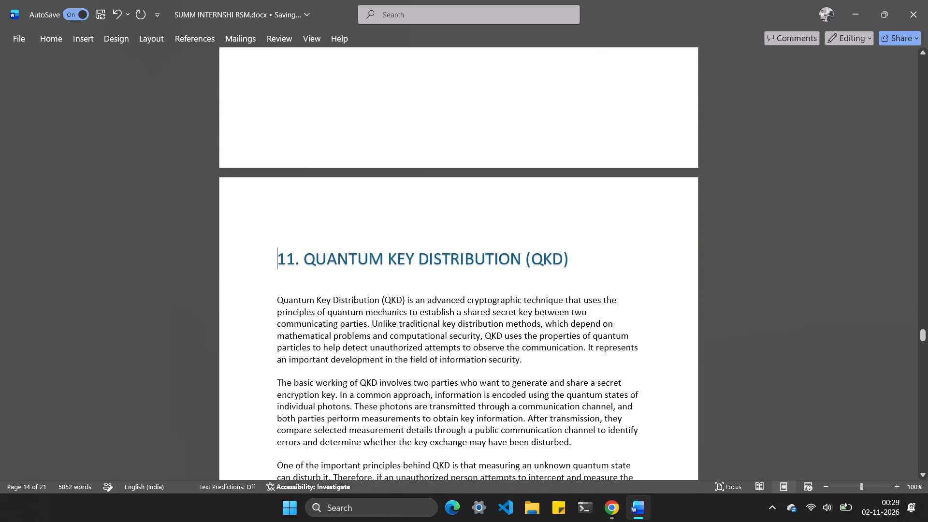
key("BackSpace")
key("BackSpace")
key("BackSpace")
key("Return")
Trim the blank lines before the "12. Quantum Algorithms in Cryptography" heading, keeping one break that starts it on a new page.
scroll(277, 244, "down", 6)
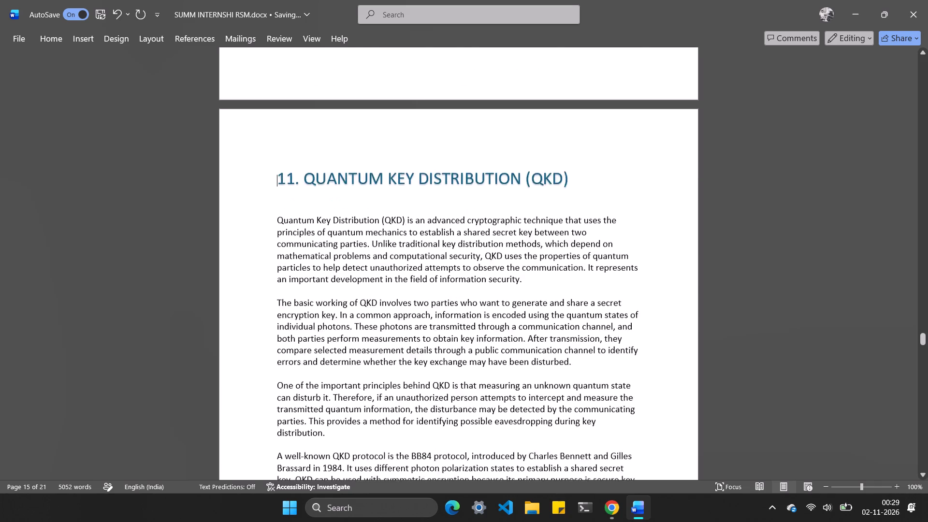
scroll(277, 244, "down", 20)
scroll(277, 244, "down", 1)
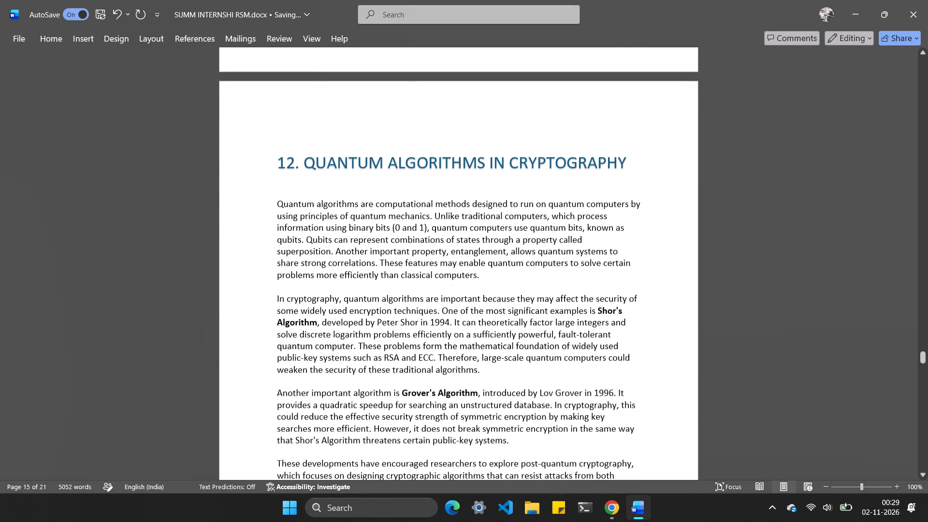
left_click(275, 165)
key("BackSpace")
key("BackSpace")
key("BackSpace")
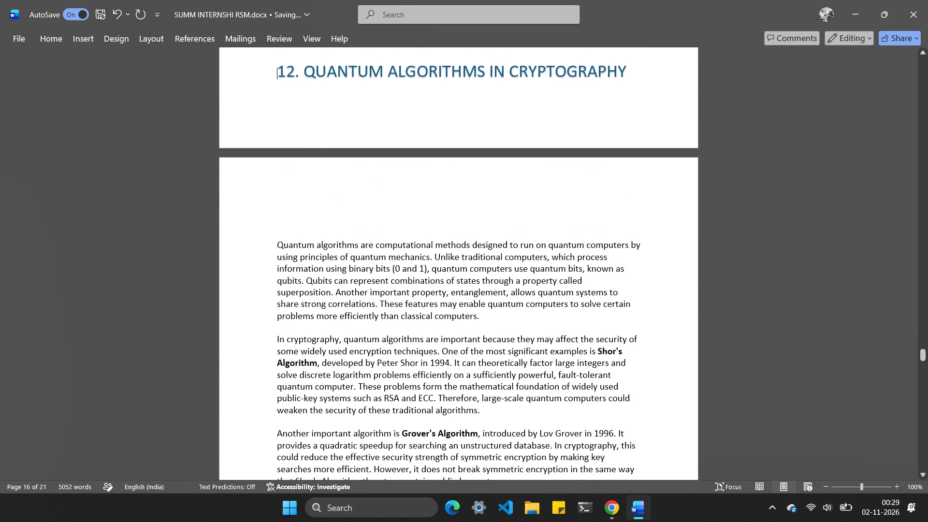
key("Return")
Trim the blank lines before the "13. Practical Applications of Cryptography" heading, keeping one break that starts it on a new page.
scroll(272, 170, "down", 20)
scroll(272, 170, "down", 4)
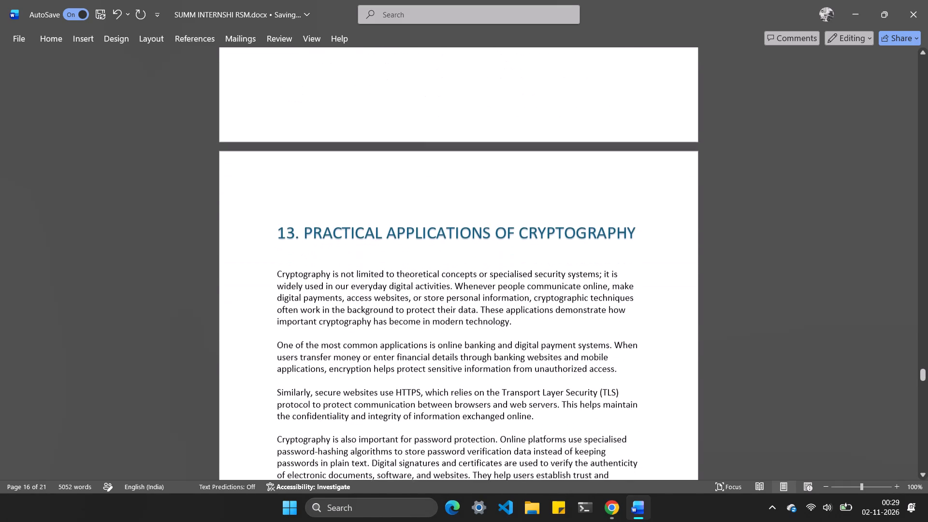
left_click(275, 231)
key("BackSpace")
key("BackSpace")
key("BackSpace")
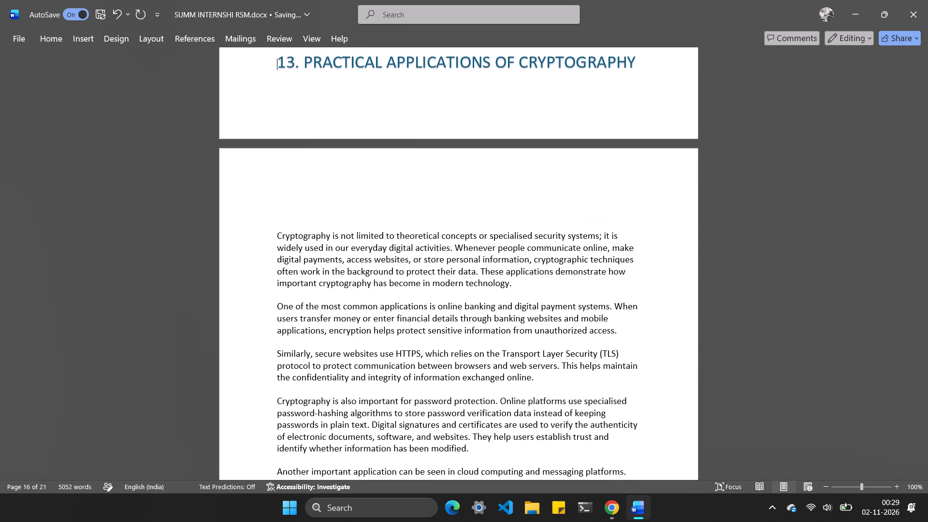
key("Return")
Trim the blank lines before the "14. Learning Outcomes and Skills Acquired" heading, keeping one break that starts it on a new page.
scroll(279, 220, "down", 20)
scroll(279, 220, "down", 7)
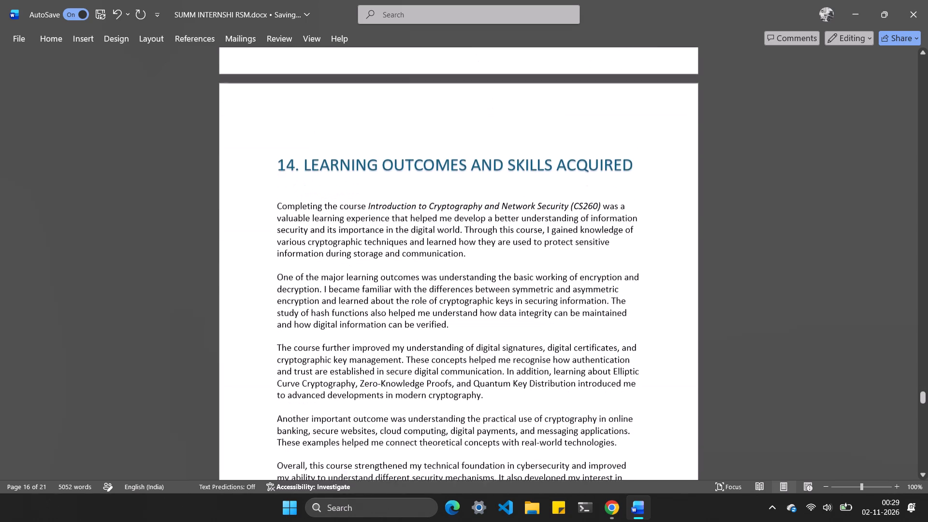
left_click(275, 138)
key("BackSpace")
key("BackSpace")
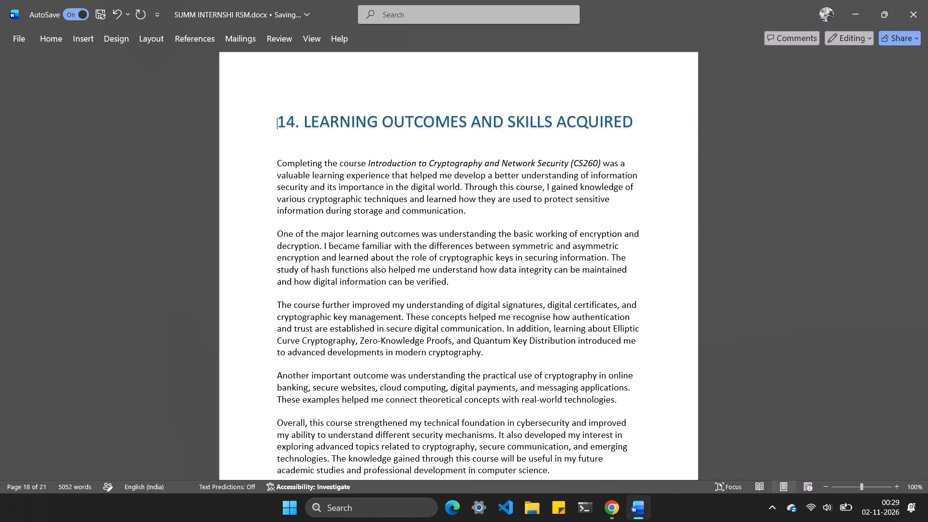
key("BackSpace")
key("Return")
Insert six blank lines before the "15. Challenges and Future Scope of Cryptography" heading so it starts on a new page.
scroll(274, 146, "down", 20)
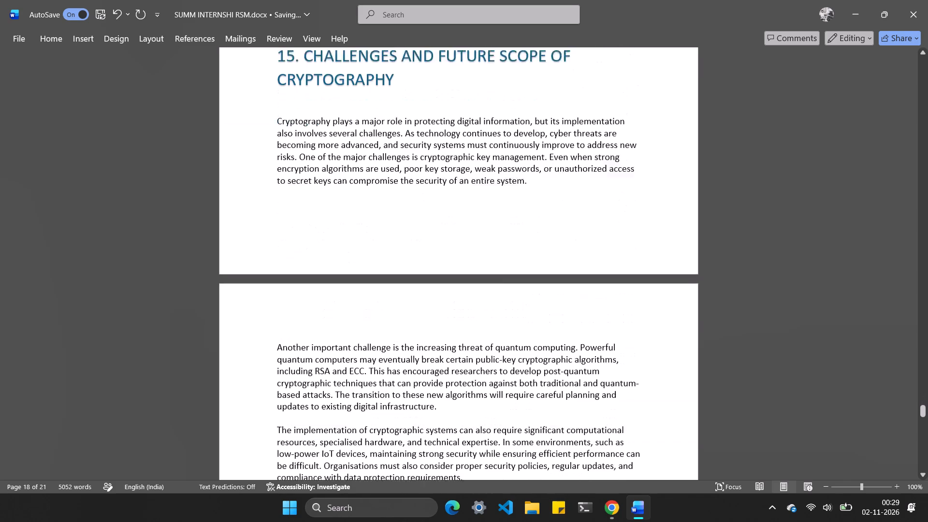
scroll(276, 153, "up", 6)
left_click(274, 205)
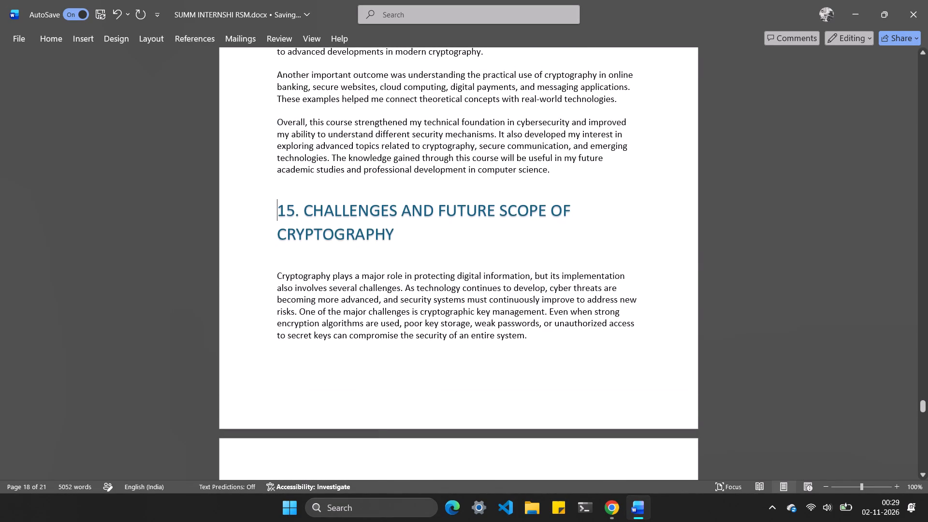
key("Return")
key("Return")
key("Return")
key("Return")
key("Return")
key("Return")
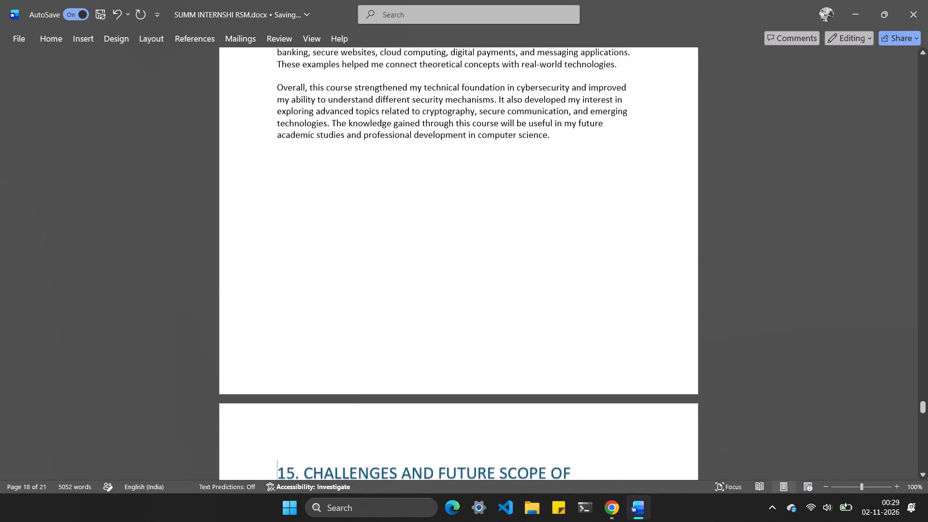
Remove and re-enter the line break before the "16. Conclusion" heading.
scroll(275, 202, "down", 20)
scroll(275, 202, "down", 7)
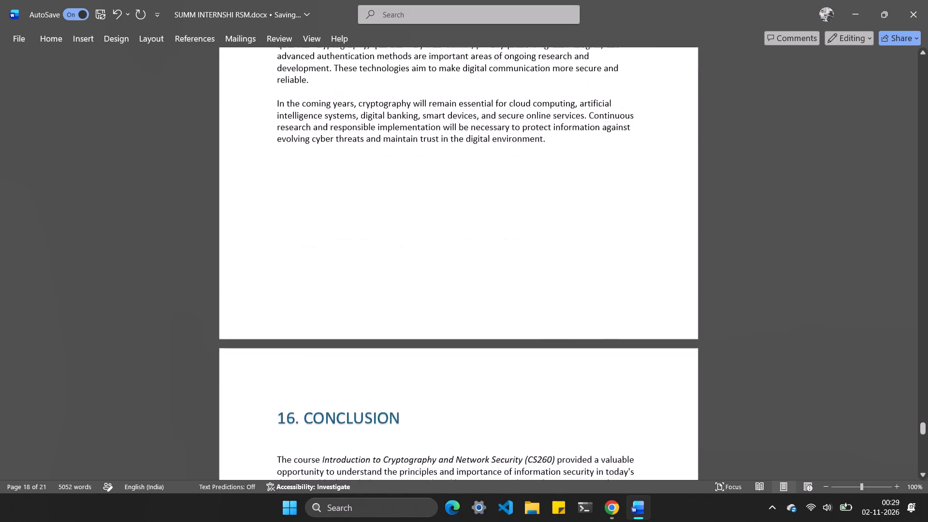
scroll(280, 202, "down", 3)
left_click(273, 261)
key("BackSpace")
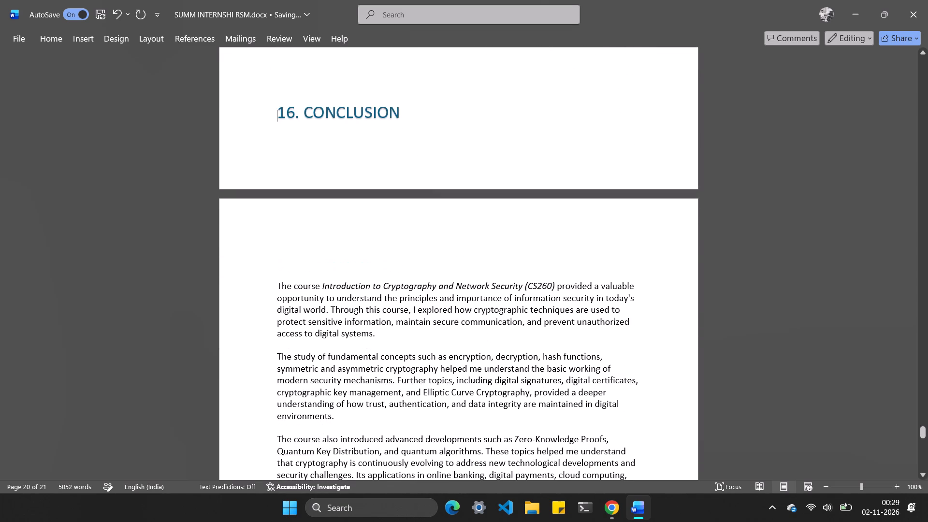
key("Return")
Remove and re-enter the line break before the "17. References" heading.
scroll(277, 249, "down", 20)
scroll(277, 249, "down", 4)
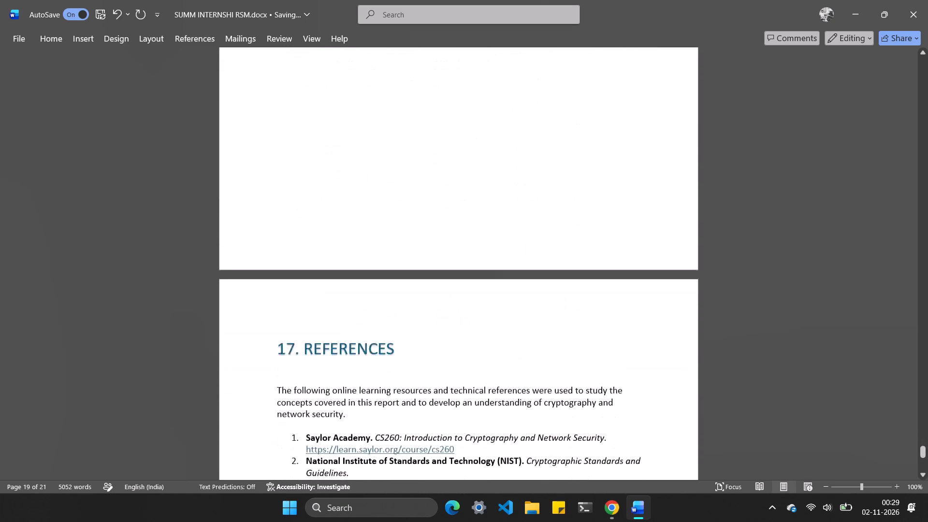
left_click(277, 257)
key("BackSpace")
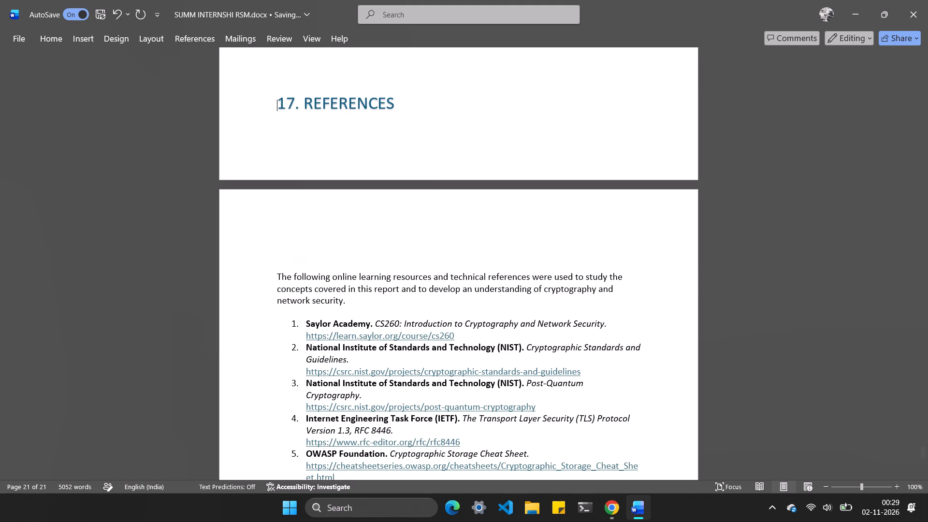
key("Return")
Save the internship report after reaching its last page.
scroll(278, 249, "down", 19)
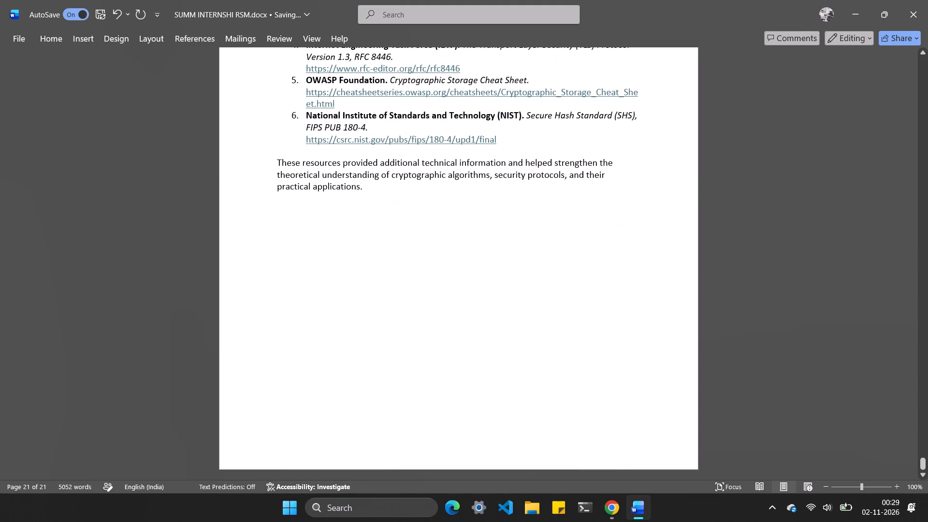
key("ctrl+s")
key("ctrl+s")
key("ctrl+s")
key("ctrl+s")
key("ctrl+s")
key("ctrl+s")
key("ctrl+s")
Close the report document and the ChatGPT browser window, leaving only the desktop.
left_click(917, 14)
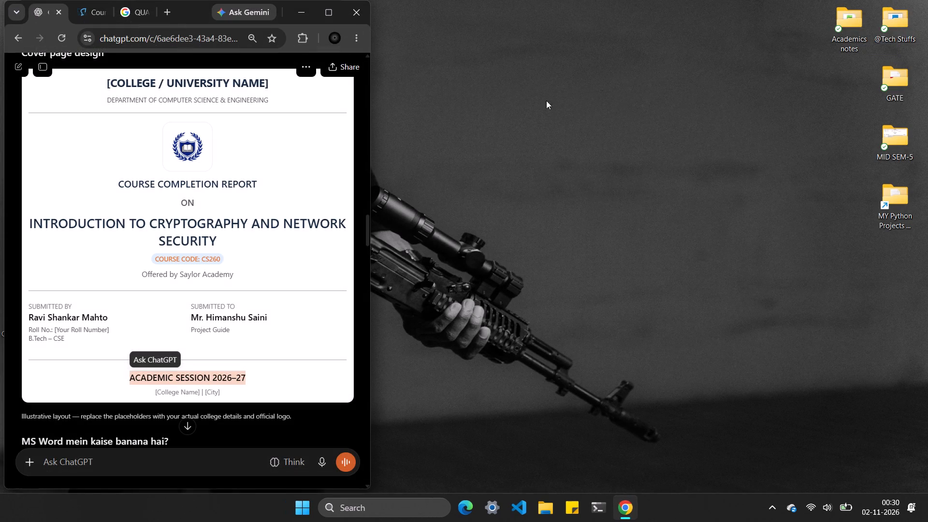
left_click(353, 14)
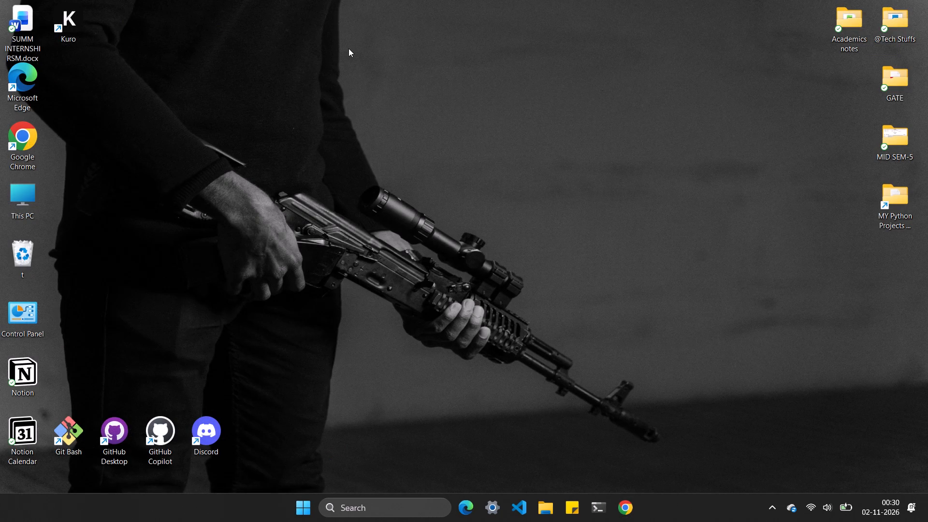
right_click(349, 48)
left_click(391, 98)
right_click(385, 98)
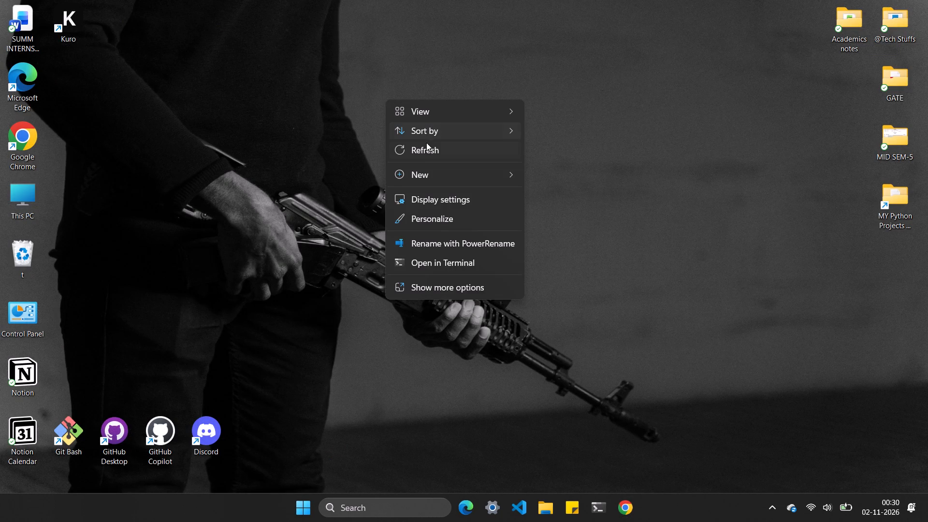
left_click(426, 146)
Reopen the report SUMM INTERNSHI RSM.docx from the desktop in Word.
double_click(27, 17)
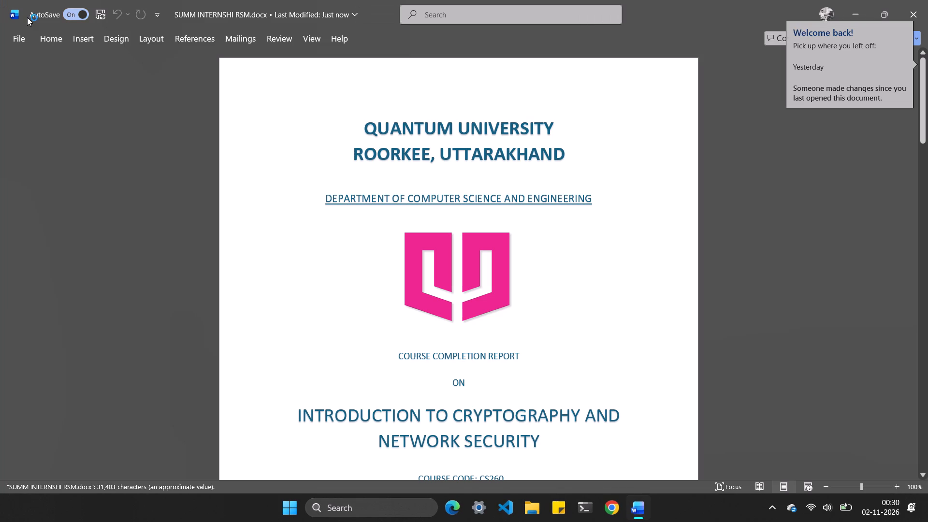
Look through the reopened report from the cover to section 1, examining the layout of contents, acknowledgement and abstract pages.
scroll(629, 301, "down", 9)
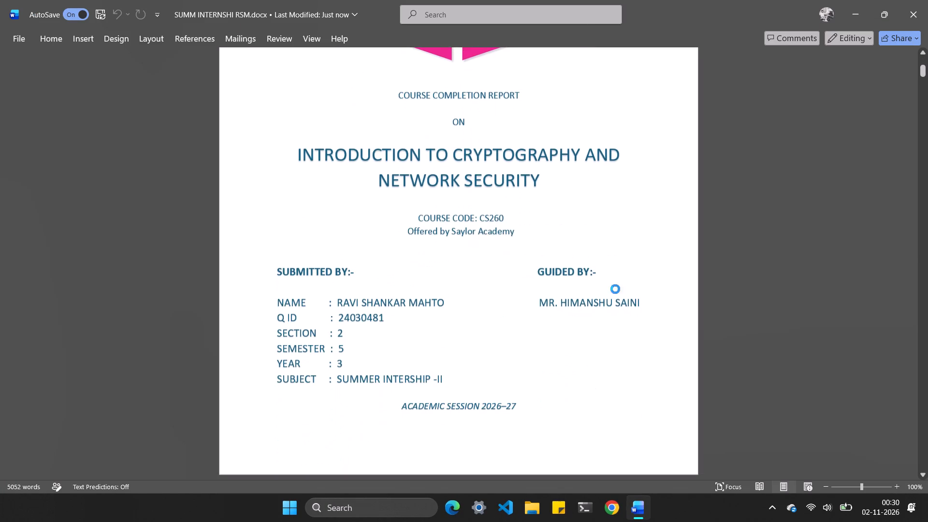
scroll(610, 280, "down", 12)
scroll(603, 294, "down", 12)
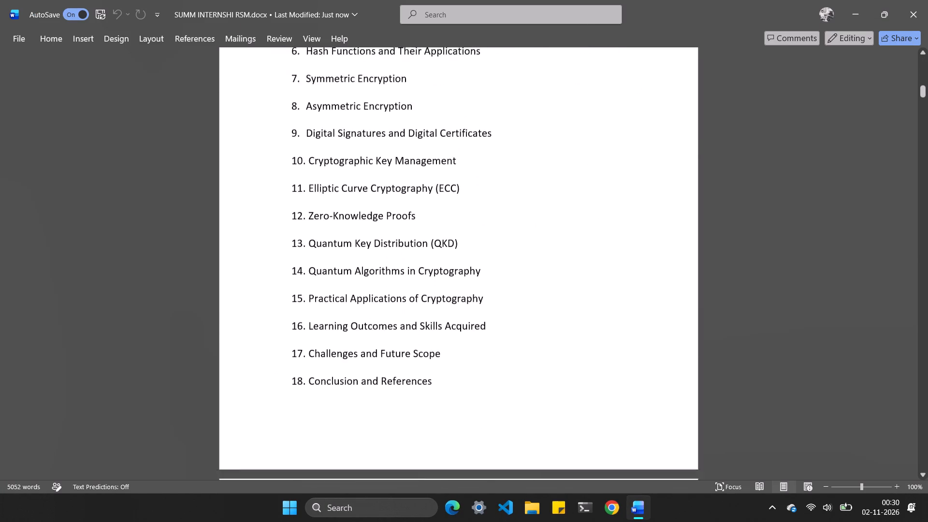
scroll(603, 293, "down", 15)
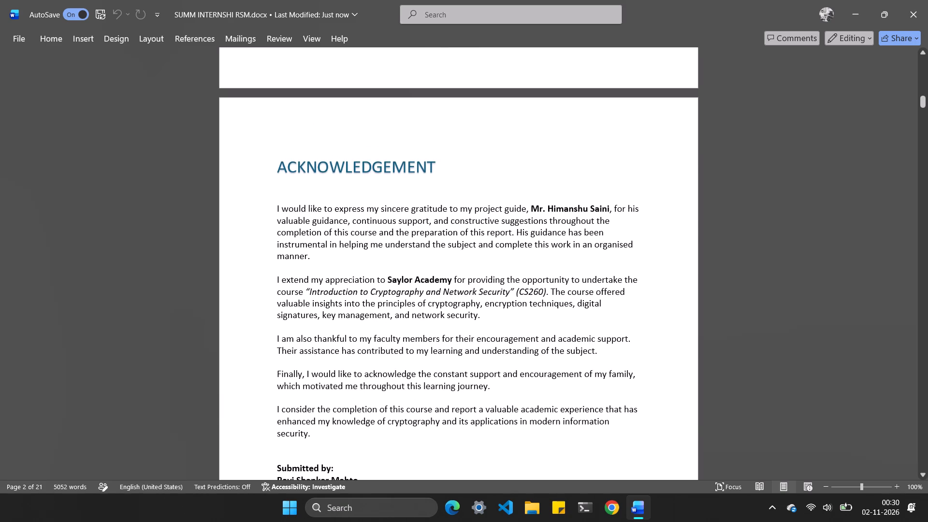
scroll(603, 290, "down", 20)
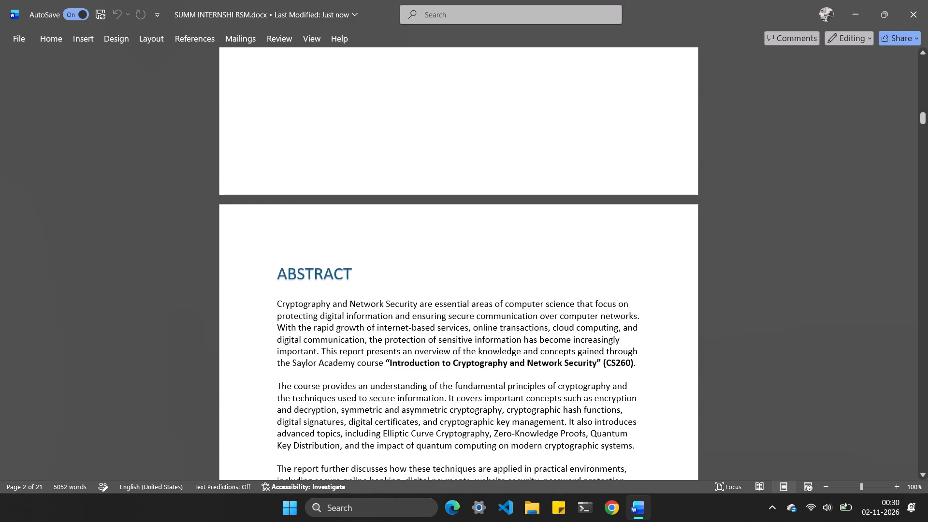
scroll(602, 286, "down", 12)
scroll(602, 284, "down", 10)
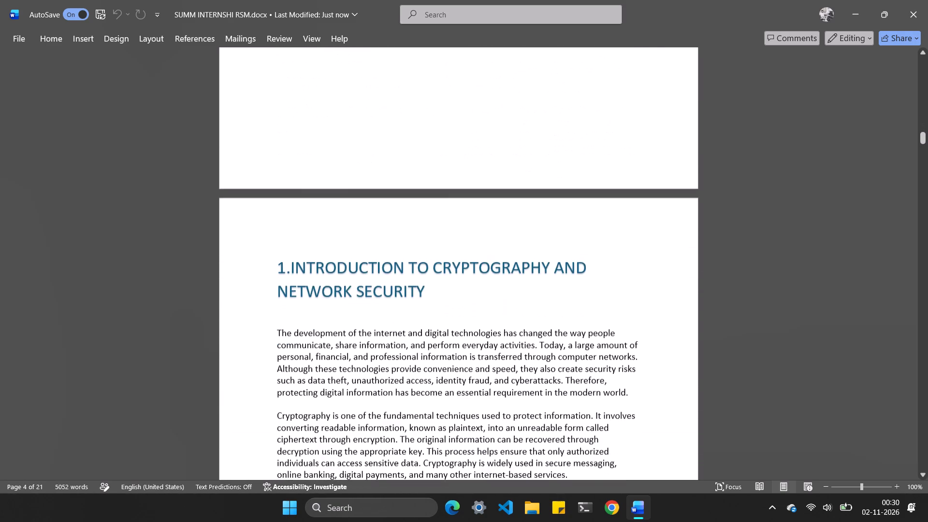
Add a blank line between the ABSTRACT heading and its first paragraph and save the report.
scroll(602, 280, "up", 20)
scroll(602, 280, "up", 3)
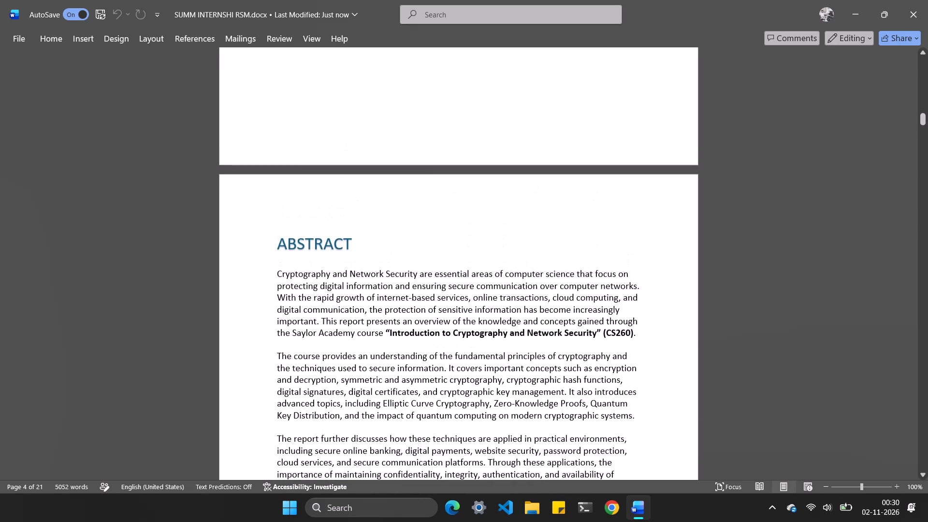
left_click(275, 271)
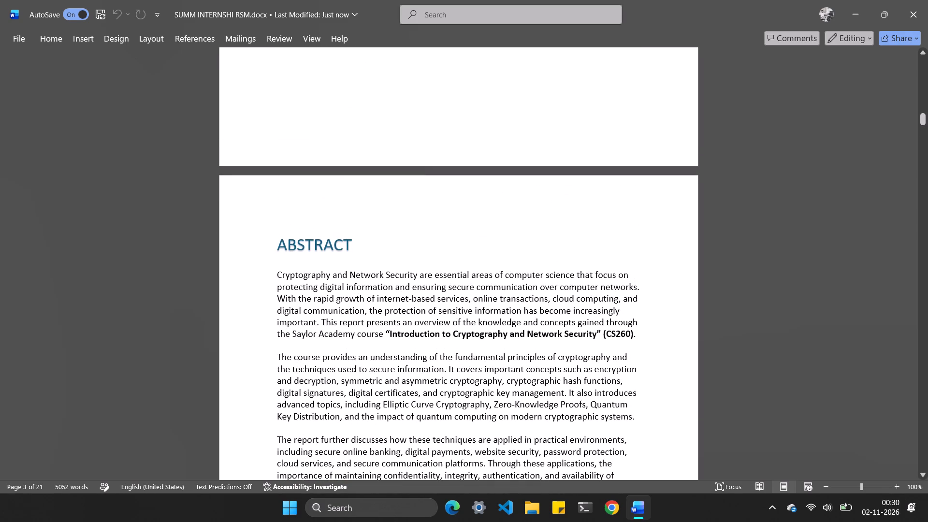
key("Return")
key("ctrl+s")
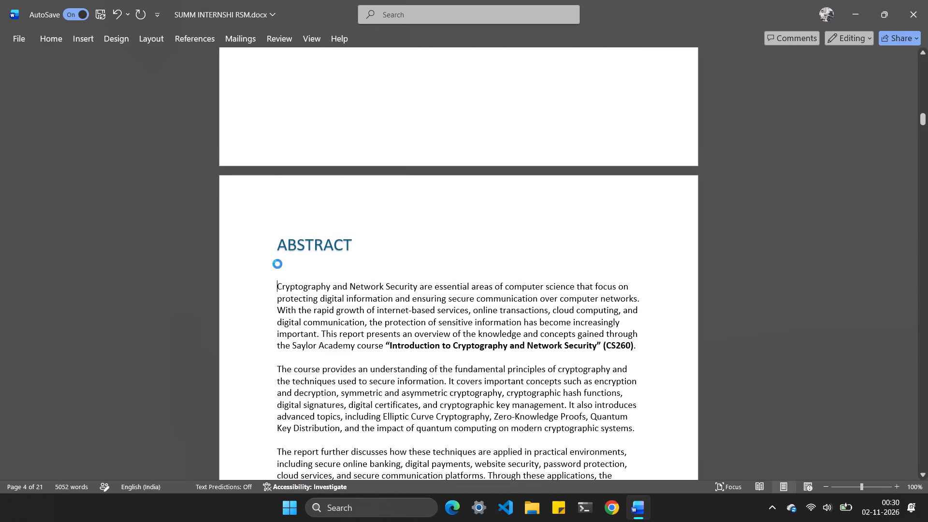
key("ctrl+s")
key("ctrl+s")
key("ctrl+s")
Recheck the heading spacing and page layout from the contents page through section 2, Objectives of the Course.
scroll(427, 261, "up", 15)
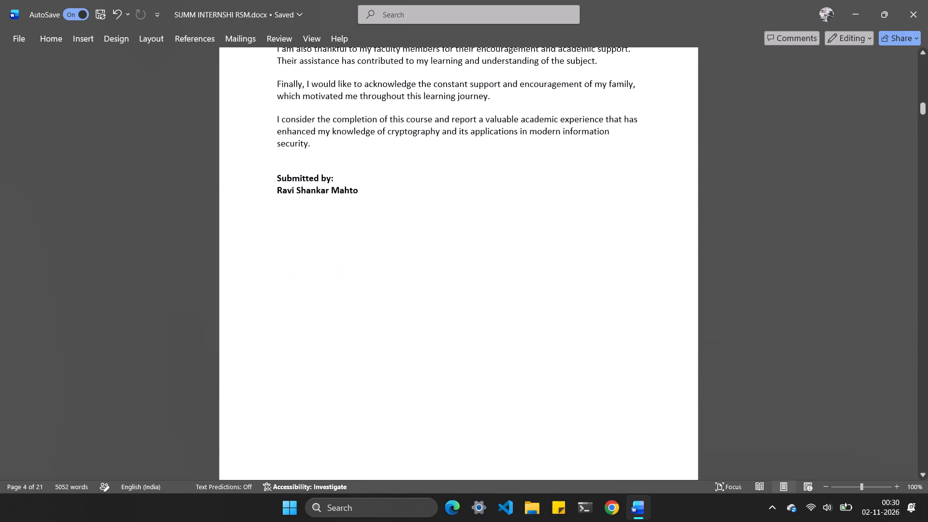
scroll(422, 261, "up", 18)
scroll(395, 260, "up", 4)
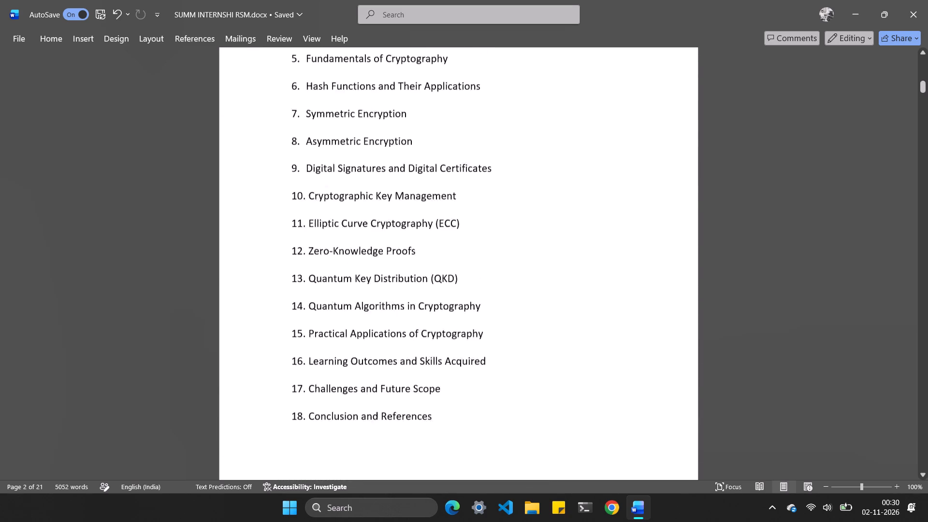
scroll(395, 260, "up", 11)
scroll(387, 305, "down", 20)
scroll(387, 305, "down", 16)
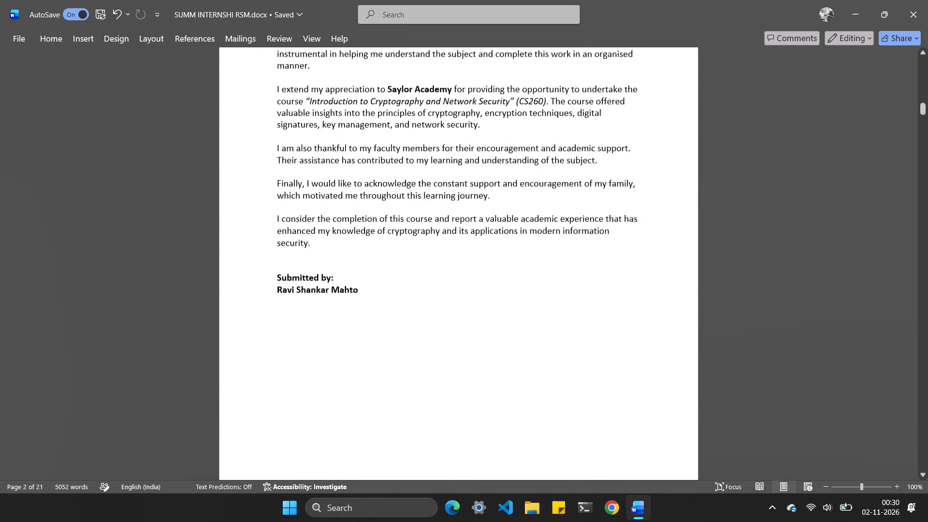
scroll(401, 455, "down", 13)
scroll(406, 451, "down", 20)
scroll(406, 451, "down", 5)
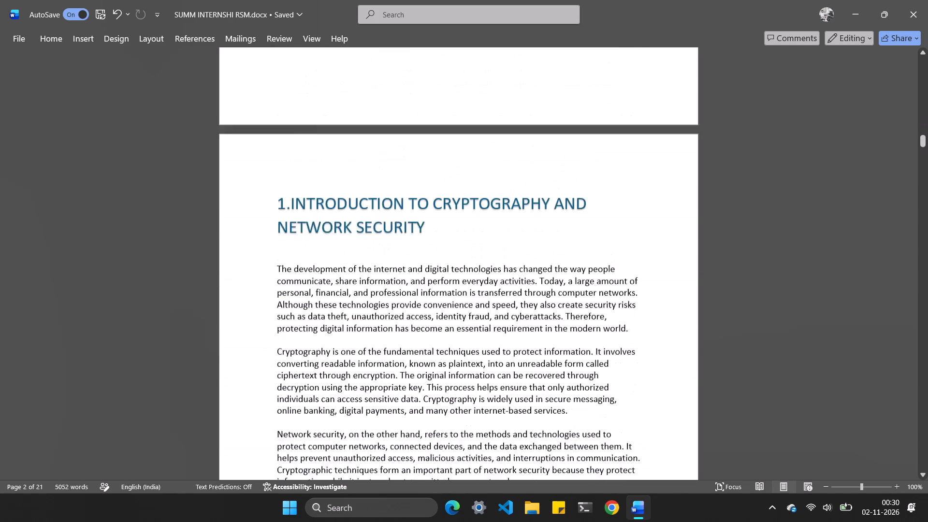
scroll(411, 450, "down", 20)
scroll(411, 450, "down", 2)
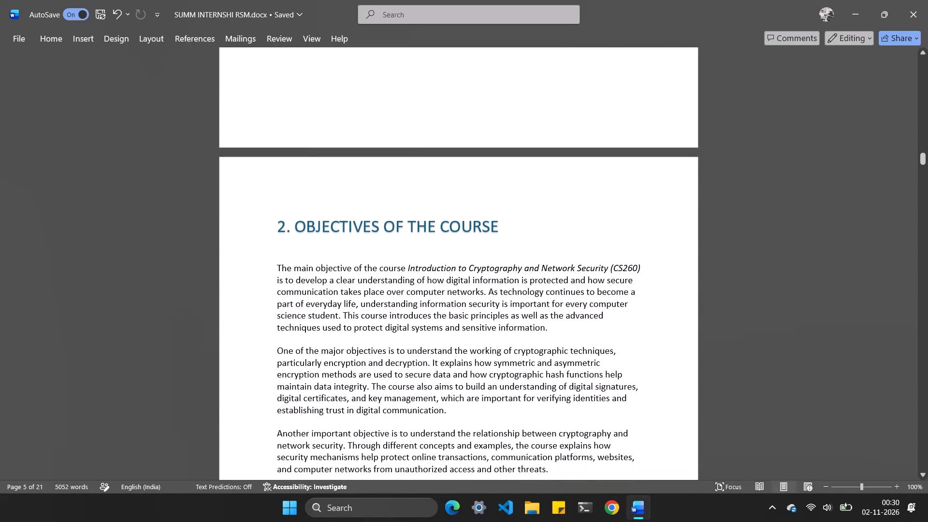
Close the report document to return to the desktop.
left_click(909, 12)
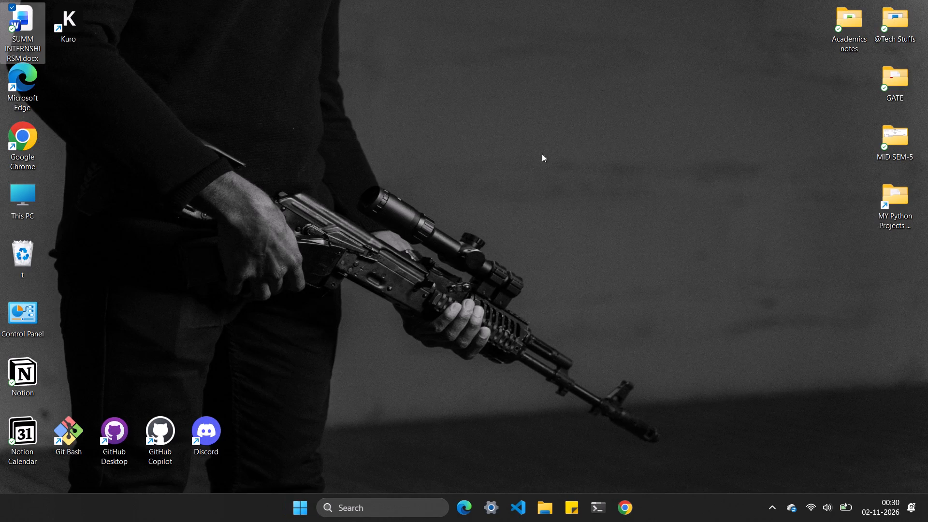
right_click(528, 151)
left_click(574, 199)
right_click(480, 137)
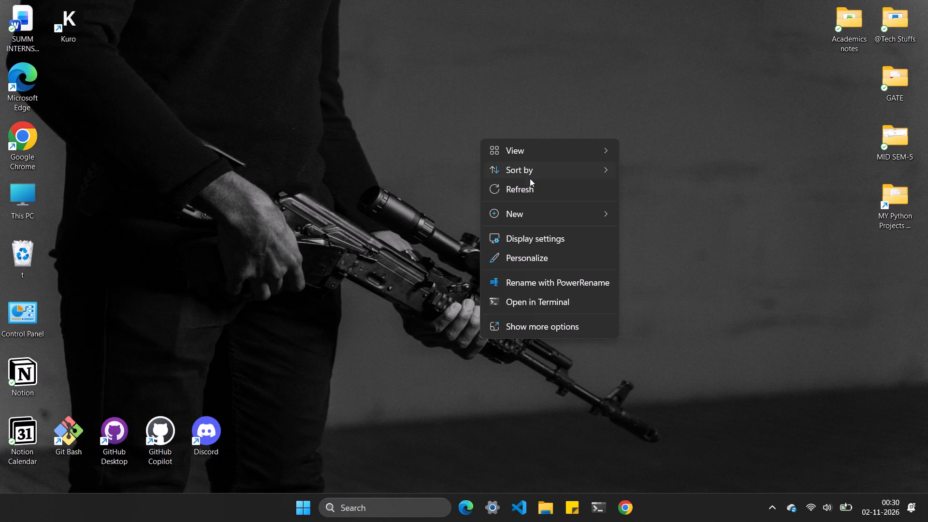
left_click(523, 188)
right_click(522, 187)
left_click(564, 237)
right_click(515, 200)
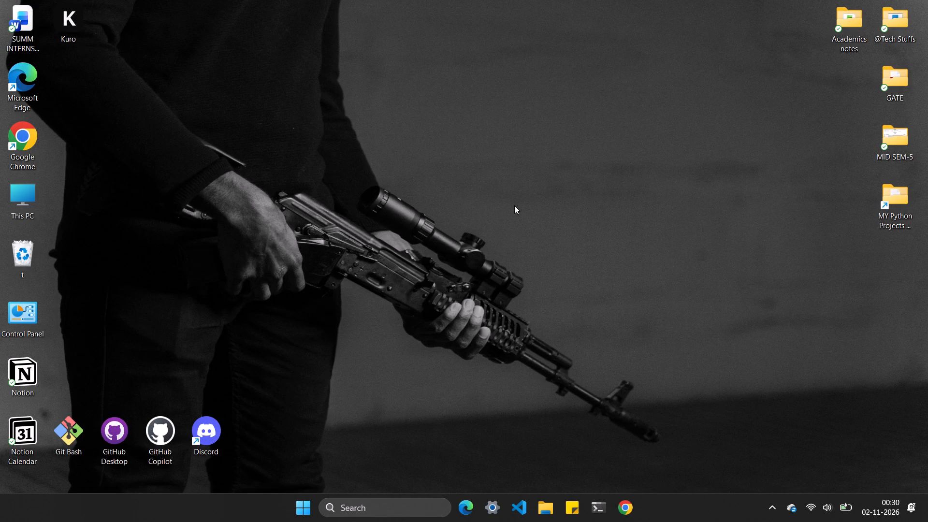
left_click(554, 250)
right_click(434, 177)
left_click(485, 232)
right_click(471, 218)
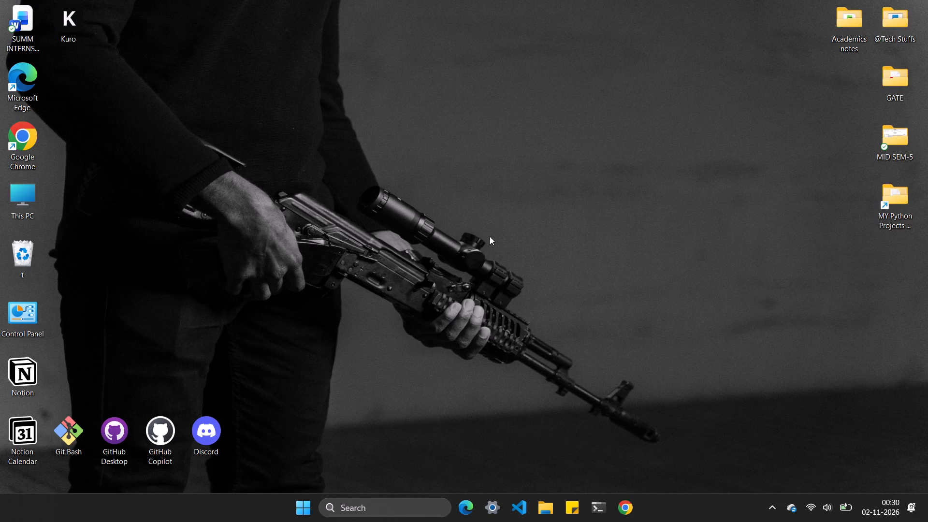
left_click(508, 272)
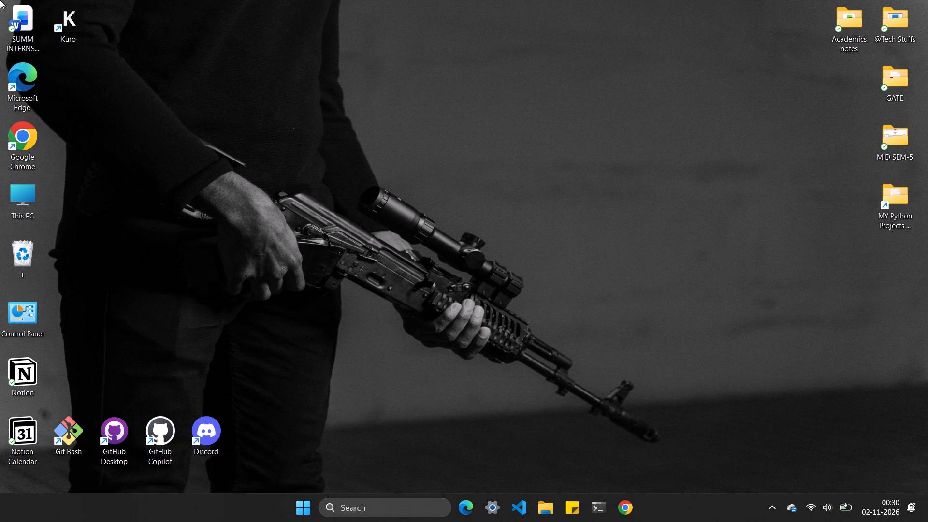
Rename the report file on the desktop as RSM SI, keeping the .docx extension, and close the stray window.
right_click(25, 23)
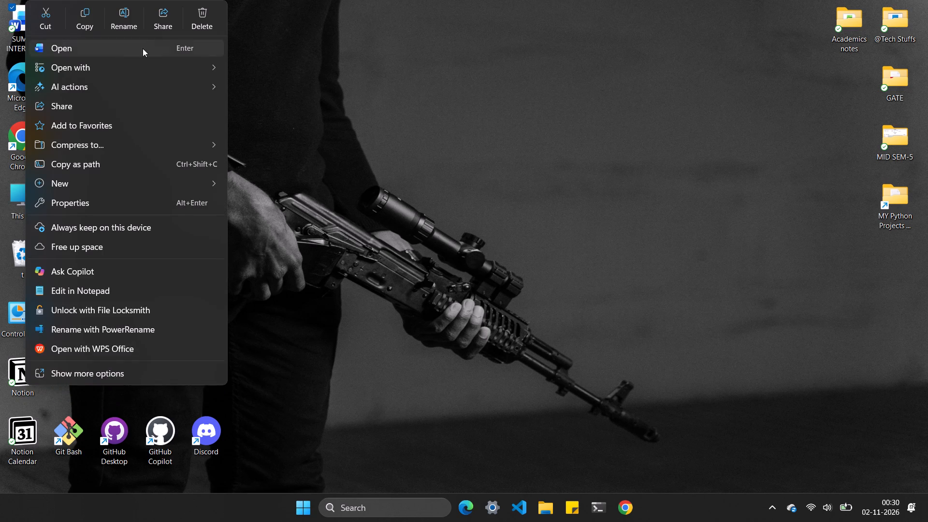
left_click(125, 15)
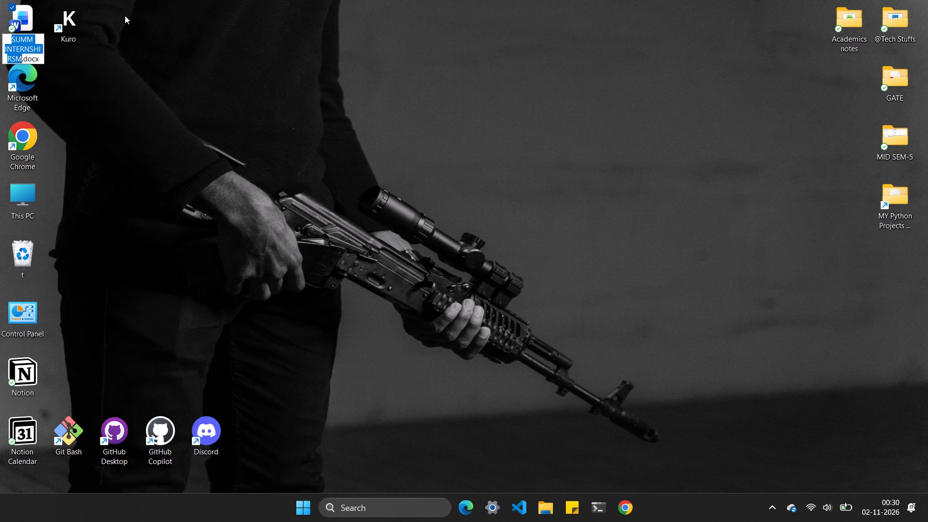
key("BackSpace")
type("RSM SI")
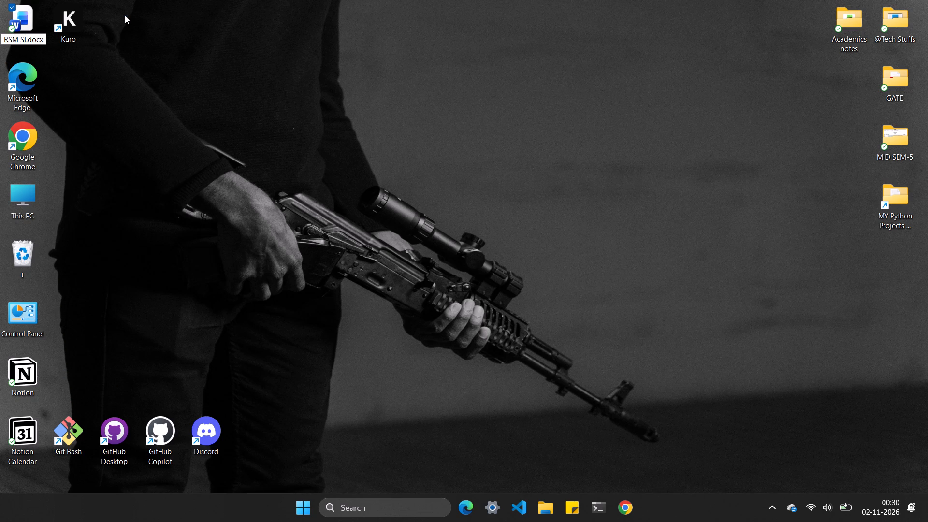
key("Return")
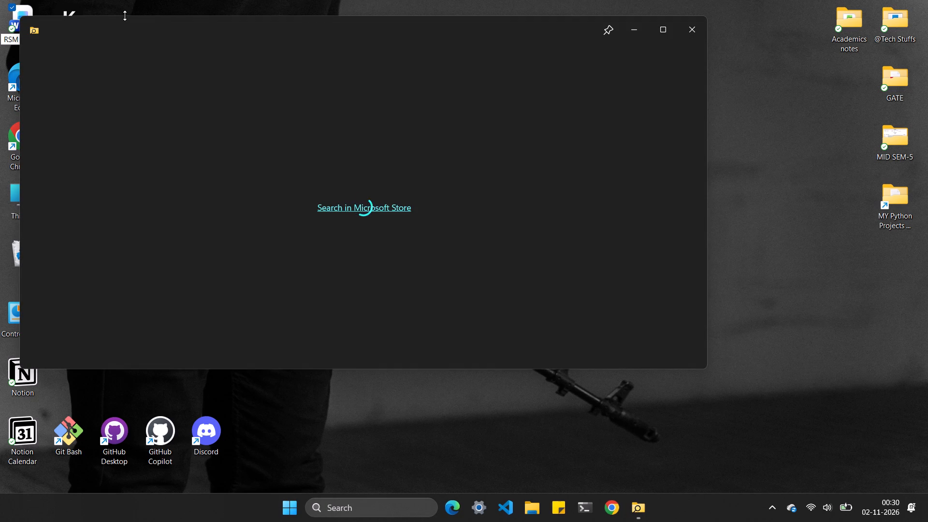
left_click(685, 36)
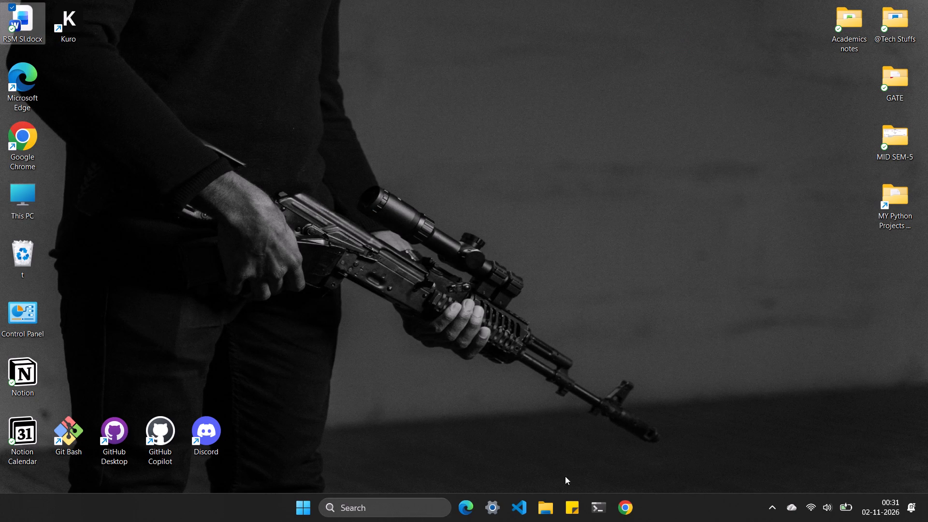
Switch to Chrome, search for "convert pdf to word online" in a new tab, and open the OpenPDF site.
left_click(633, 507)
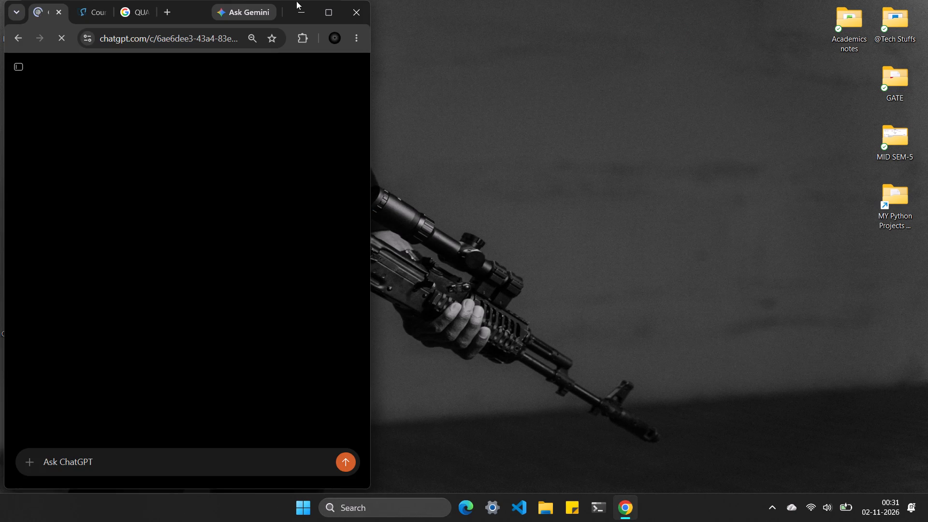
left_click(333, 14)
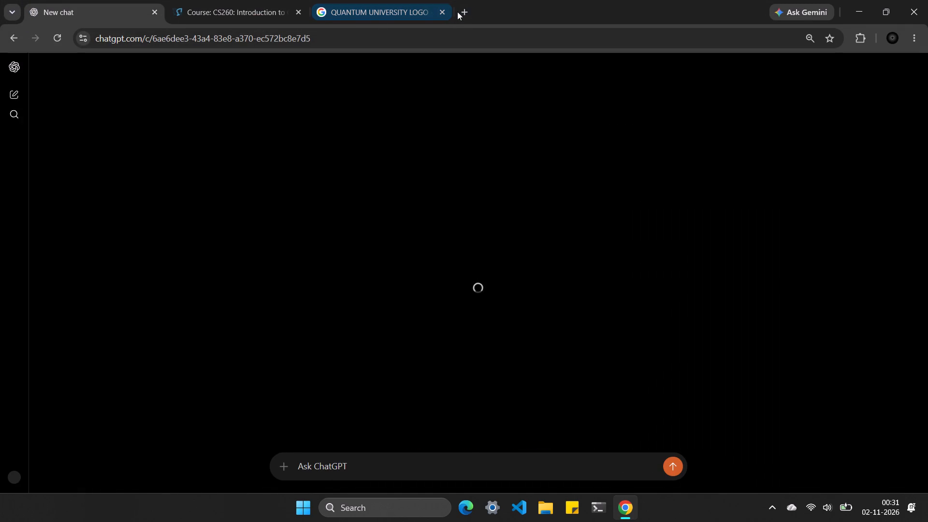
left_click(459, 12)
left_click(359, 230)
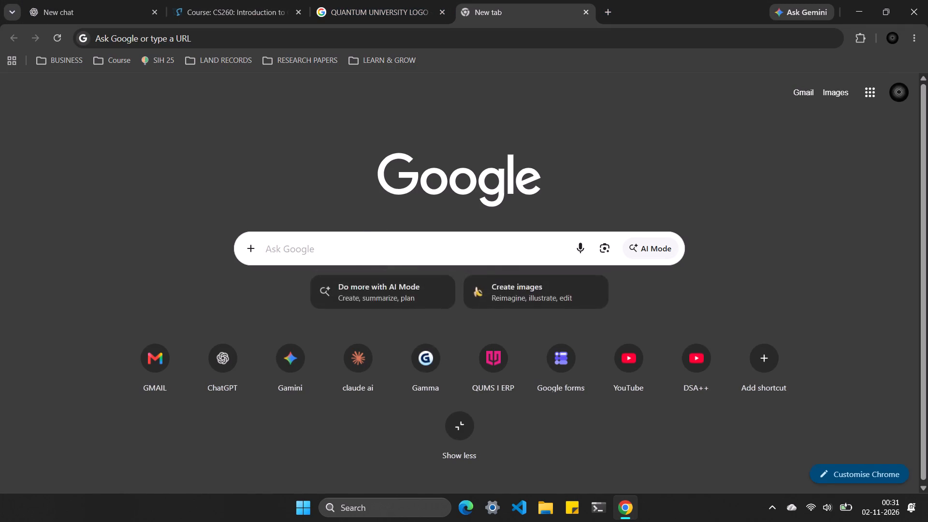
left_click(361, 243)
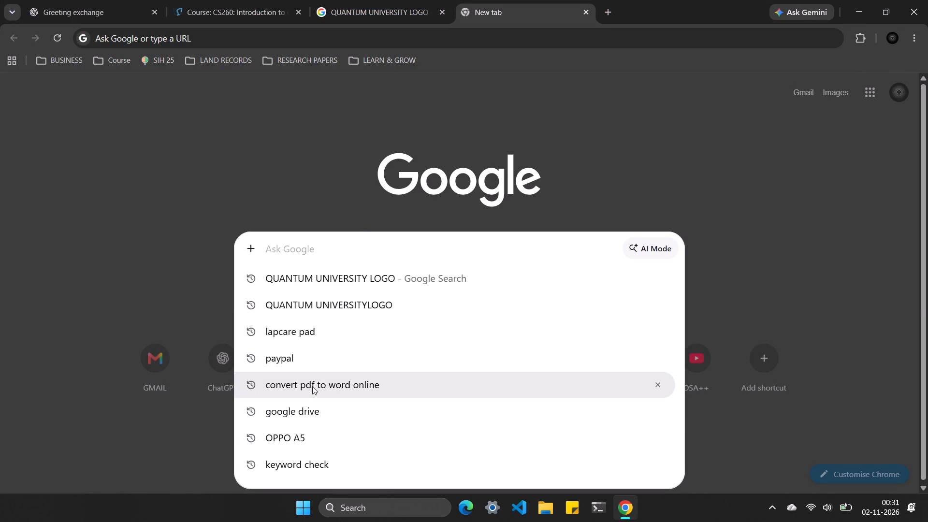
left_click(313, 386)
left_click(212, 238)
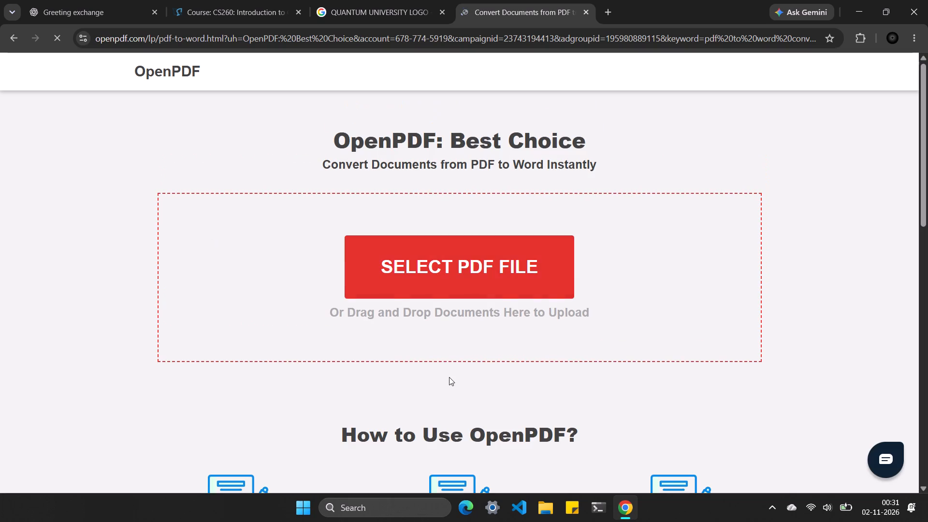
Open the Convert Word to PDF tool among OpenPDF's PDF tools.
scroll(449, 377, "down", 4)
scroll(445, 348, "up", 11)
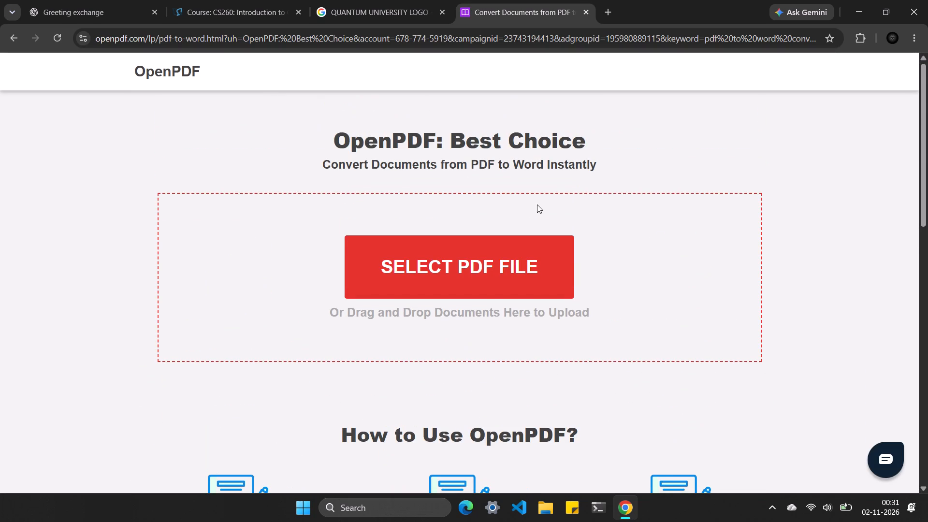
scroll(537, 204, "up", 6)
scroll(489, 283, "down", 8)
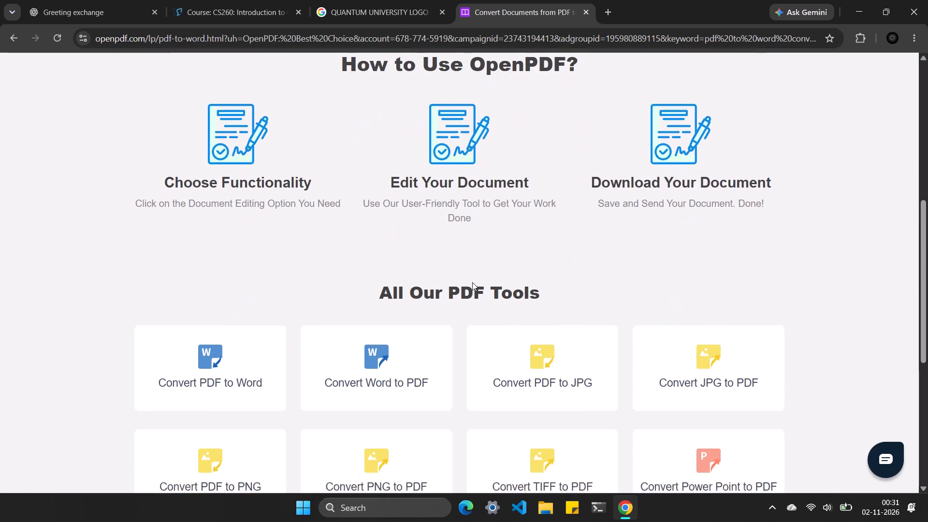
scroll(472, 282, "down", 1)
left_click(393, 198)
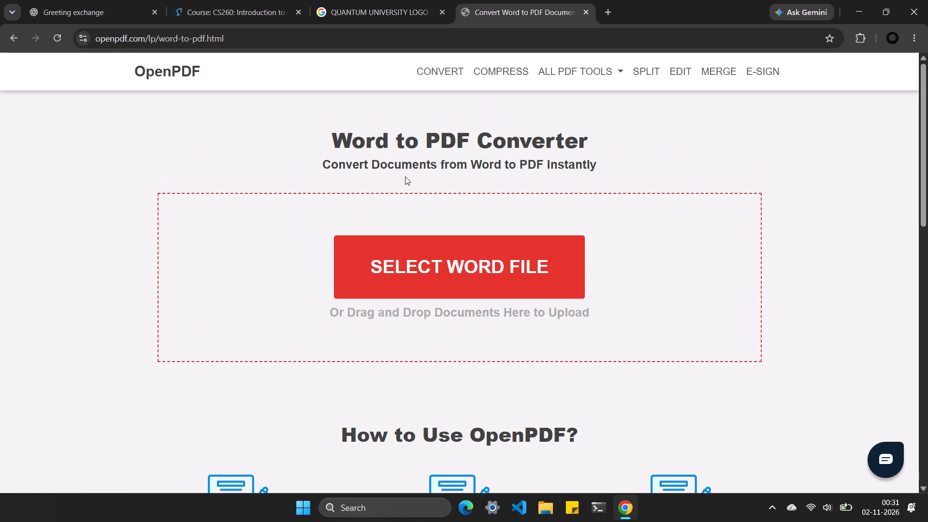
Upload RSM SI.docx from the Desktop folder for PDF conversion and dismiss the introductory three-steps message.
left_click(466, 280)
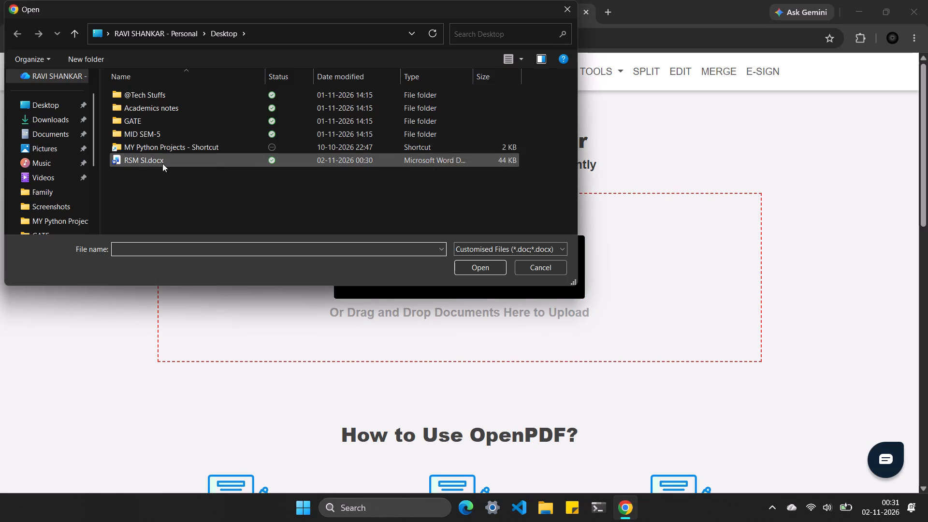
double_click(153, 160)
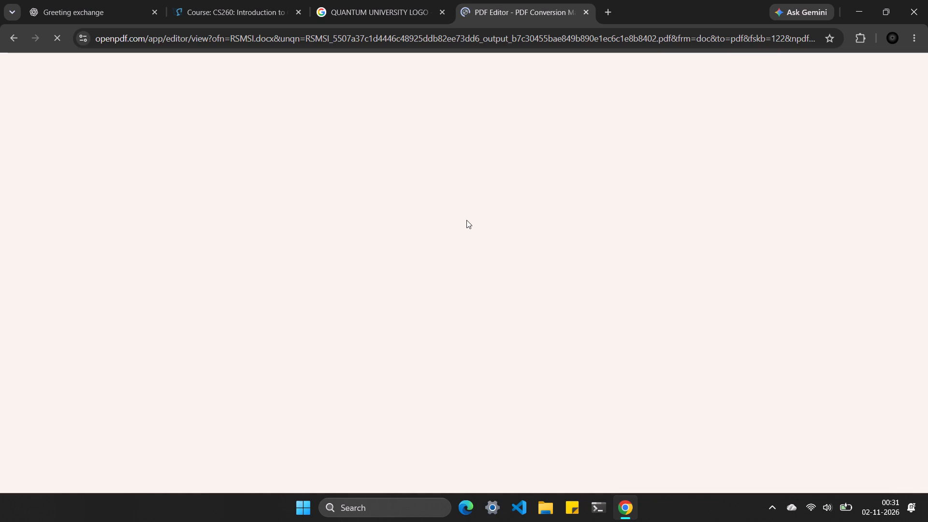
scroll(466, 220, "down", 2)
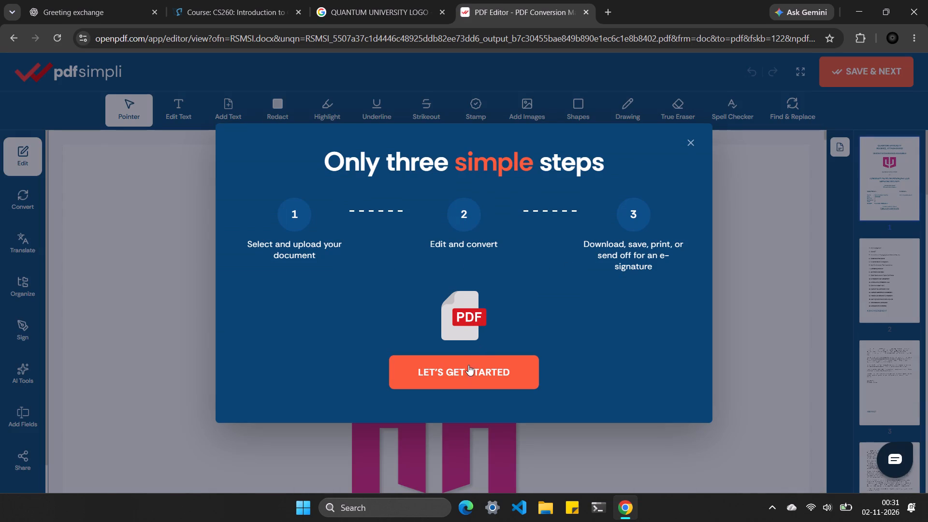
left_click(692, 142)
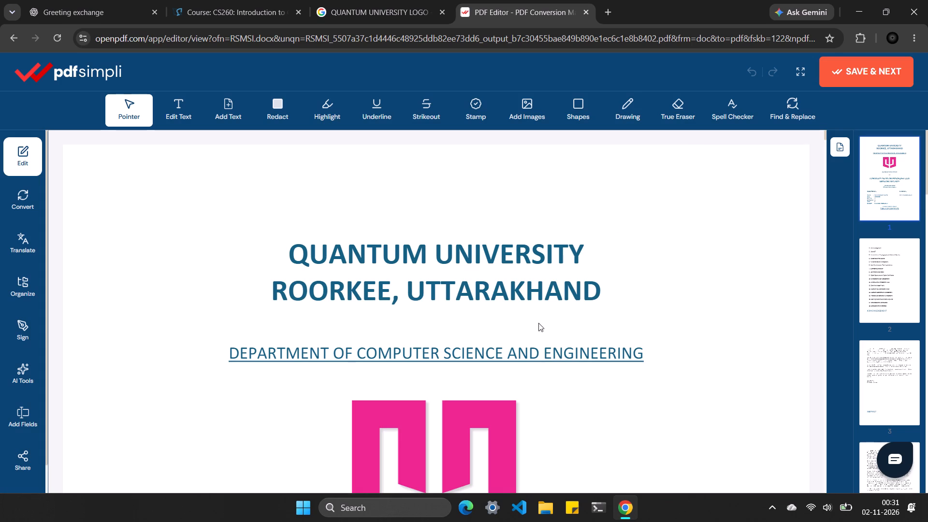
Examine the converted PDF's cover, contents and acknowledgement pages for layout and missing headings.
scroll(538, 323, "down", 3)
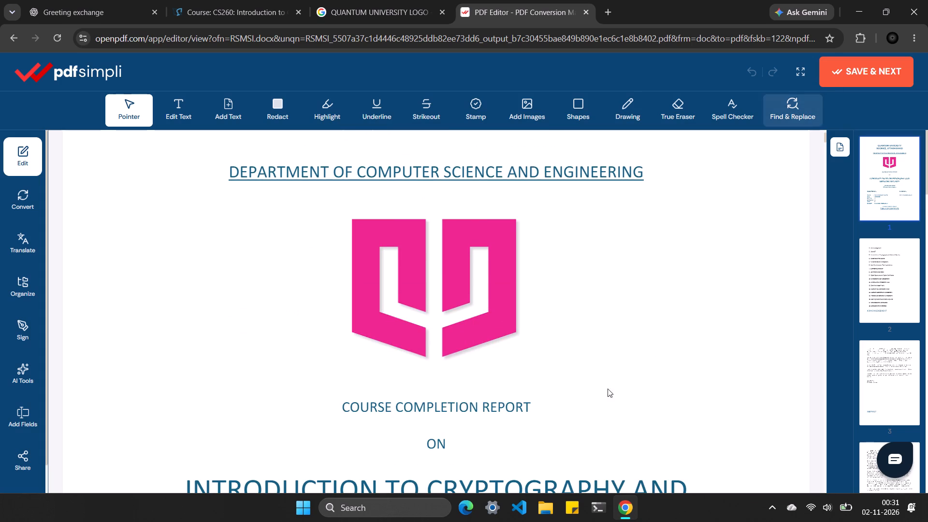
scroll(583, 406, "down", 12)
scroll(582, 401, "up", 5)
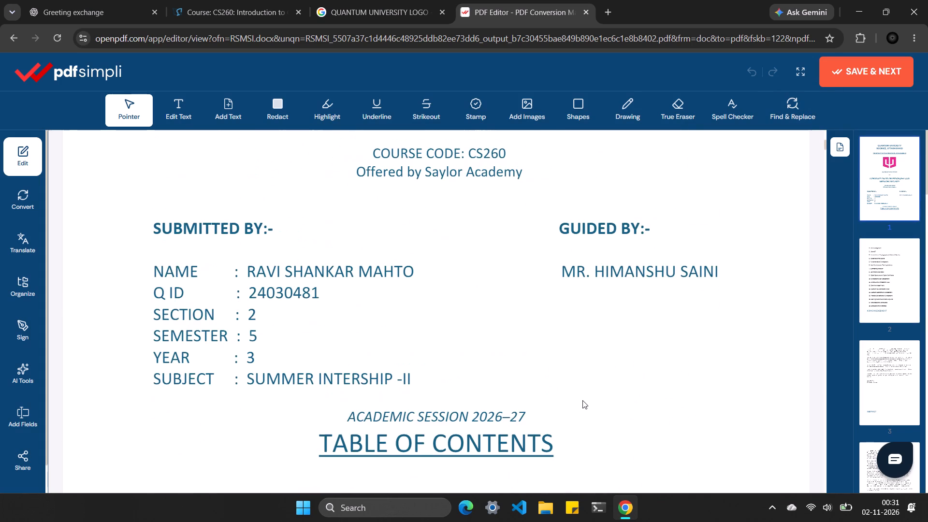
scroll(582, 399, "up", 10)
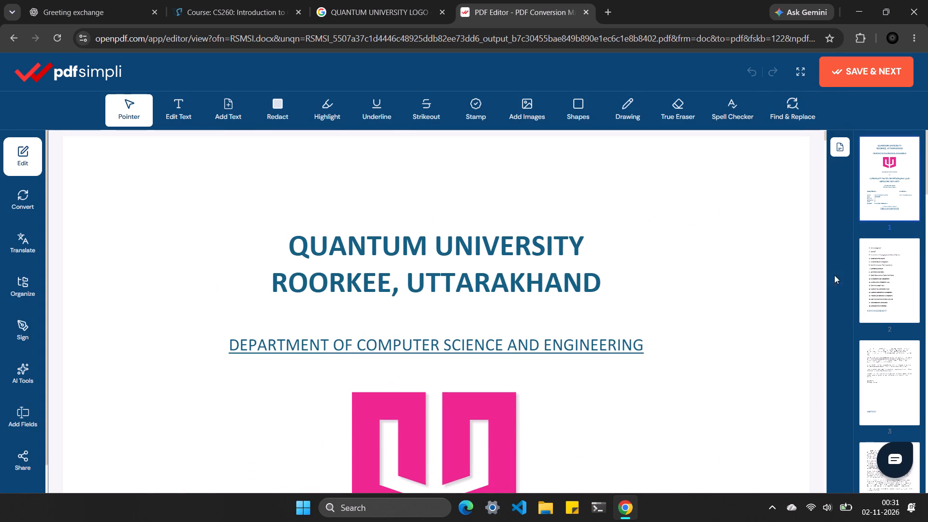
left_click(882, 273)
left_click(904, 359)
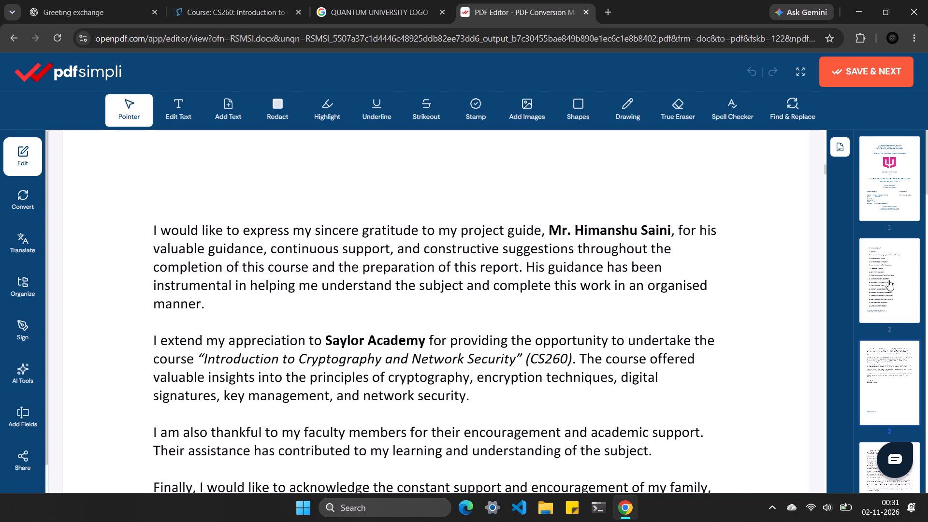
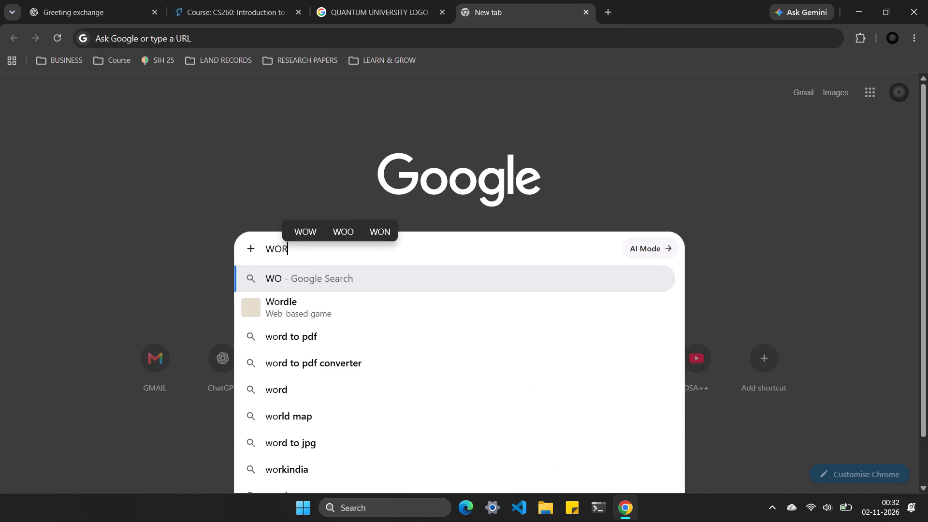
Search Google for "word to pdf" and open iLovePDF's Word to PDF converter.
type("D TO PDF")
key("Return")
left_click(341, 186)
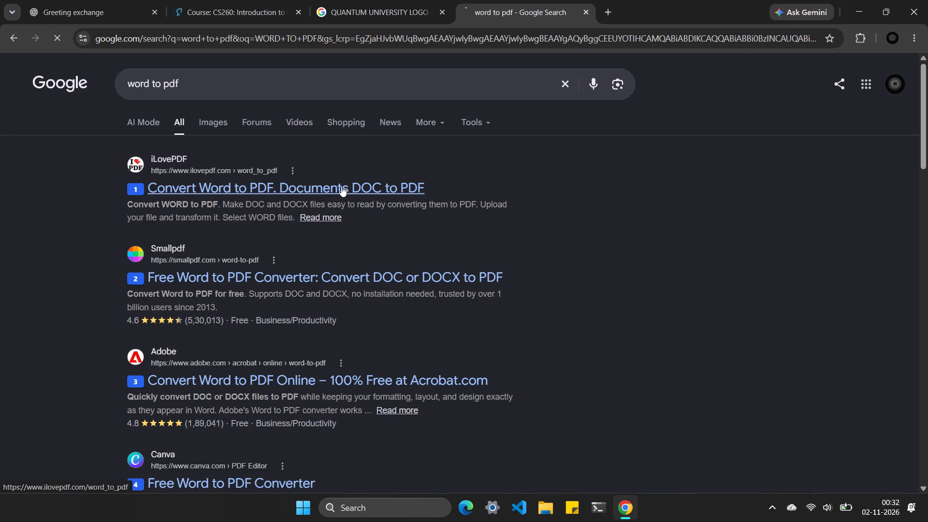
Convert RSM SI.docx from the Desktop folder to PDF and download the converted file.
left_click(449, 211)
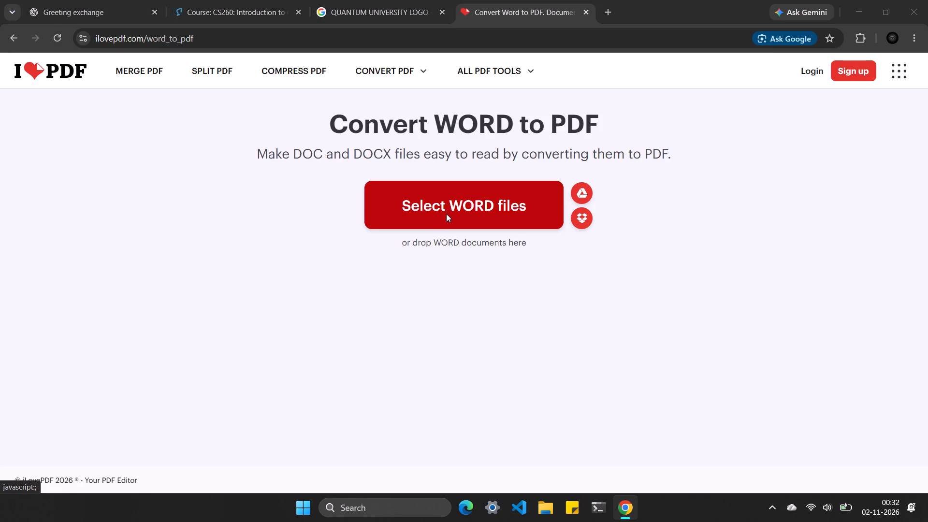
left_click(124, 155)
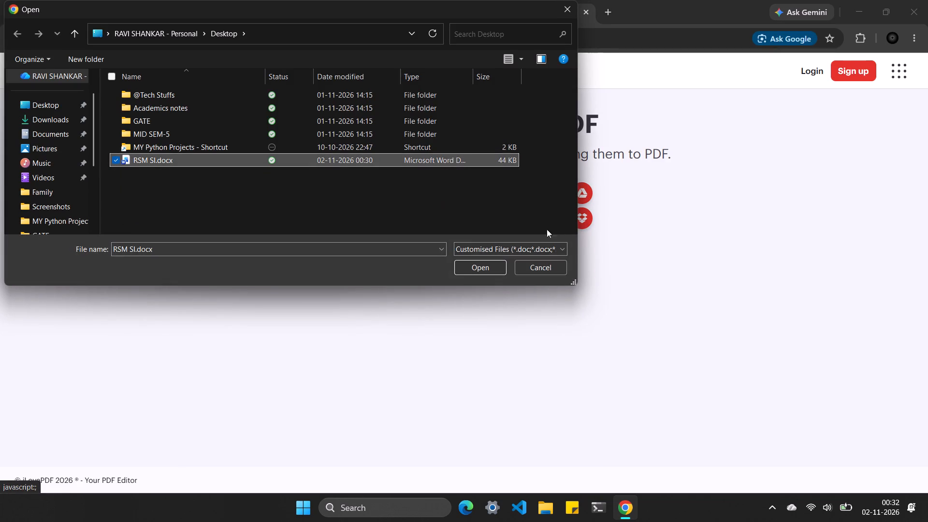
left_click(480, 271)
left_click(784, 465)
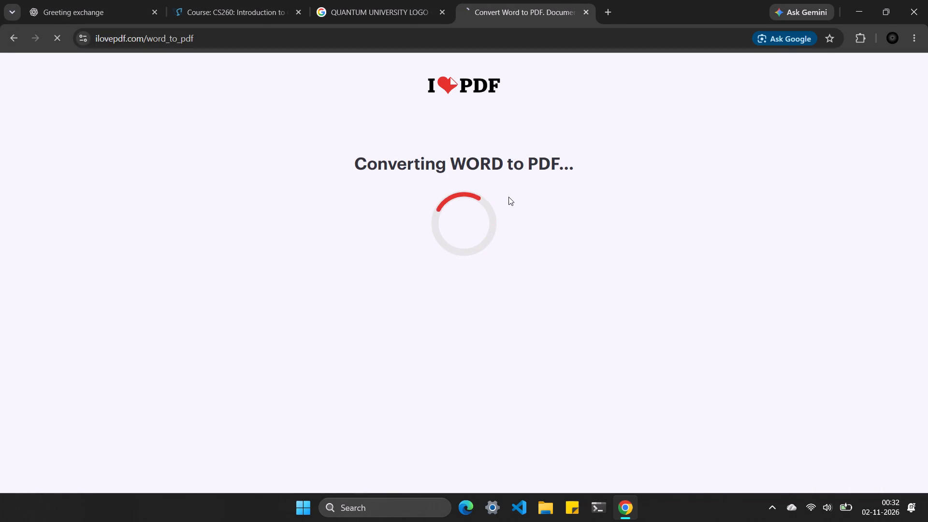
left_click(495, 175)
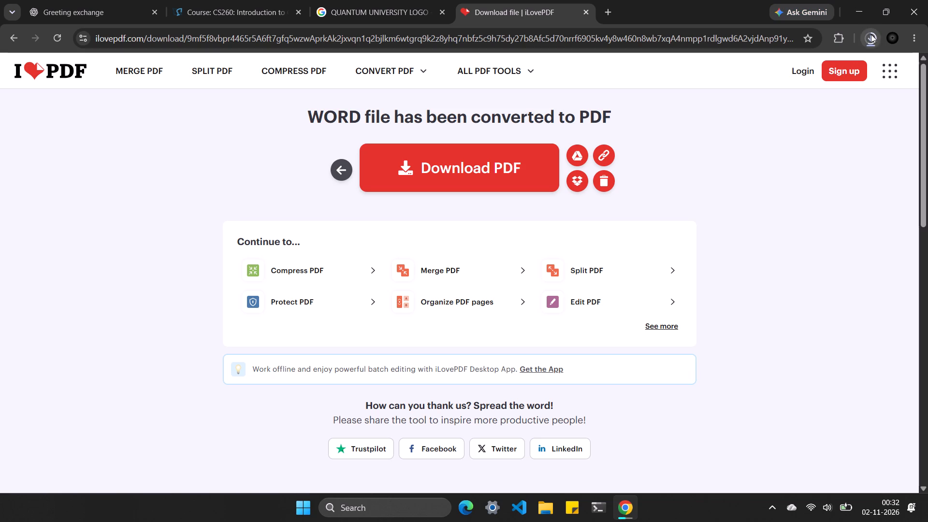
Open the downloaded RSM SI.pdf, examine its cover, contents and report sections at 50% zoom, and close the browser.
left_click(789, 72)
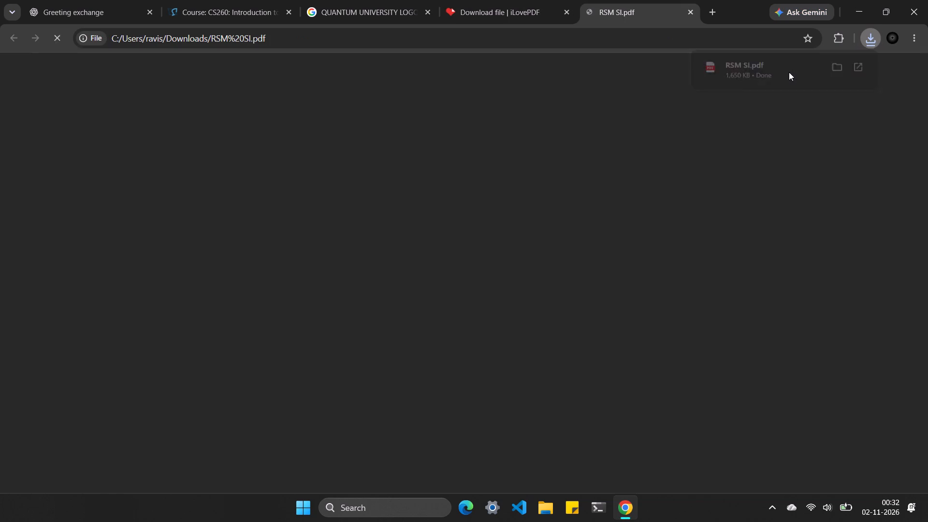
scroll(570, 231, "down", 3)
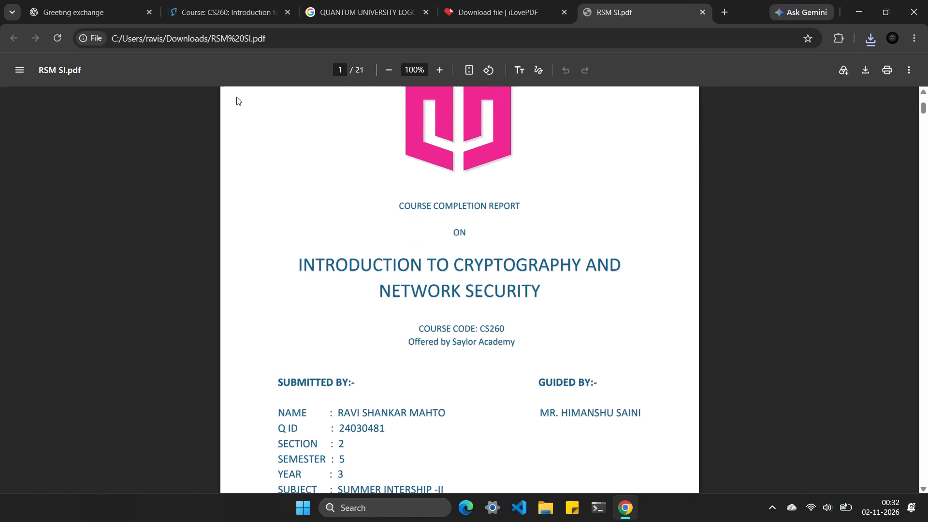
left_click(396, 74)
left_click(392, 73)
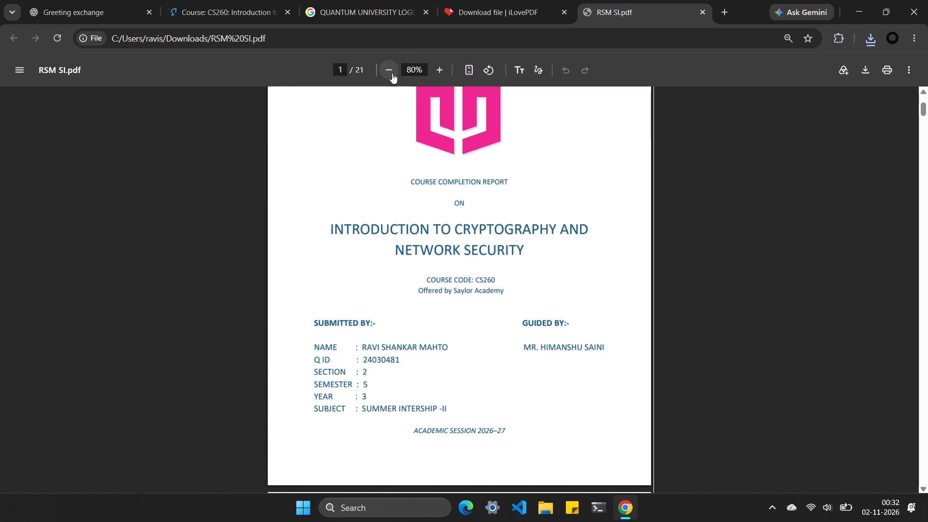
left_click(392, 73)
scroll(477, 260, "up", 3)
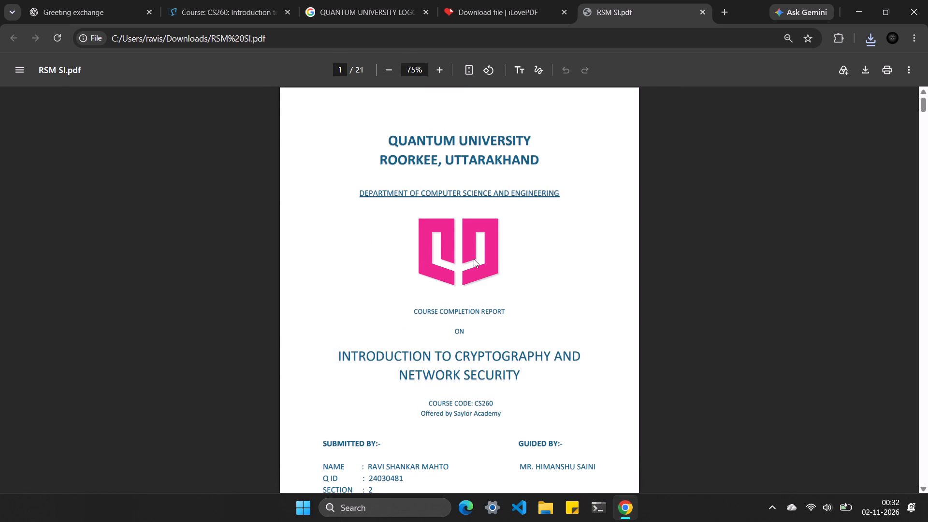
left_click(394, 72)
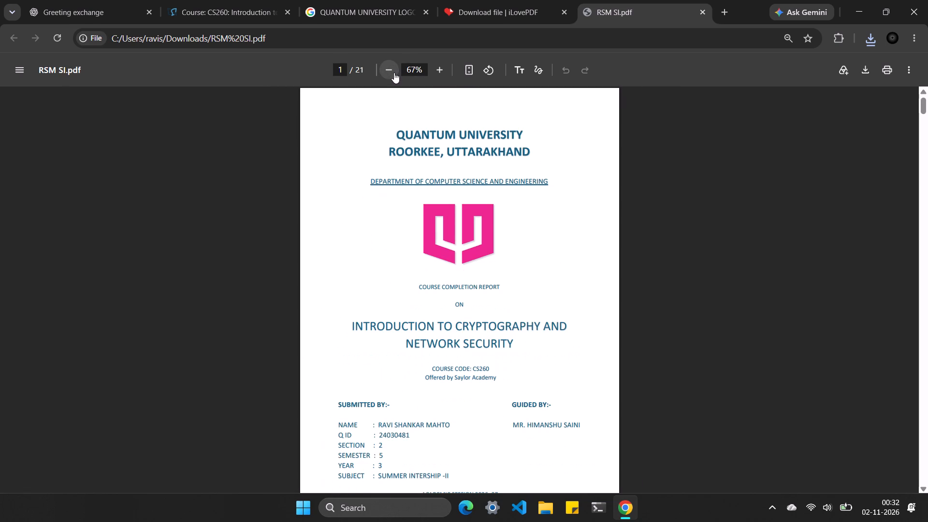
left_click(391, 73)
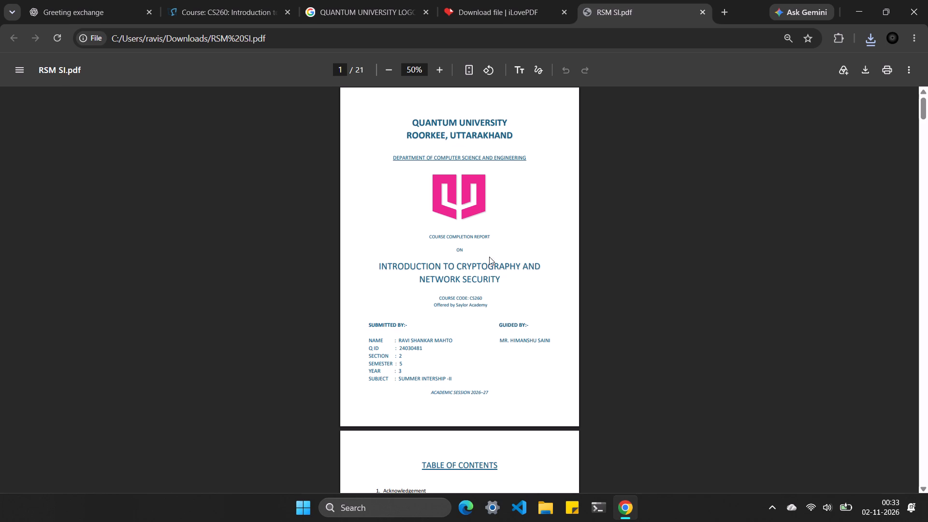
scroll(484, 258, "down", 9)
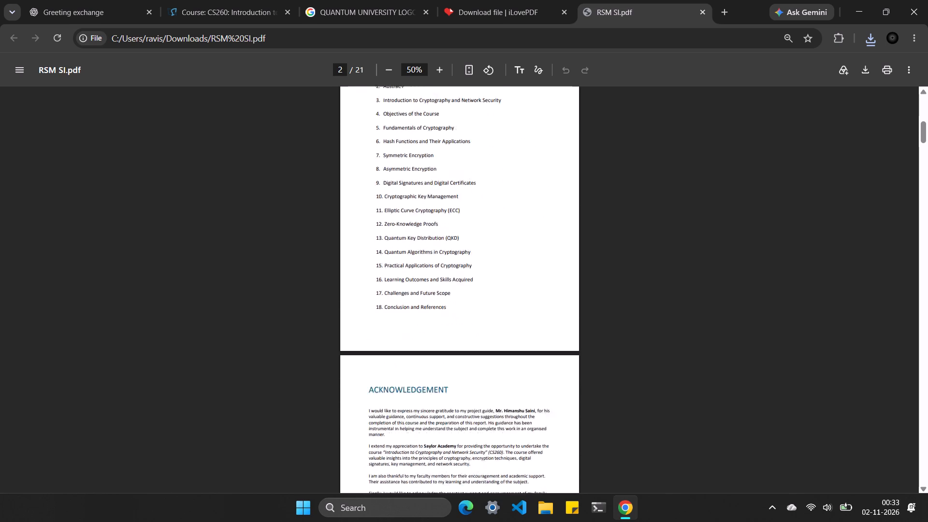
scroll(454, 242, "down", 2)
scroll(465, 195, "down", 6)
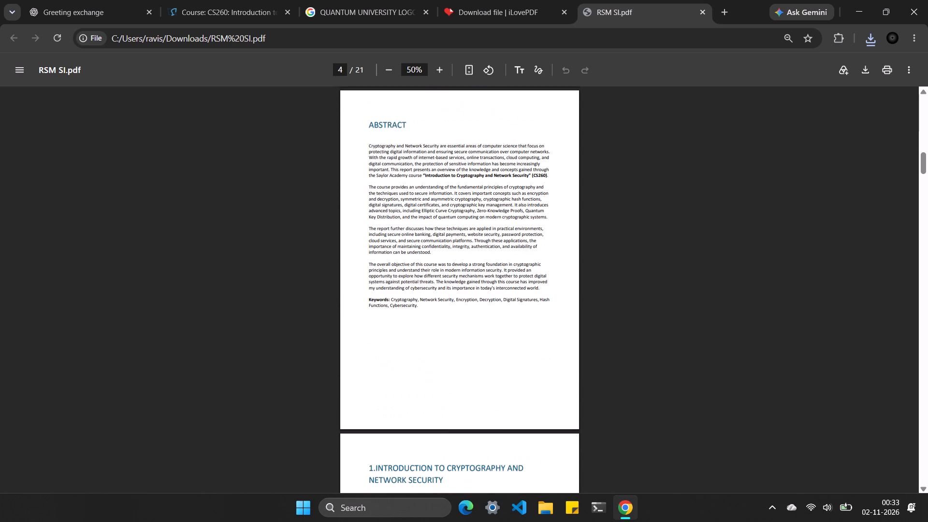
scroll(459, 224, "down", 13)
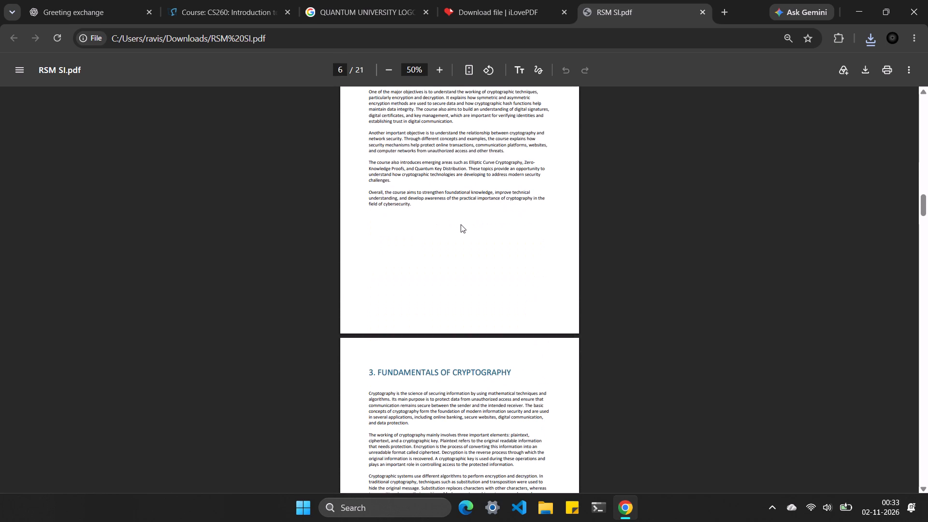
scroll(461, 224, "down", 19)
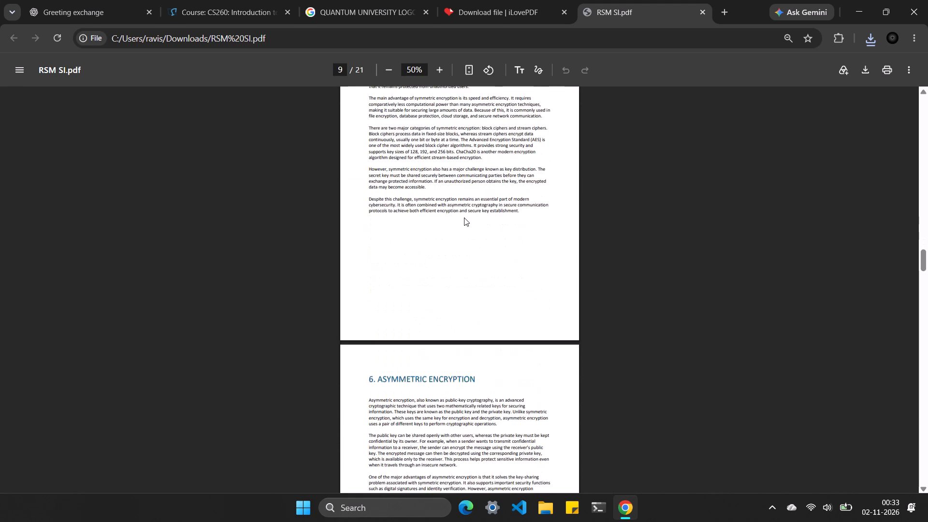
scroll(464, 217, "down", 20)
scroll(464, 217, "down", 3)
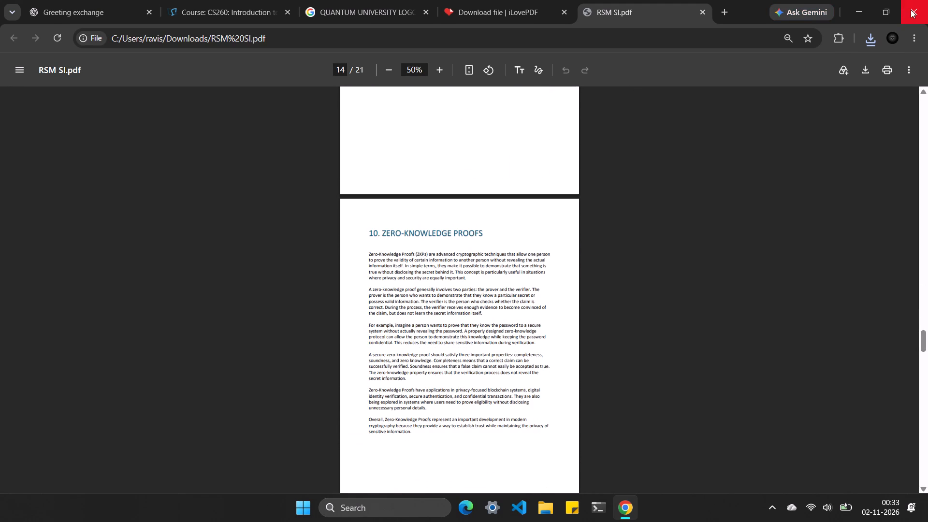
left_click(911, 10)
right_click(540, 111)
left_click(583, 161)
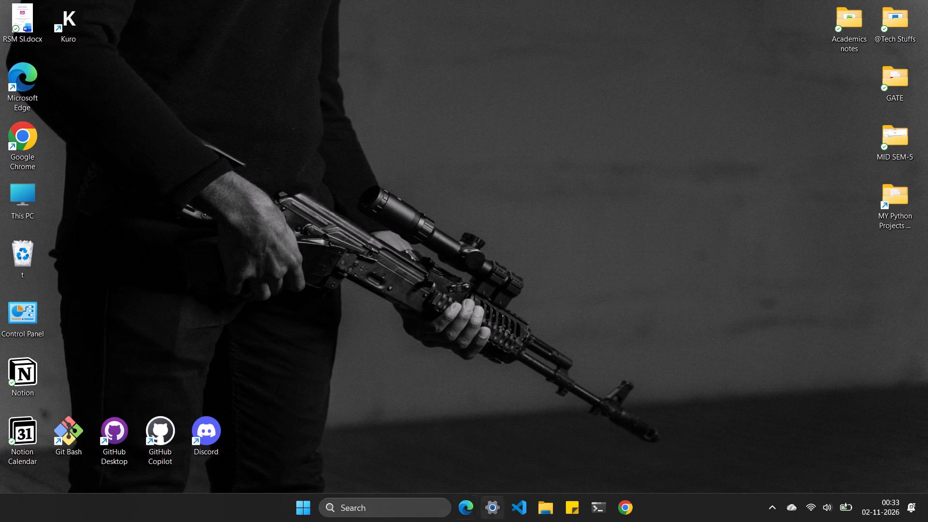
Share RSM SI.pdf from the Downloads folder in File Explorer using WhatsApp.
left_click(545, 510)
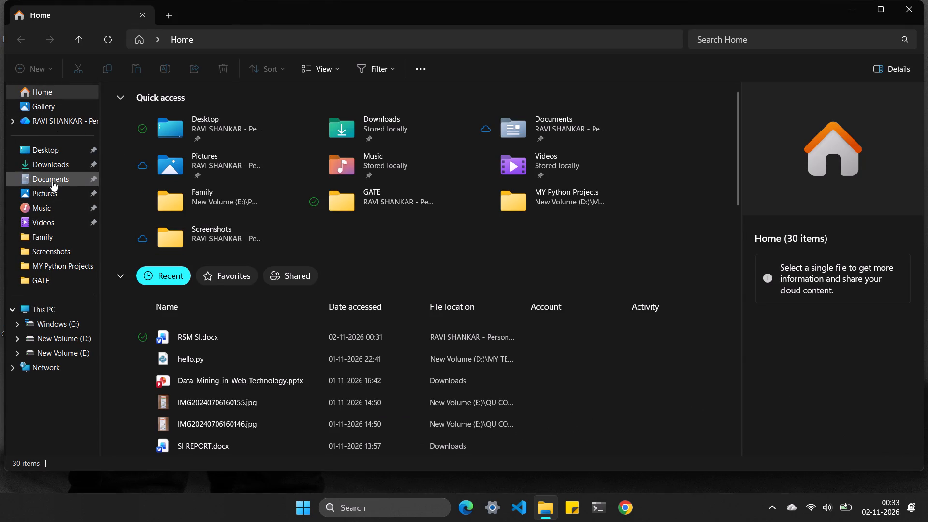
left_click(52, 162)
right_click(173, 120)
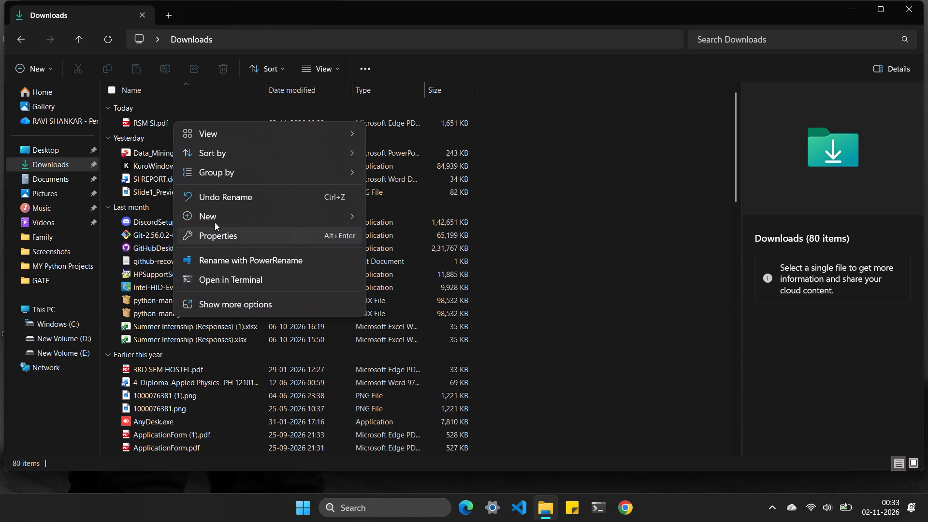
right_click(141, 120)
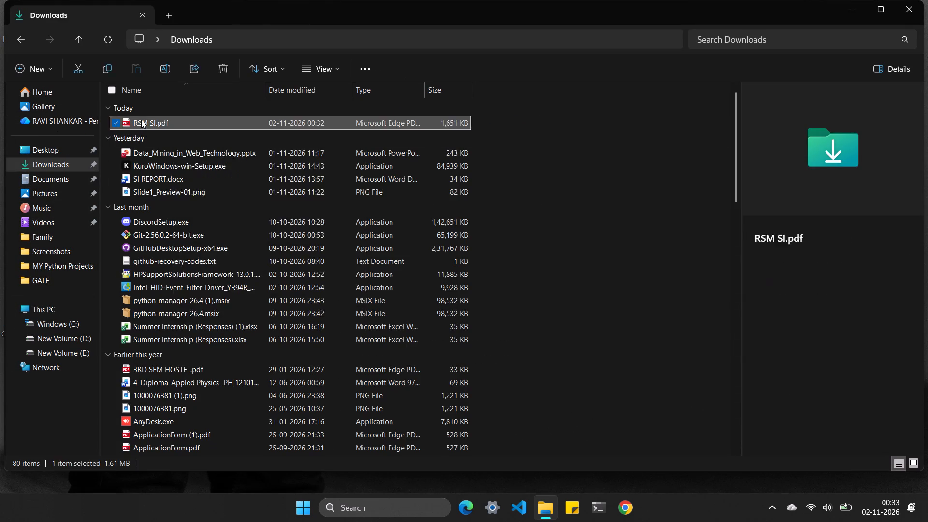
left_click(285, 77)
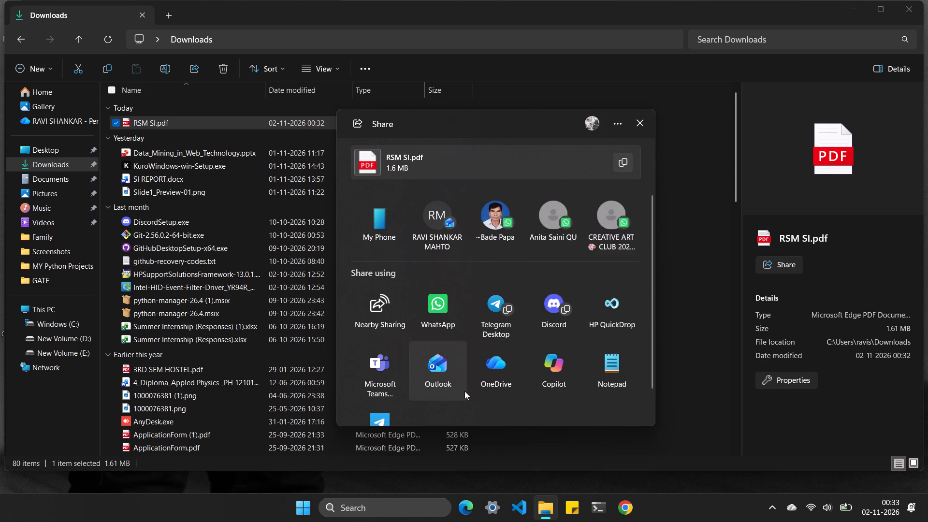
left_click(435, 314)
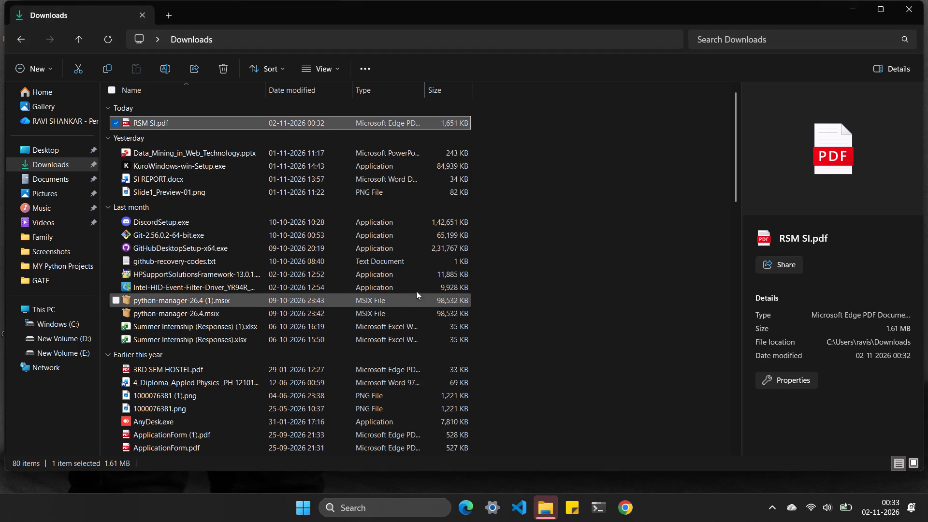
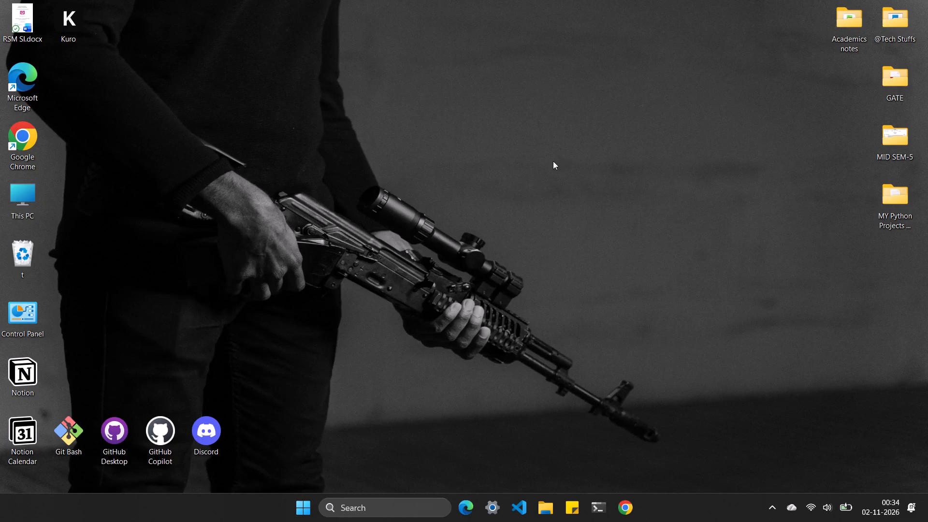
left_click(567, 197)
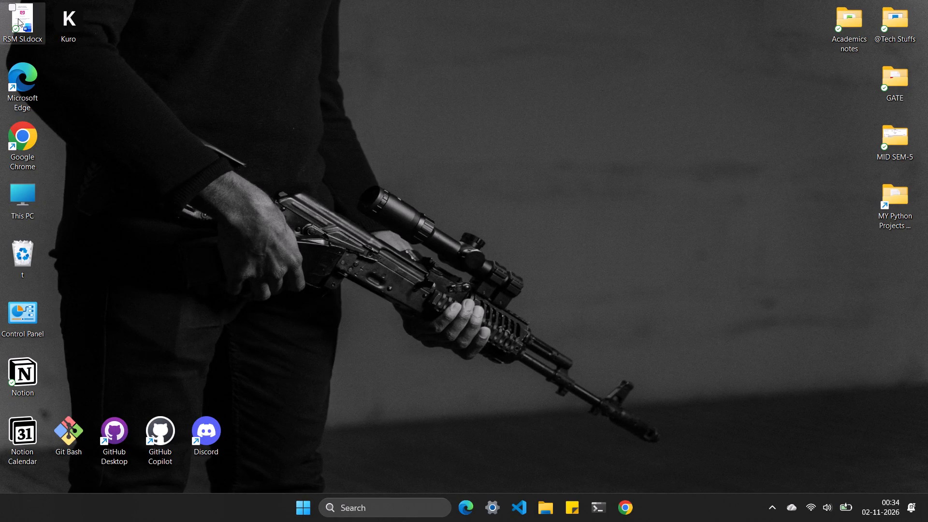
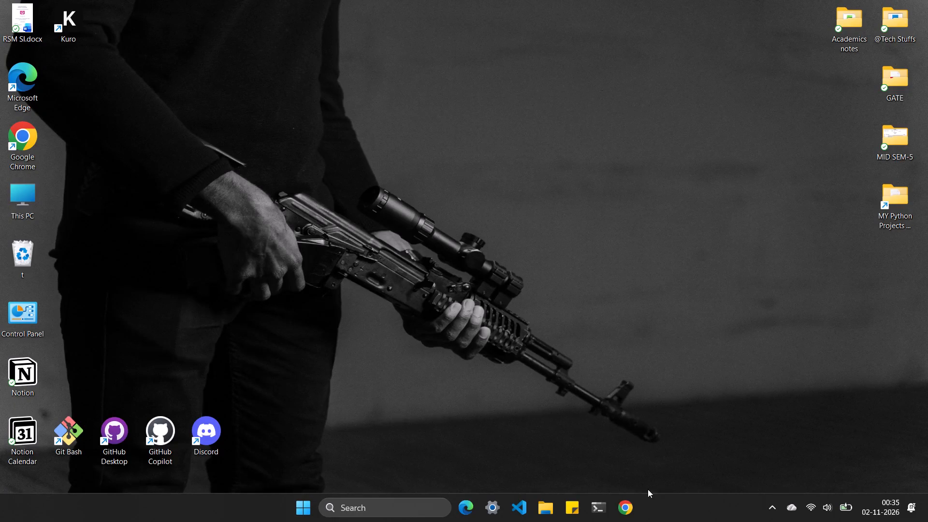
Switch to Chrome, open the QUMS ERP portal in a new tab, and log in using the prefilled credentials and the displayed captcha.
left_click(628, 516)
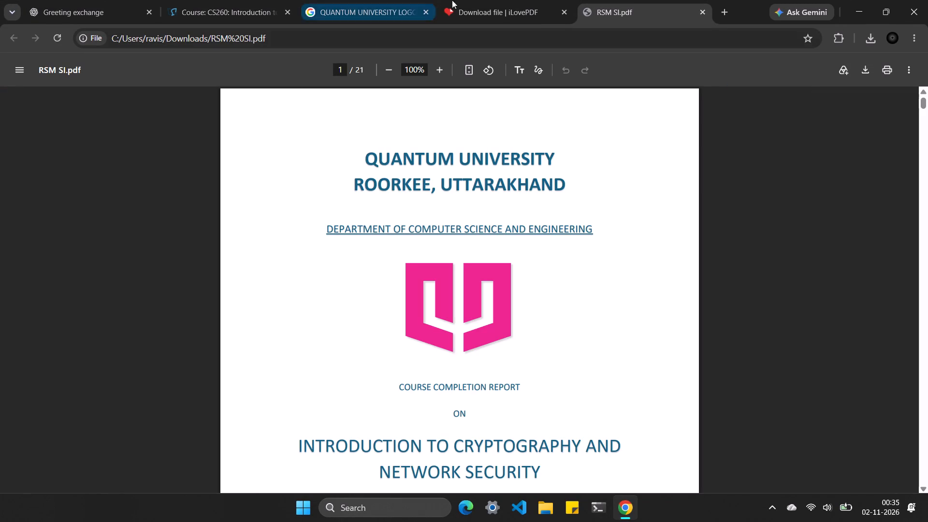
left_click(730, 15)
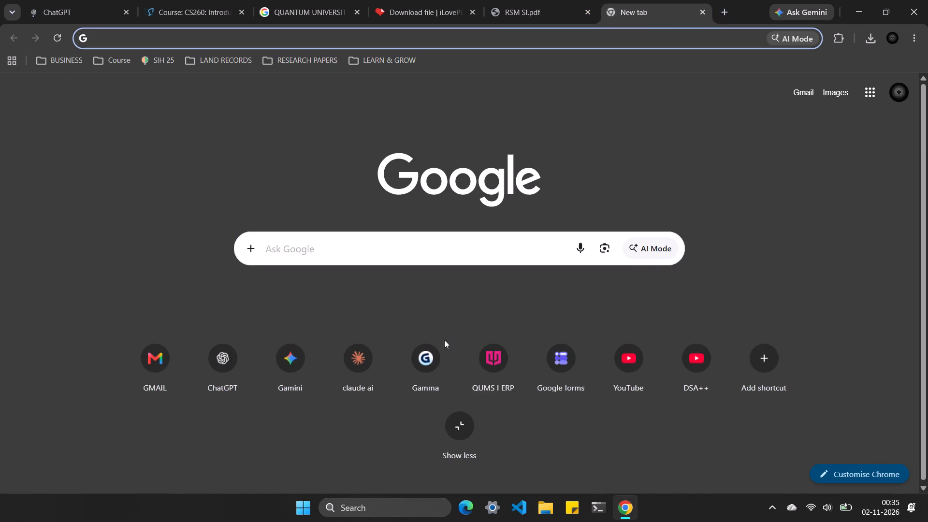
left_click(490, 357)
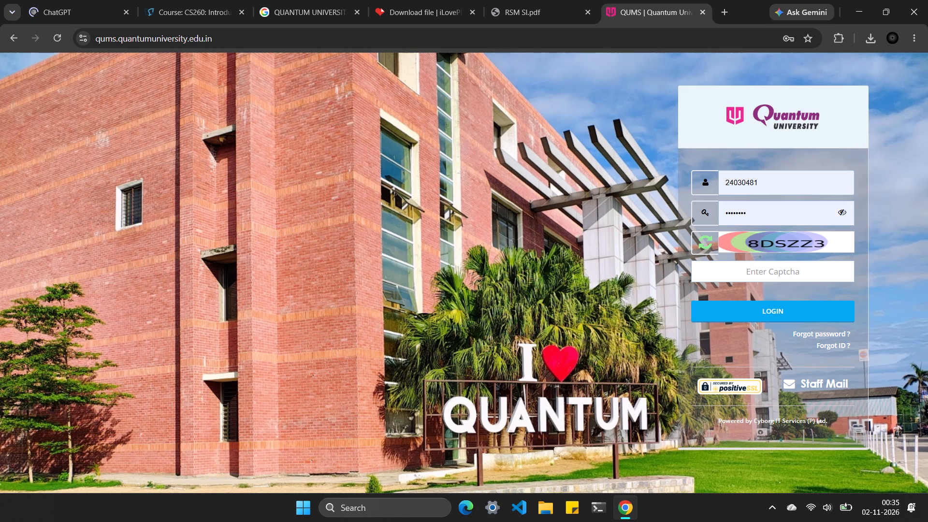
left_click(744, 274)
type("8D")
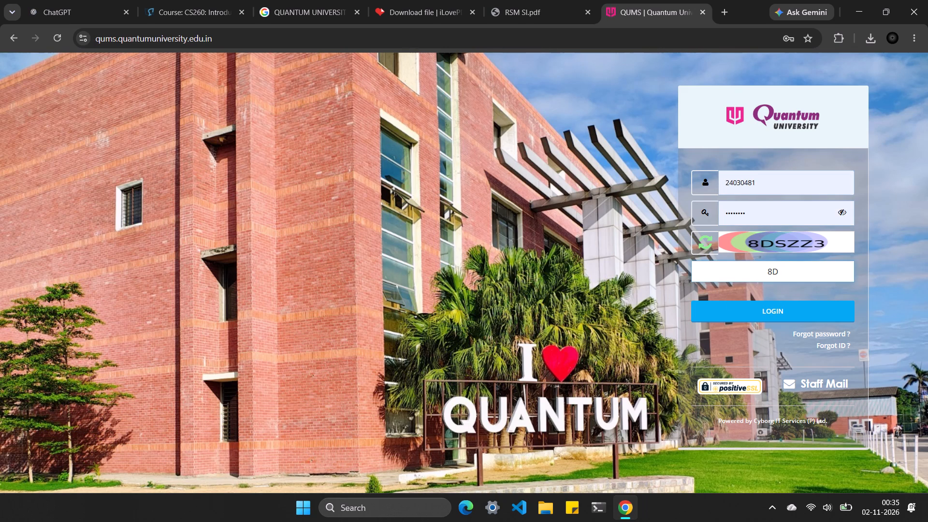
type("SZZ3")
left_click(794, 314)
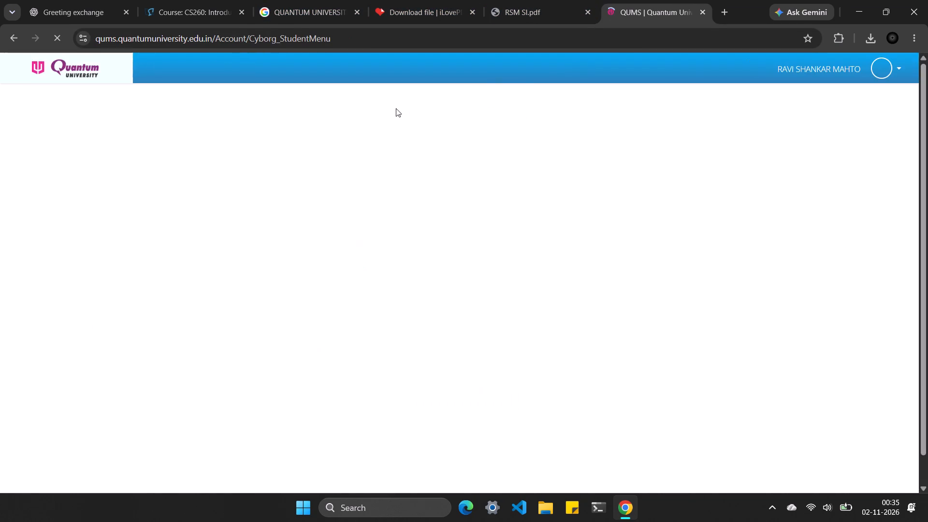
left_click(565, 123)
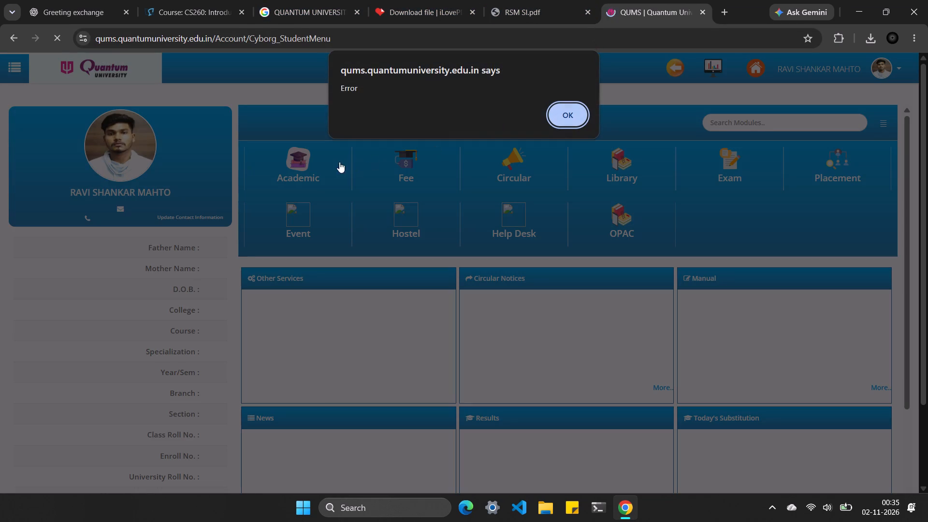
left_click(572, 116)
Open the Syllabus page of the Academic module and look through the list of subjects and subject codes.
left_click(301, 159)
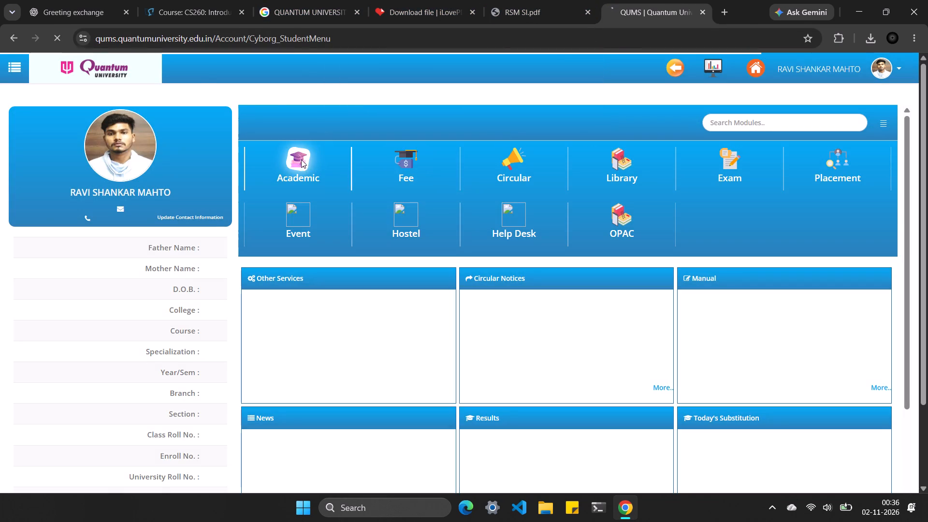
left_click(80, 147)
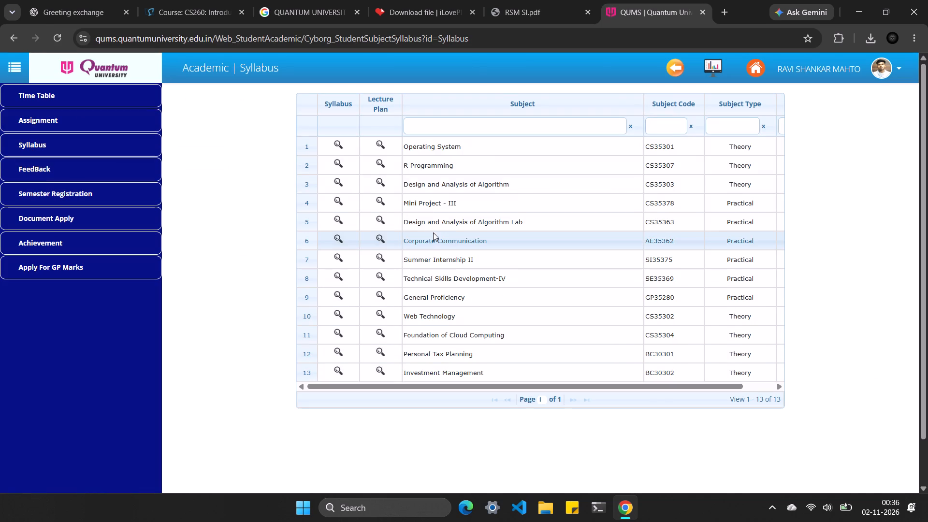
scroll(476, 348, "down", 2)
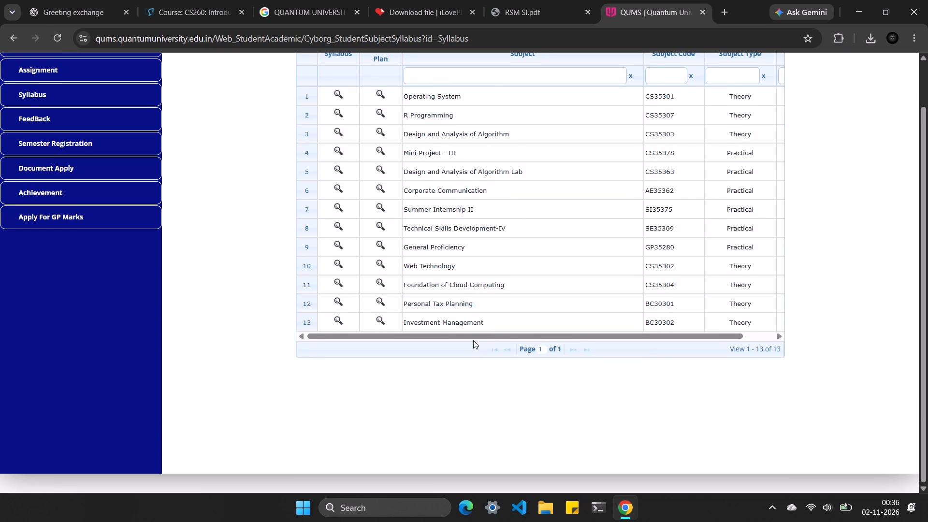
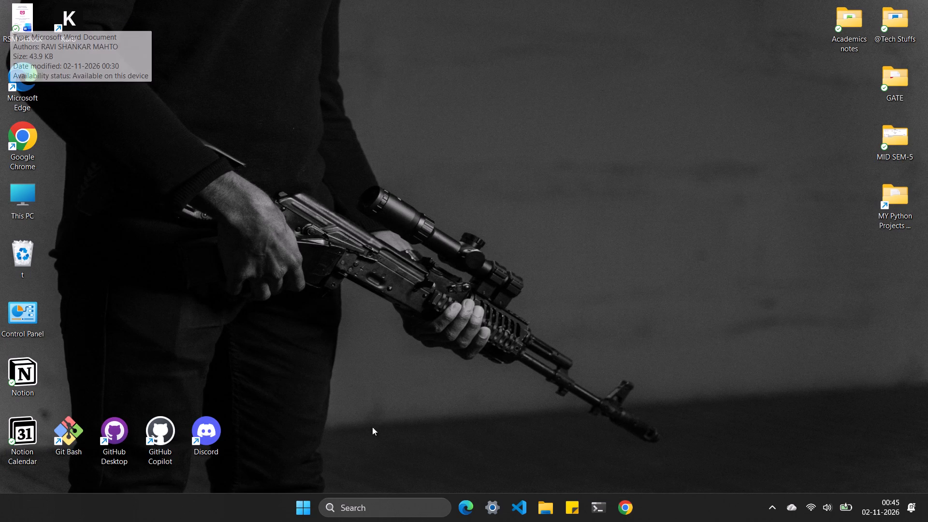
Launch Word and try to open the recent document SUMM INTERNSHI RSM.docx.
left_click(419, 506)
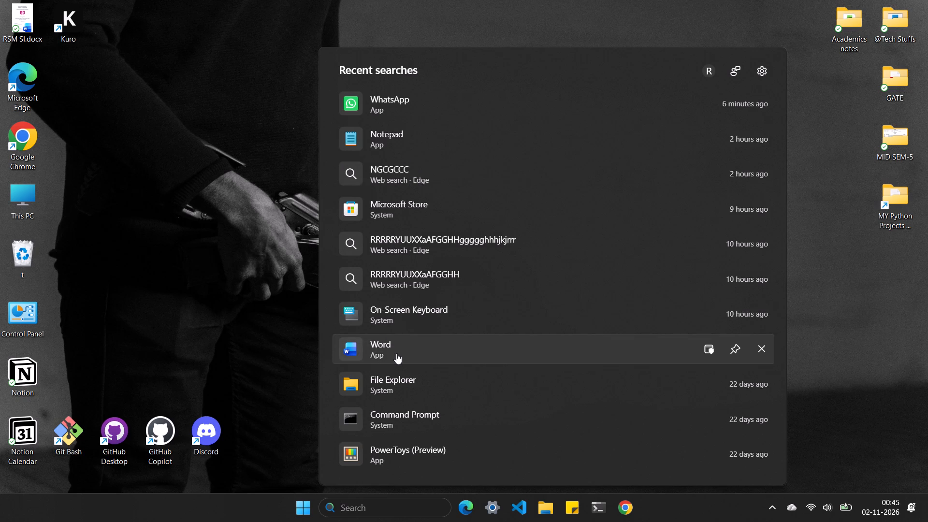
left_click(396, 353)
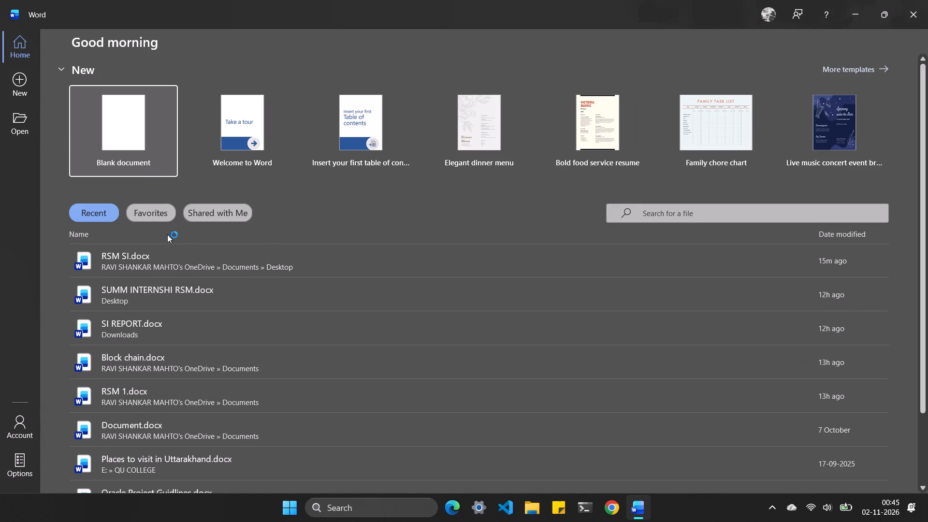
left_click(186, 304)
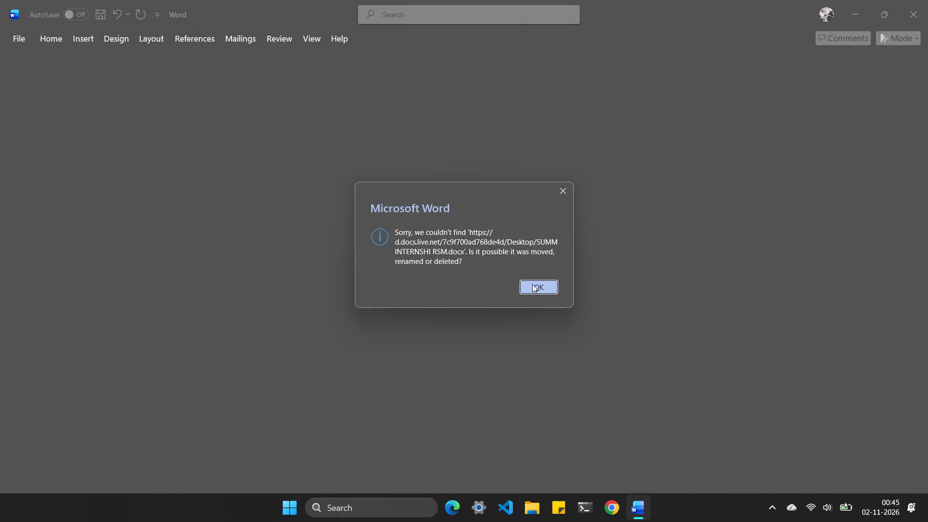
In Word, dismiss the missing-file notice and open RSM SI.docx from the recent documents.
left_click(532, 284)
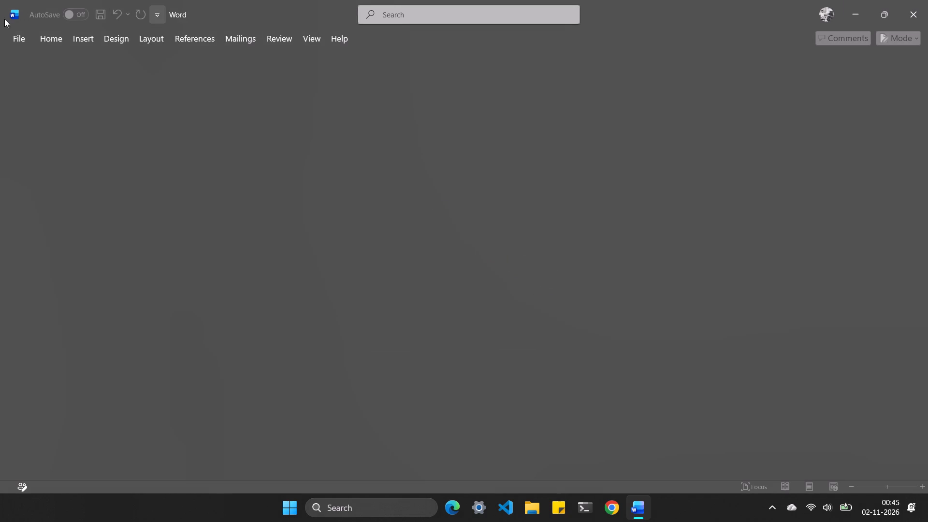
left_click(18, 40)
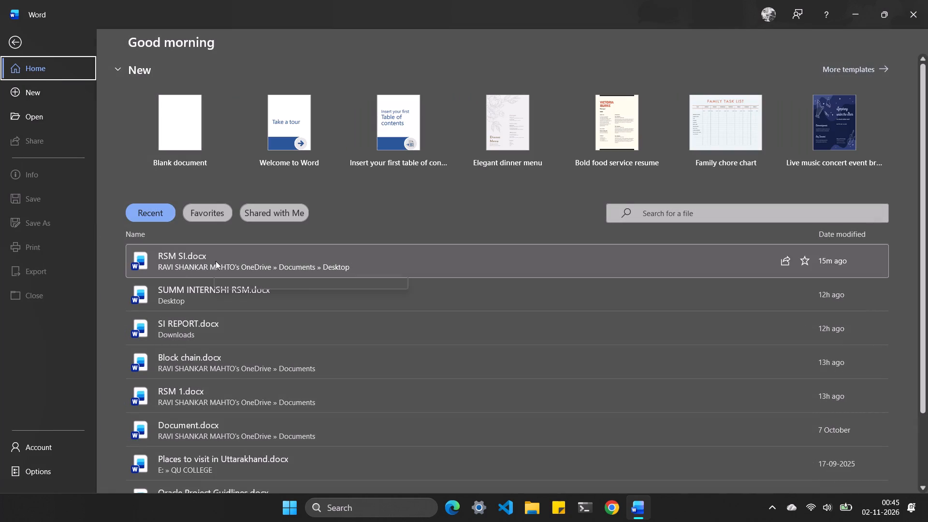
left_click(218, 257)
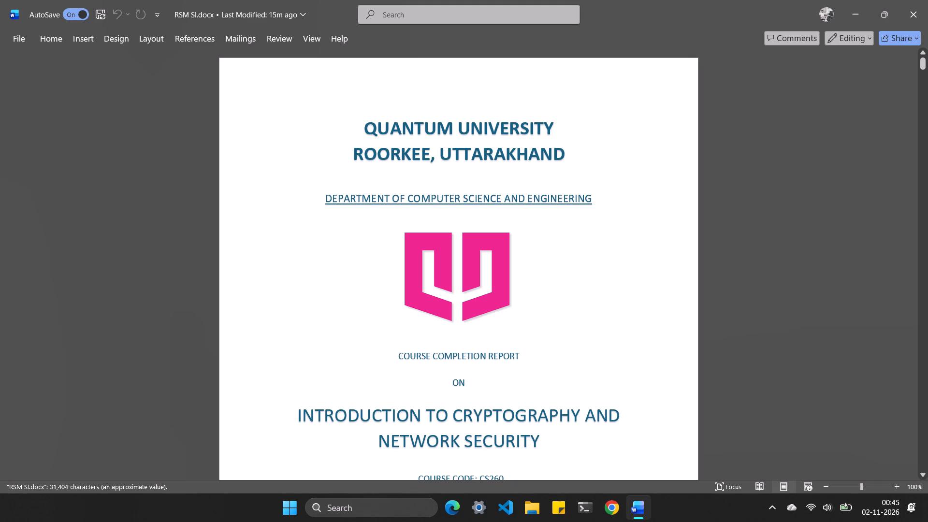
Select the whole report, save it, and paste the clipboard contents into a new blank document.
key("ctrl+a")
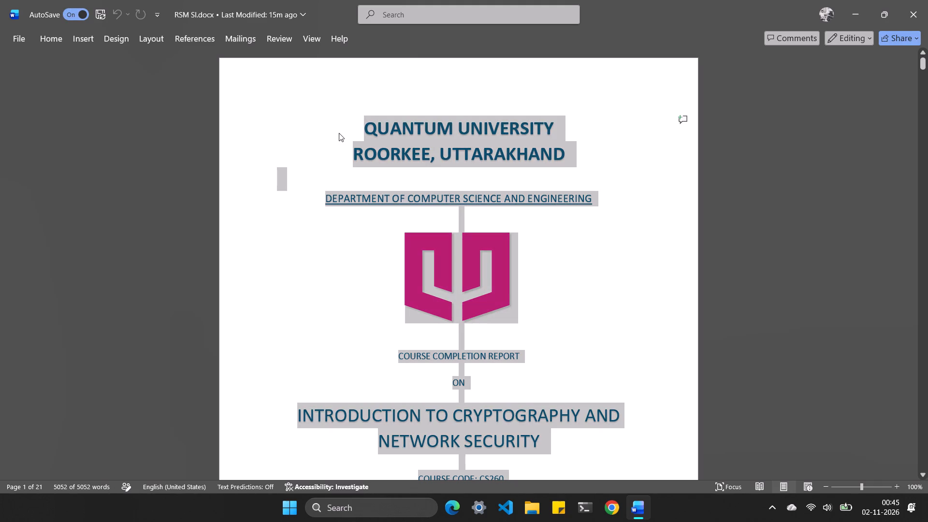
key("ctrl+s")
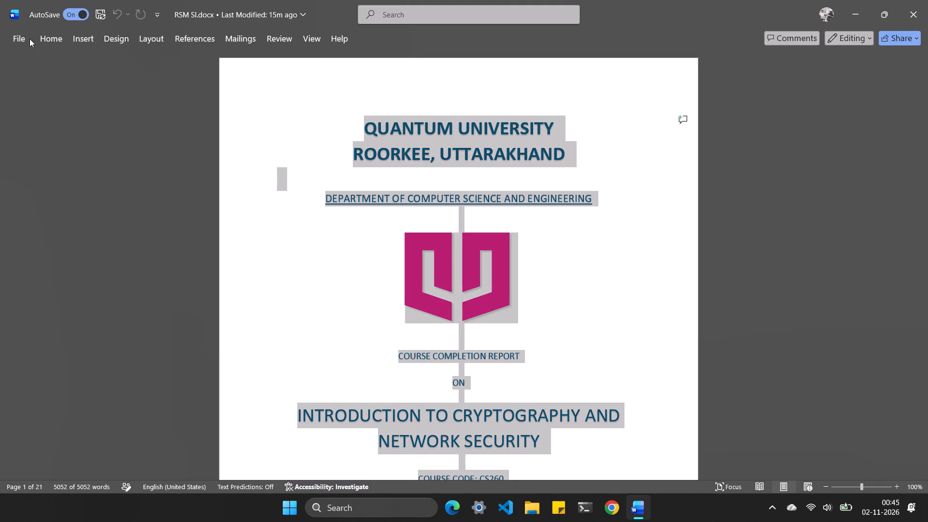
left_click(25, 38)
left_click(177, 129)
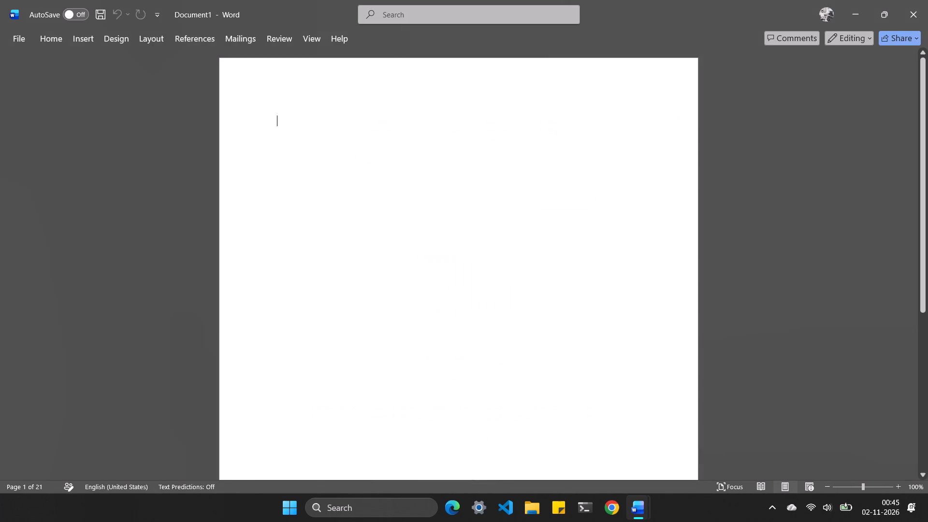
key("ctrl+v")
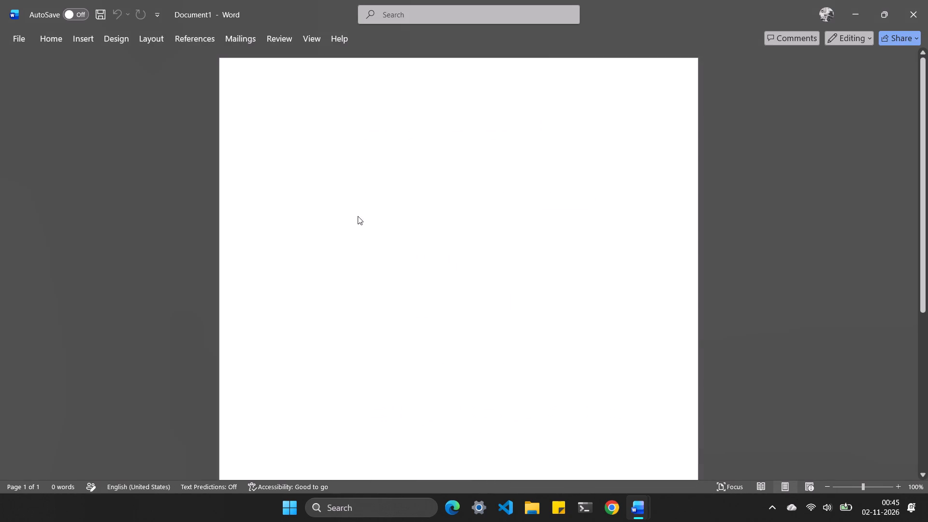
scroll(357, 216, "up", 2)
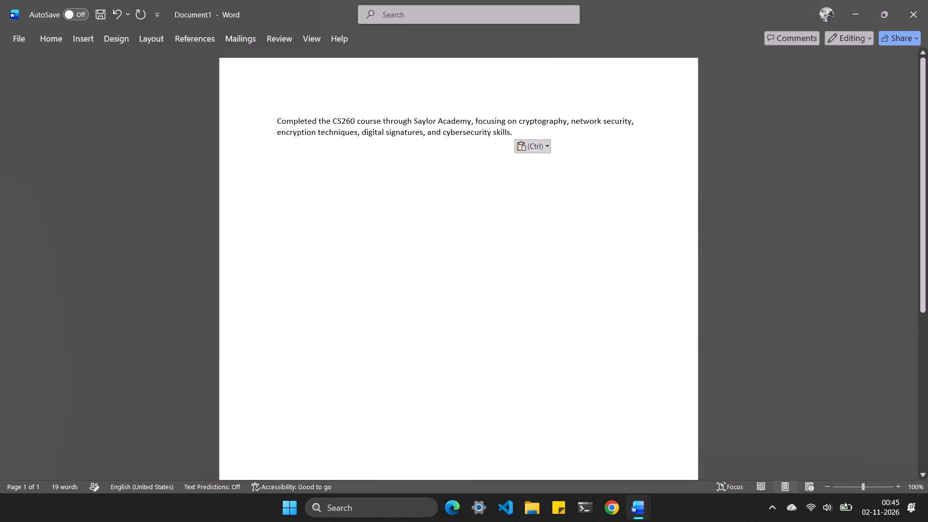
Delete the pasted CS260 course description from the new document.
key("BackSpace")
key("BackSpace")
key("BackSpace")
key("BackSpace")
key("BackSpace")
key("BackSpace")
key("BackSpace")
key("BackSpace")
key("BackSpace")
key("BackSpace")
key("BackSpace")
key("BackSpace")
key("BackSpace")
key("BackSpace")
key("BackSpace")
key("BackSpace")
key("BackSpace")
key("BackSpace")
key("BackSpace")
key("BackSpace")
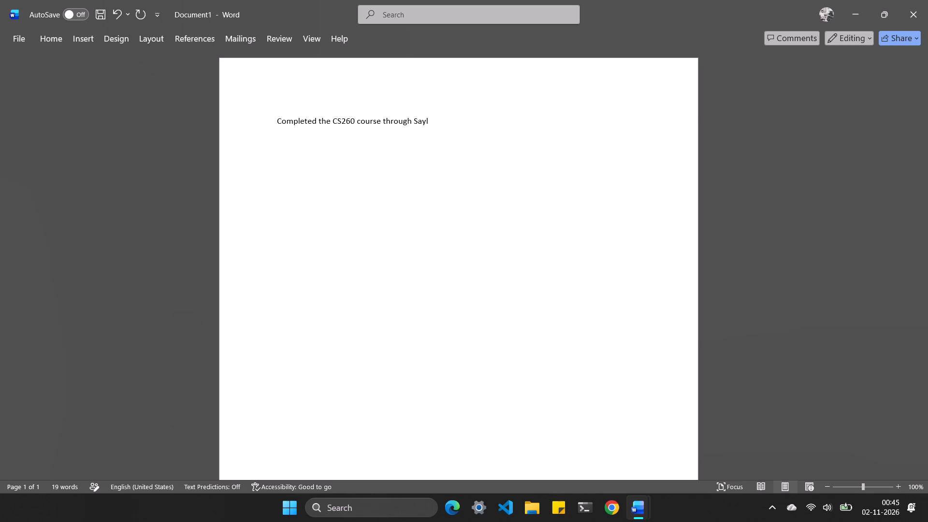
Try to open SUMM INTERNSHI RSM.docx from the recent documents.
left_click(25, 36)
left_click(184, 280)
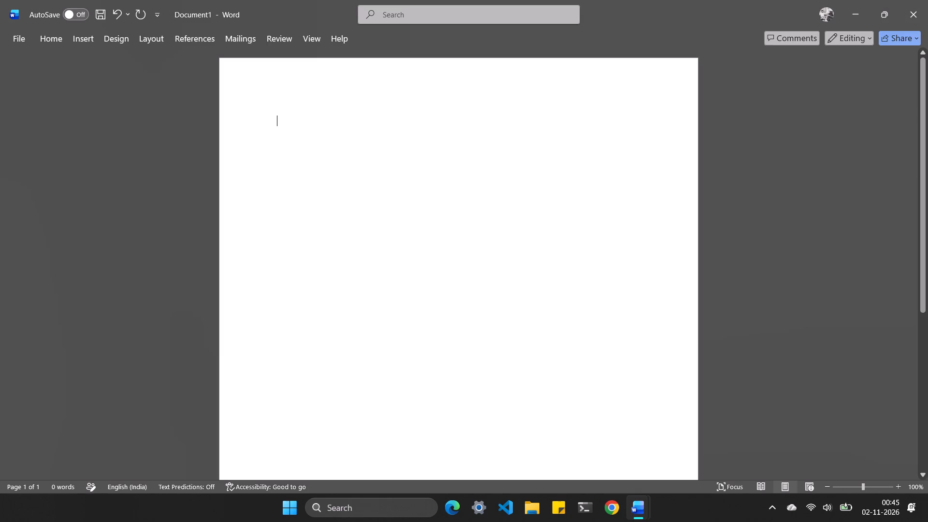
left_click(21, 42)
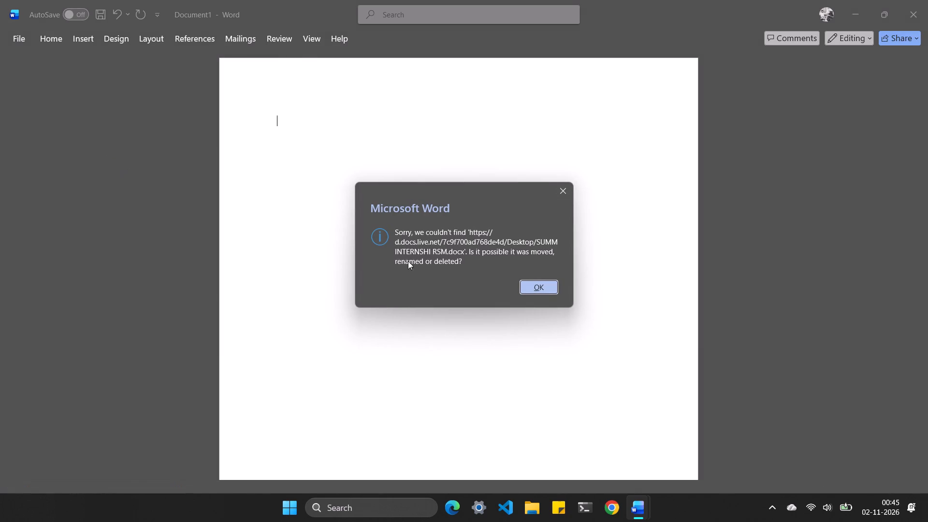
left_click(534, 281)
Return to RSM SI.docx and copy the entire contents of the report.
left_click(13, 29)
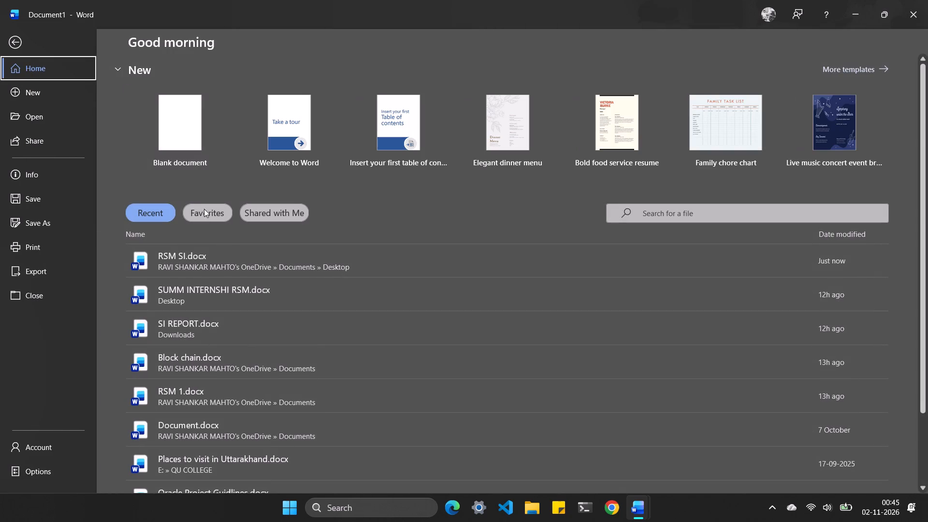
left_click(232, 244)
left_click(232, 248)
scroll(277, 299, "down", 6)
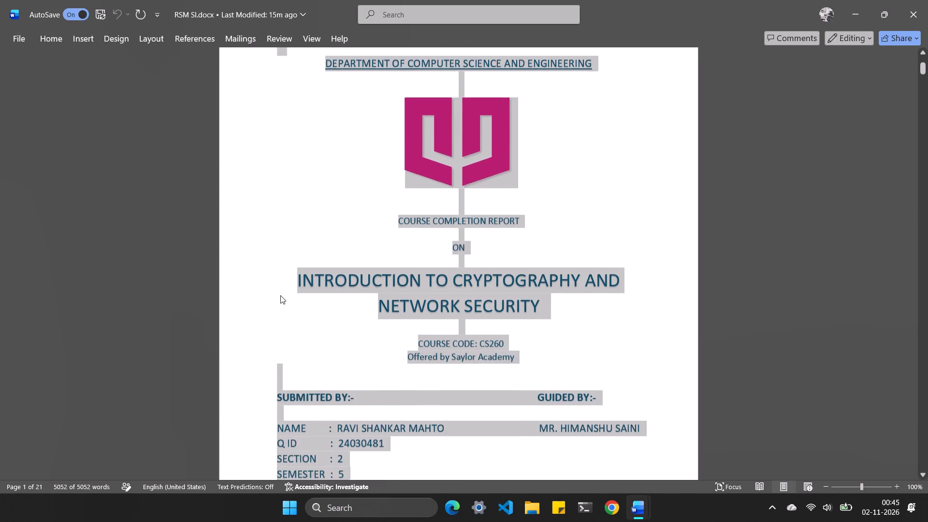
left_click(247, 151)
left_click(585, 216)
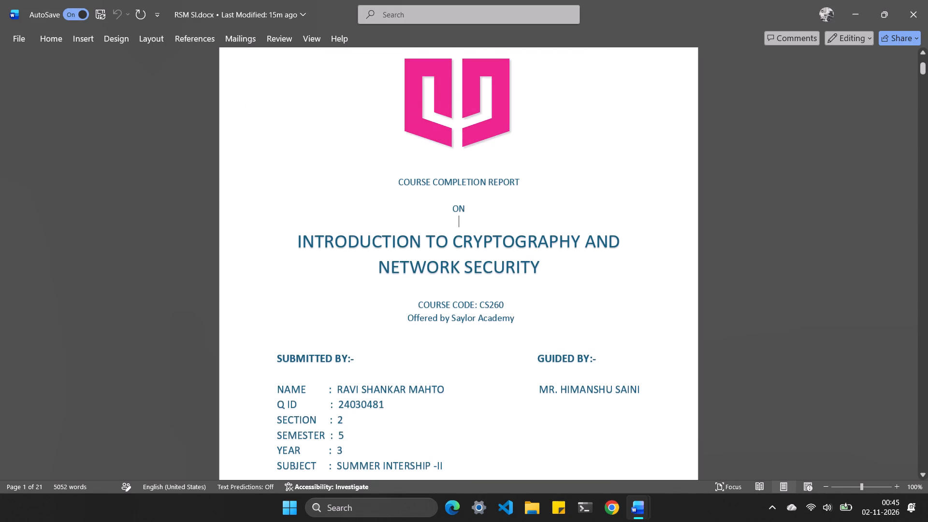
double_click(646, 294)
right_click(721, 243)
left_click(654, 242)
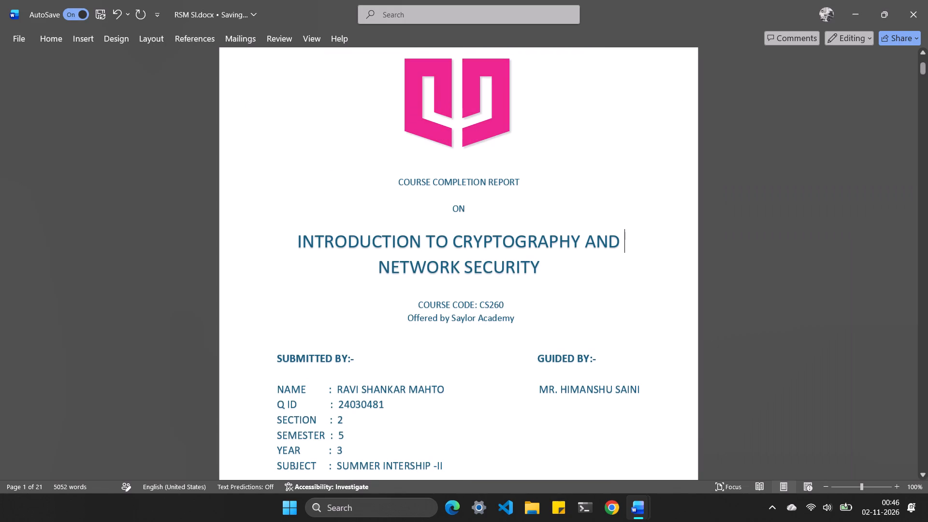
scroll(541, 298, "down", 4)
scroll(534, 288, "up", 13)
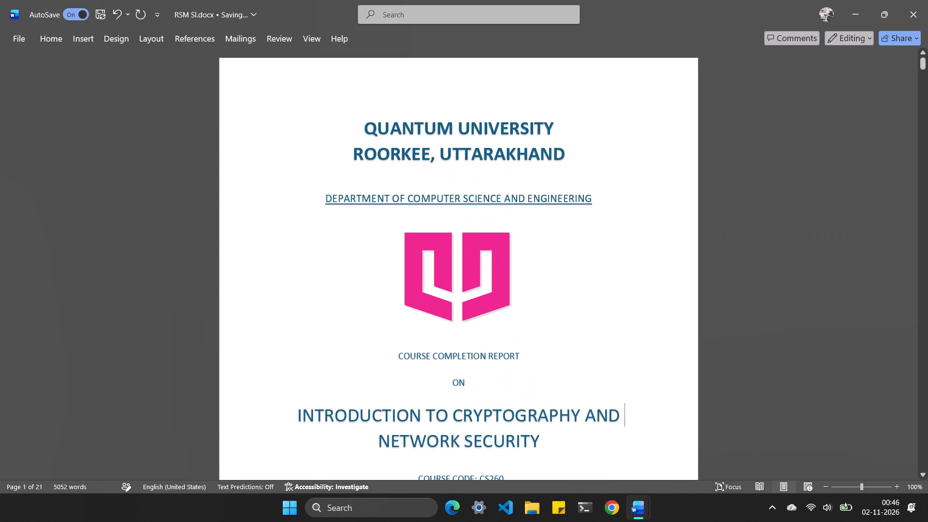
key("ctrl+a")
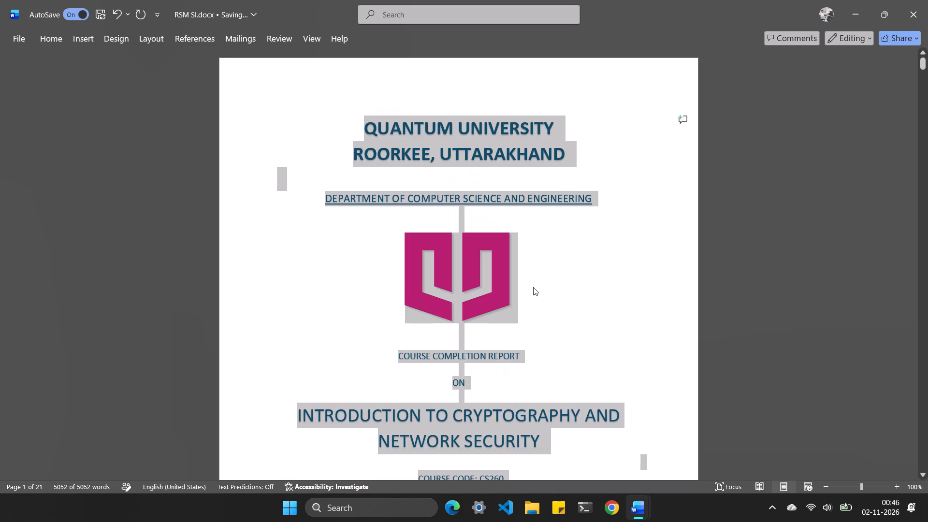
key("ctrl+c")
Create another blank document and paste the full copied report into it.
left_click(15, 36)
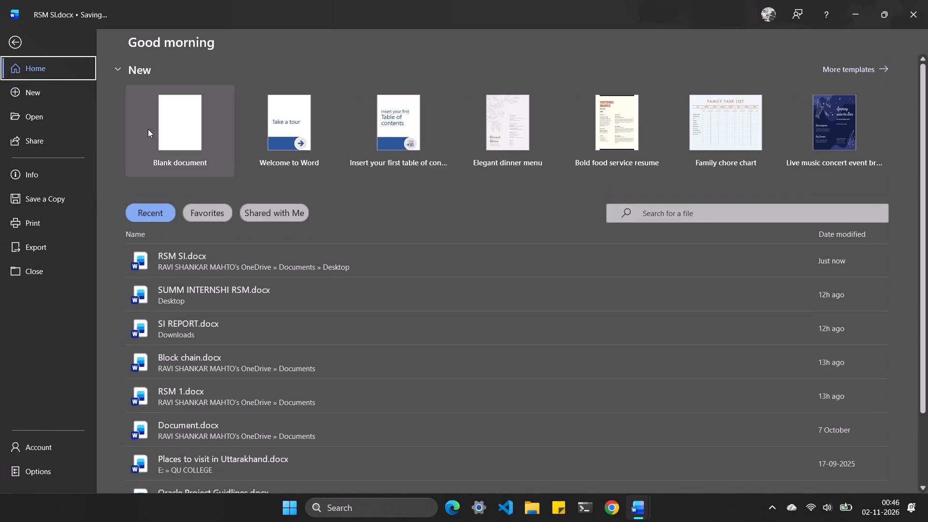
left_click(169, 126)
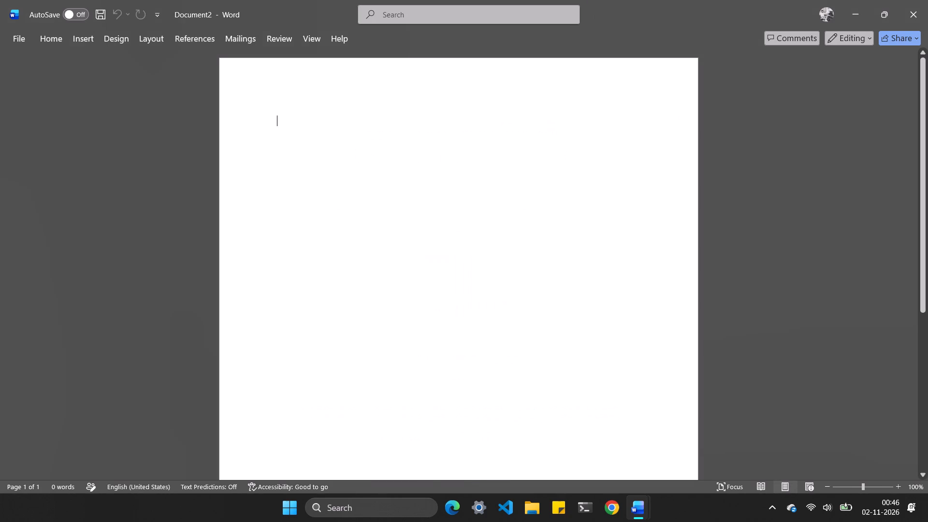
key("ctrl+v")
scroll(320, 198, "up", 2)
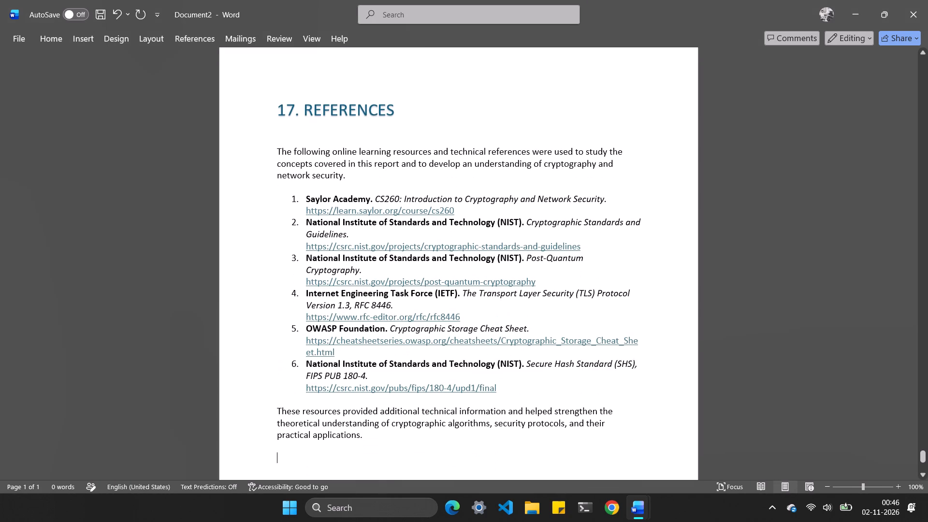
scroll(320, 198, "up", 3)
left_click_drag(924, 453, 927, 278)
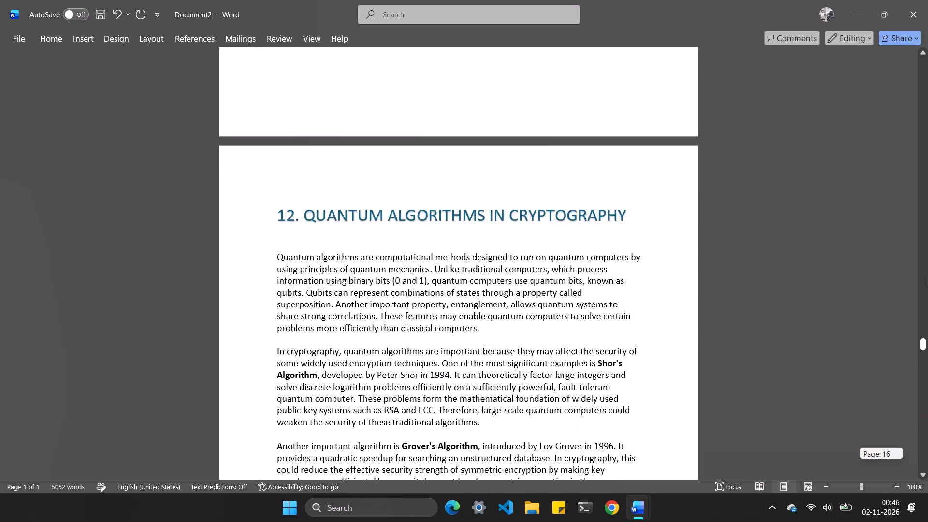
left_click_drag(927, 278, 927, 0)
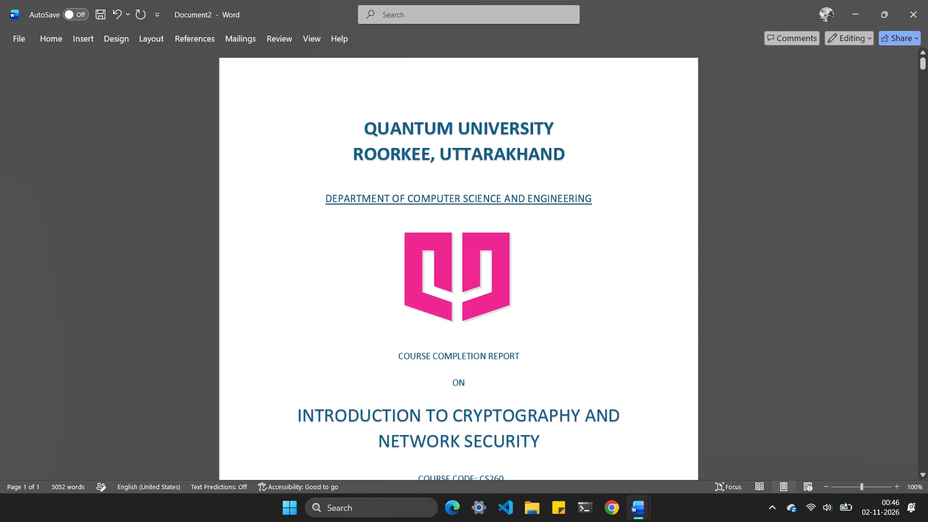
Start saving the new document as a Word document and choose Desktop as its location.
key("ctrl+s")
left_click(465, 272)
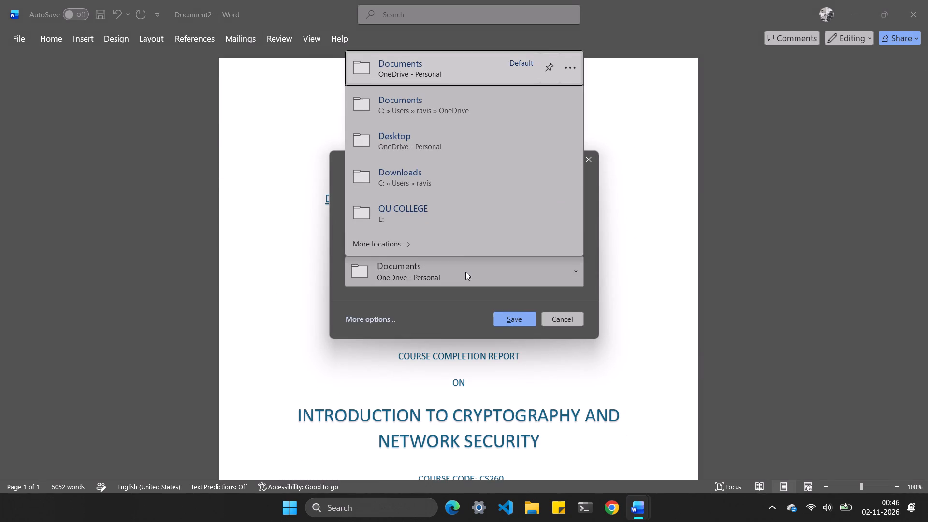
left_click(394, 243)
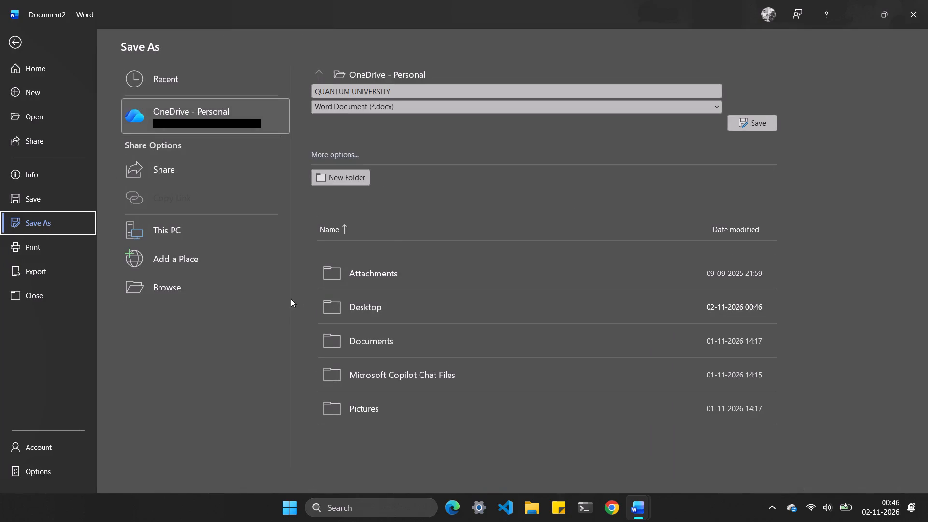
left_click(217, 295)
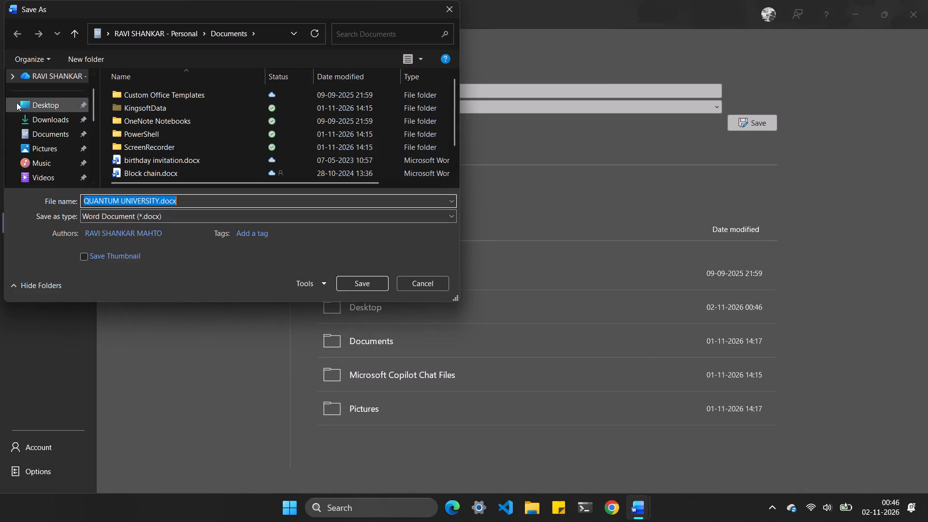
left_click(36, 102)
Name the report copy with the other student's name followed by SI and save it on the Desktop.
left_click(198, 195)
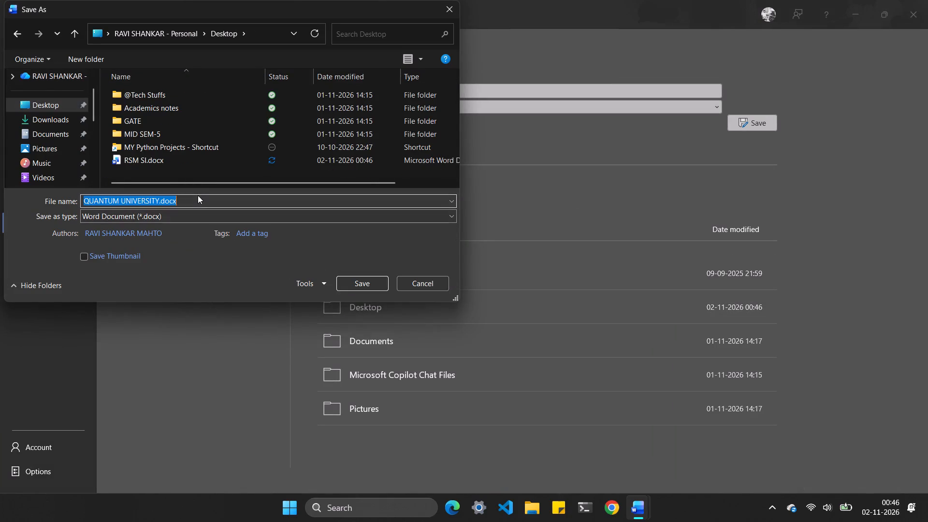
key("BackSpace")
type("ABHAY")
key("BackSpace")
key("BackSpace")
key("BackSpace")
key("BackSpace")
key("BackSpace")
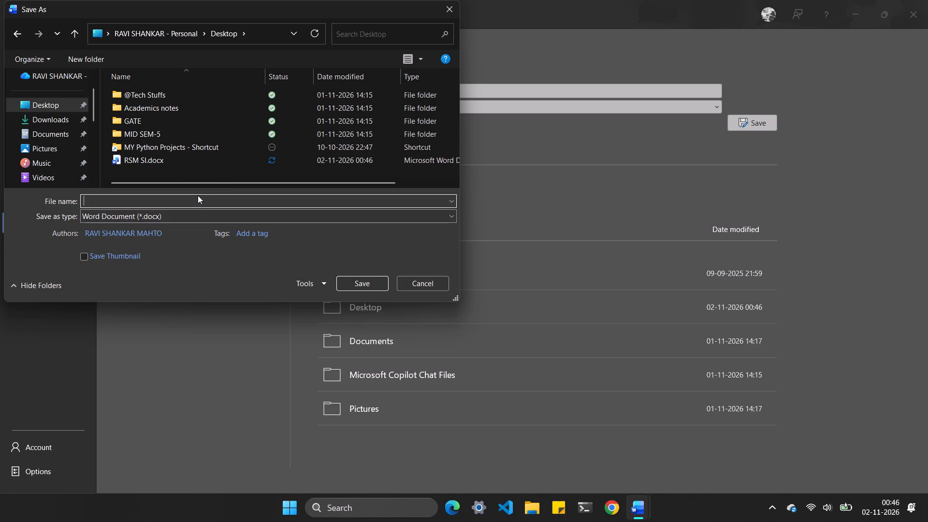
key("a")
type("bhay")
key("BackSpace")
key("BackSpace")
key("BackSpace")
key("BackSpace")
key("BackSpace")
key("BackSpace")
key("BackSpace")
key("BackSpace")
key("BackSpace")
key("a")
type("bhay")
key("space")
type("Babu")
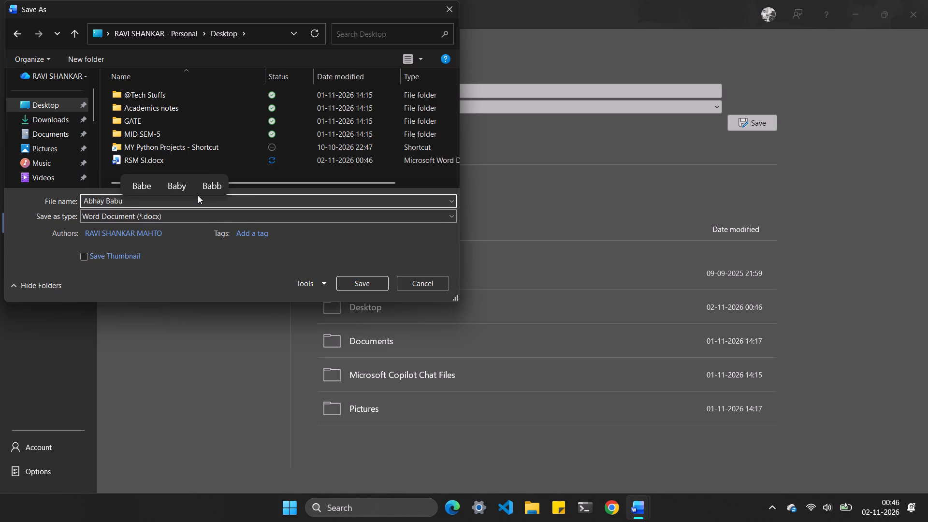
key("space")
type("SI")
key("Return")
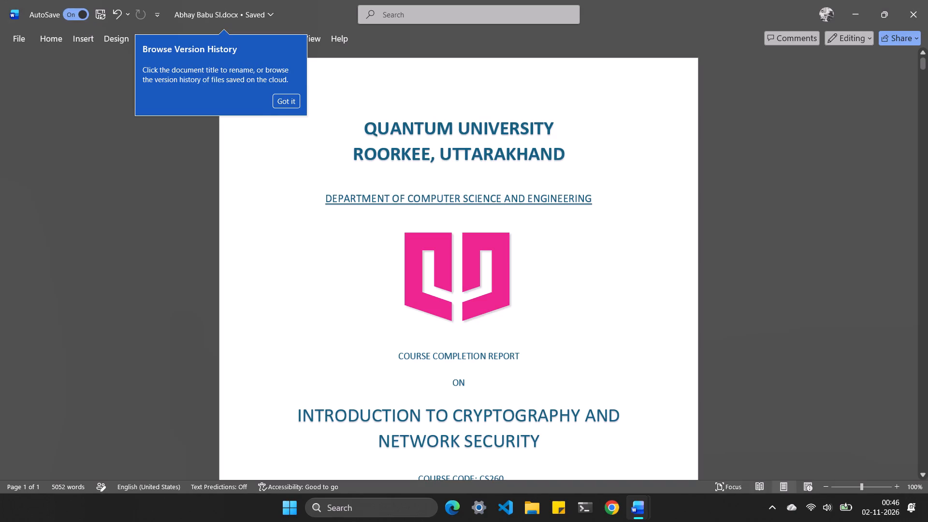
left_click(278, 105)
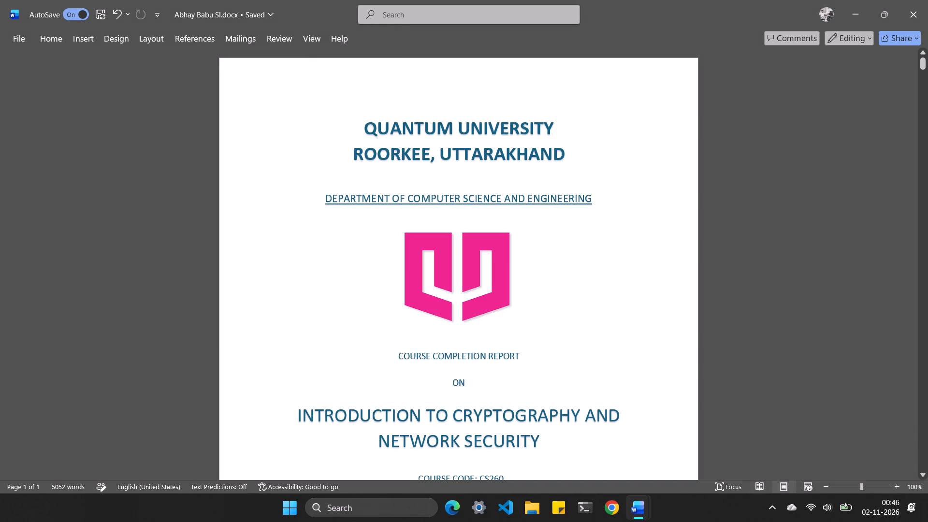
Apply the blue gradient text effect to the cover heading QUANTUM UNIVERSITY ROORKEE, UTTARAKHAND.
left_click_drag(362, 123, 555, 160)
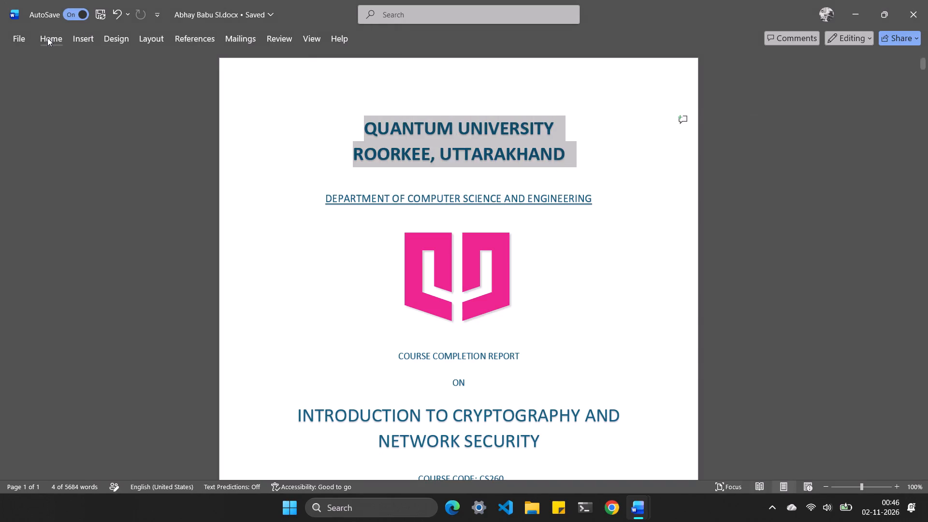
left_click(58, 42)
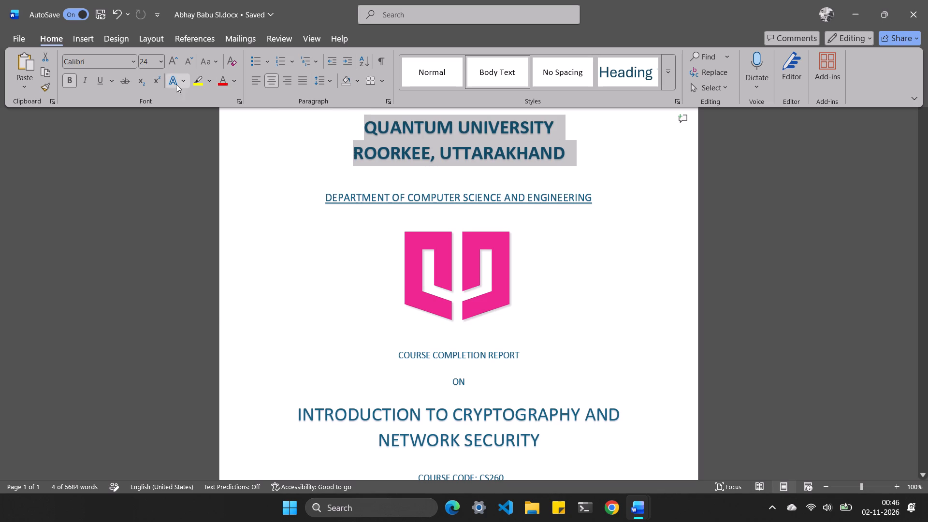
left_click(175, 84)
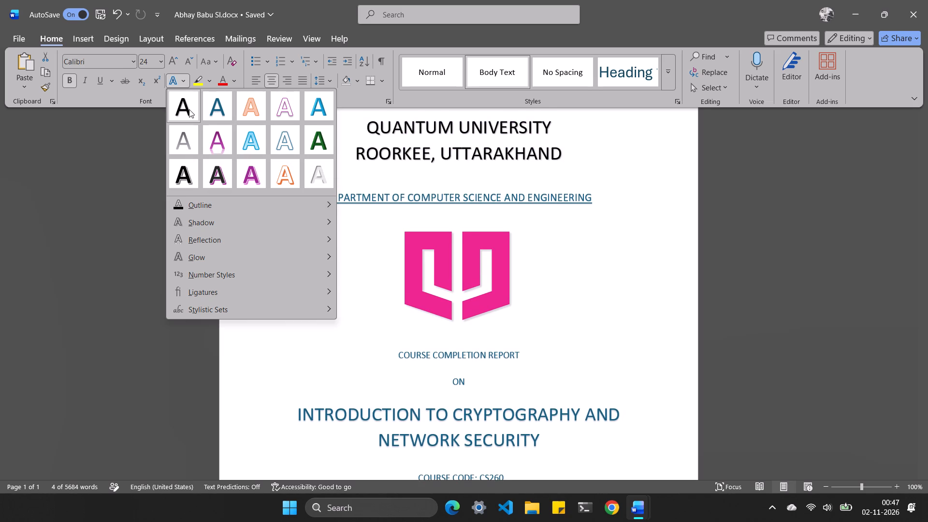
left_click(311, 107)
left_click(386, 168)
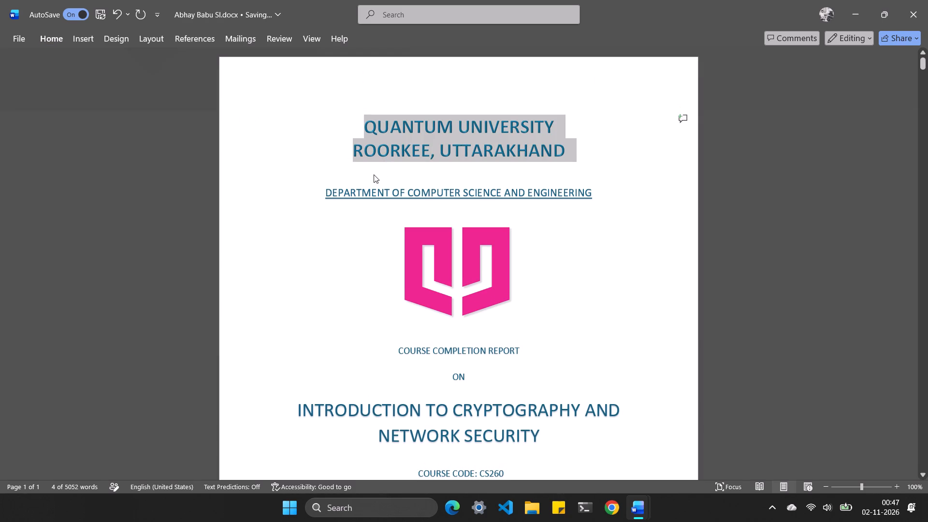
Apply the same blue gradient text effect to the DEPARTMENT OF COMPUTER SCIENCE AND ENGINEERING line.
left_click_drag(319, 191, 497, 217)
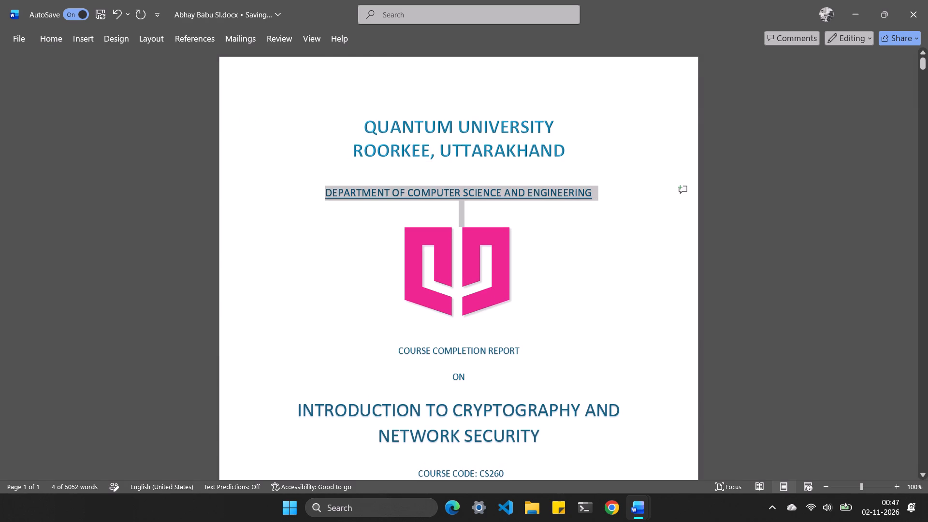
left_click_drag(497, 217, 607, 209)
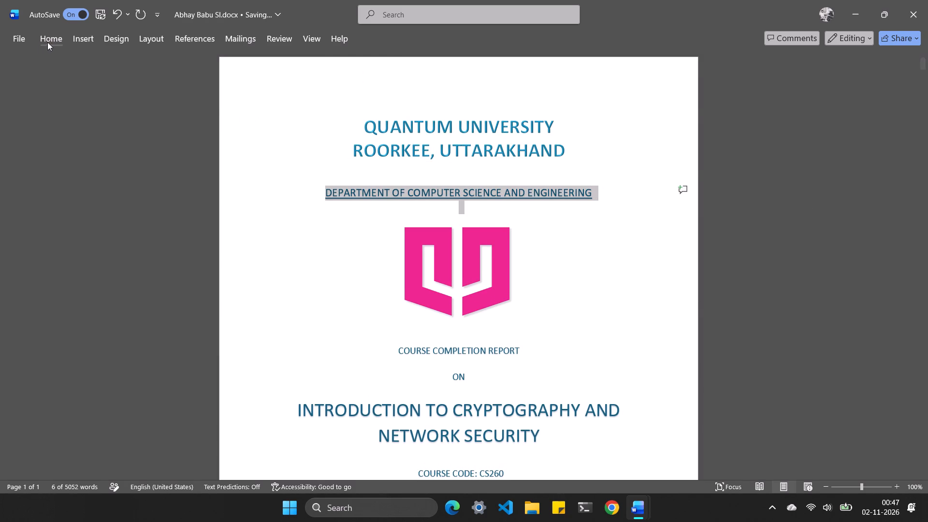
left_click(47, 42)
left_click(179, 77)
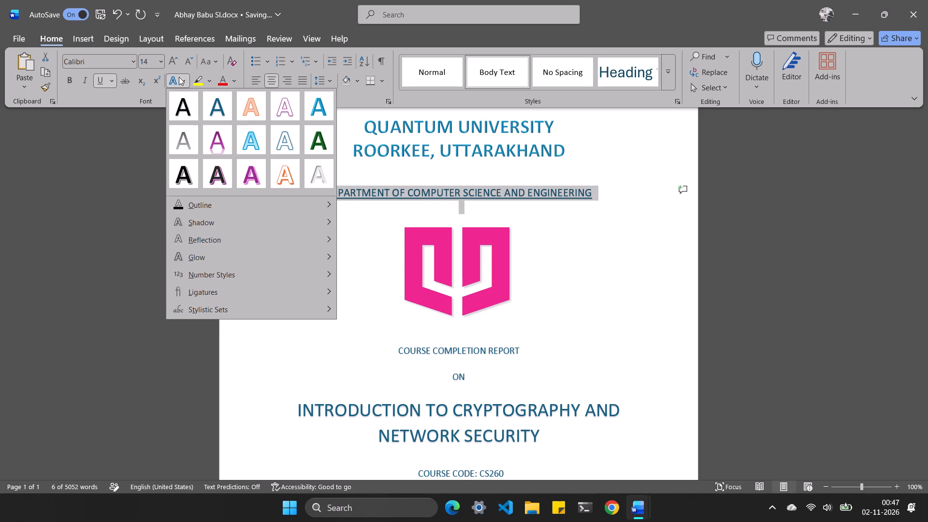
left_click(314, 109)
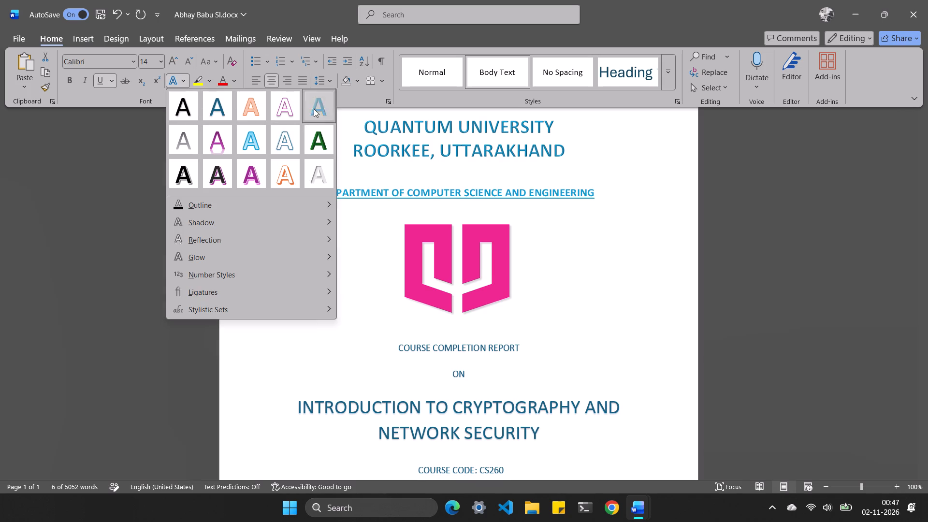
left_click(622, 295)
left_click(582, 259)
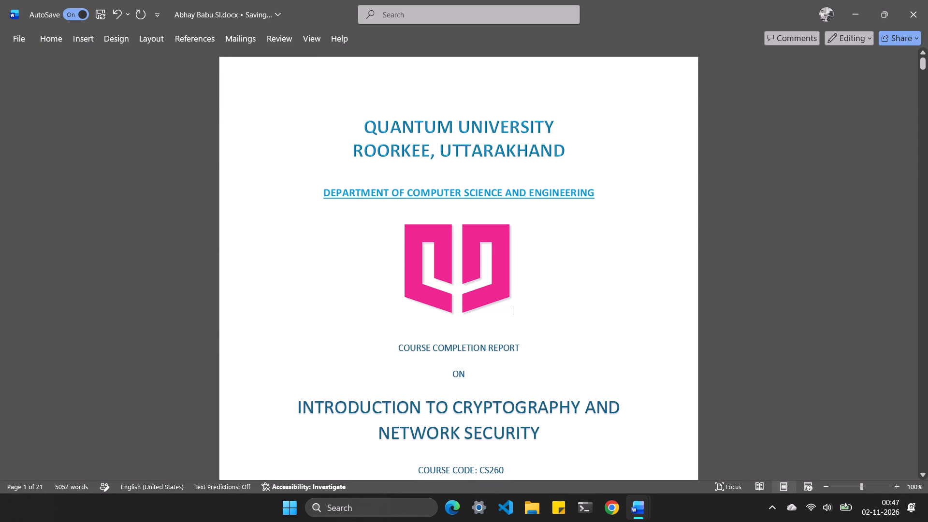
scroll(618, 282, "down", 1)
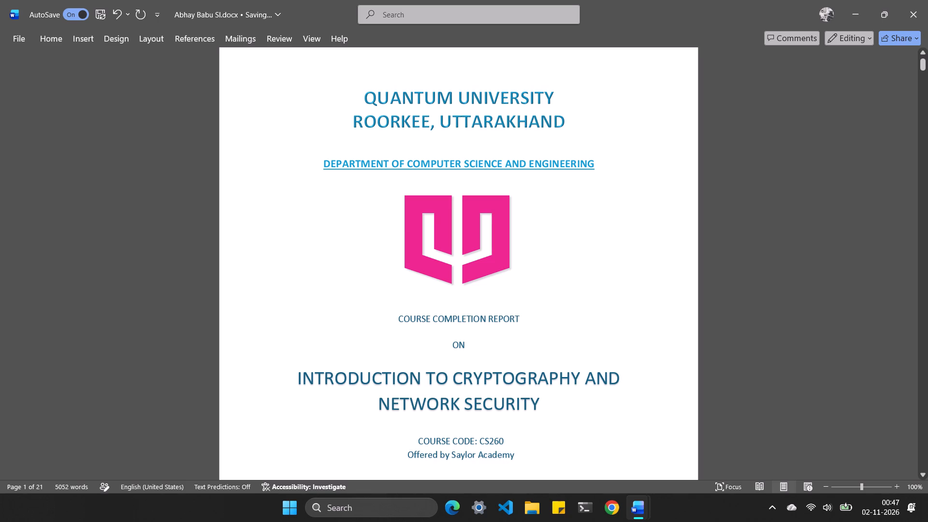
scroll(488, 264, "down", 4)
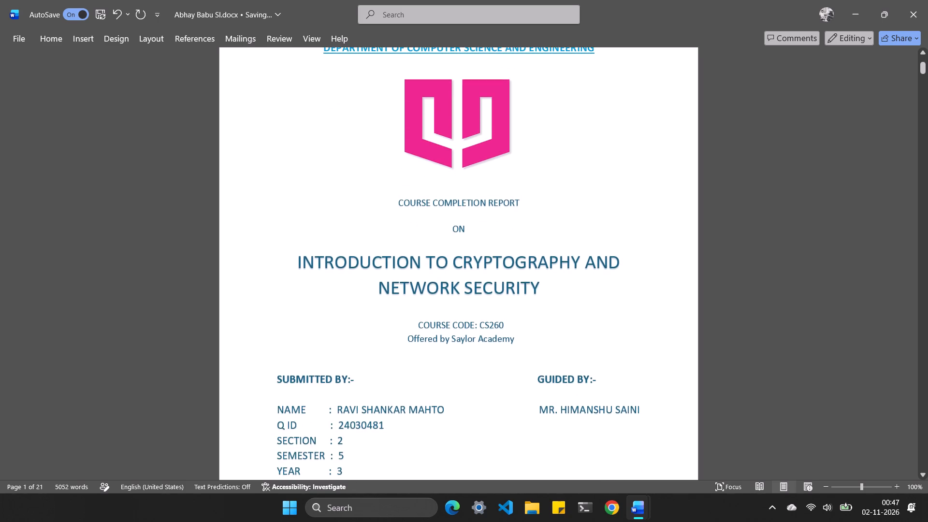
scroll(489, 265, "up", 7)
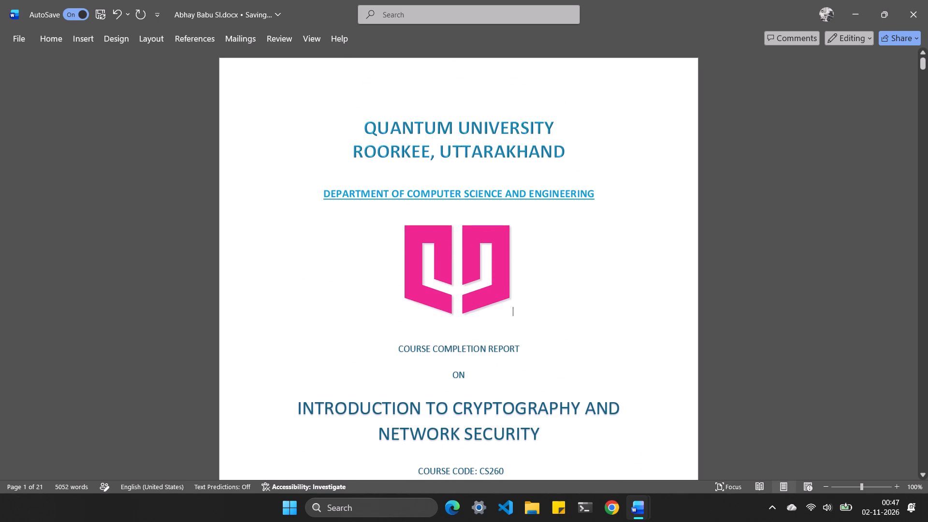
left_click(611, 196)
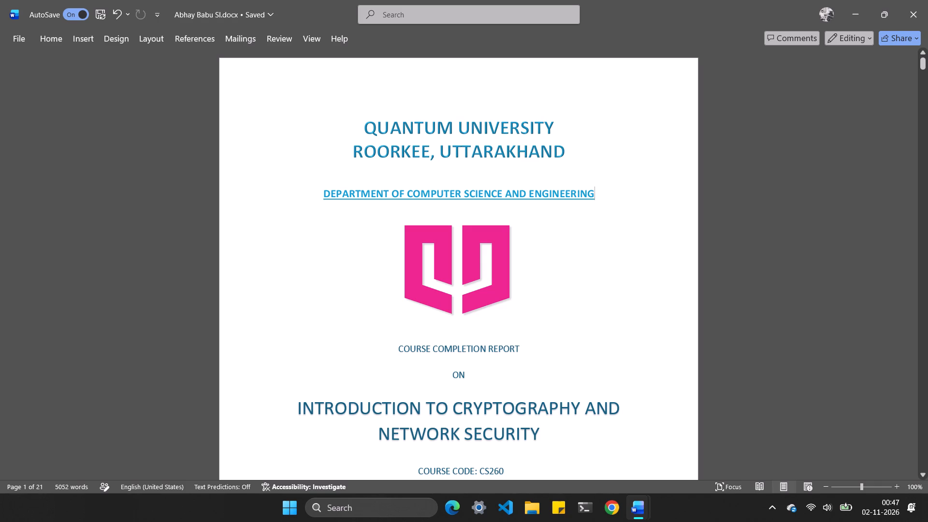
Close all open Word documents, discarding the blank Document1 without saving.
left_click(918, 11)
left_click(921, 14)
left_click(920, 14)
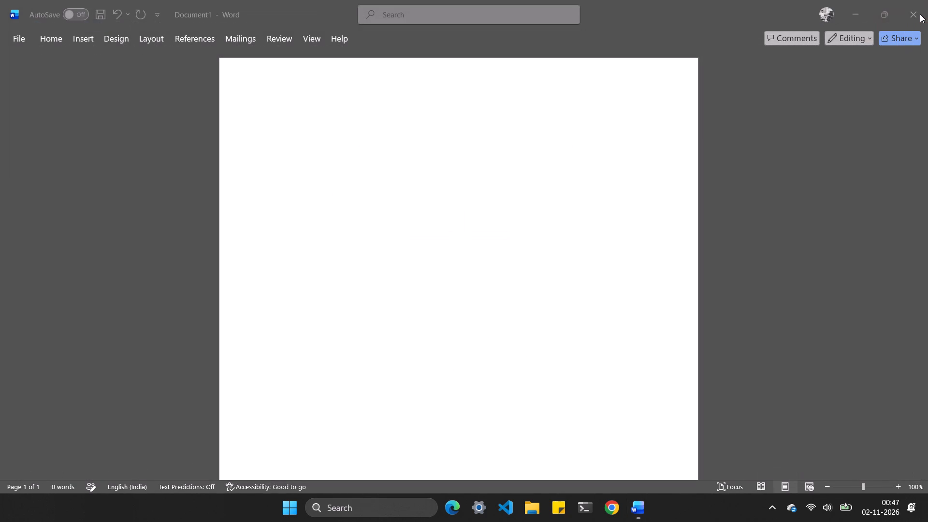
left_click(920, 14)
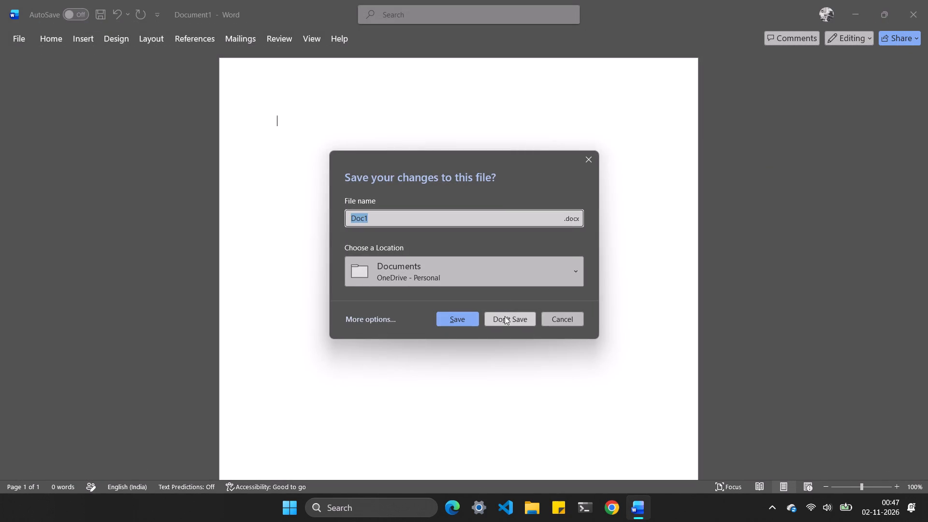
left_click(506, 317)
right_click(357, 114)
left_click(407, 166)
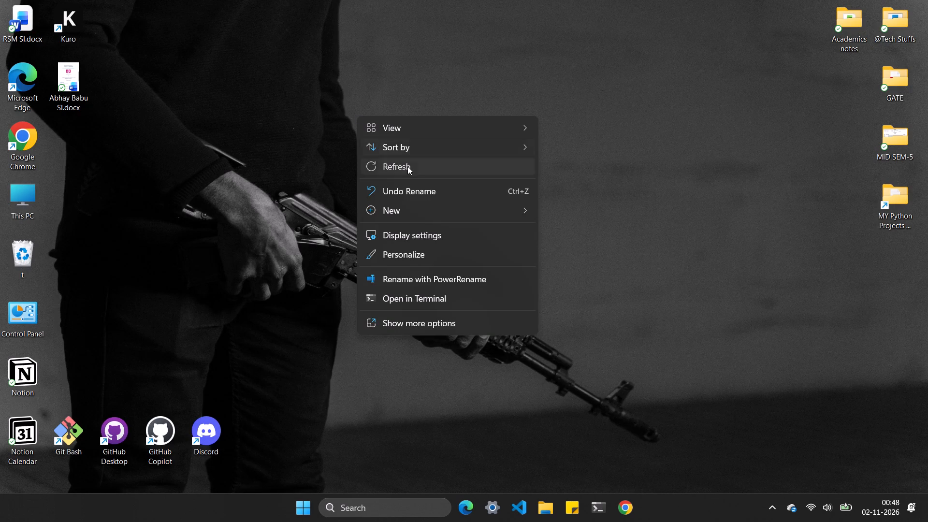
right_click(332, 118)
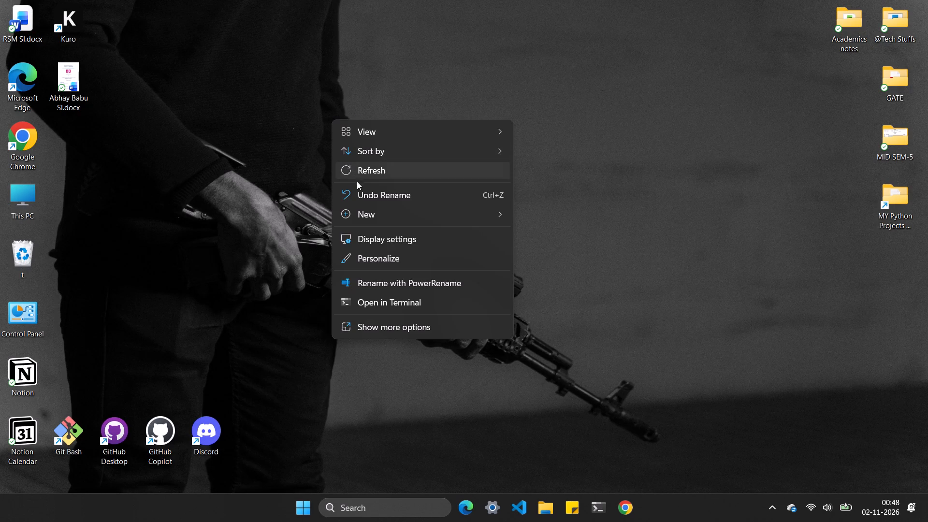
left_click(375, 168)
Delete the newly saved report copy bearing the other student's name from the desktop.
right_click(64, 73)
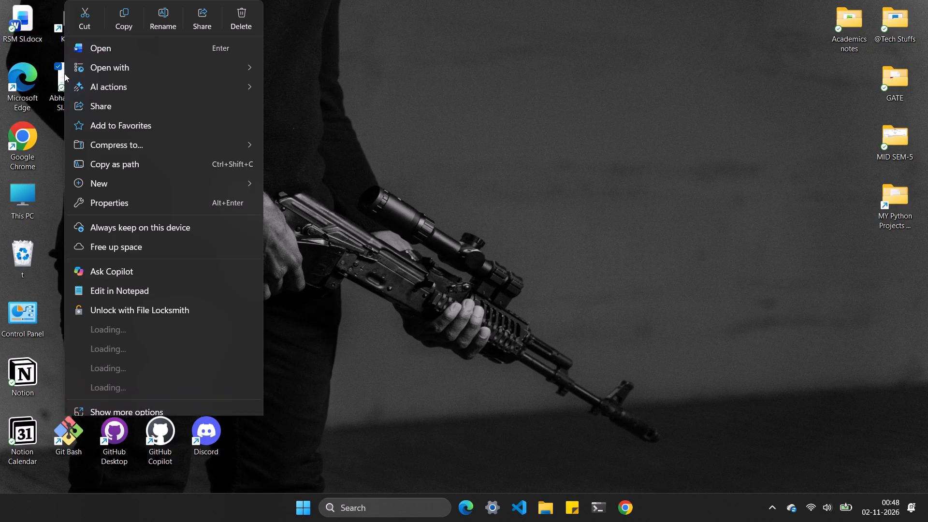
left_click(248, 19)
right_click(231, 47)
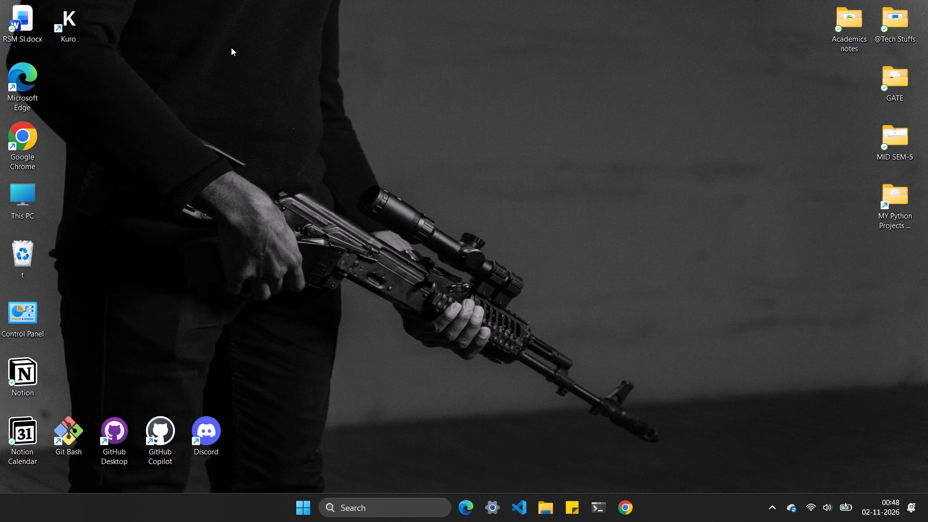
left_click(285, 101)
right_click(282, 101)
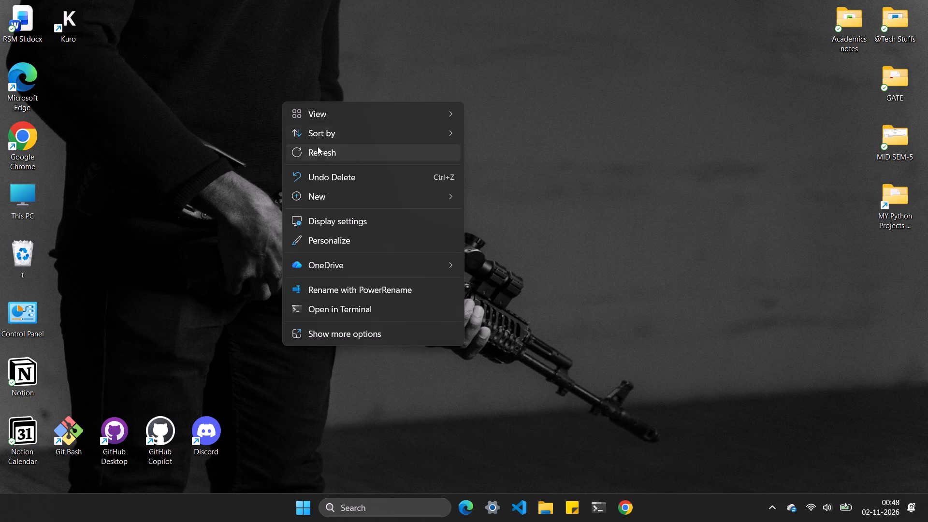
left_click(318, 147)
Clear all notifications in the notification center and close it.
left_click(882, 512)
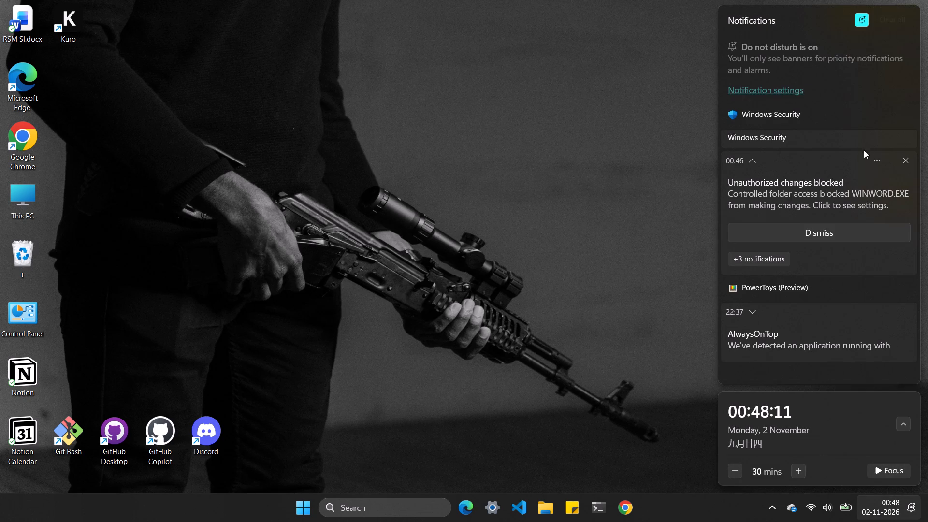
left_click(891, 19)
left_click(568, 67)
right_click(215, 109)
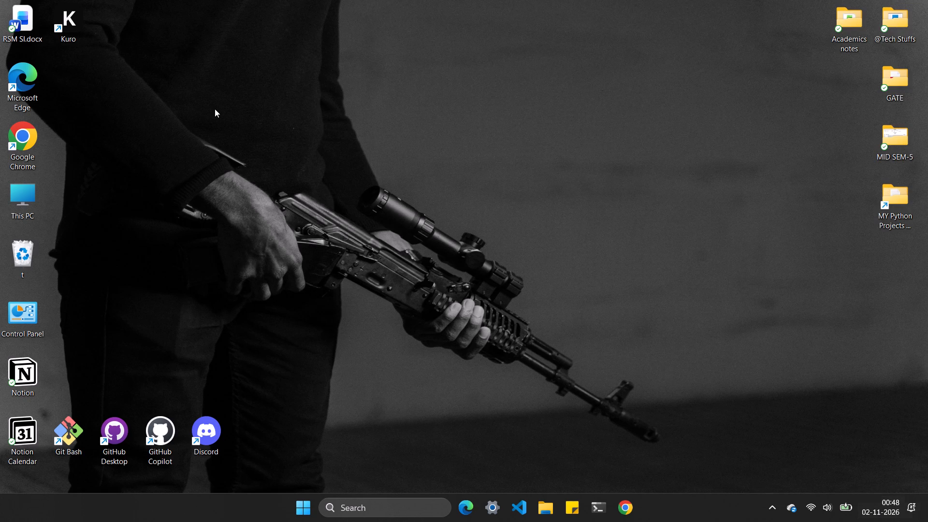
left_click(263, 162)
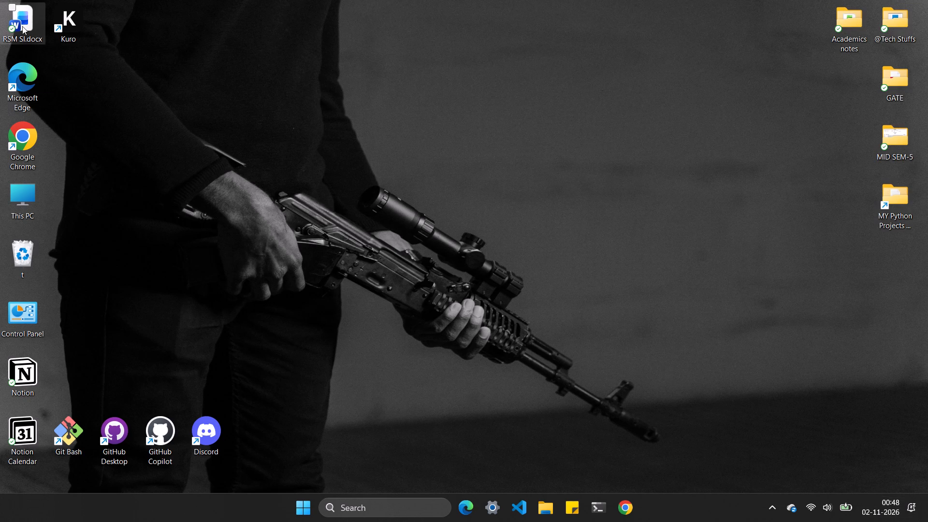
Delete RSM SI.docx from the desktop.
right_click(26, 16)
left_click(212, 9)
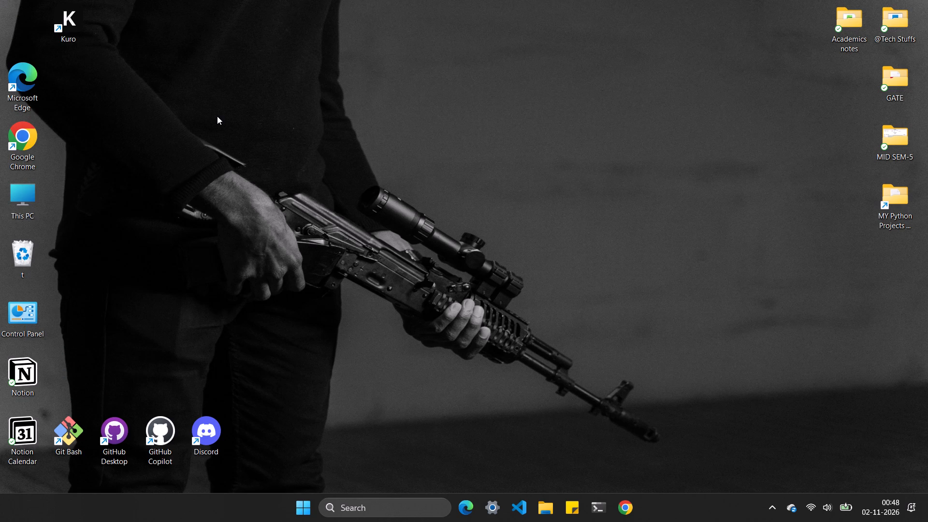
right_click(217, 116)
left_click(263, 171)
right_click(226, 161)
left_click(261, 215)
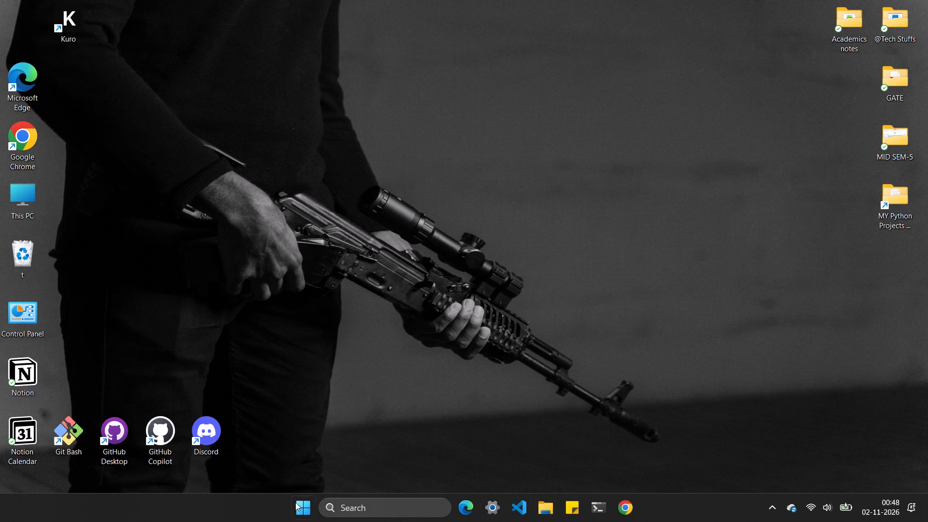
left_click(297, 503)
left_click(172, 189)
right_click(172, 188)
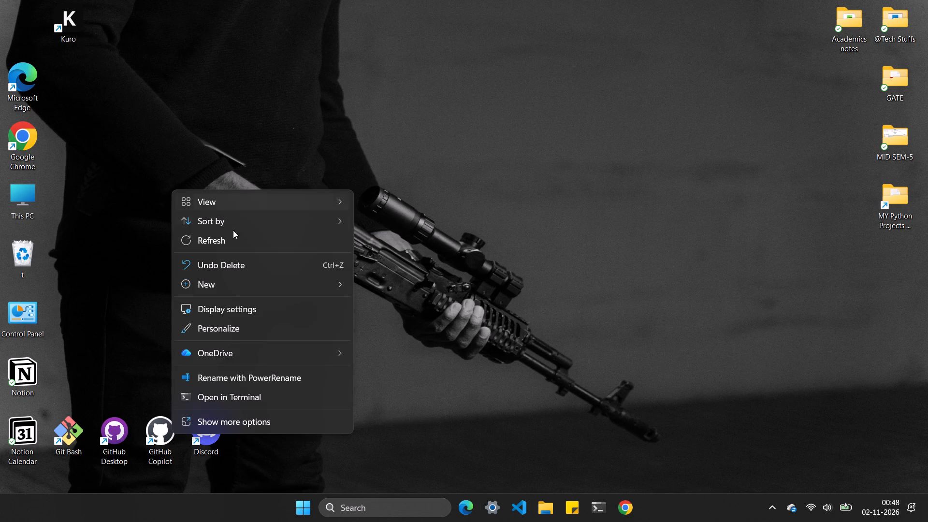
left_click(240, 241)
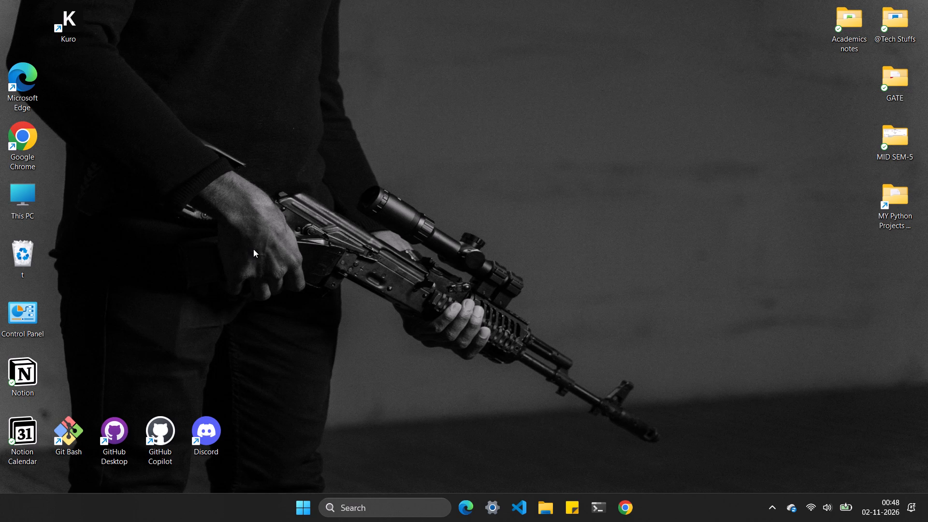
Shut down the computer using the Shut down option.
key("alt+F4")
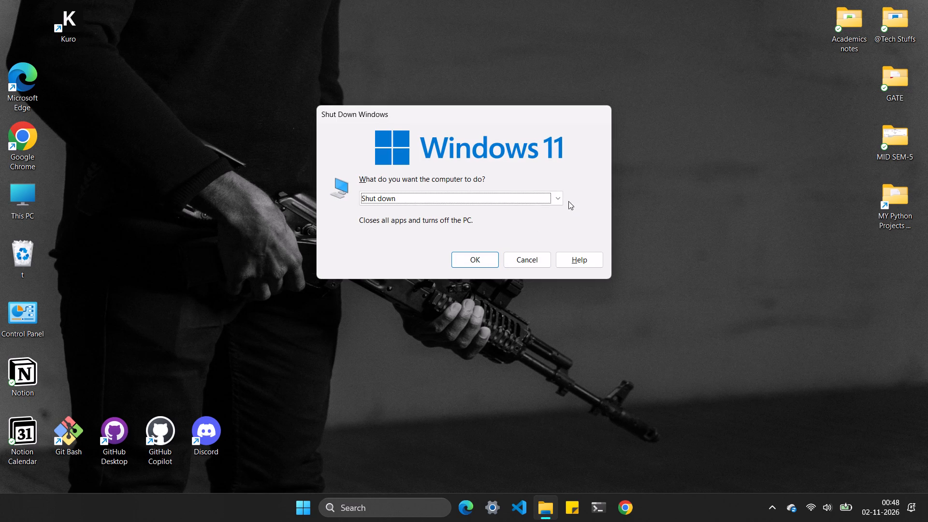
left_click(560, 199)
left_click(388, 237)
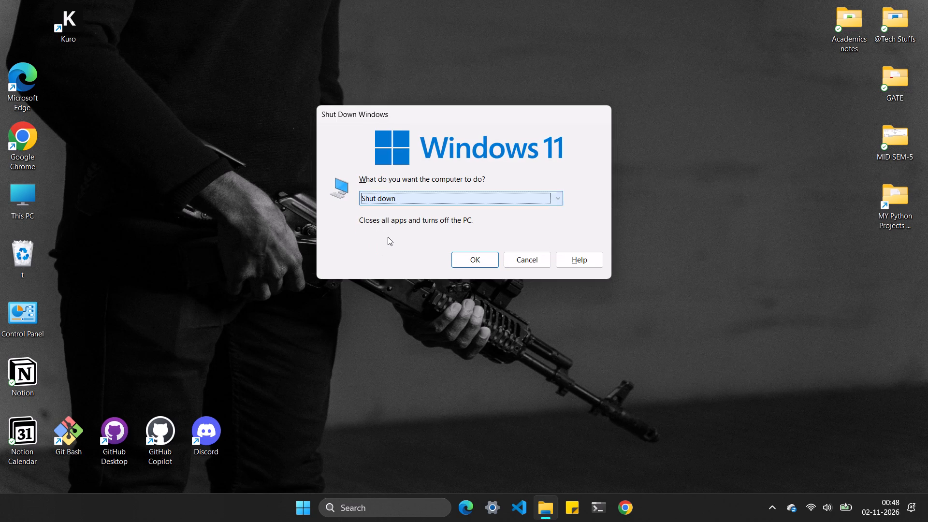
left_click(468, 259)
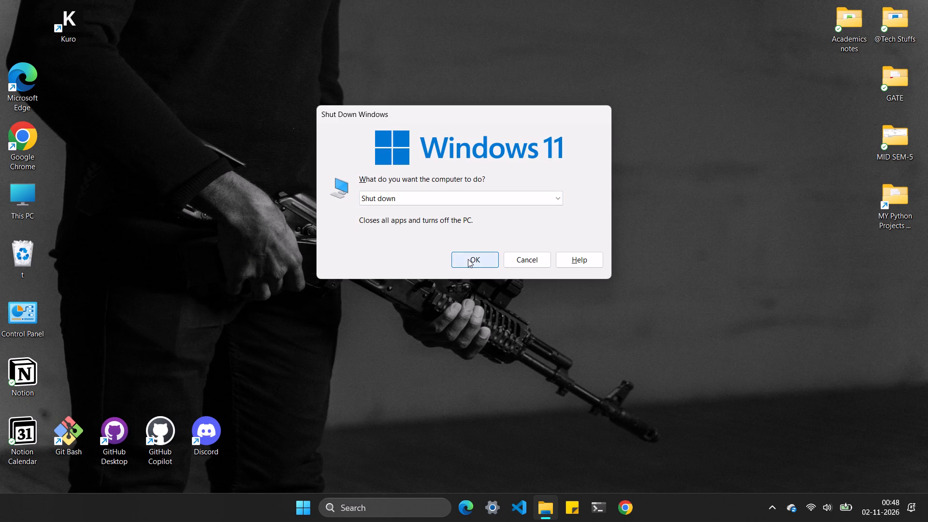